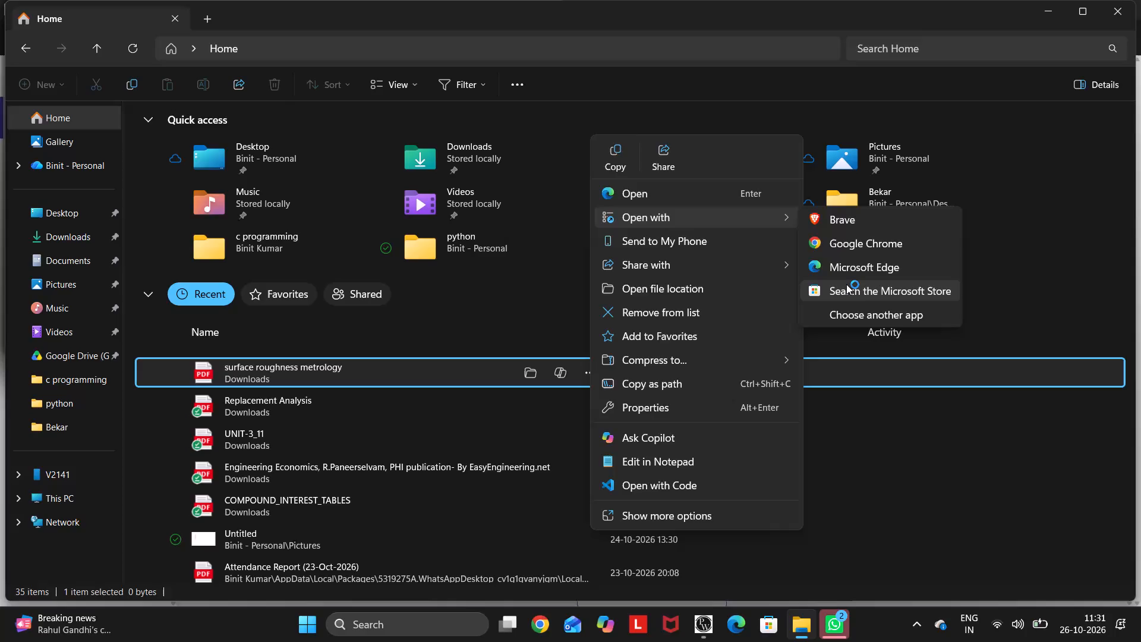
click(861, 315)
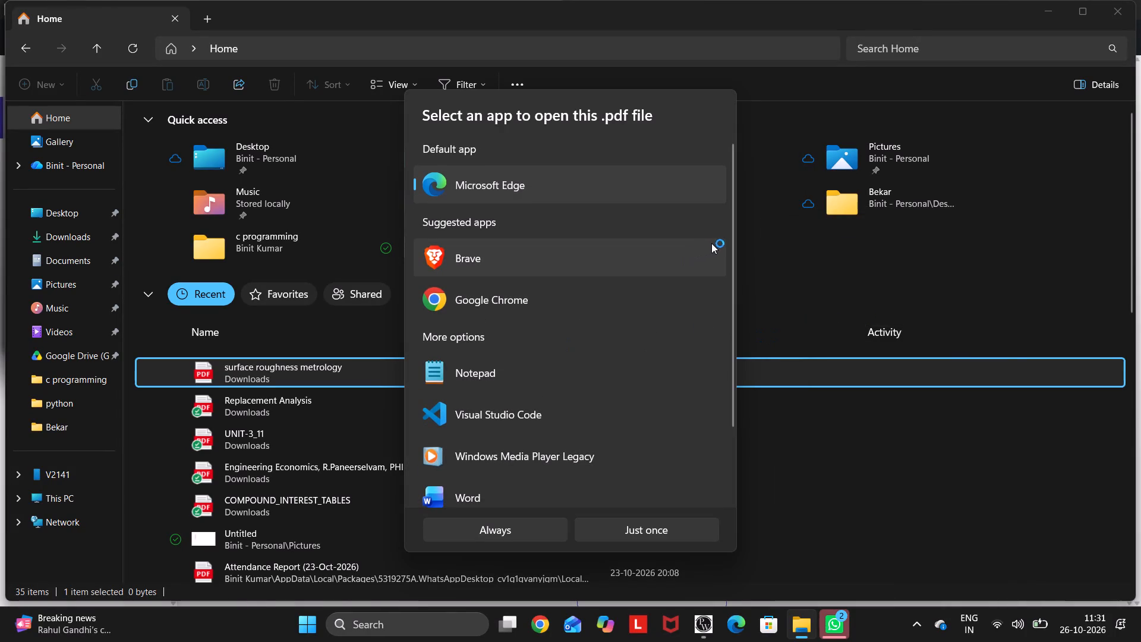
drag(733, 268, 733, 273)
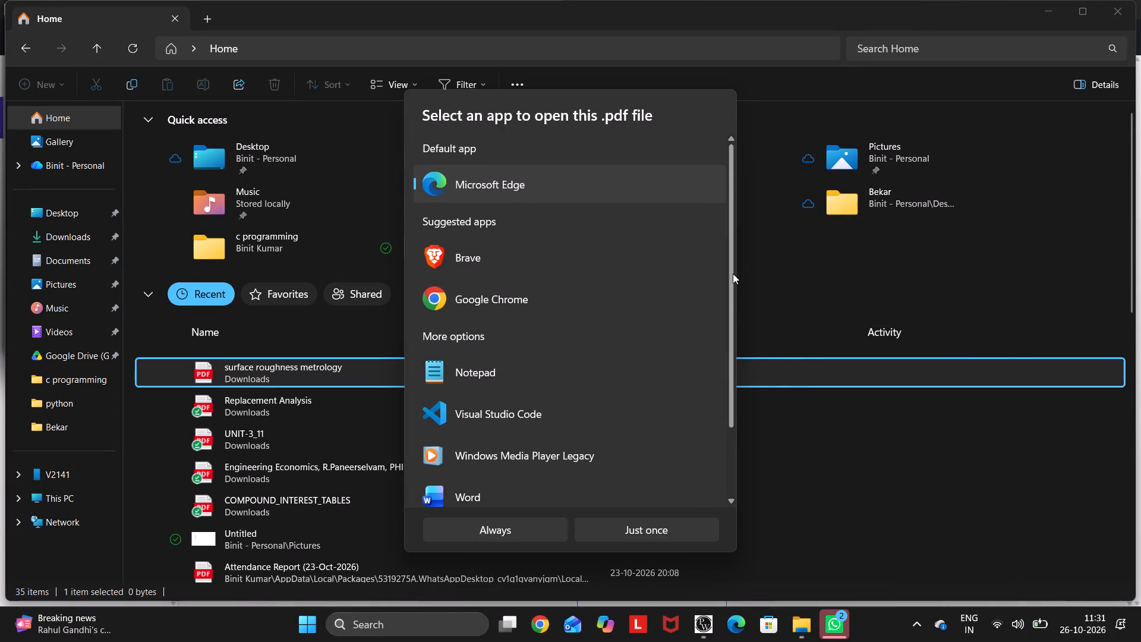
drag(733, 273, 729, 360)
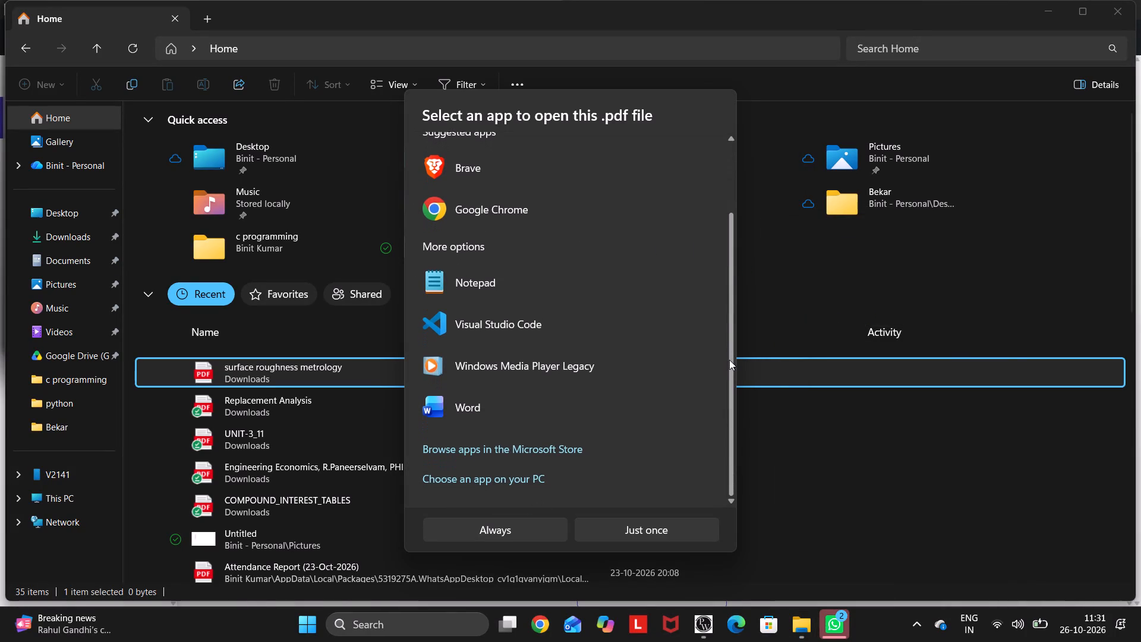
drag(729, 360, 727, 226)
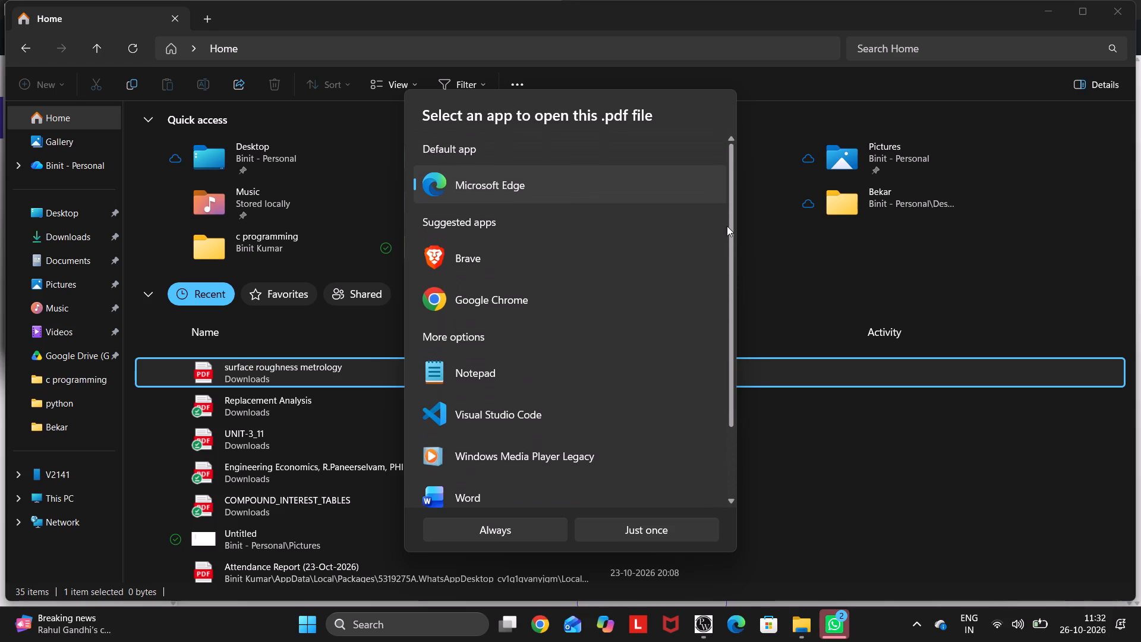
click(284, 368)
Open the recent "surface roughness metrology" PDF in the default app, Microsoft Edge, and maximize its window.
right_click(283, 367)
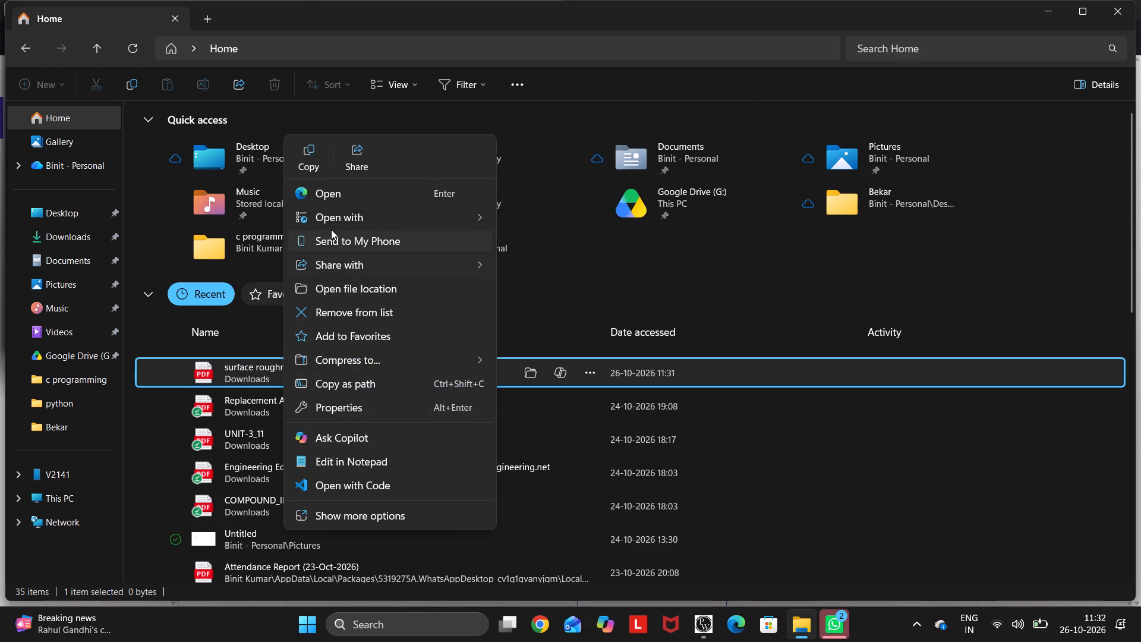
click(327, 197)
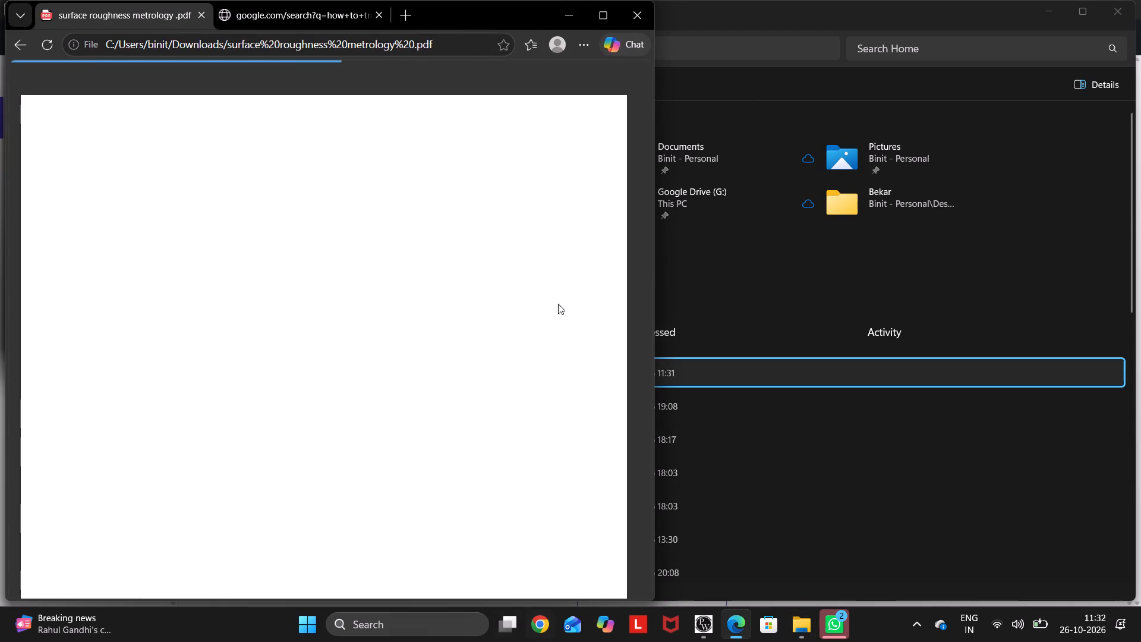
click(603, 12)
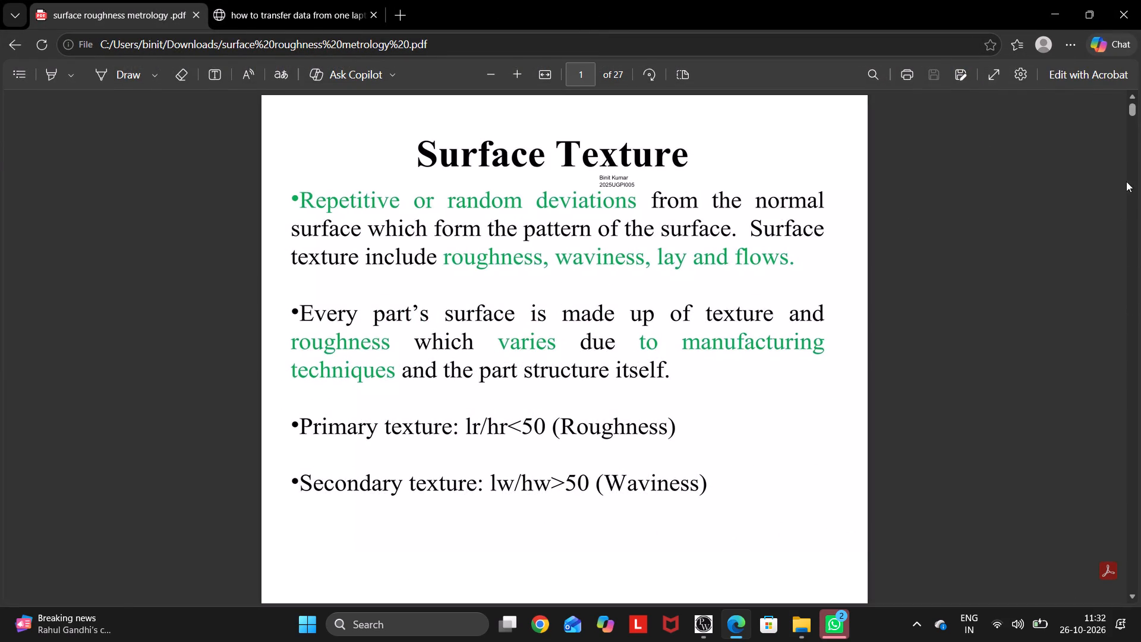
Look through the surface roughness PDF from the Surface Texture page to the stylus probe instrument on page 18.
drag(1130, 112, 1133, 133)
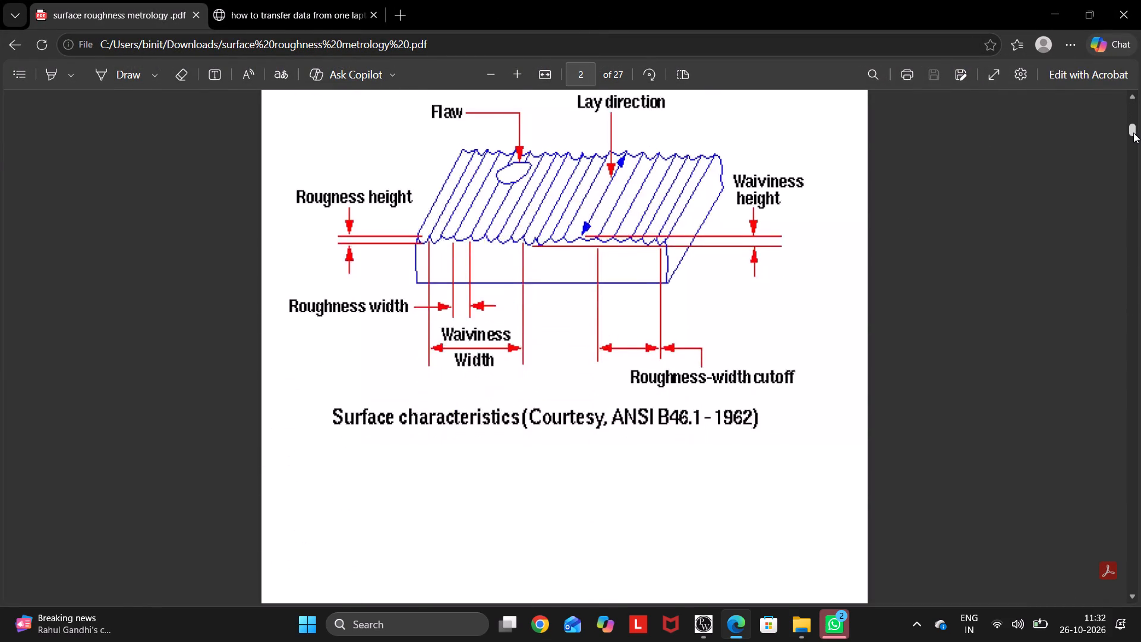
drag(1133, 133, 1135, 229)
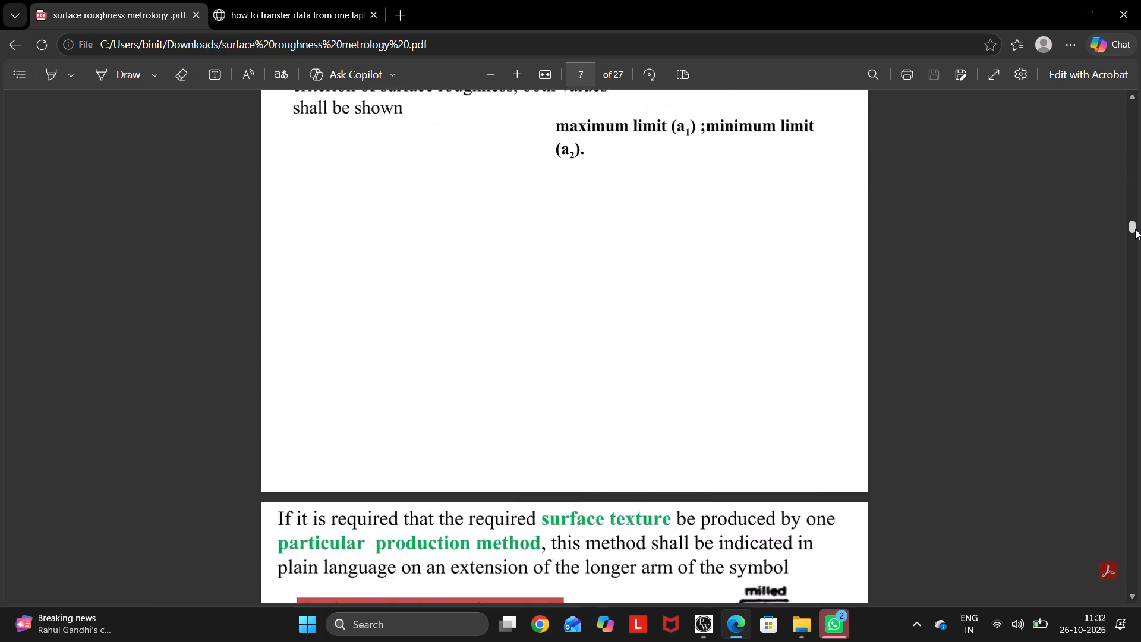
drag(1135, 229, 1136, 261)
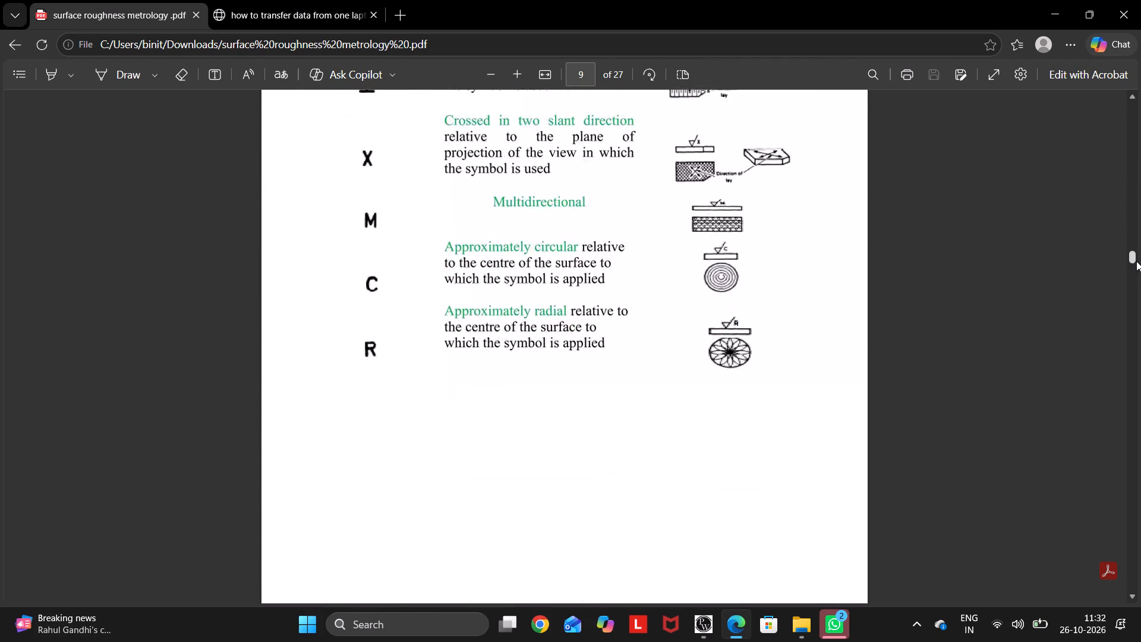
drag(1136, 261, 1136, 291)
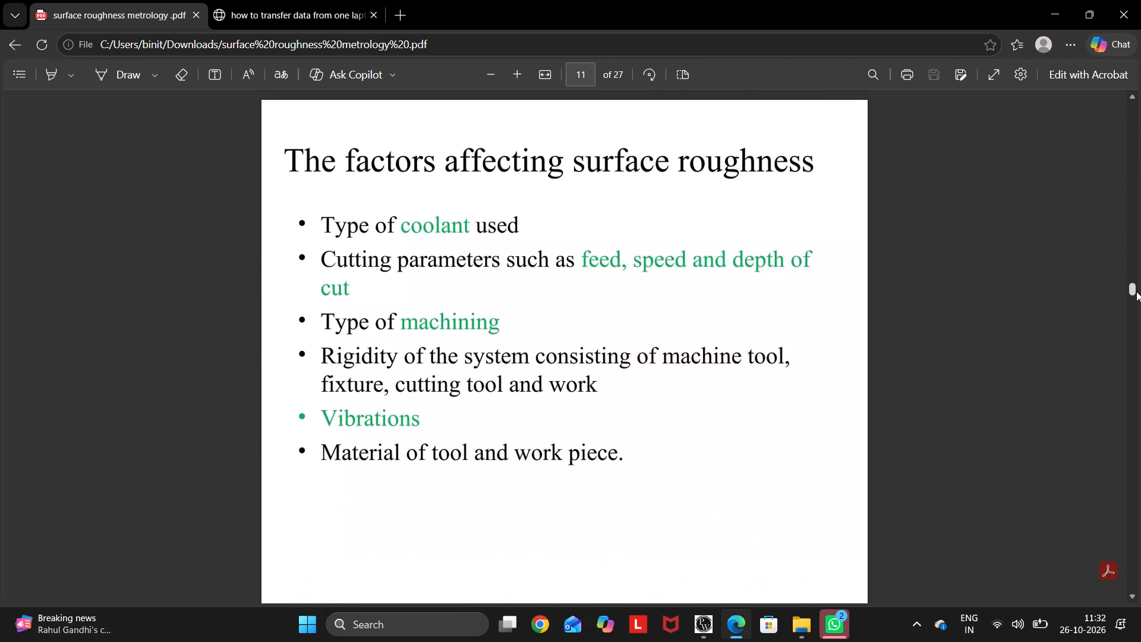
drag(1136, 291, 1137, 323)
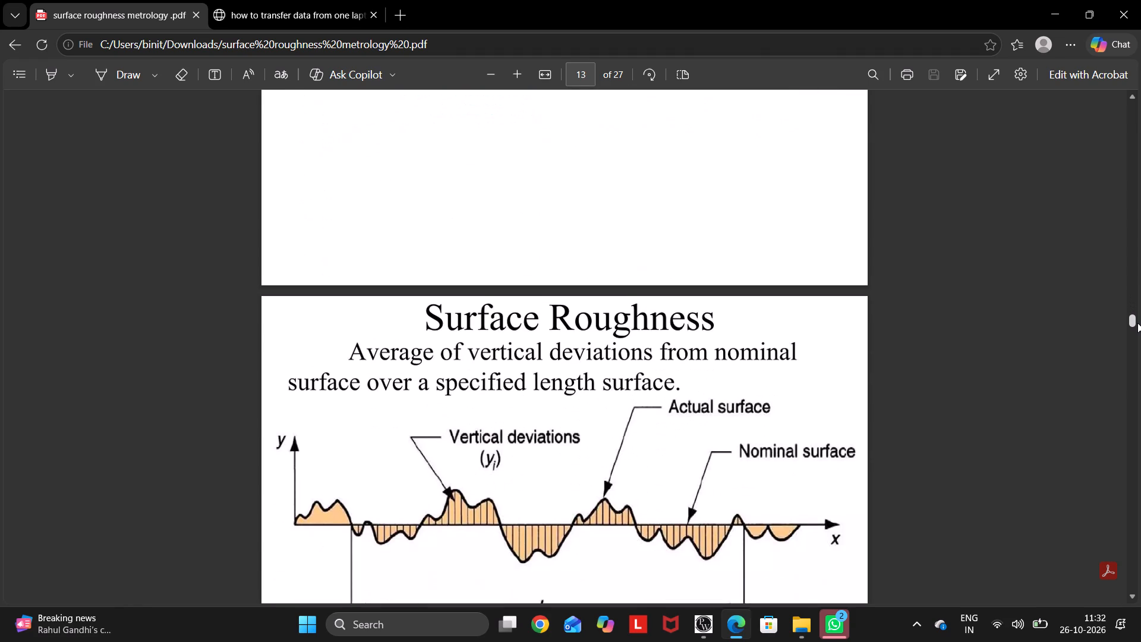
drag(1137, 323, 1138, 322)
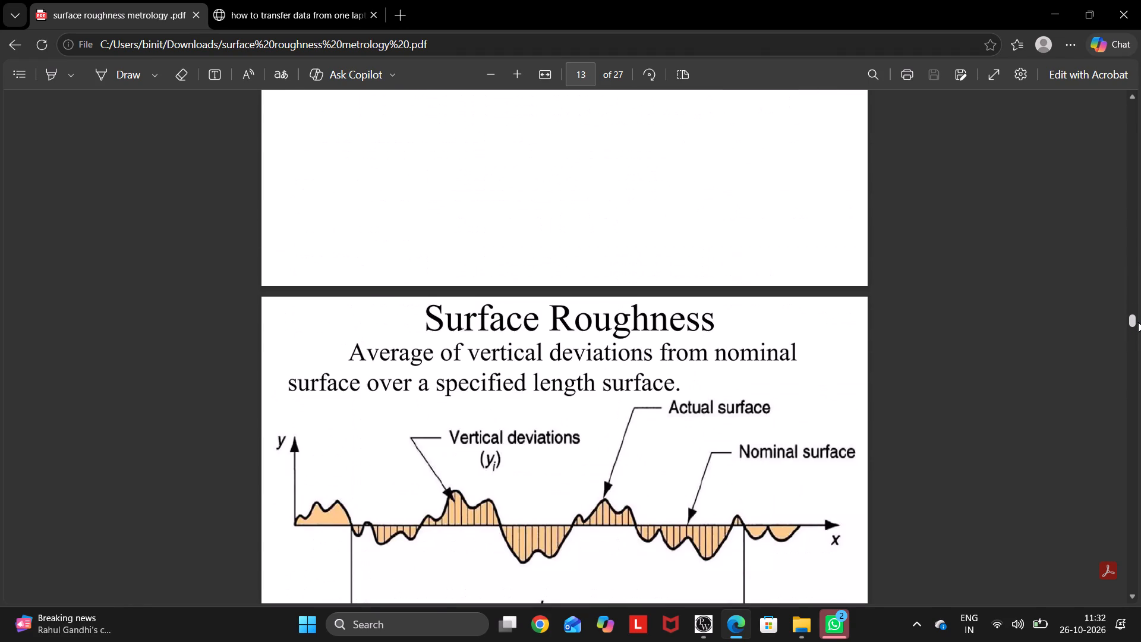
drag(1138, 322, 1139, 350)
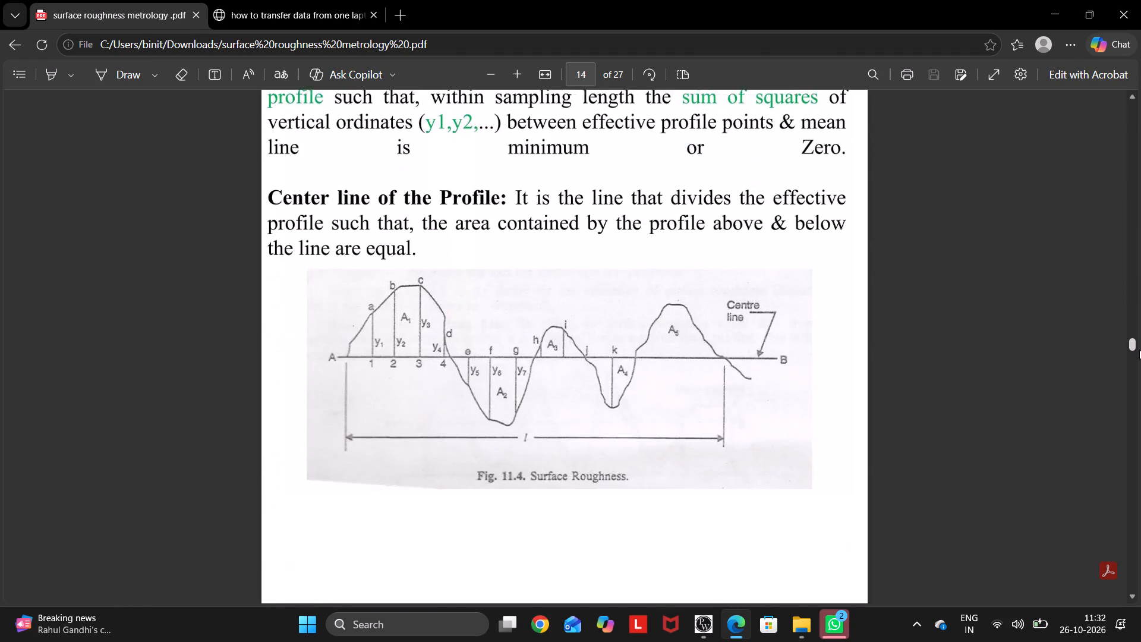
drag(1139, 350, 1139, 361)
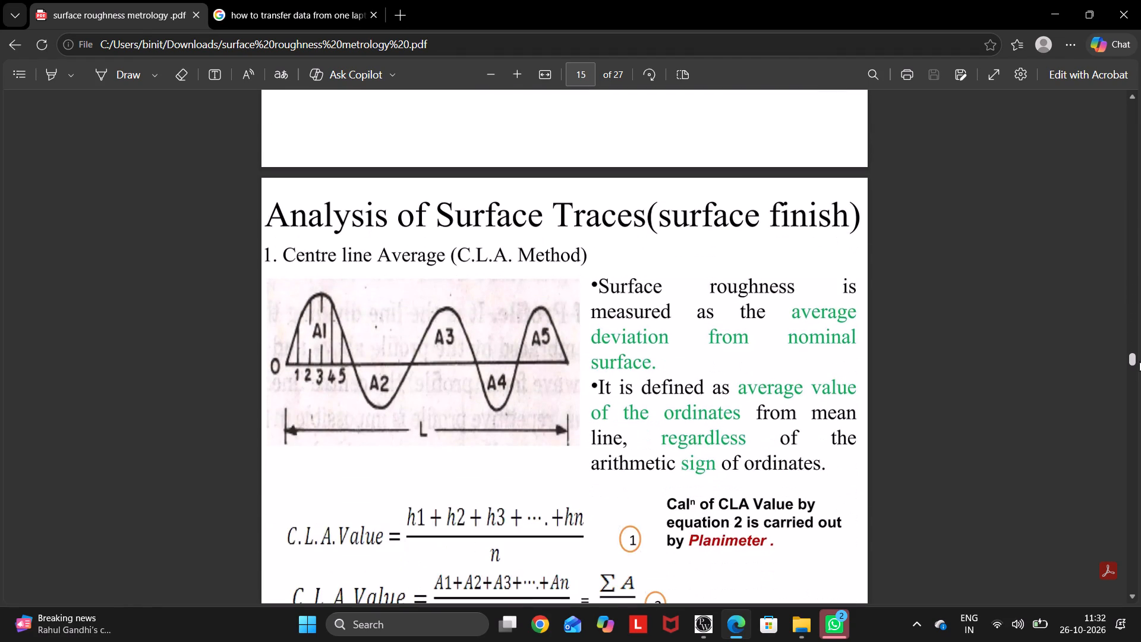
drag(1139, 361, 1140, 382)
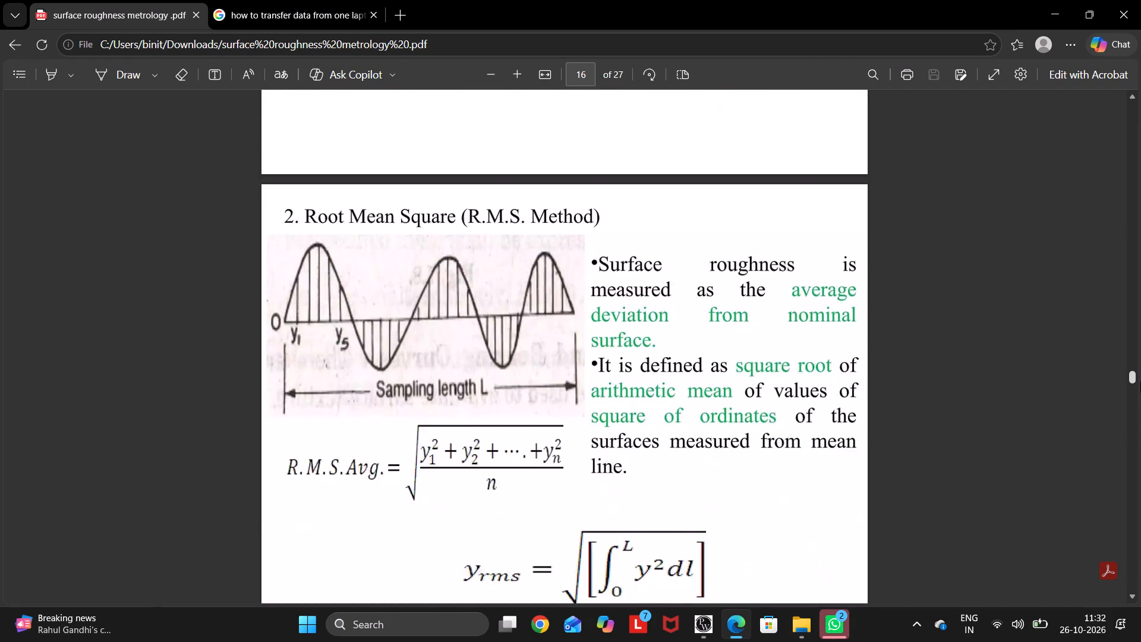
drag(1140, 382, 1140, 415)
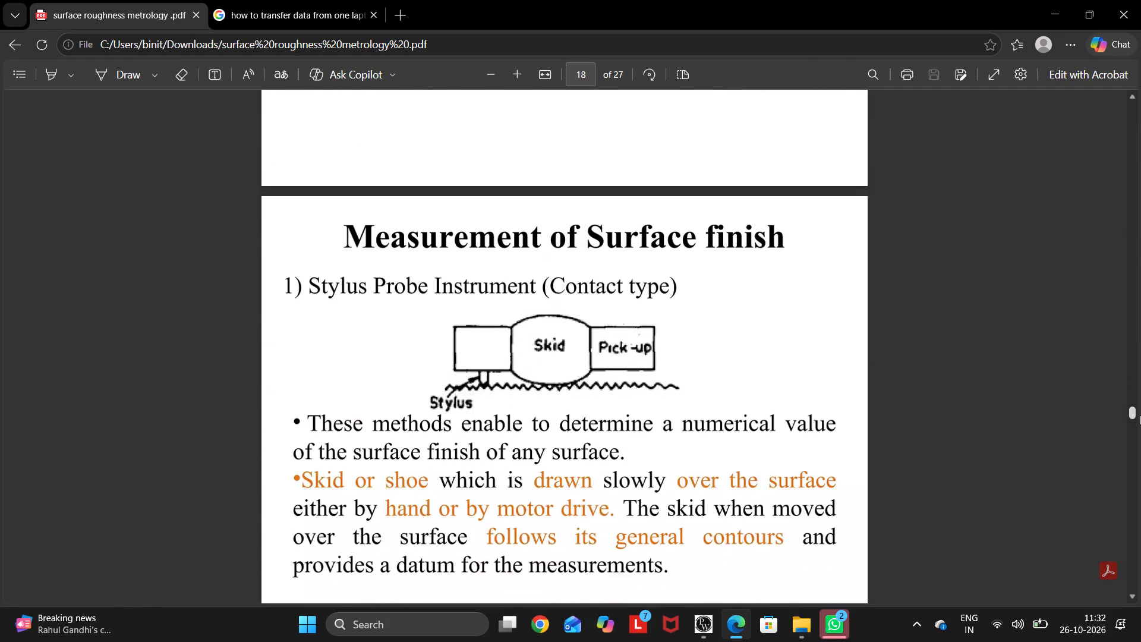
drag(1140, 415, 1133, 413)
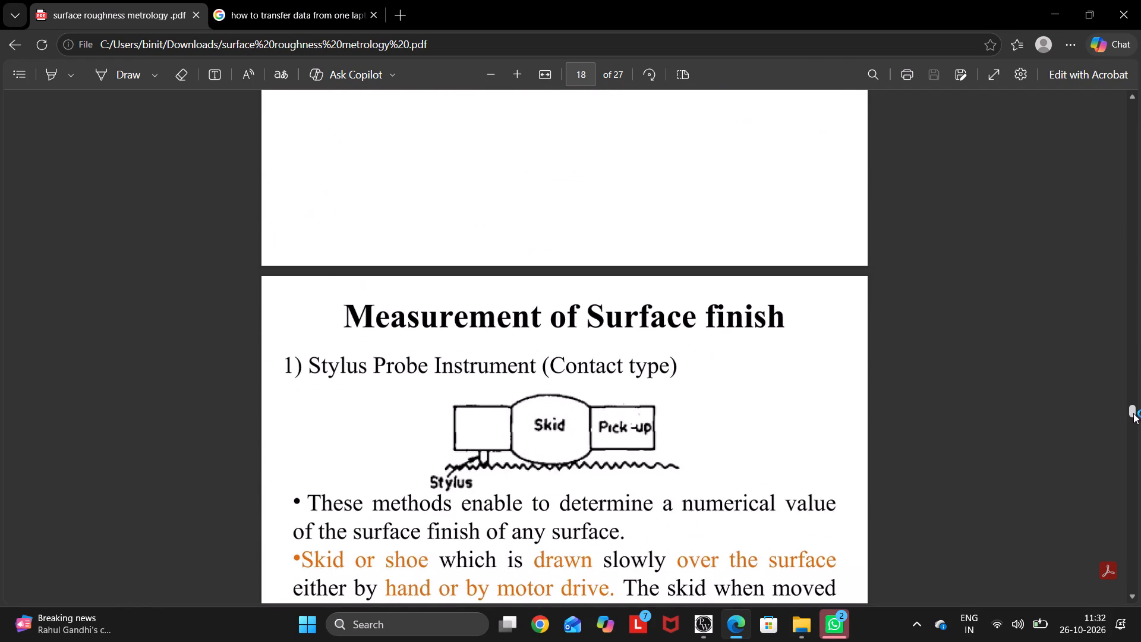
drag(1133, 413, 1135, 417)
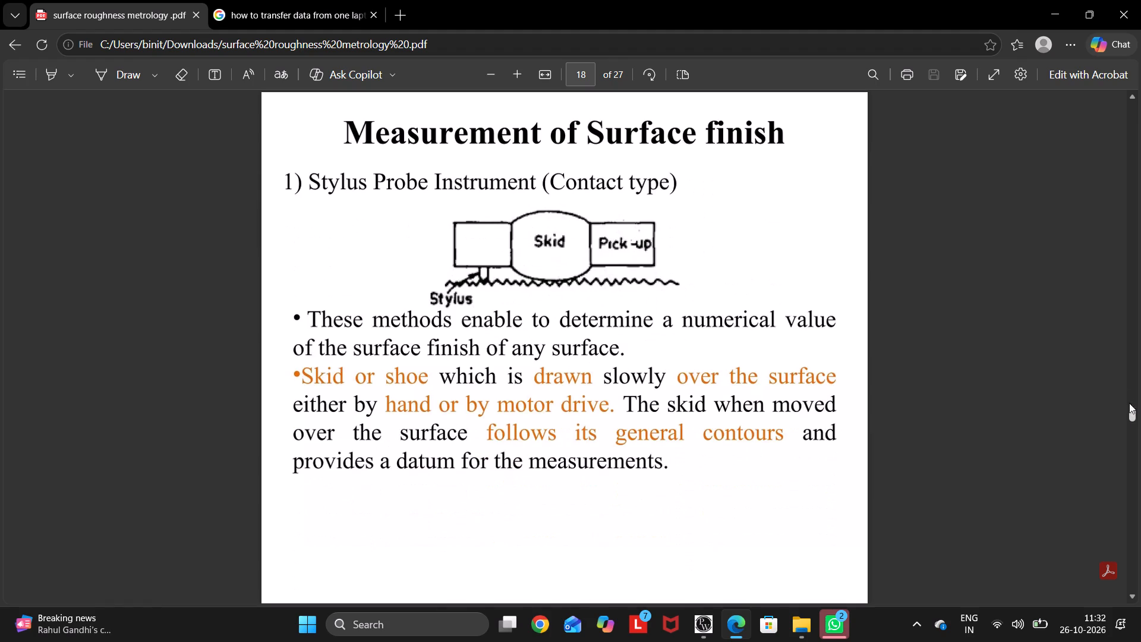
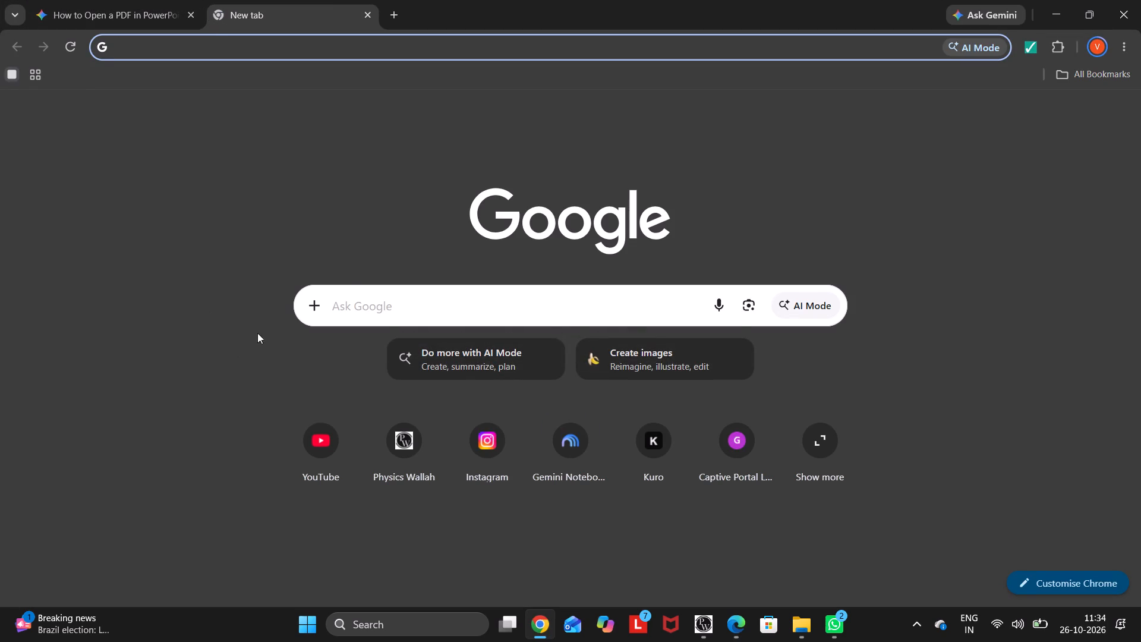
click(367, 307)
text(pdf int)
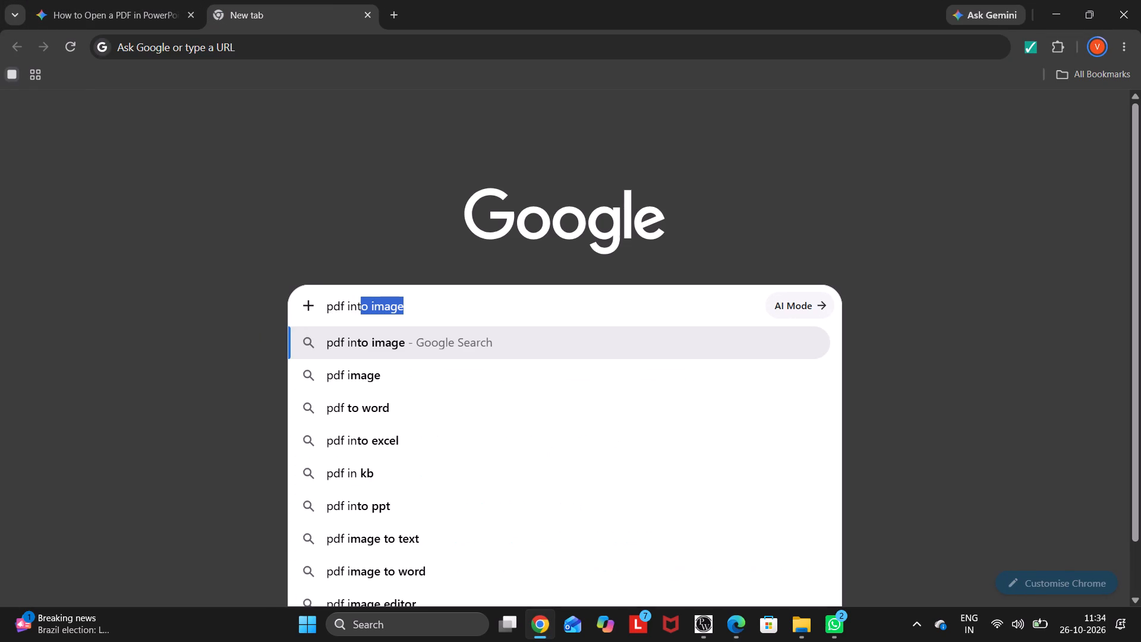
text(o ppt)
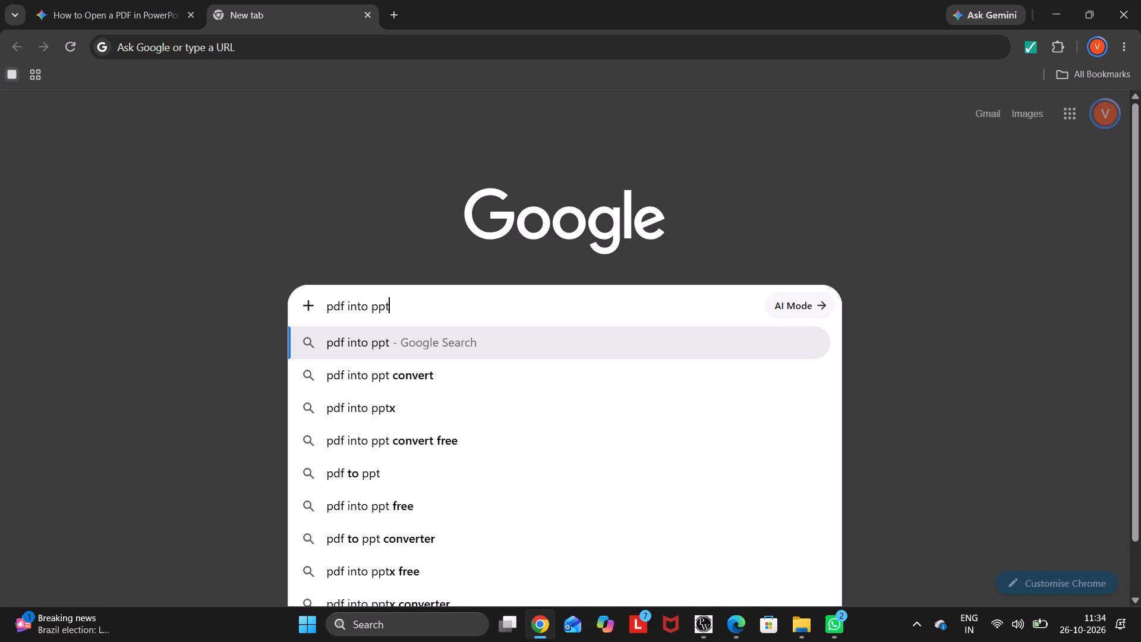
click(345, 382)
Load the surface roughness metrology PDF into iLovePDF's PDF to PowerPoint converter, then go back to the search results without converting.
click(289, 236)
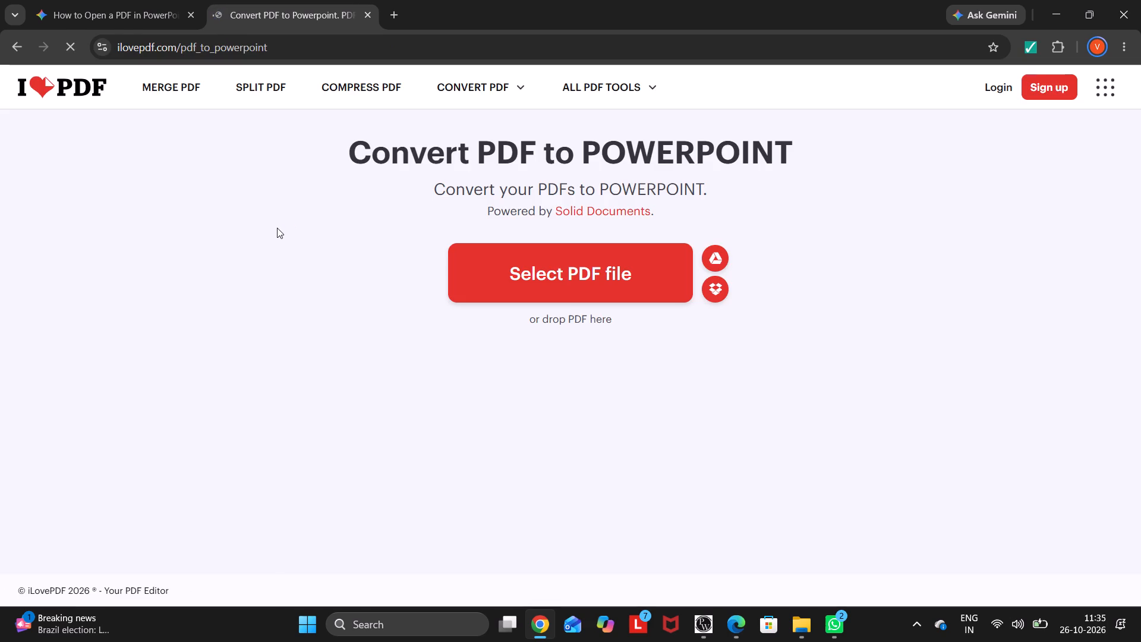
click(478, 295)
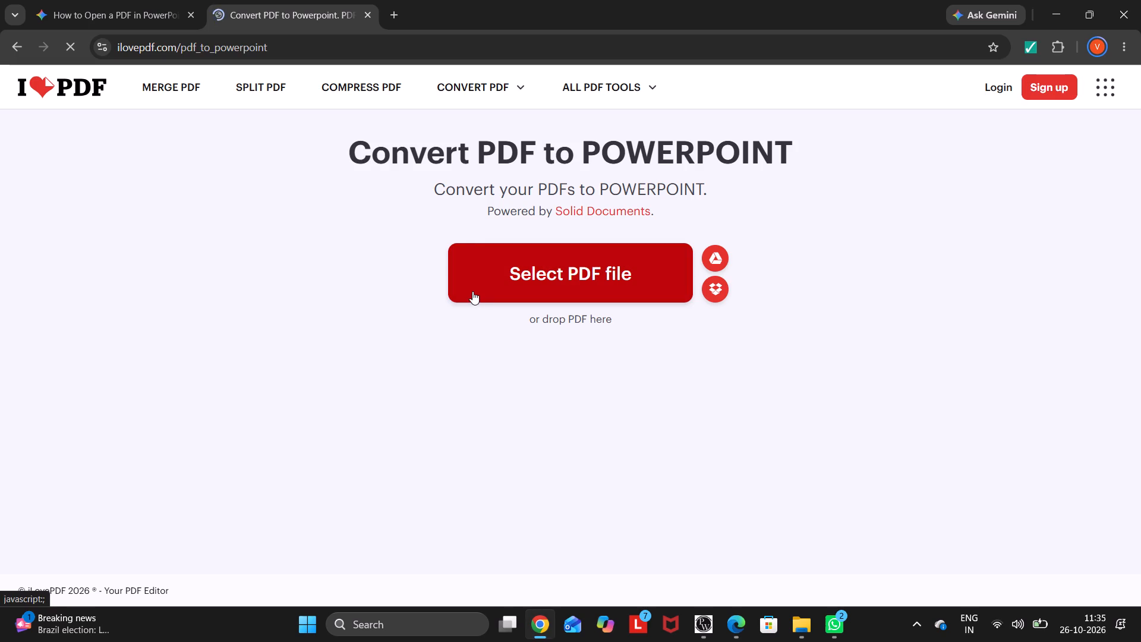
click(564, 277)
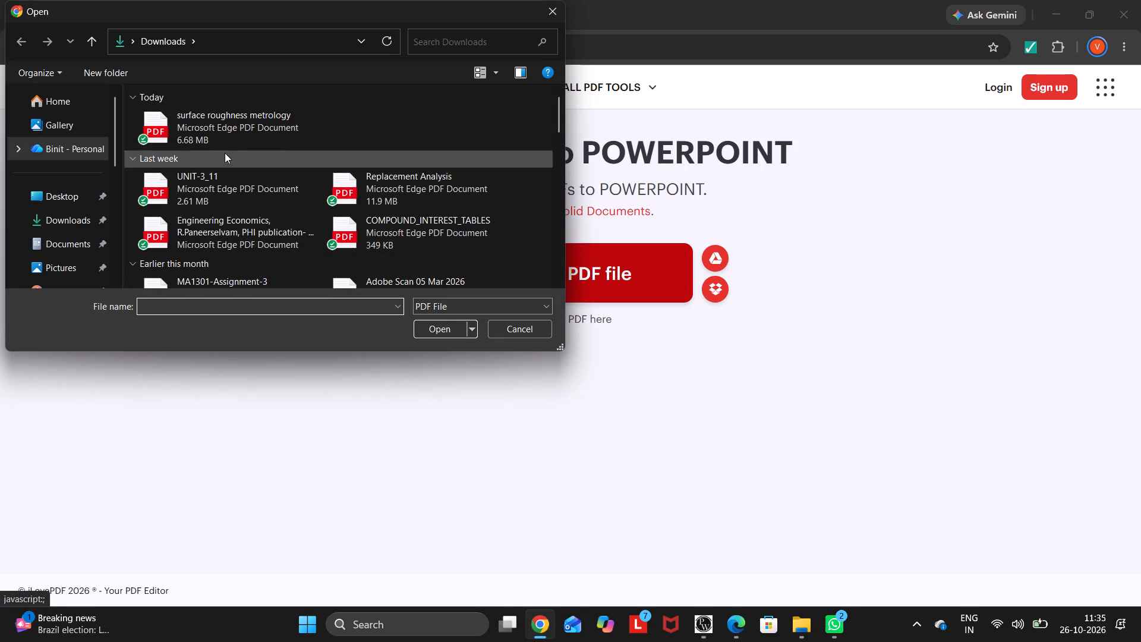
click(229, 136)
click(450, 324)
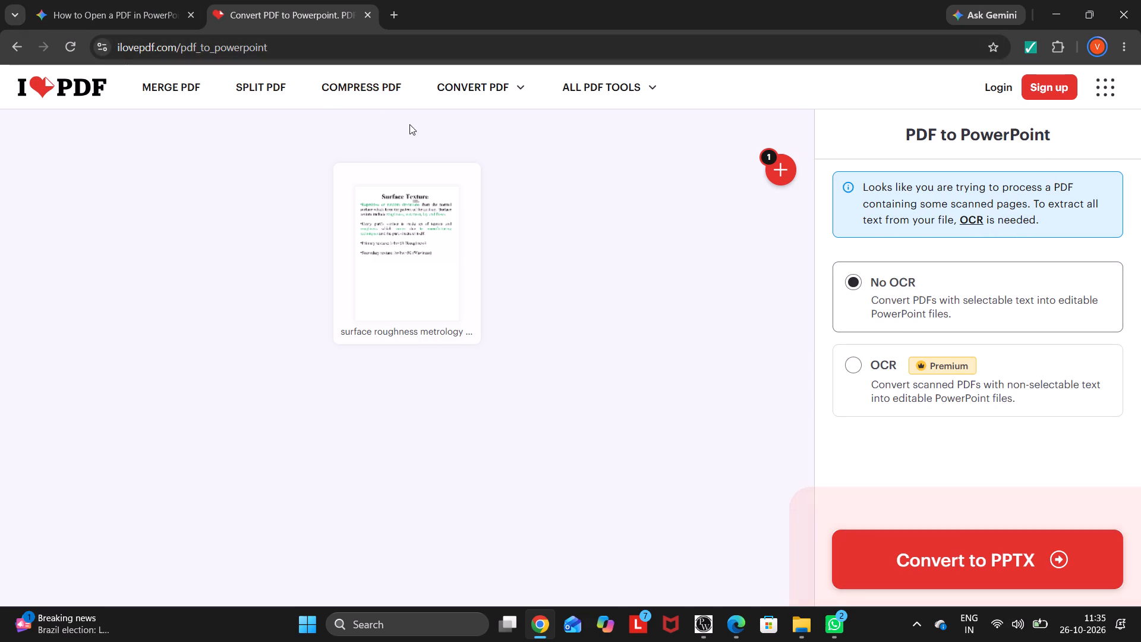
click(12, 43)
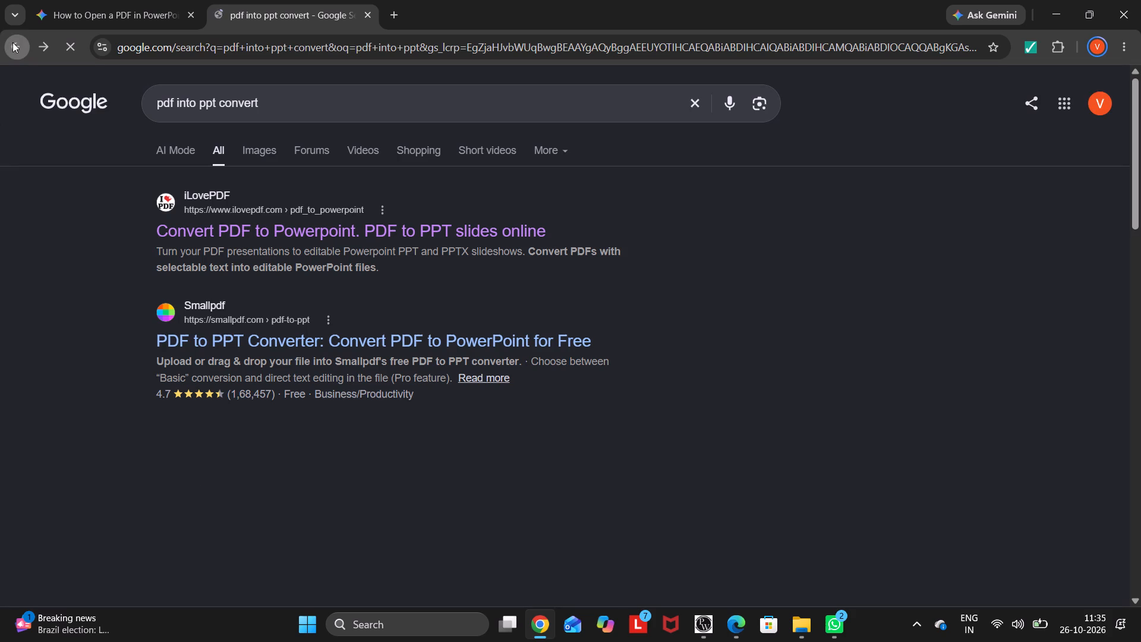
Open Smallpdf's PDF to PPT converter and upload the surface roughness metrology PDF from the device's Downloads folder.
click(199, 347)
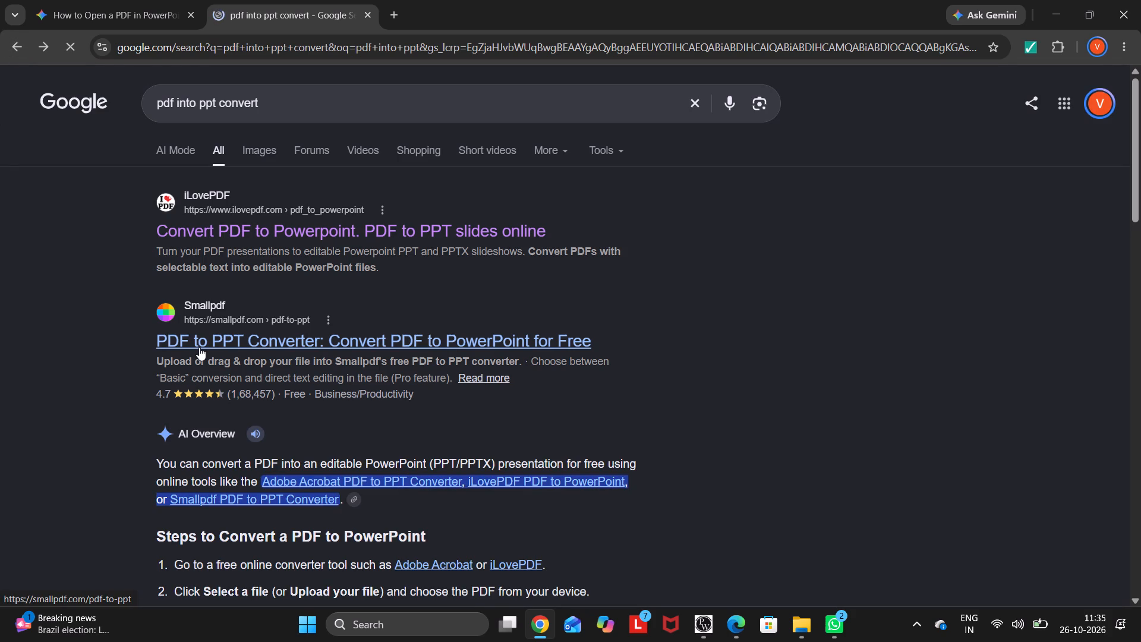
click(628, 325)
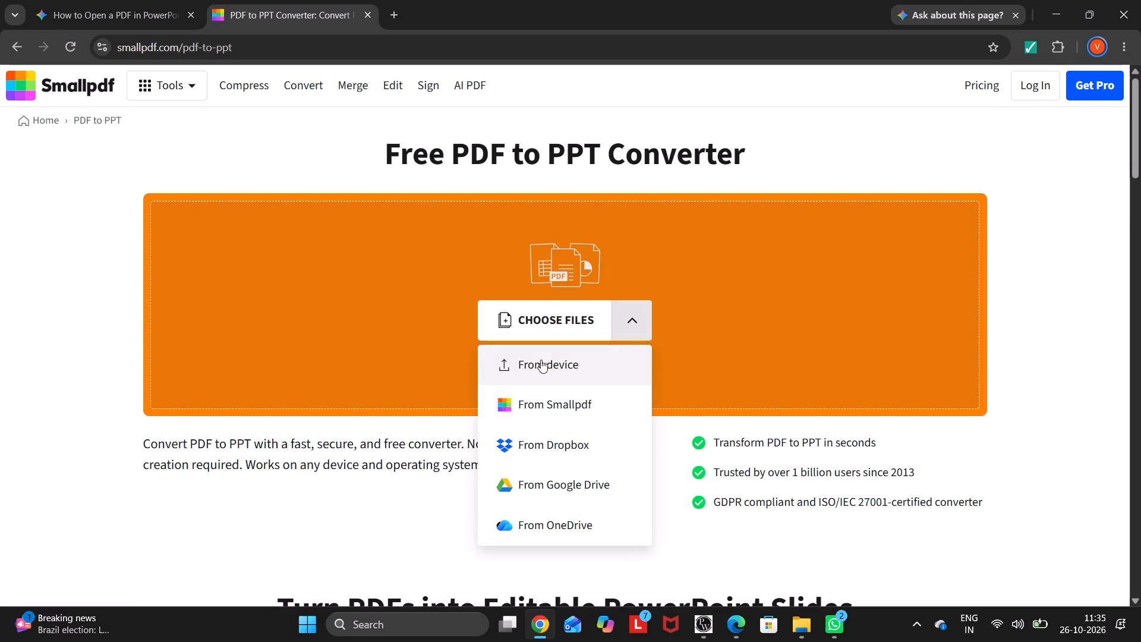
click(541, 360)
click(259, 139)
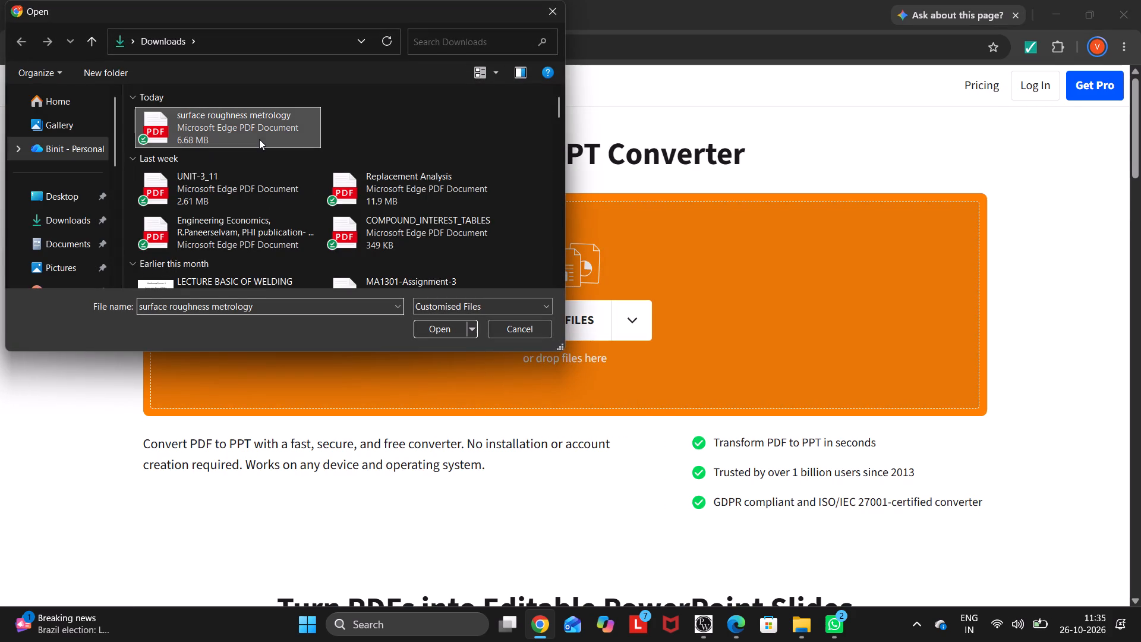
click(455, 328)
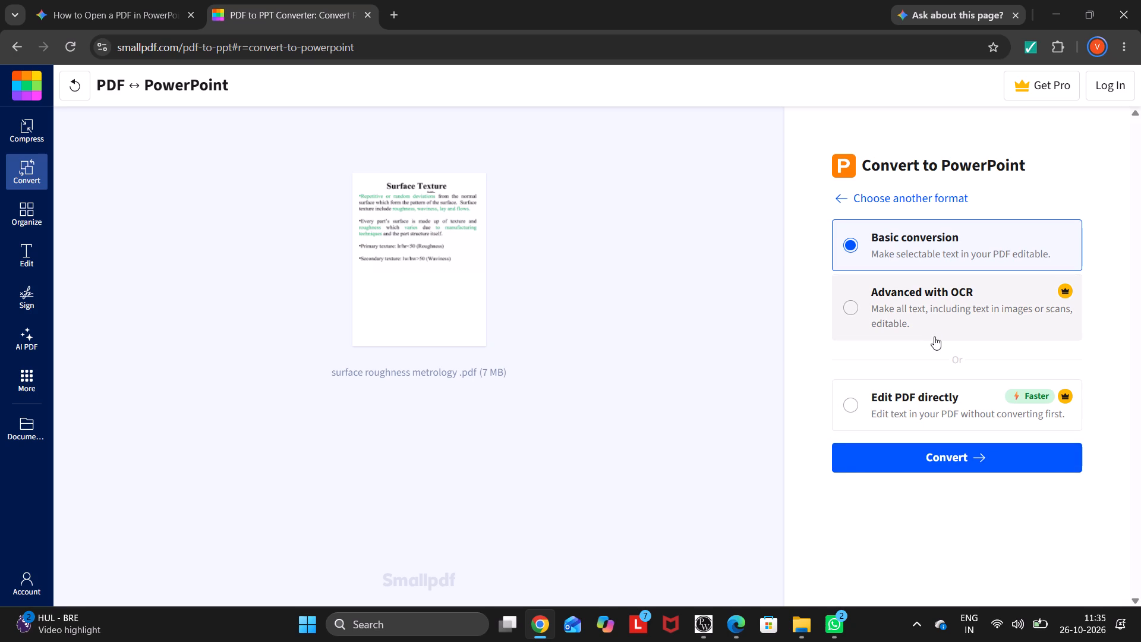
Convert the uploaded PDF to PowerPoint with Basic conversion and download the resulting PPTX file.
click(989, 458)
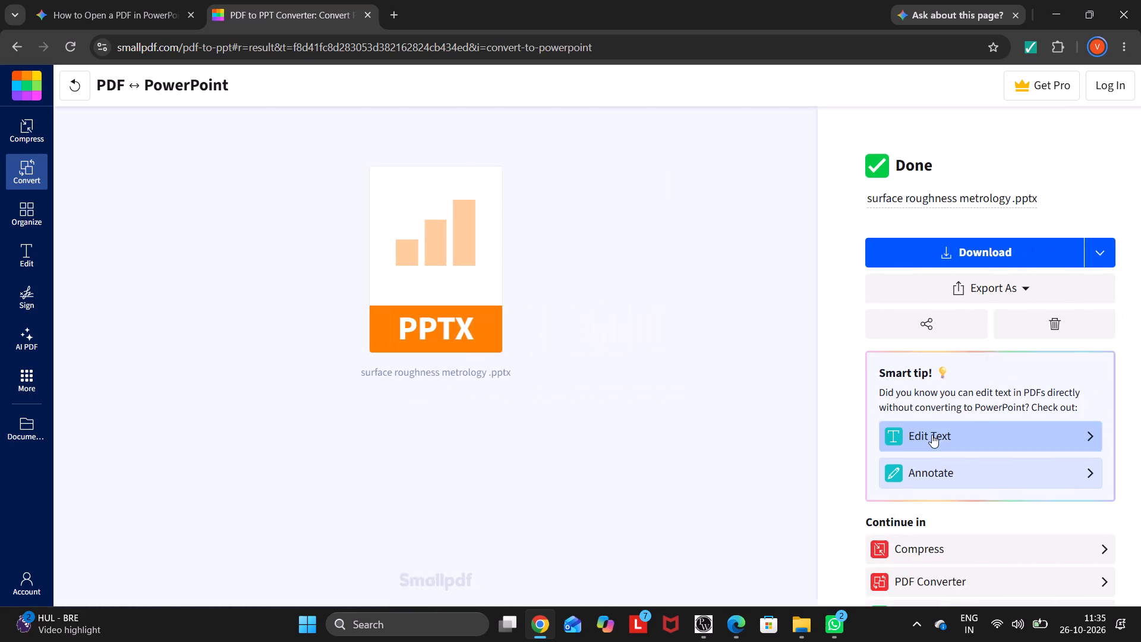
click(950, 248)
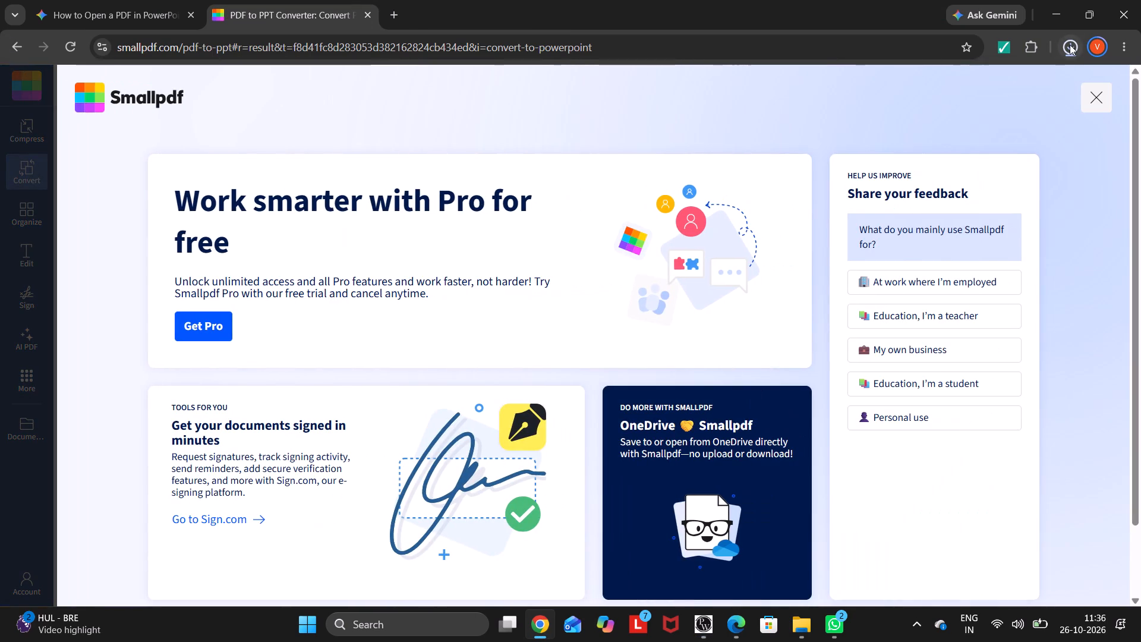
Open the downloaded surface roughness metrology PPTX in Microsoft PowerPoint from the browser's recent downloads.
click(1070, 45)
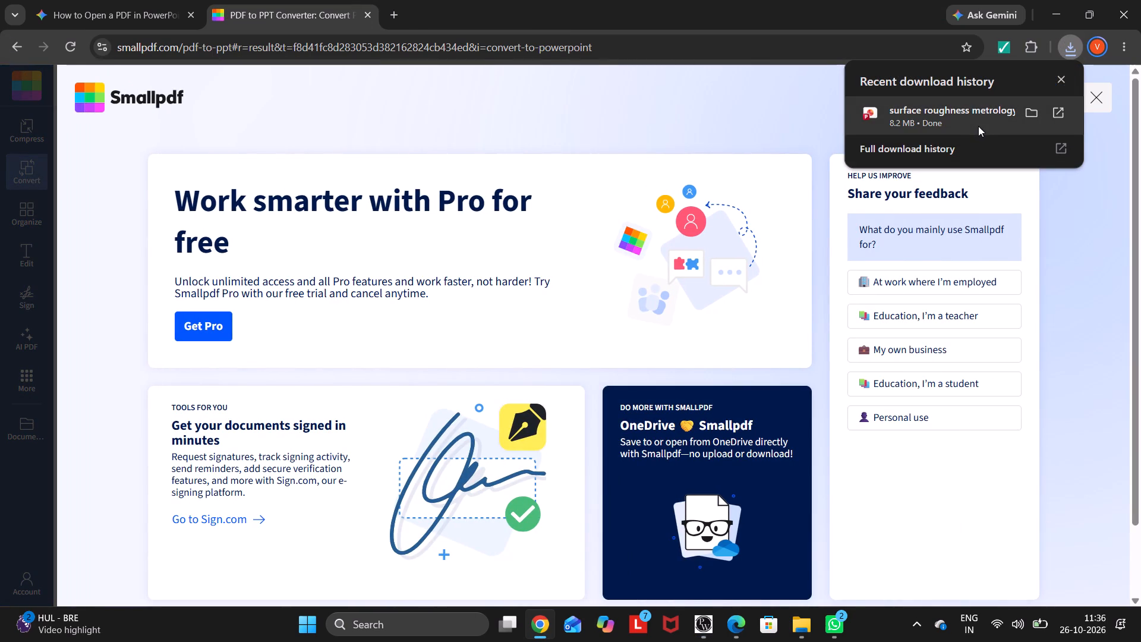
click(978, 125)
right_click(974, 122)
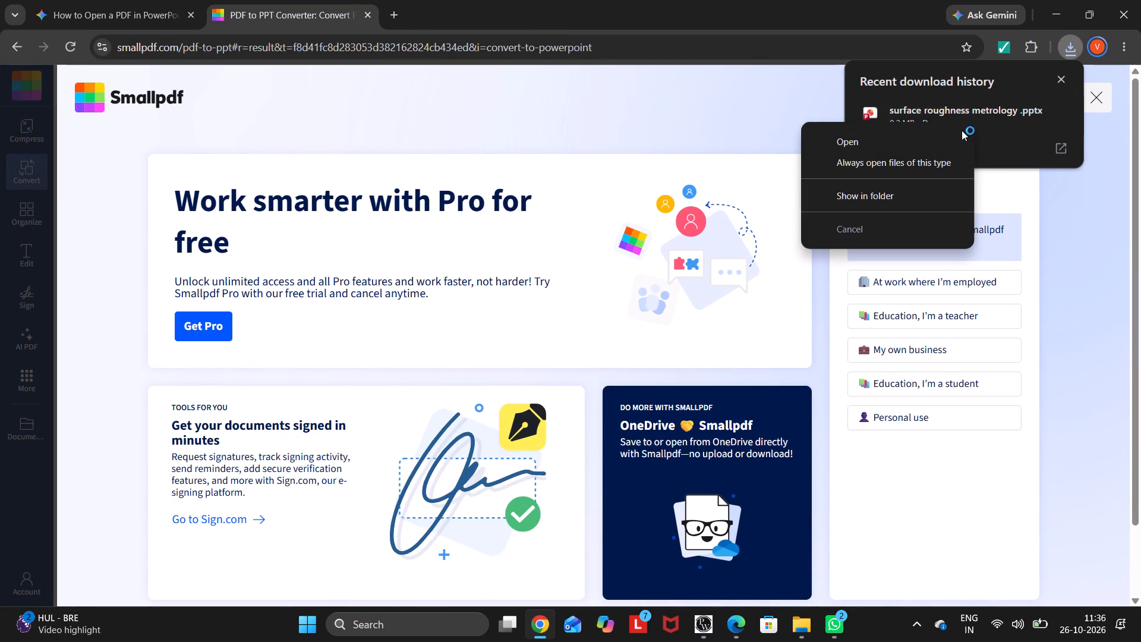
click(850, 141)
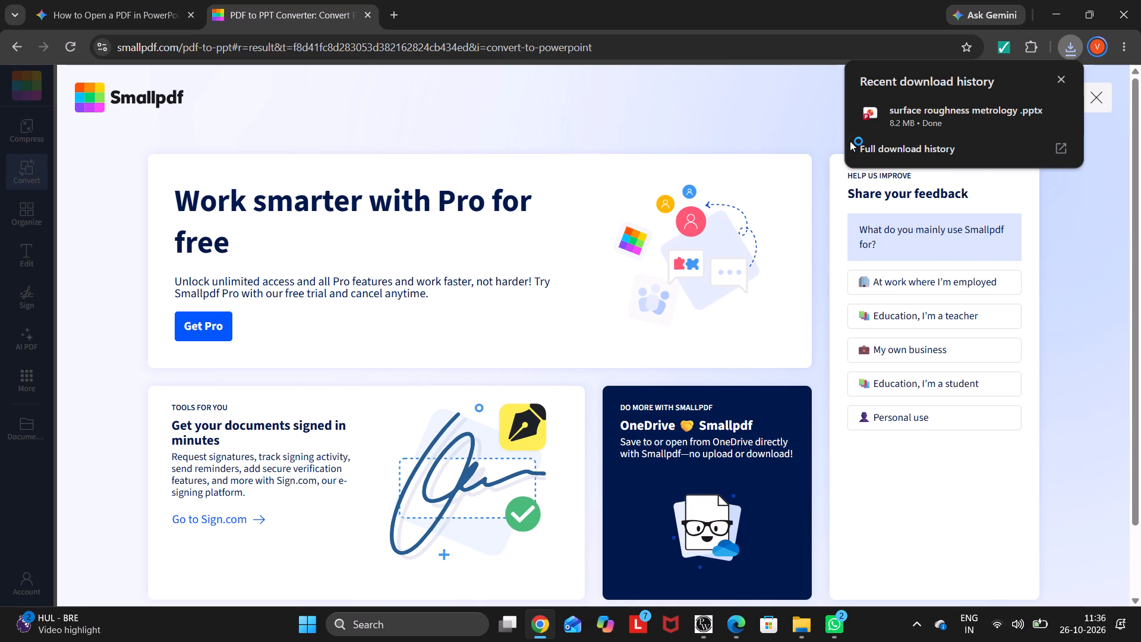
right_click(967, 116)
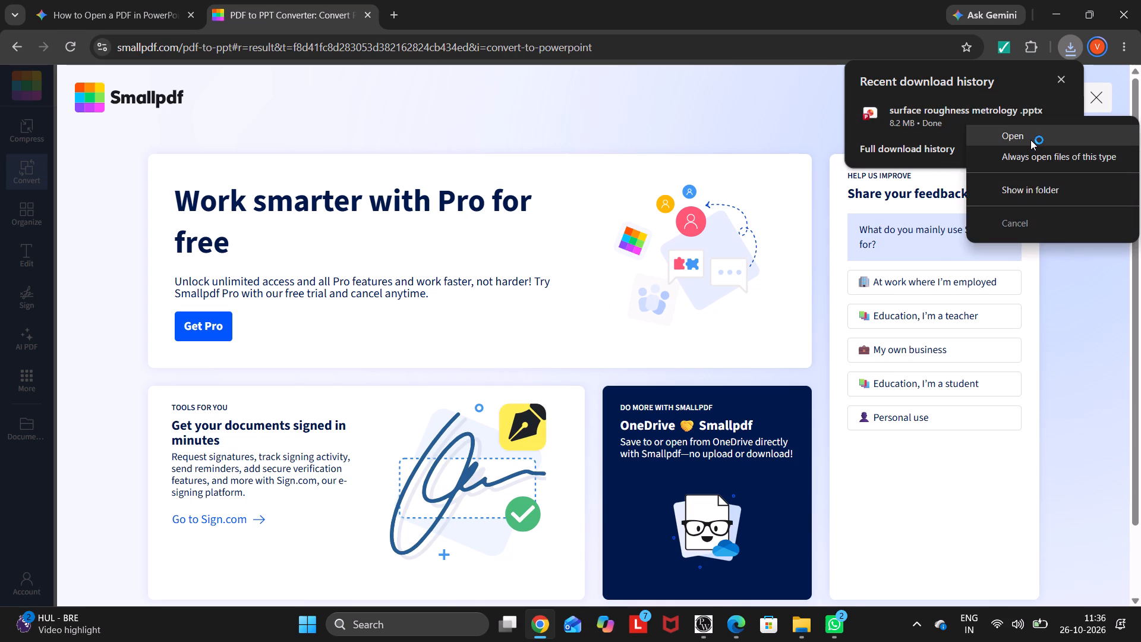
click(1030, 140)
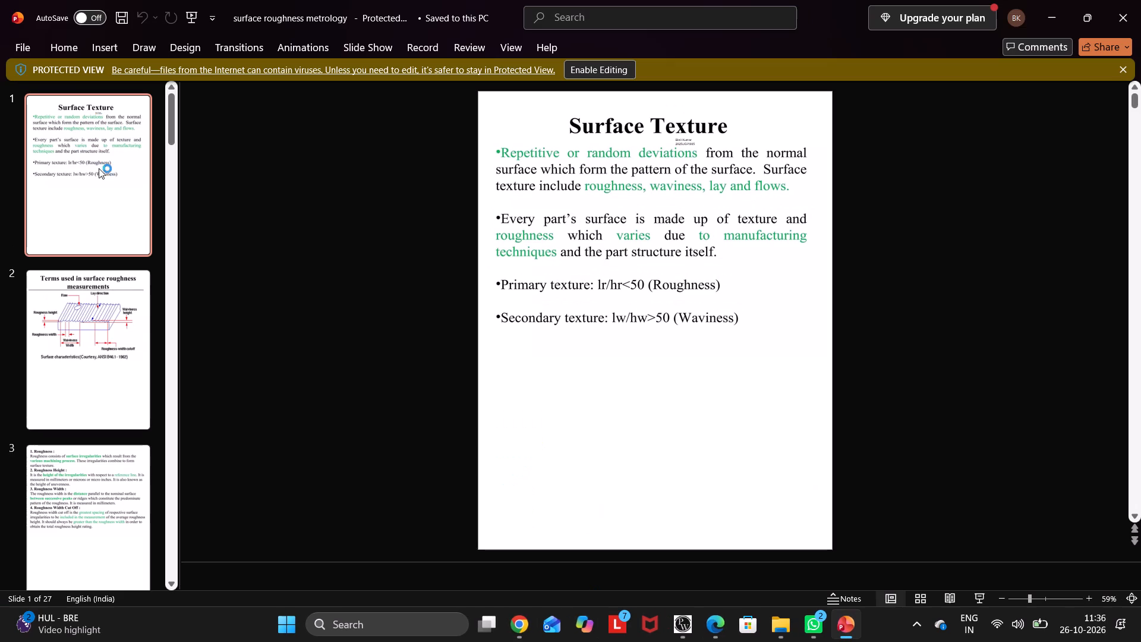
Look through the converted slides from slide 2 to the References slide, examining slide 18 and the actions offered for it.
click(35, 328)
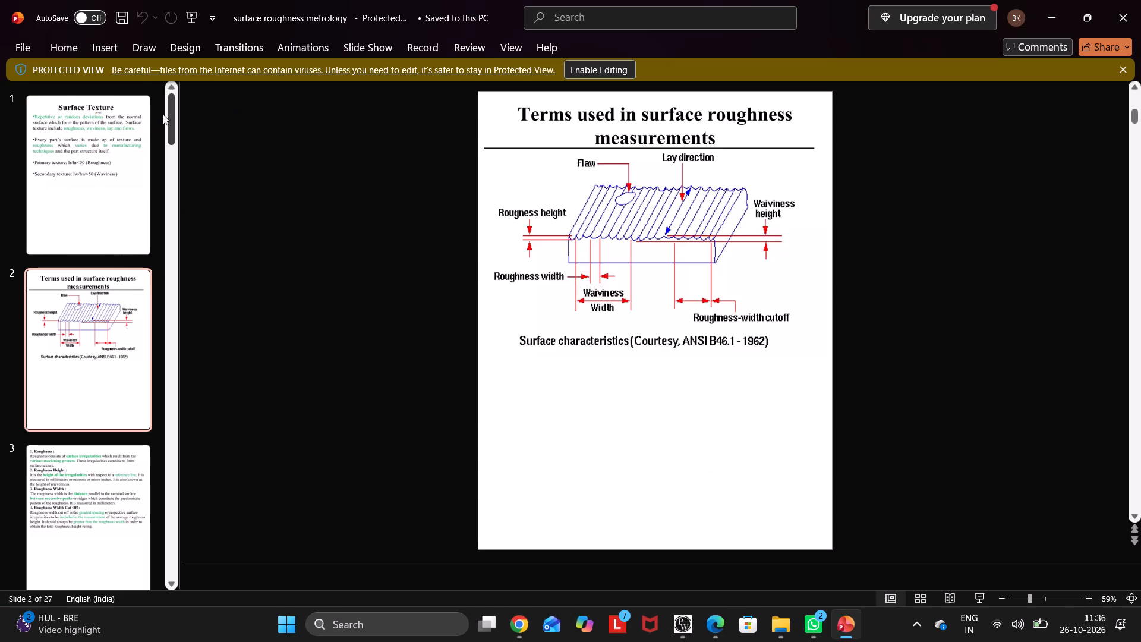
drag(174, 105, 165, 380)
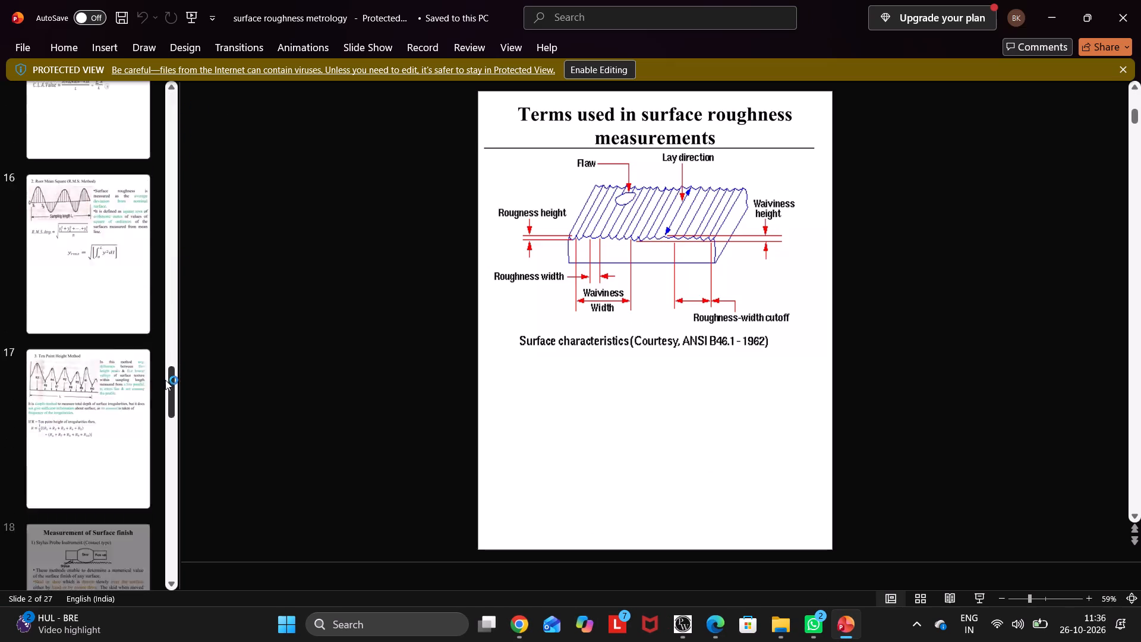
drag(165, 380, 160, 405)
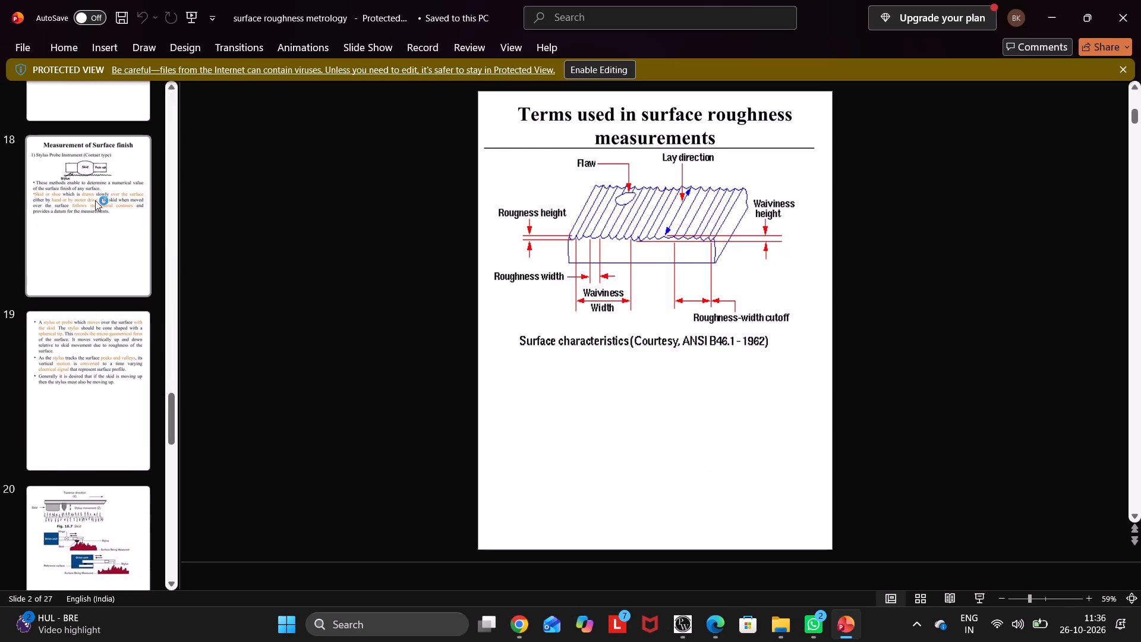
click(95, 201)
right_click(94, 202)
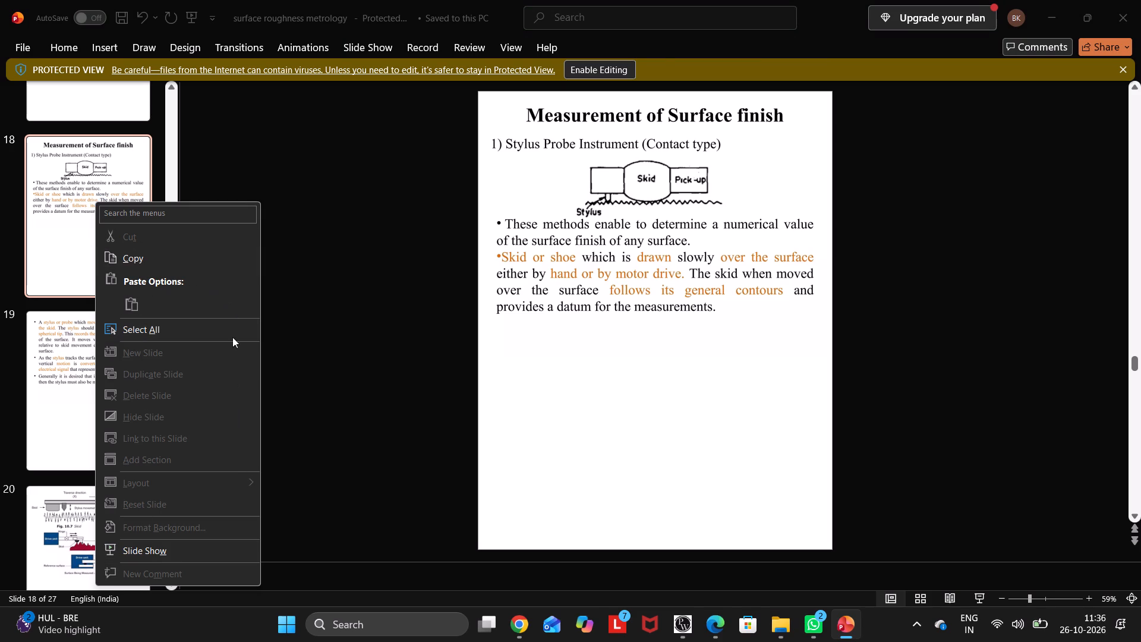
click(57, 191)
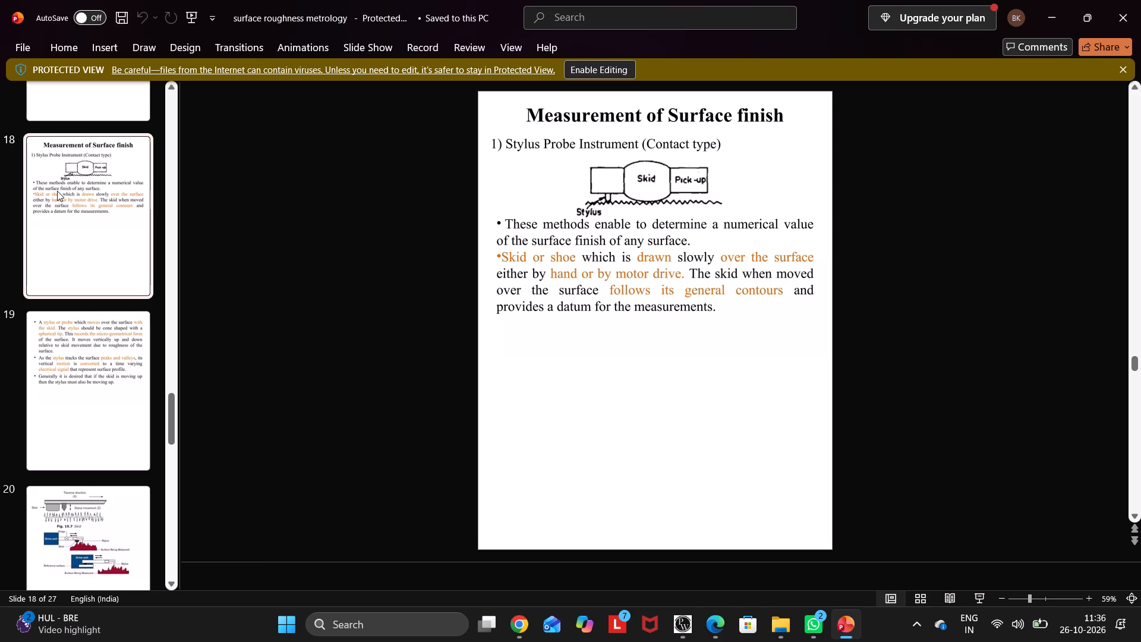
click(57, 191)
right_click(57, 191)
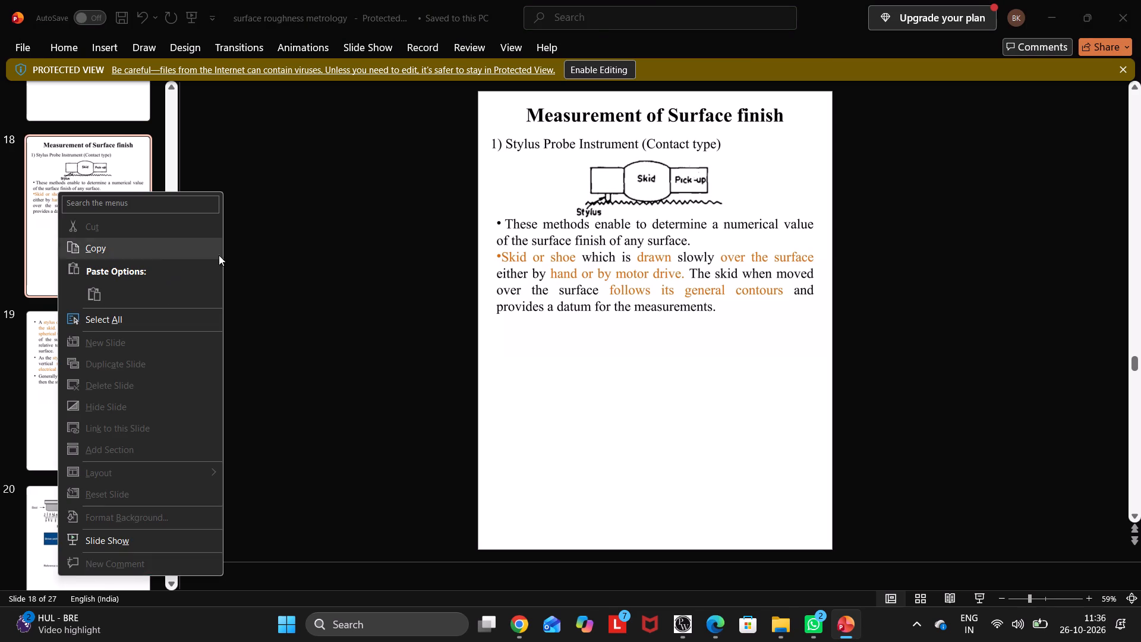
click(342, 275)
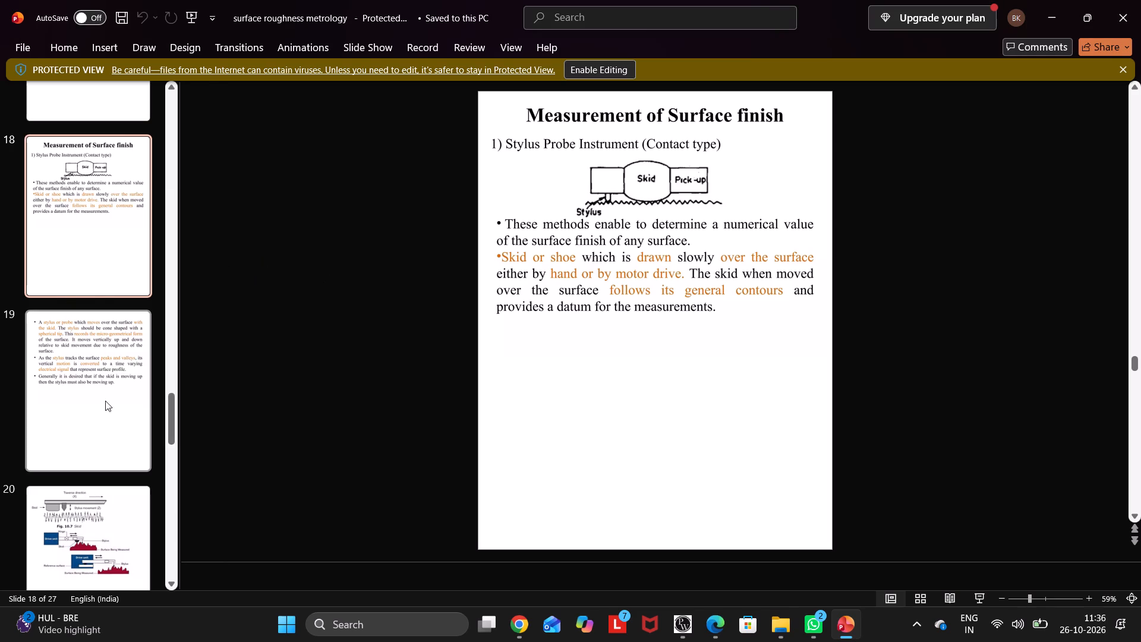
drag(166, 411, 144, 489)
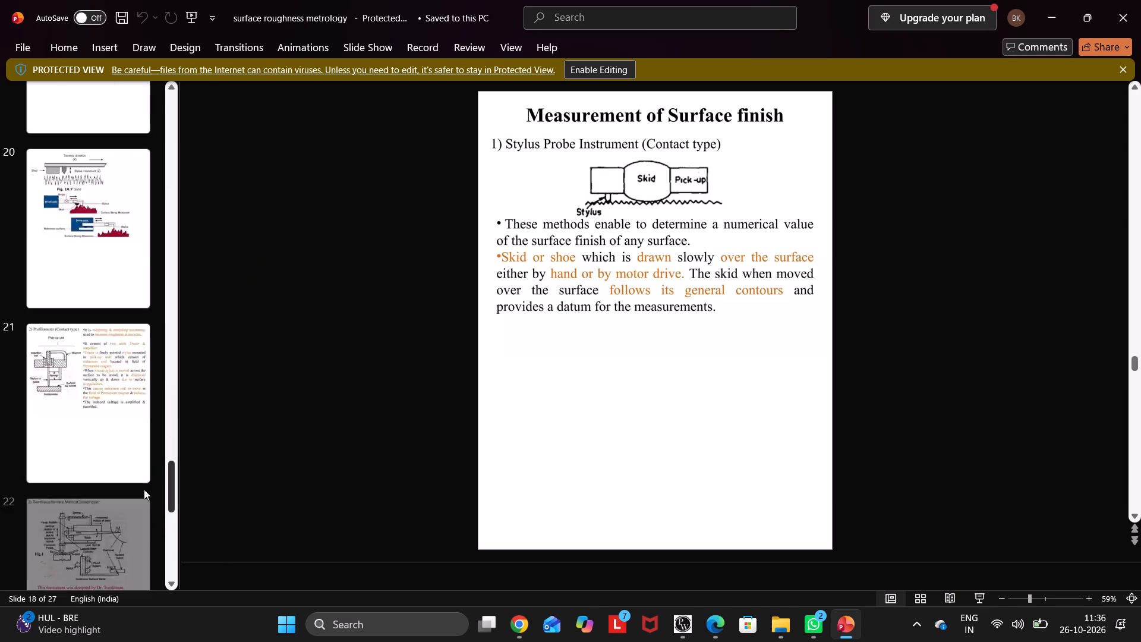
drag(144, 489, 125, 584)
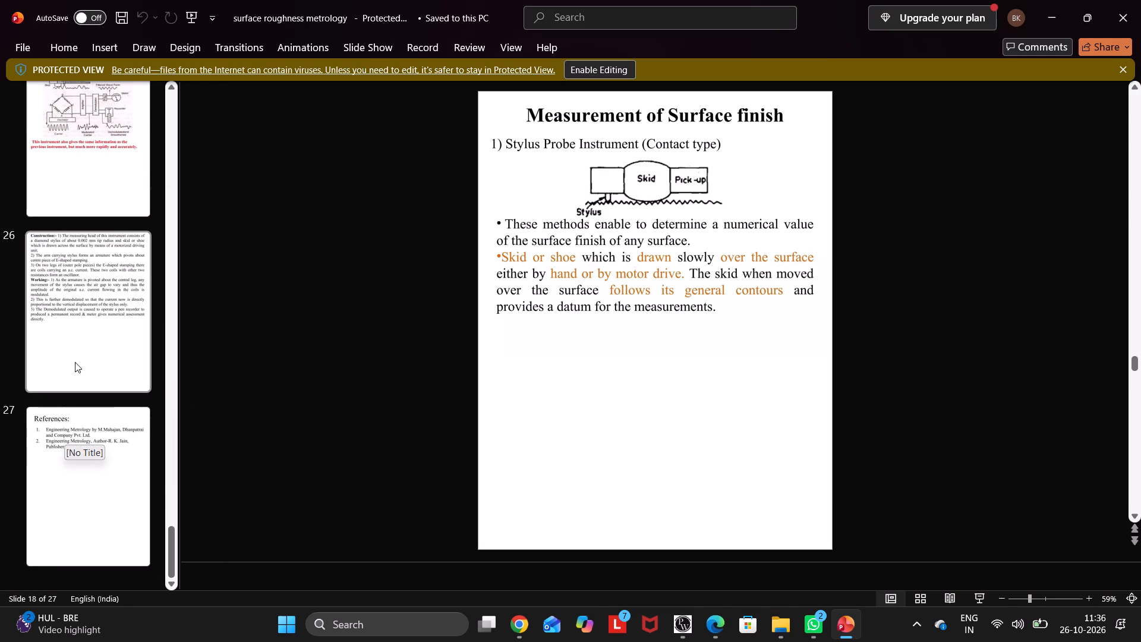
Copy slide 26, which covers the instrument's Construction and Working.
click(75, 362)
right_click(74, 361)
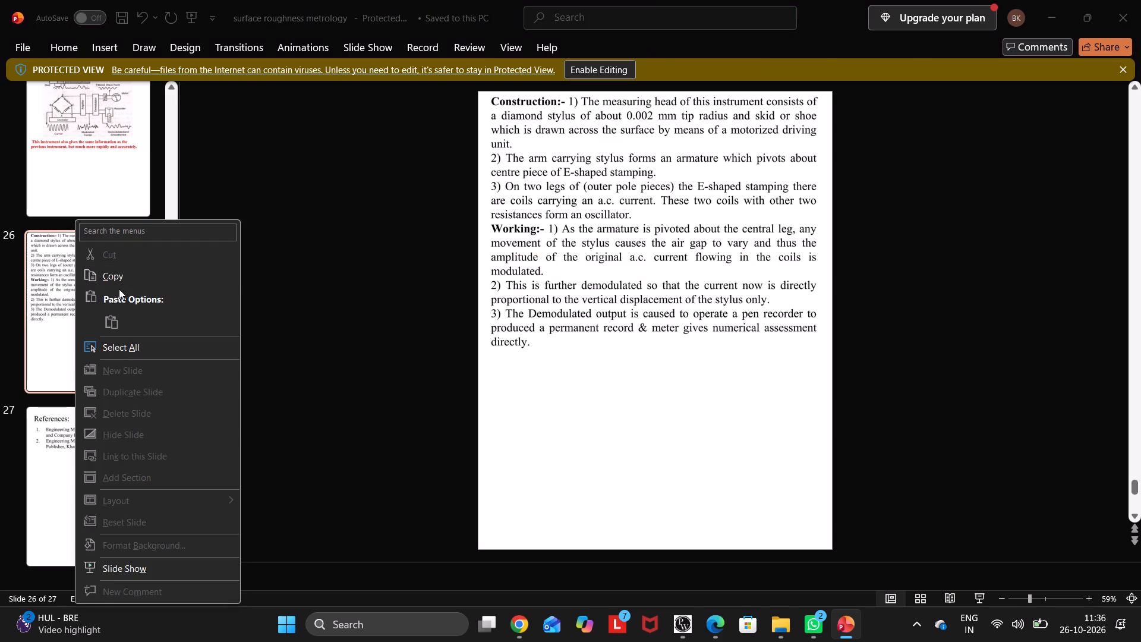
click(121, 275)
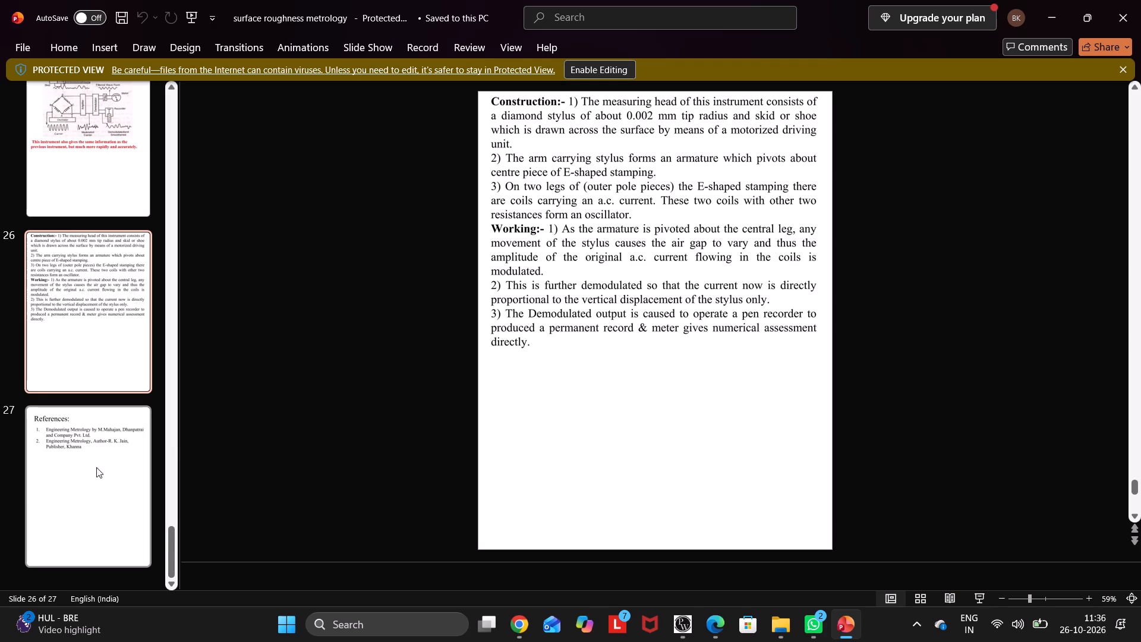
Enable editing of the presentation to leave Protected View.
drag(168, 545, 168, 568)
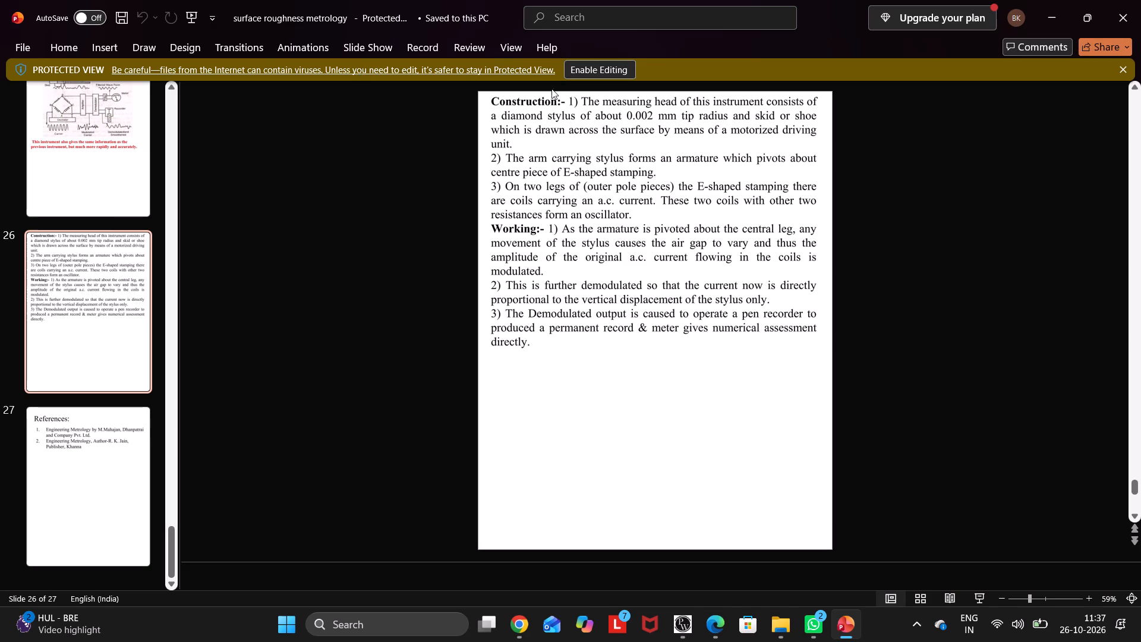
click(588, 68)
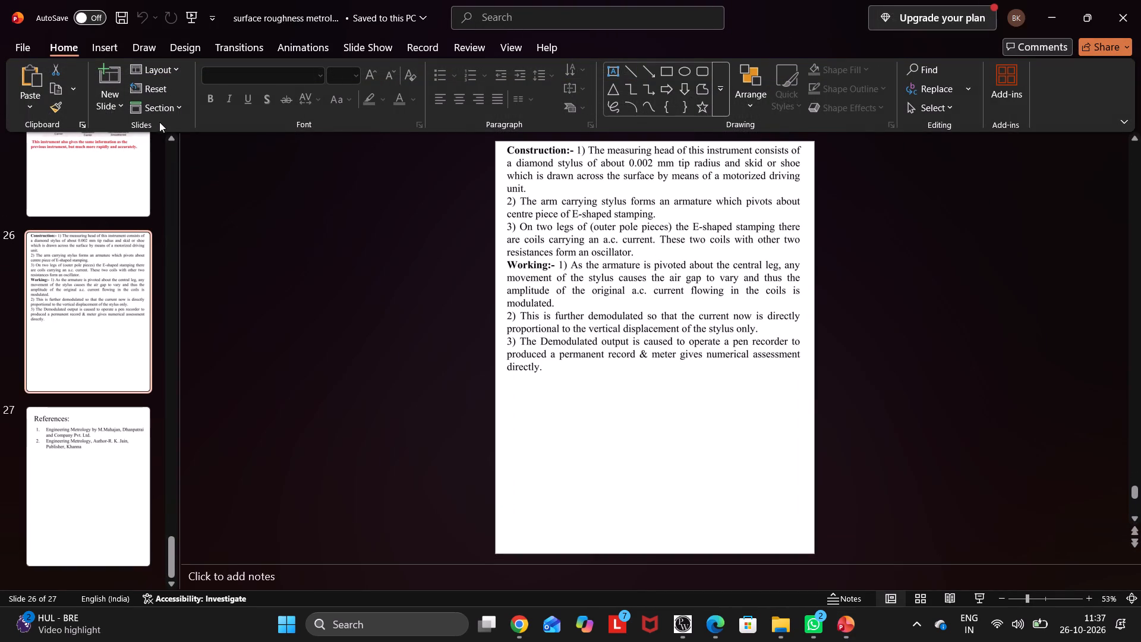
Cut the Taylor-Hobson Talysurf slides: slide 26 with its Construction and Working text, and slide 25 with its diagram.
drag(168, 139, 169, 181)
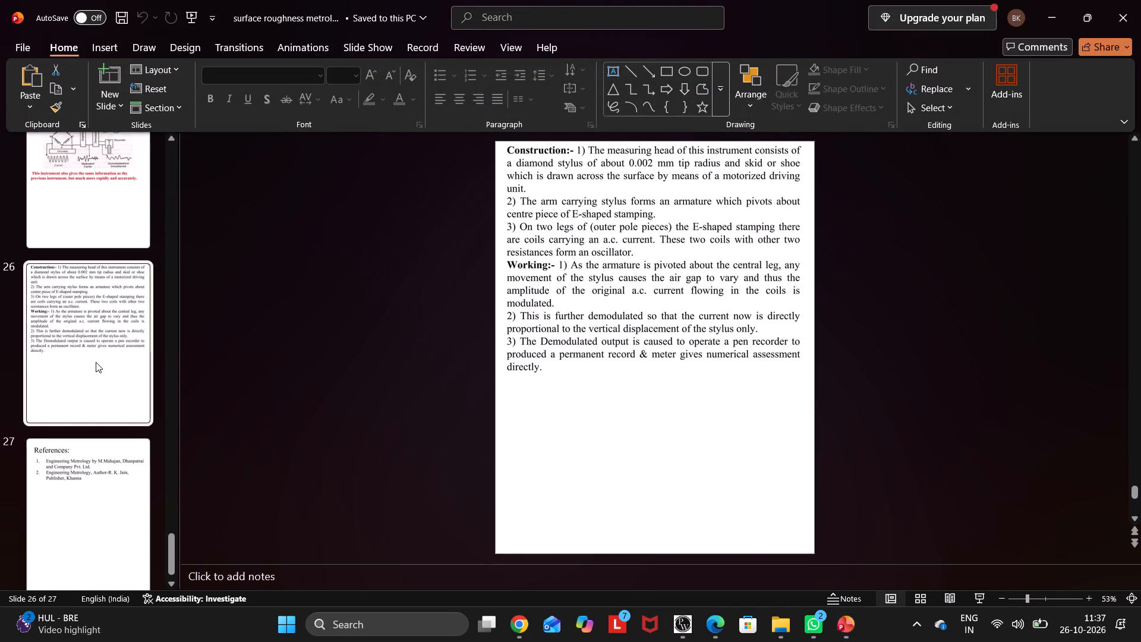
right_click(97, 362)
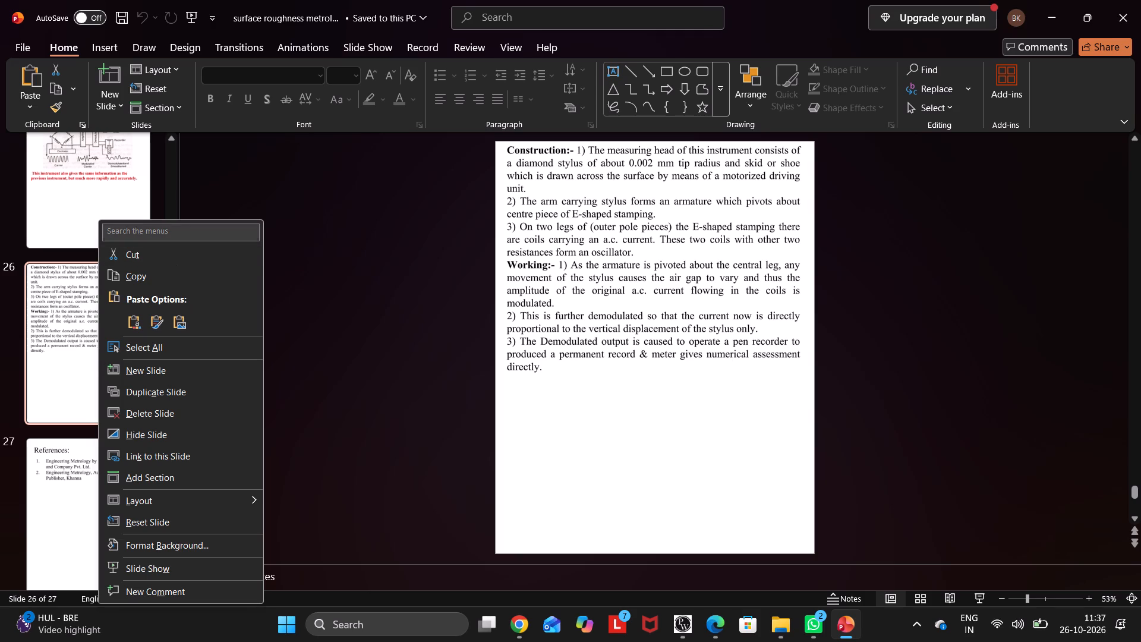
click(171, 254)
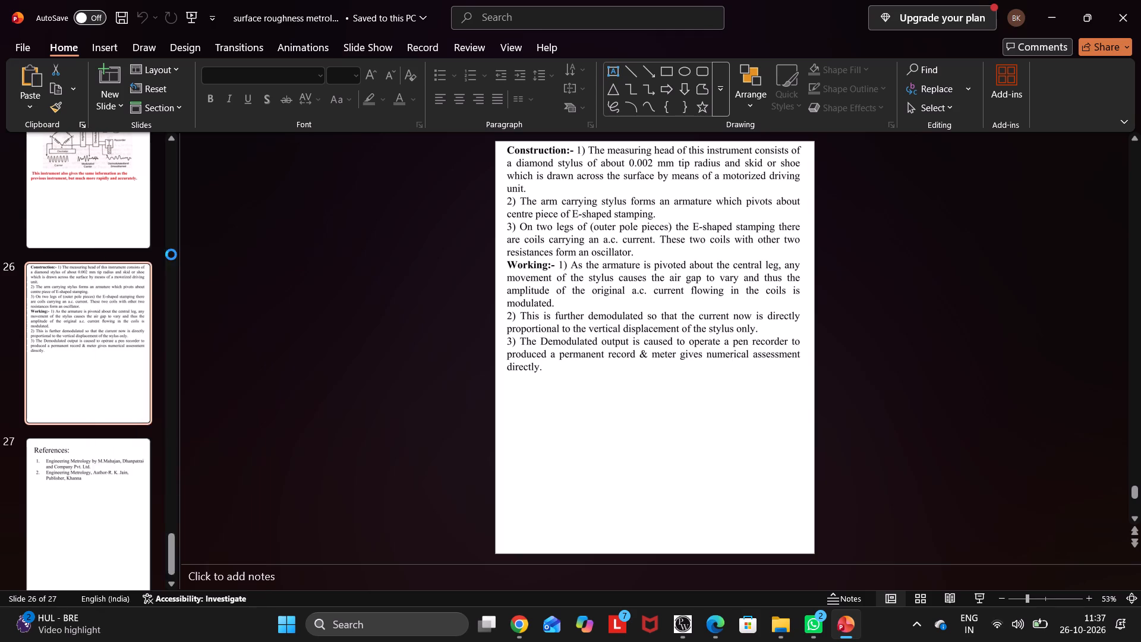
right_click(87, 303)
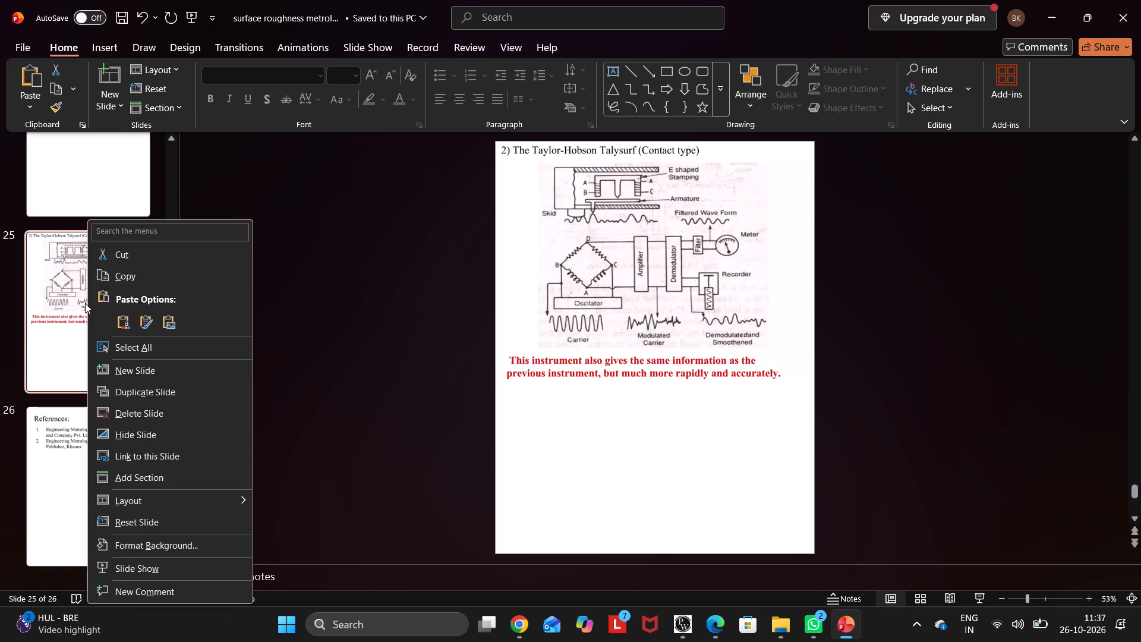
click(140, 251)
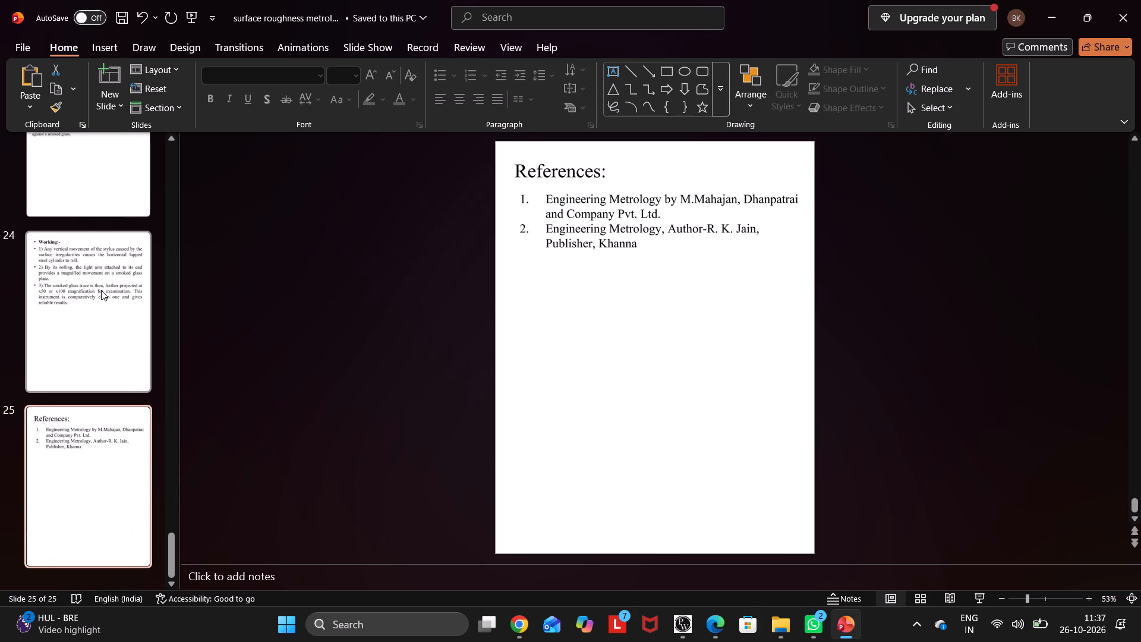
Cut the three Tomlinson Surface Meter slides, 24 (Working), 23 (Construction) and 22 (diagram), working backwards.
click(93, 289)
right_click(93, 289)
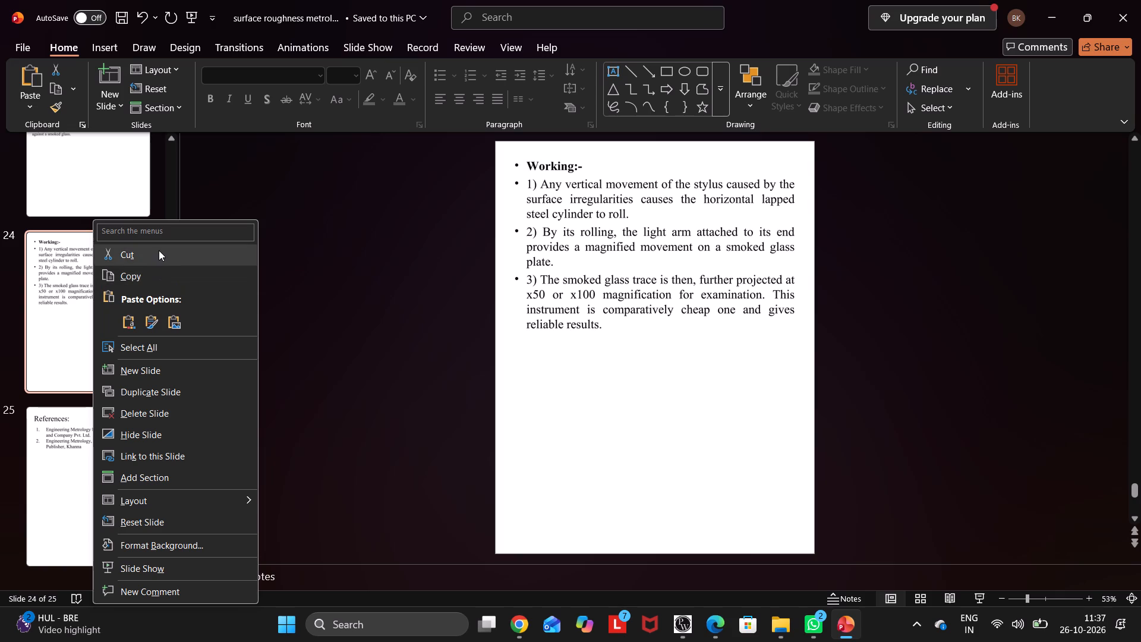
click(159, 250)
click(94, 295)
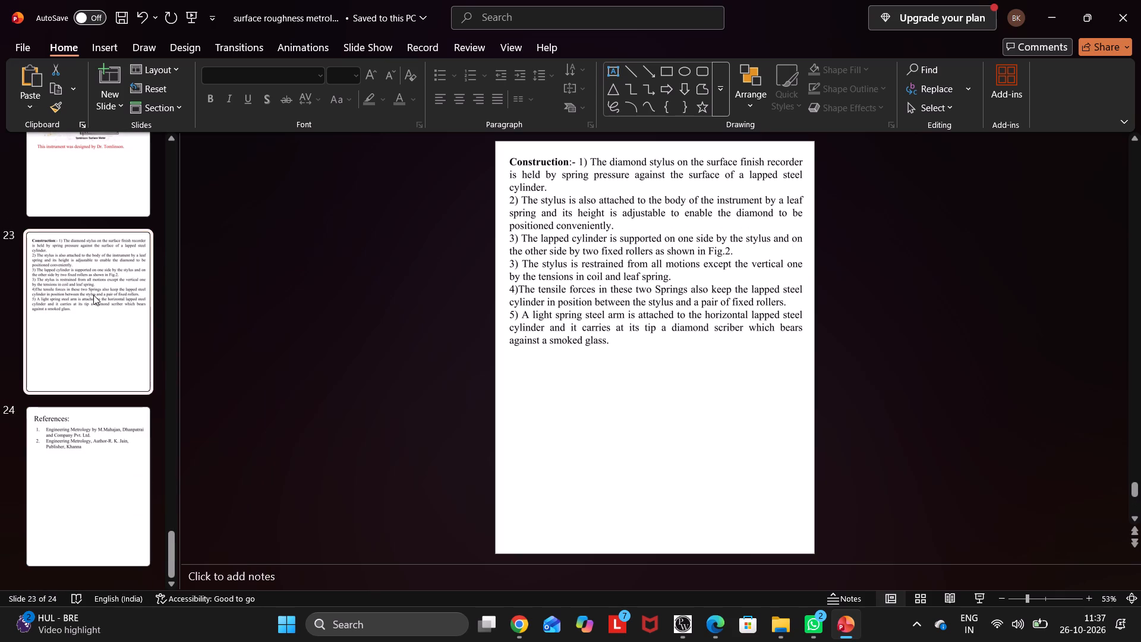
right_click(93, 295)
click(137, 254)
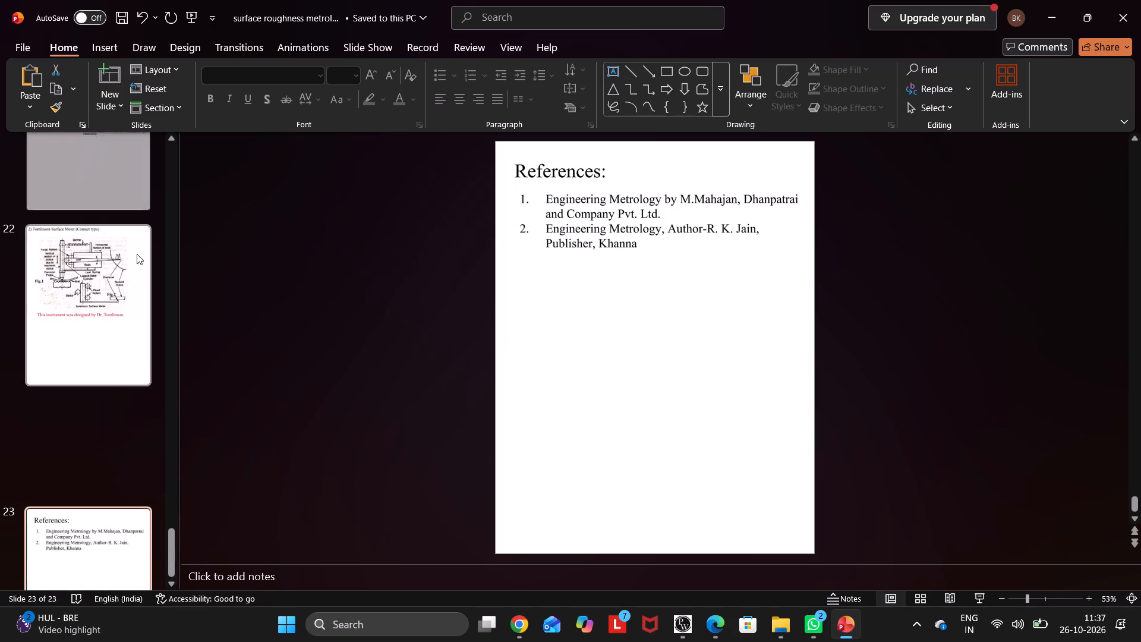
click(75, 292)
right_click(75, 292)
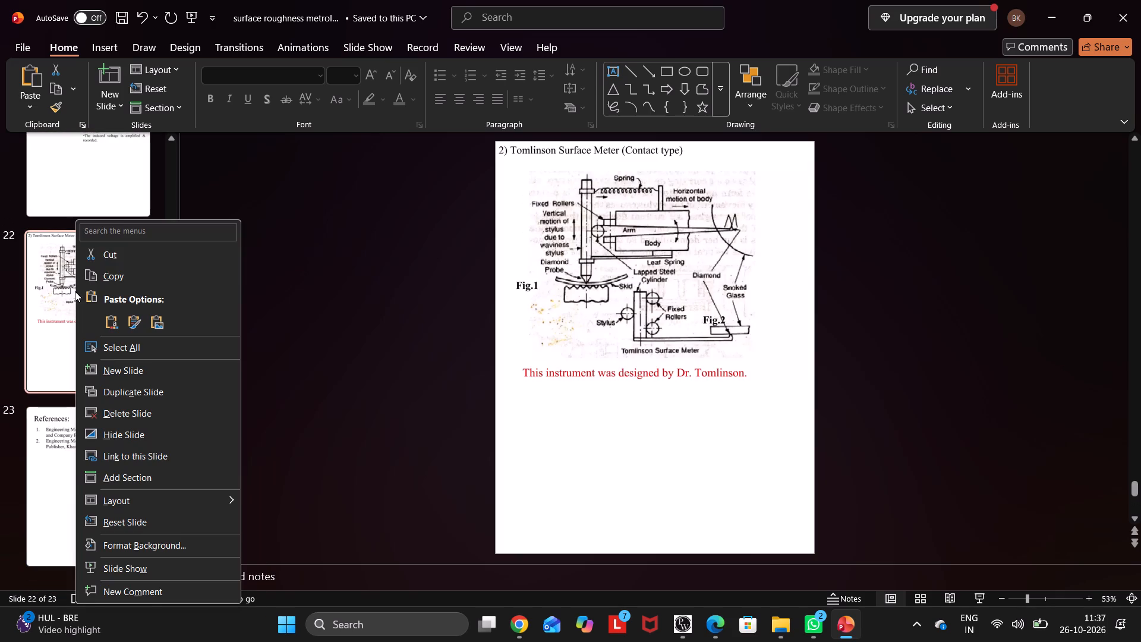
click(127, 255)
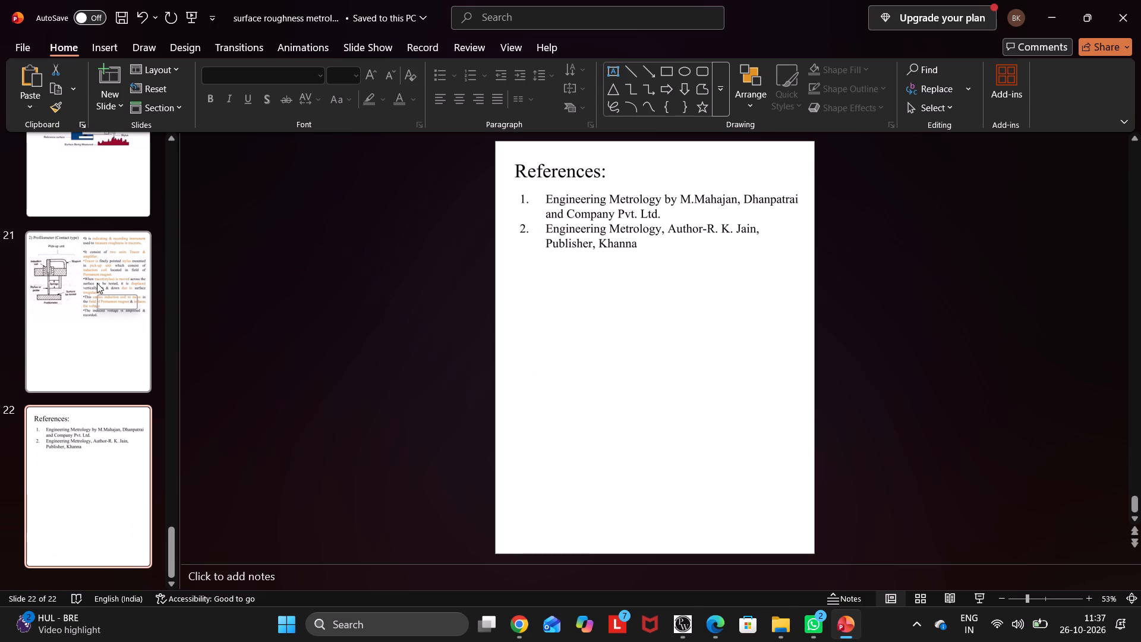
Cut slide 21, which covers the contact-type Profilometer.
click(97, 283)
right_click(96, 283)
click(133, 262)
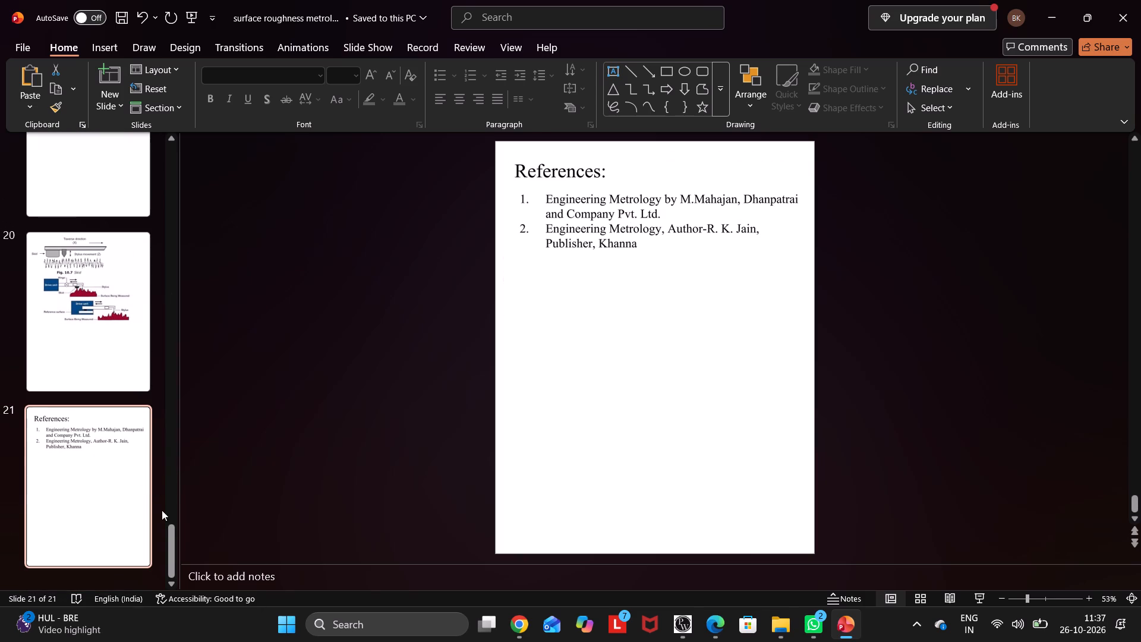
Review slides 20 and 19, and delete slide 18, Measurement of Surface finish, on the Stylus Probe Instrument.
drag(169, 536, 176, 520)
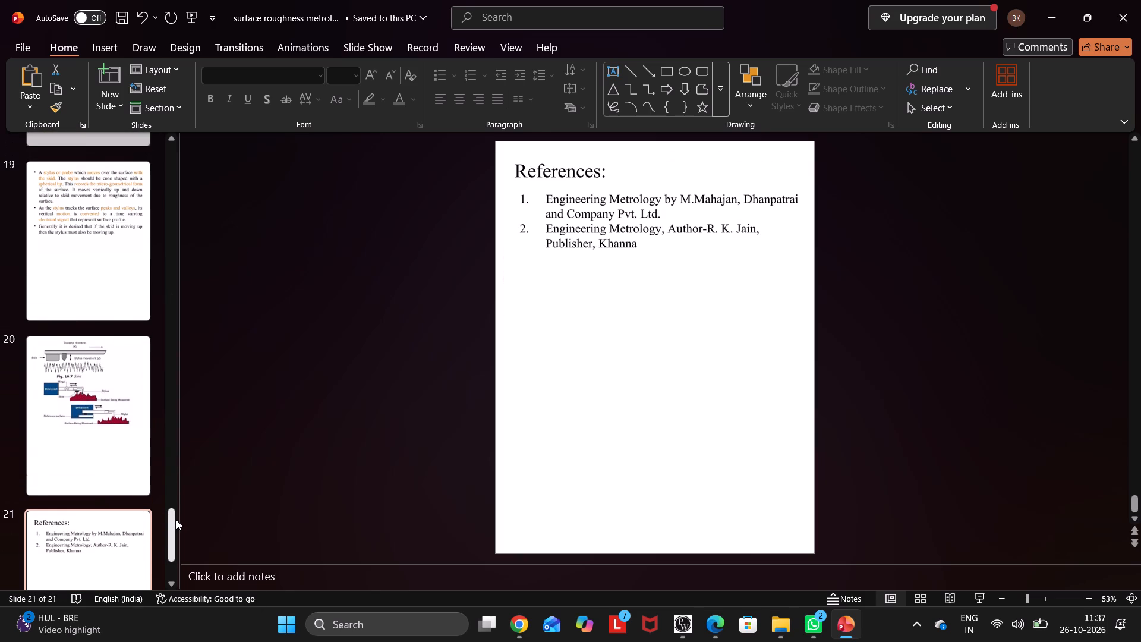
drag(176, 520, 176, 516)
click(76, 498)
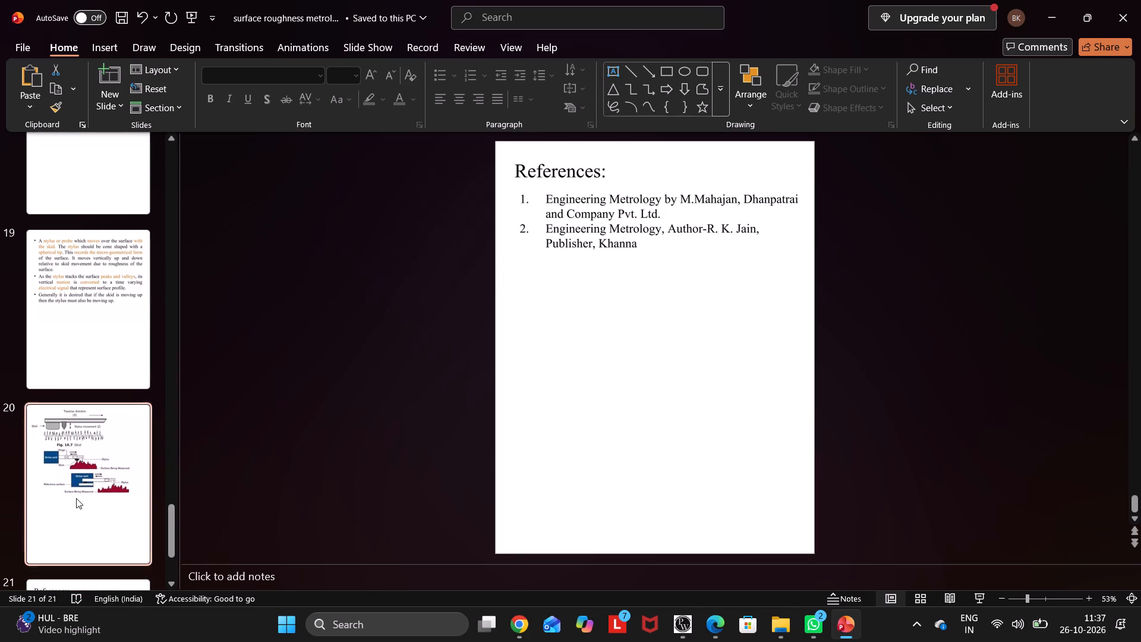
click(92, 333)
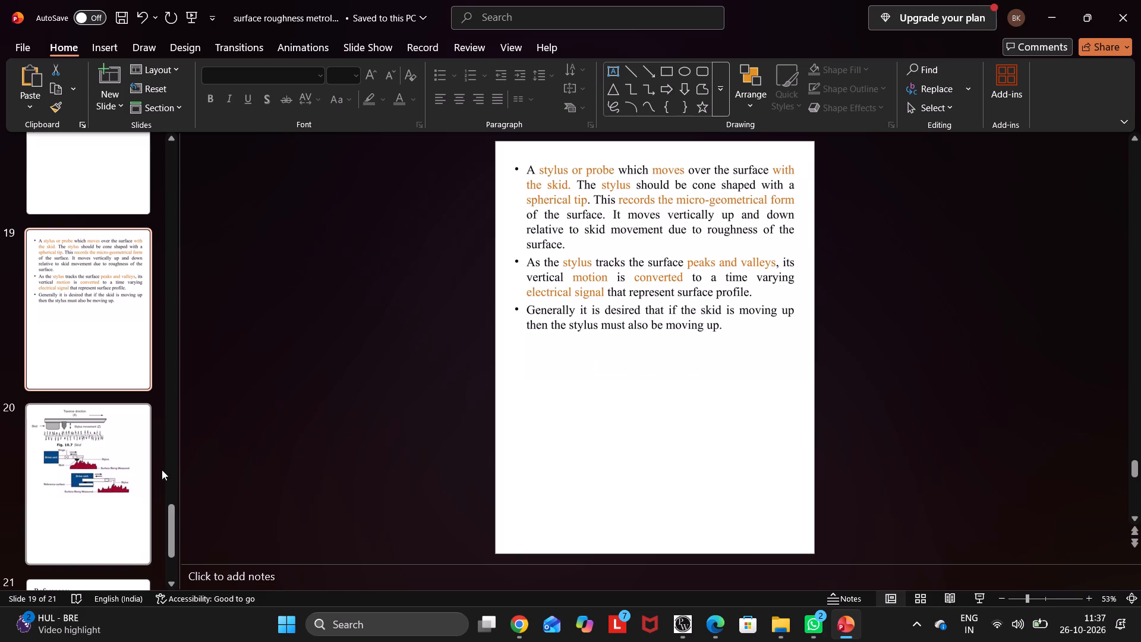
drag(171, 525, 175, 512)
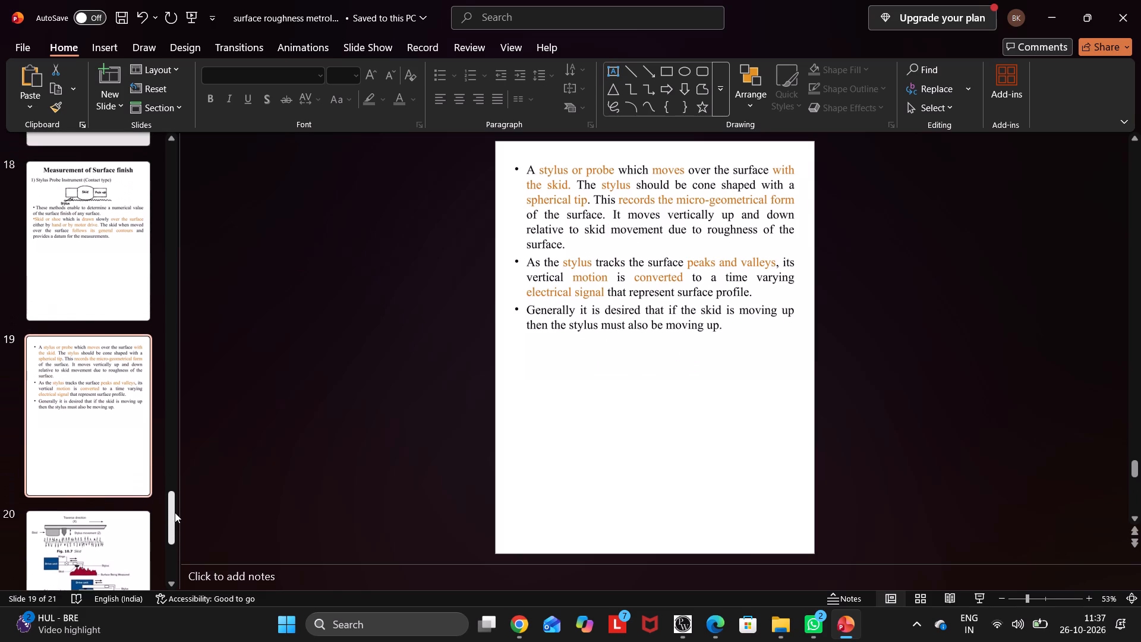
drag(175, 512, 177, 506)
click(104, 352)
right_click(104, 352)
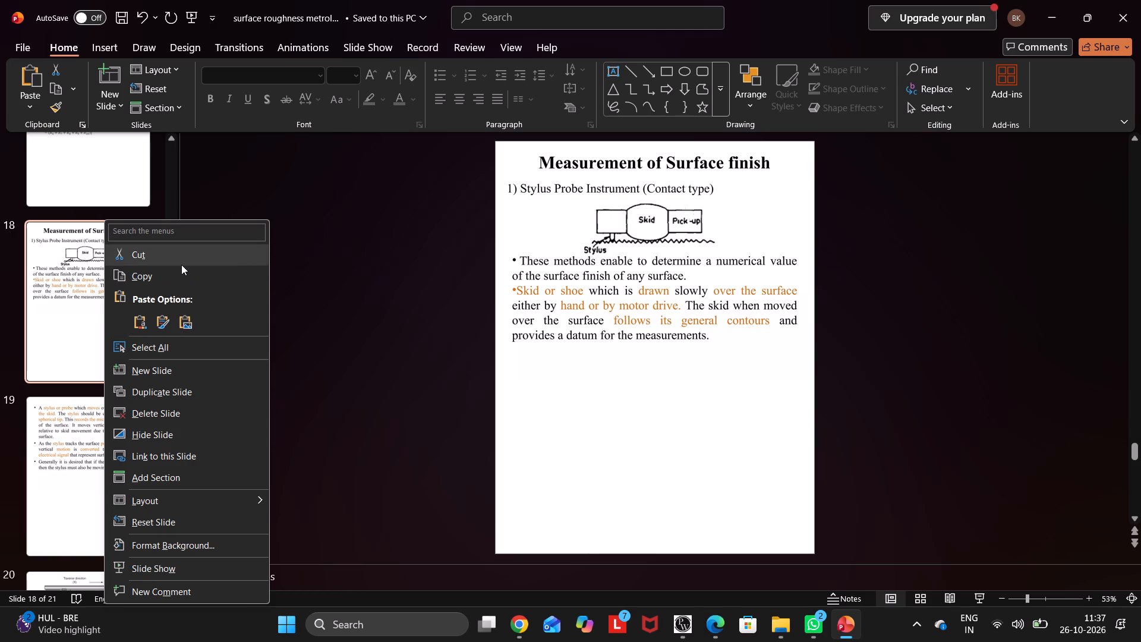
click(179, 412)
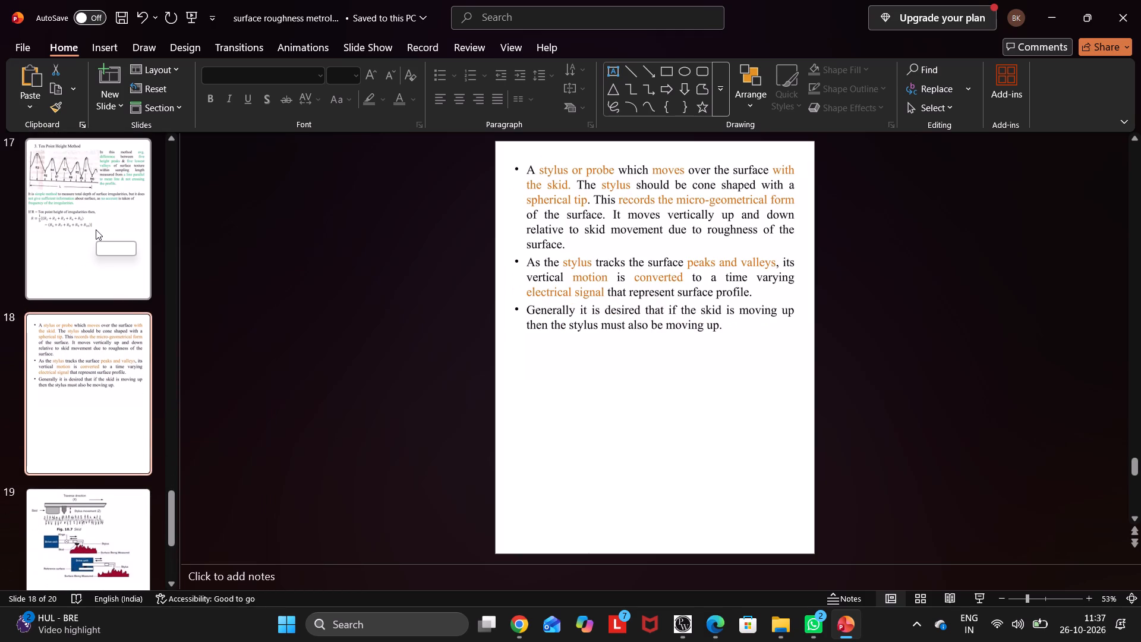
Delete the remaining two stylus probe slides after Ten Point Height Method: the stylus or probe text and the Fig. 10.7 Skid diagrams.
click(96, 230)
right_click(95, 231)
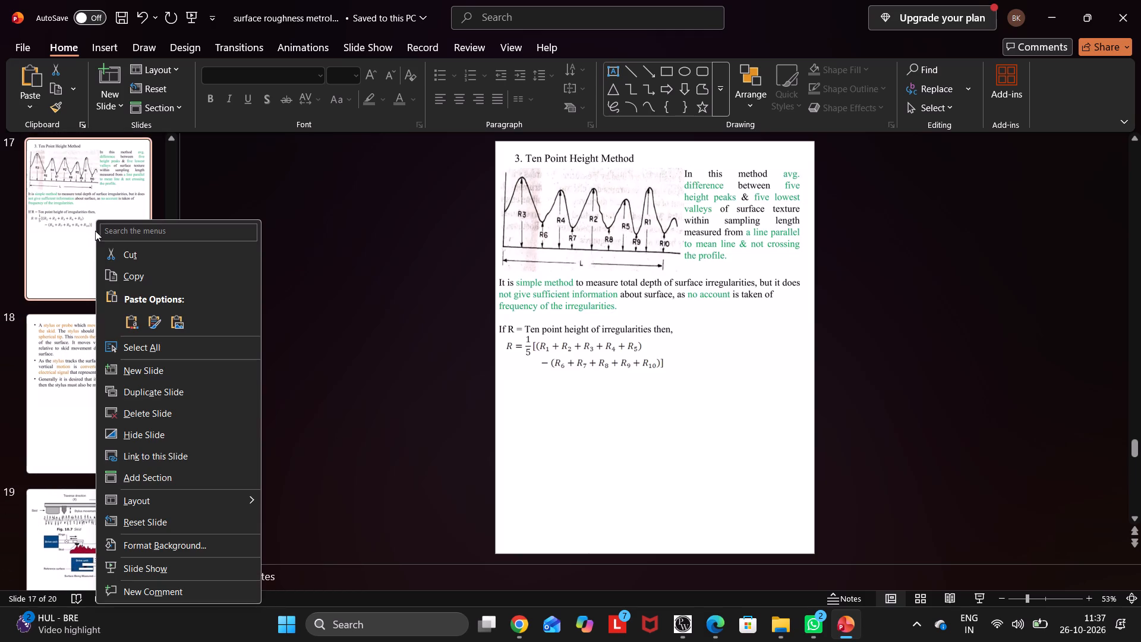
click(74, 388)
click(74, 387)
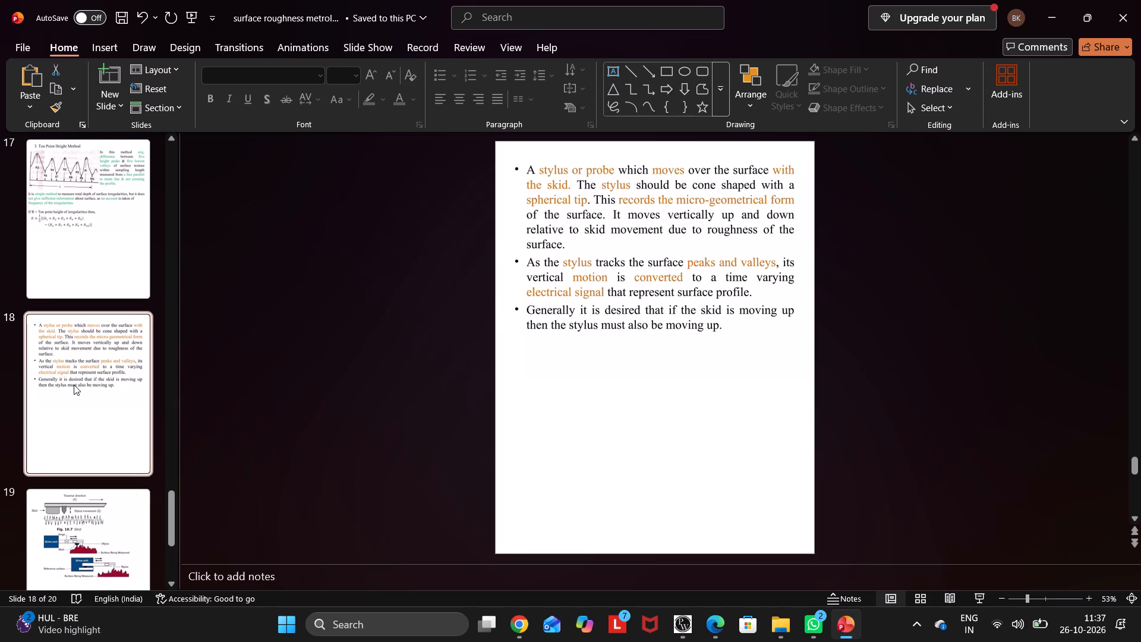
right_click(74, 383)
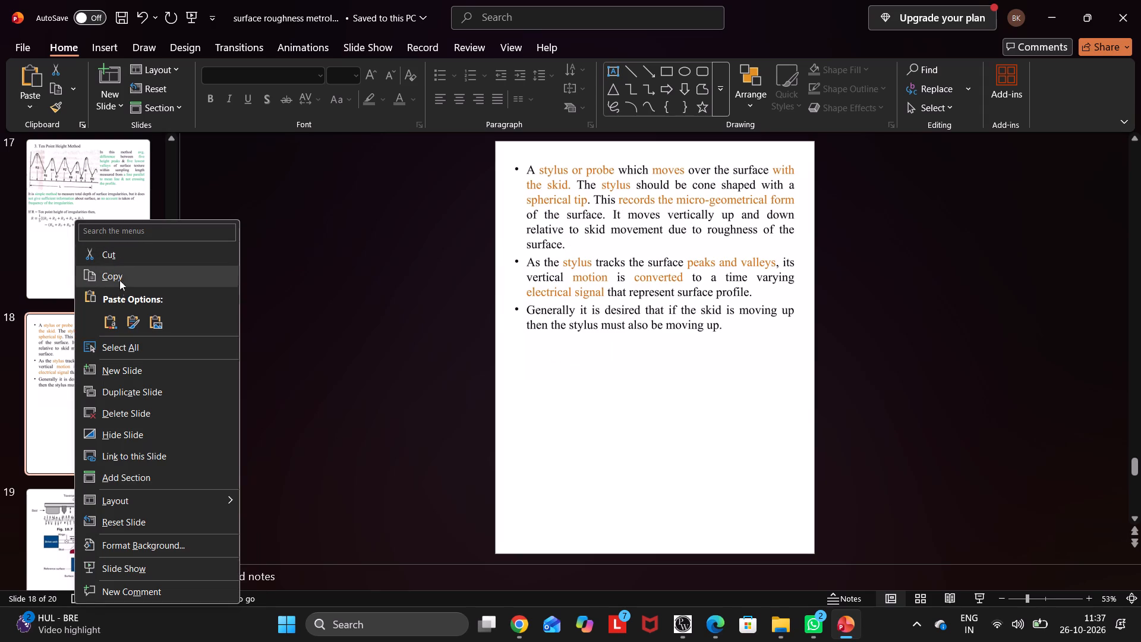
click(129, 414)
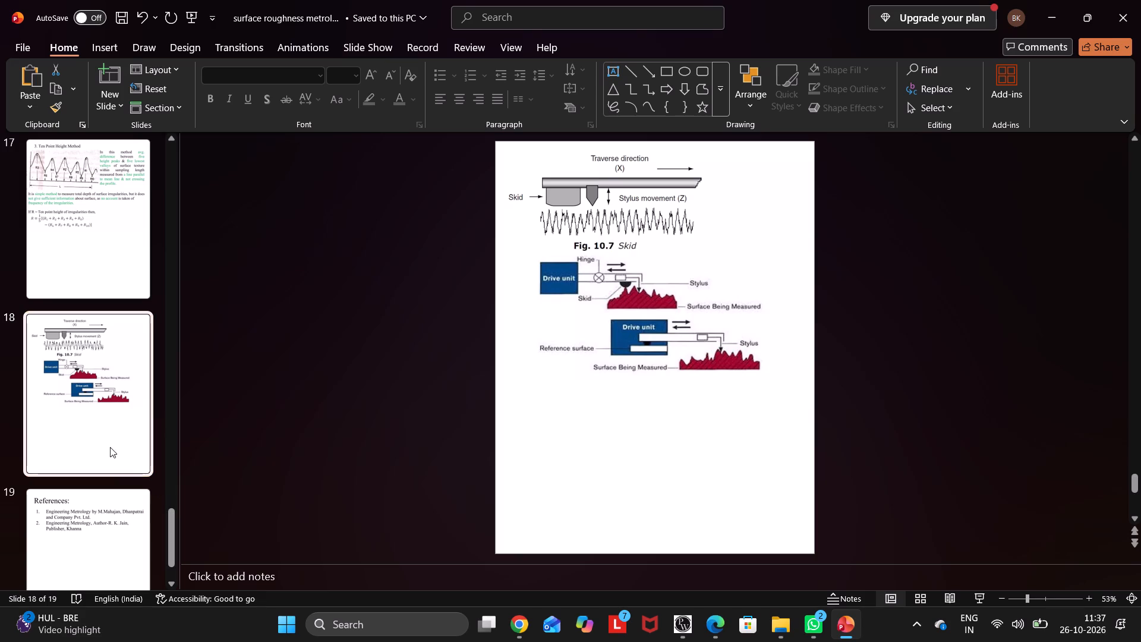
click(93, 433)
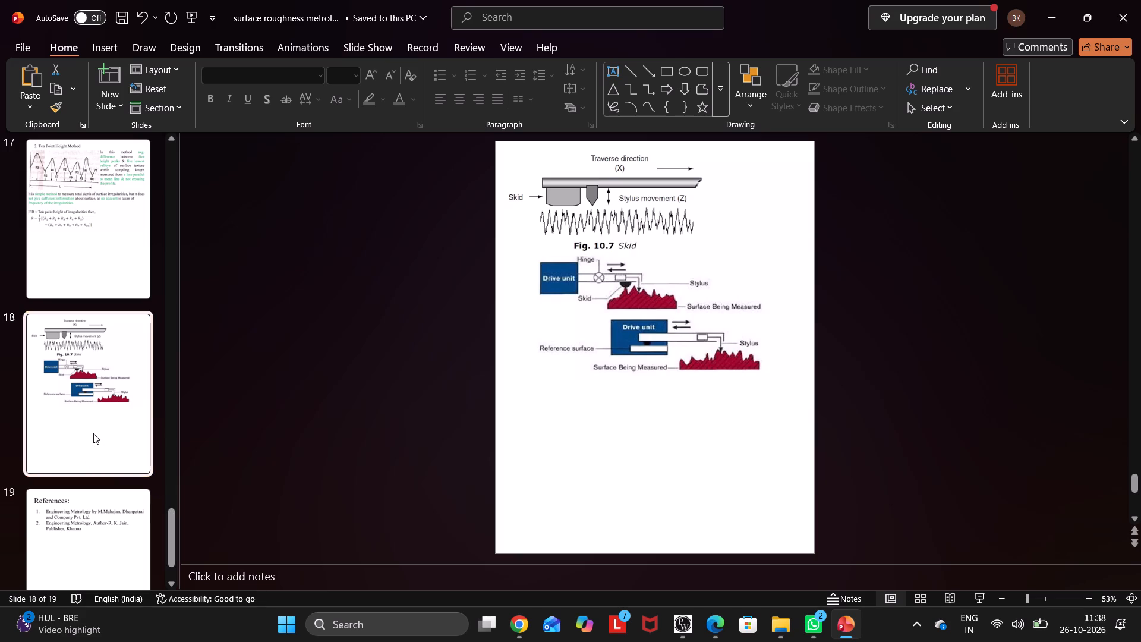
right_click(93, 432)
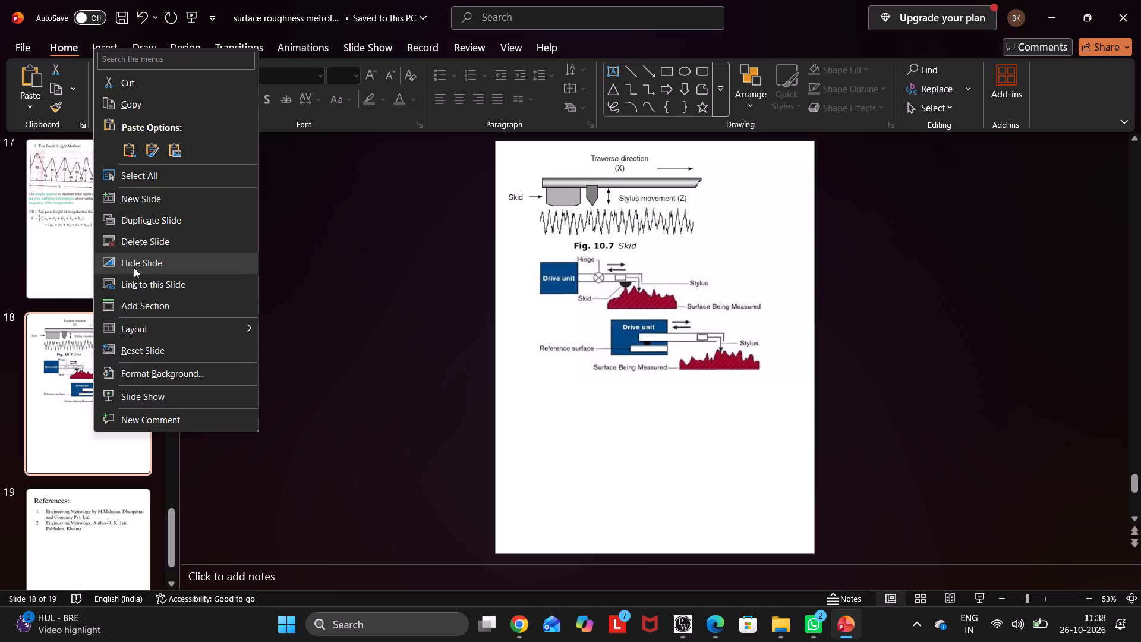
click(136, 246)
Insert a new blank slide after slide 17, Ten Point Height Method.
click(87, 377)
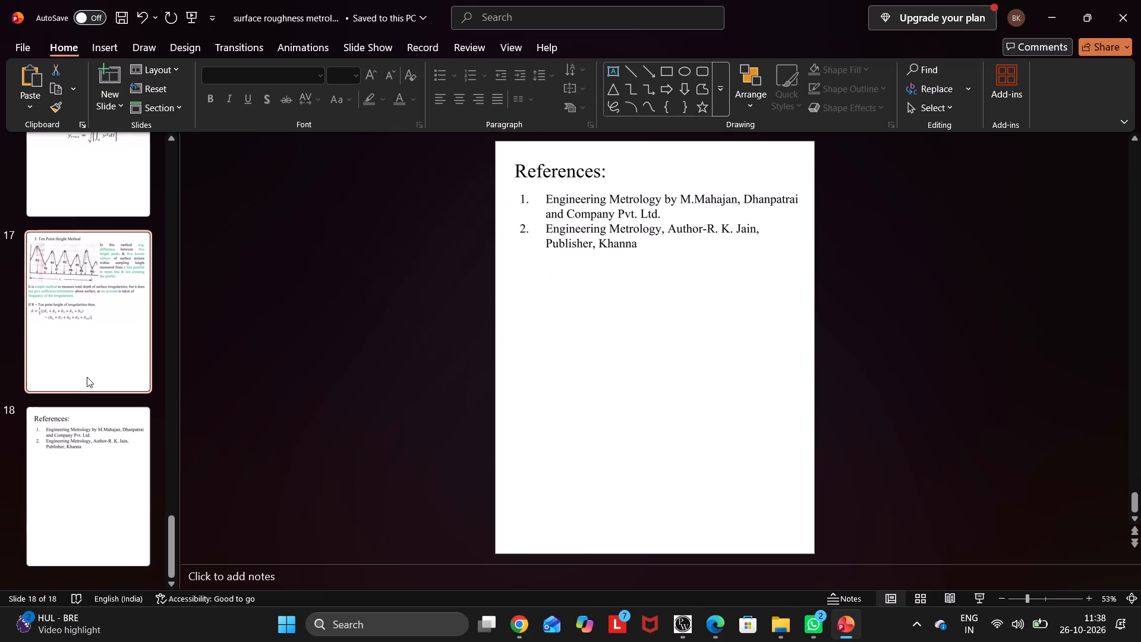
right_click(103, 345)
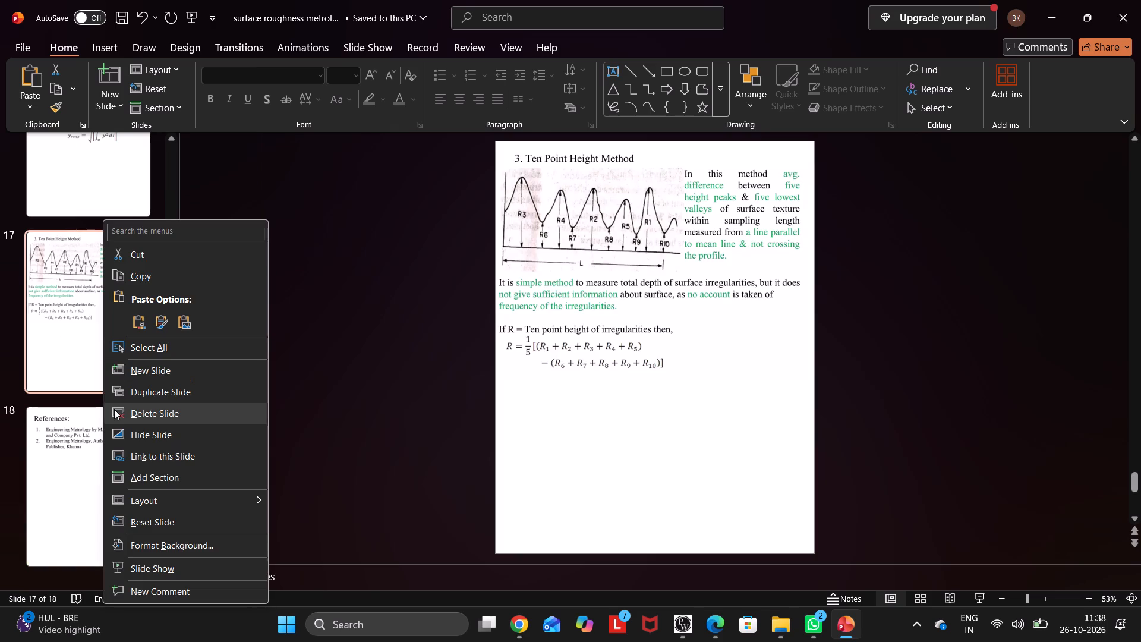
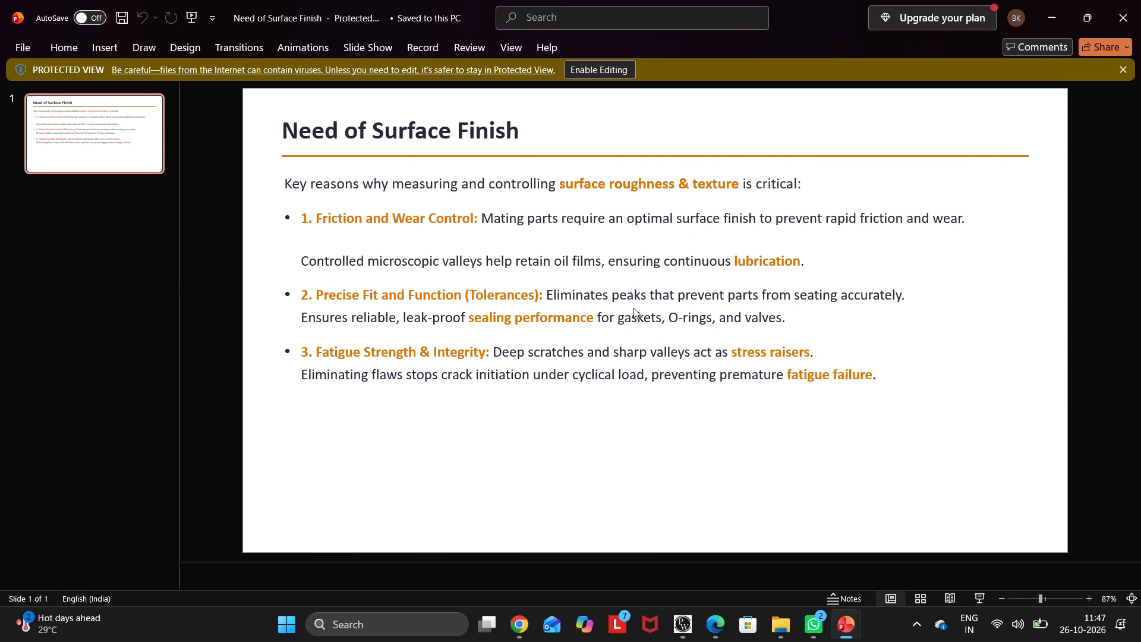
Copy the whole "Need of Surface Finish" slide and paste it after blank slide 18 in the surface roughness presentation.
right_click(650, 417)
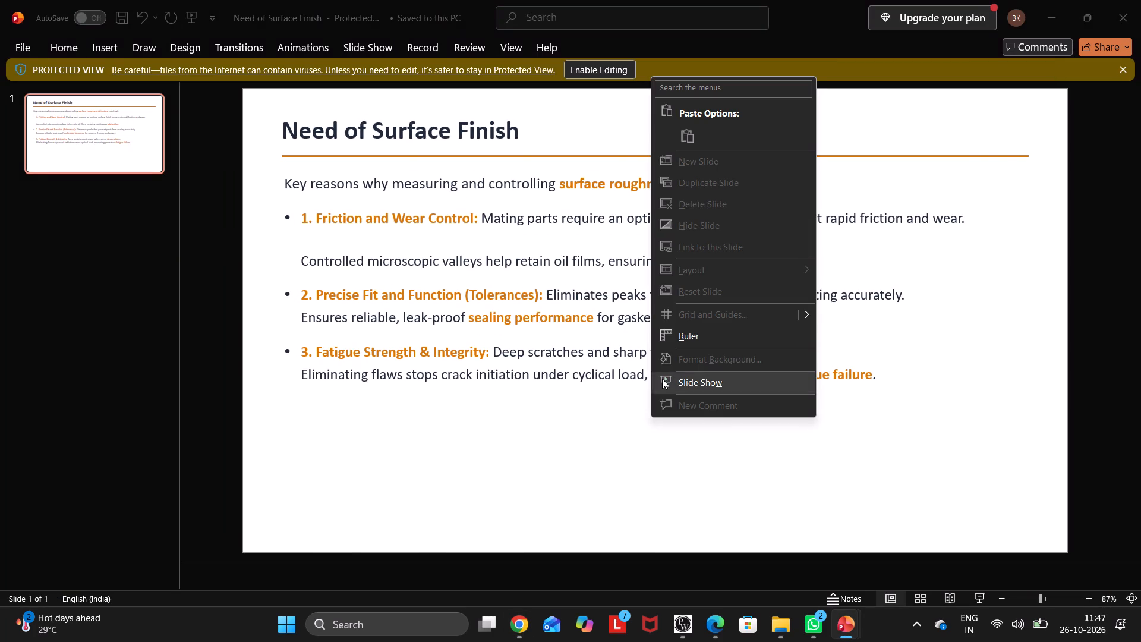
click(503, 378)
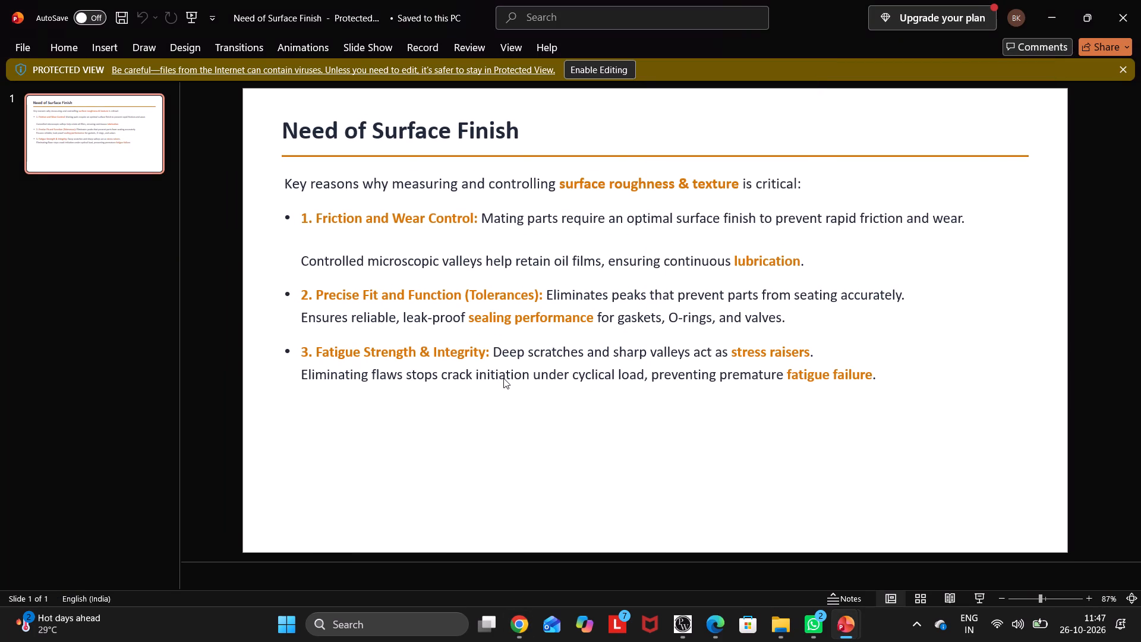
click(118, 140)
right_click(118, 140)
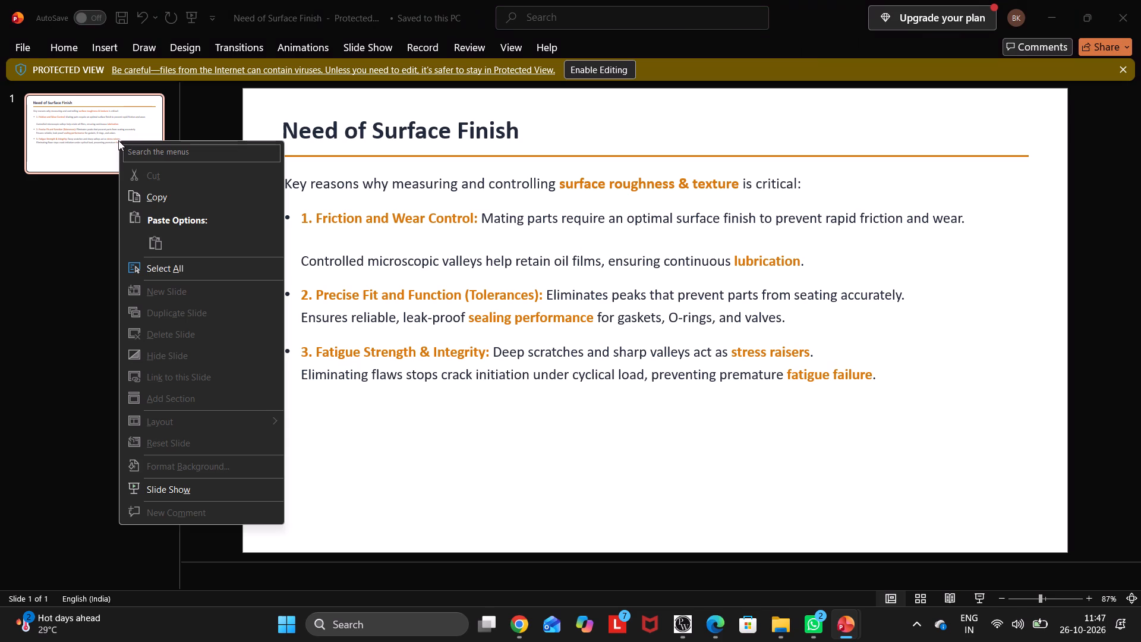
click(156, 198)
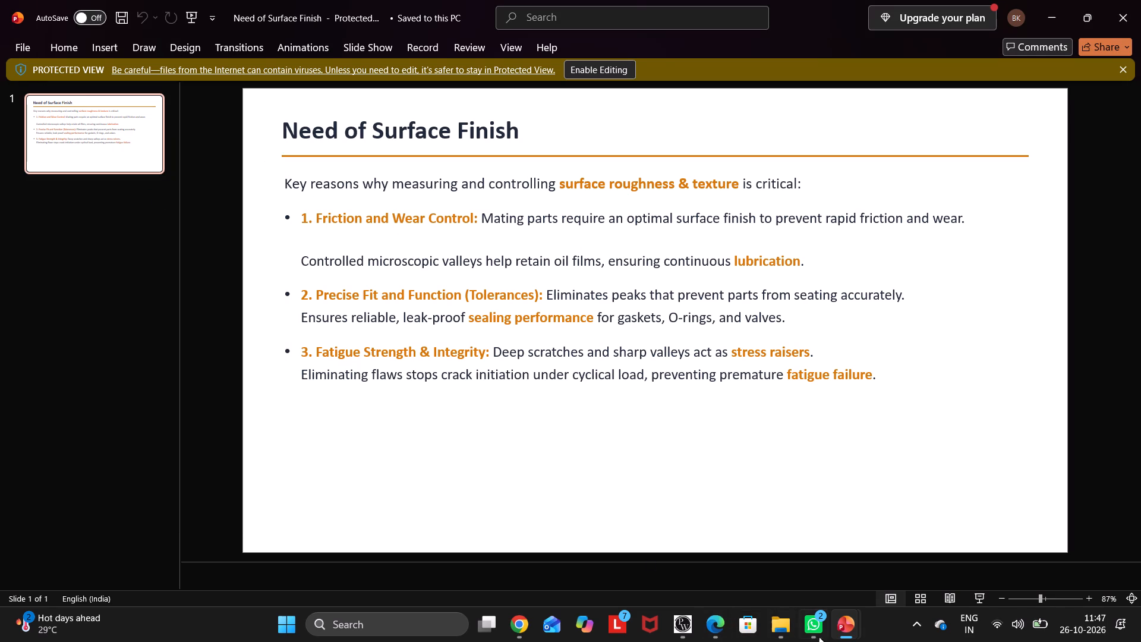
click(774, 546)
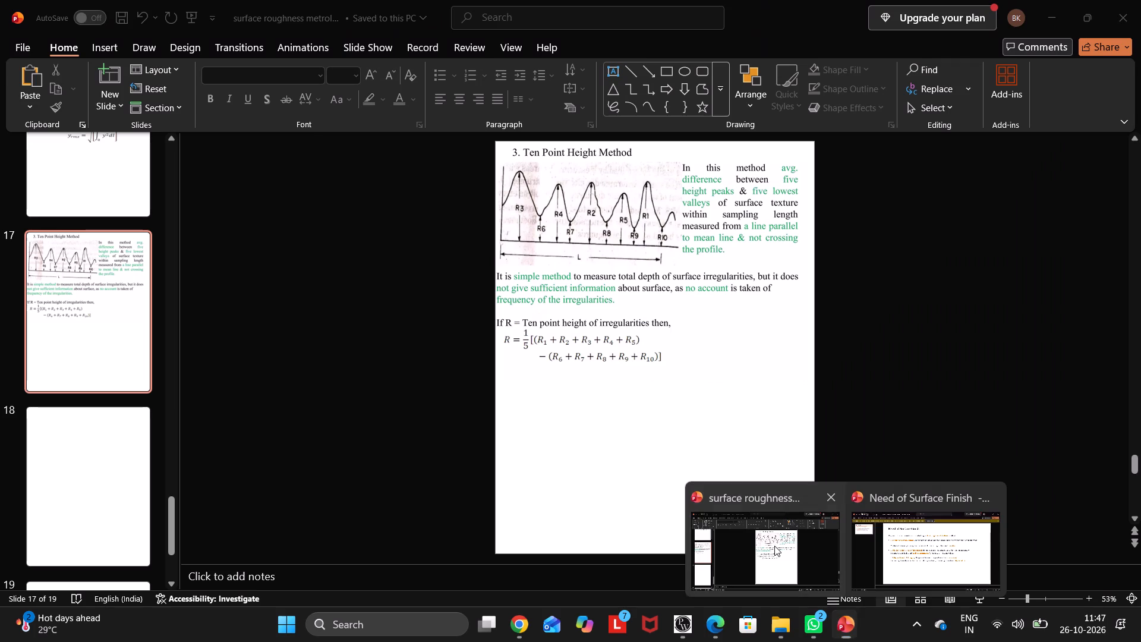
click(67, 473)
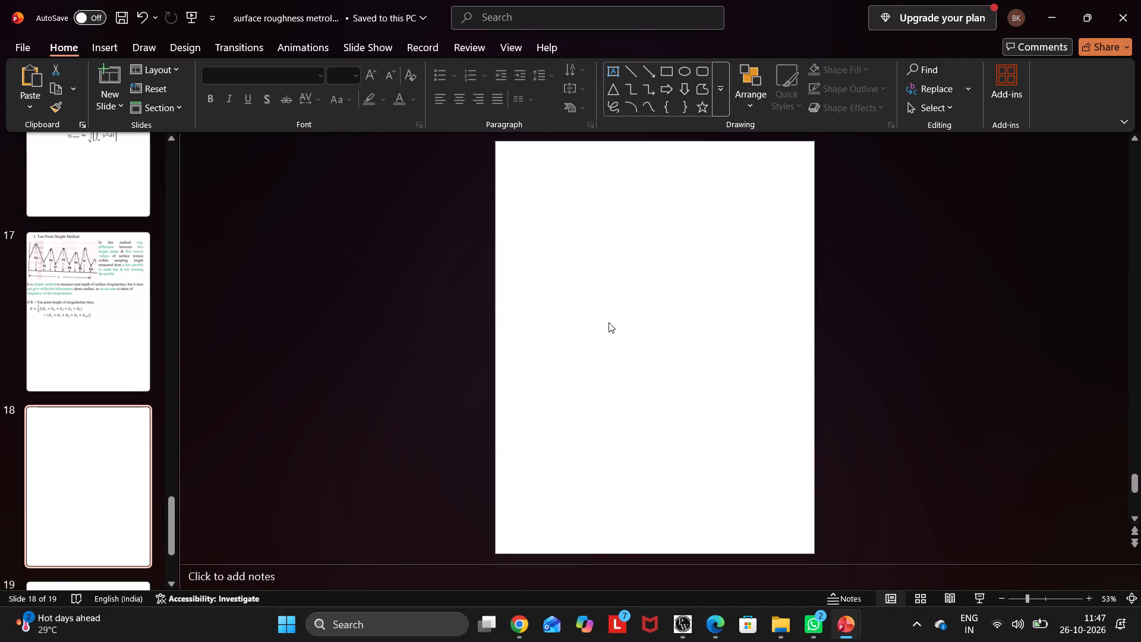
right_click(609, 322)
click(661, 296)
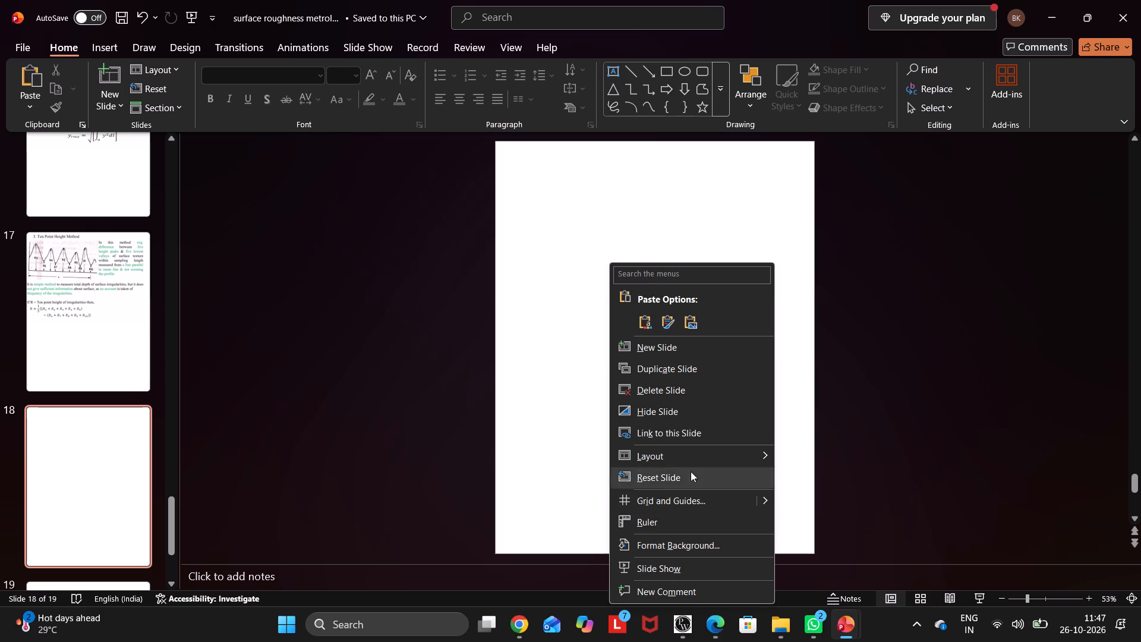
click(649, 321)
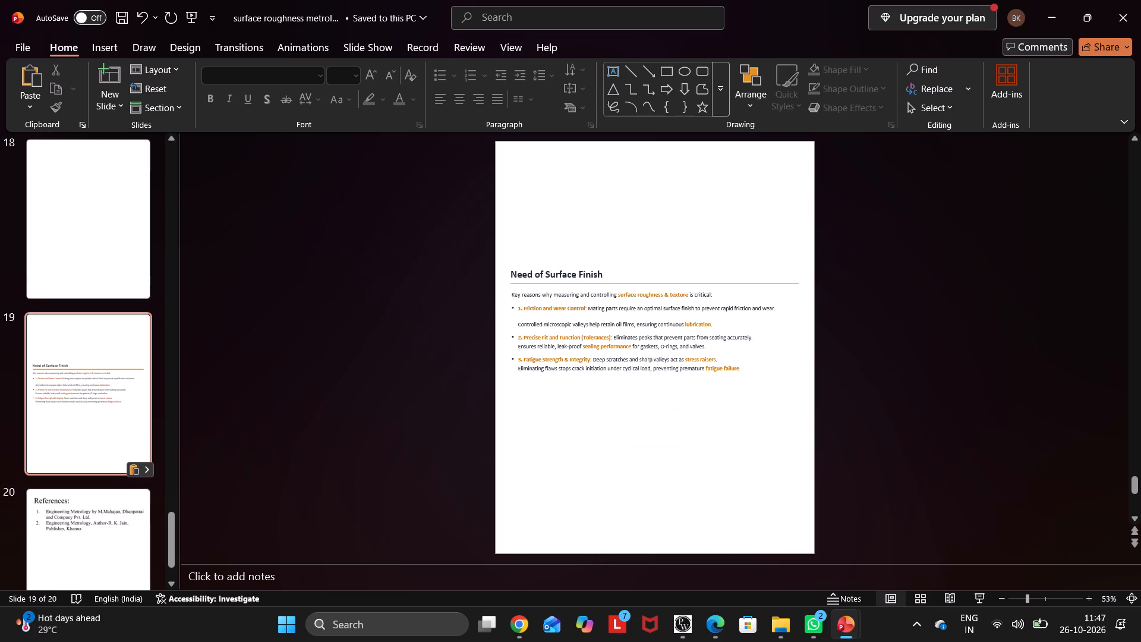
Look over the slides around the pasted "Need of Surface Finish" slide, including the Ten Point Height Method slide, and return to slide 19.
scroll(122, 395, up, 1)
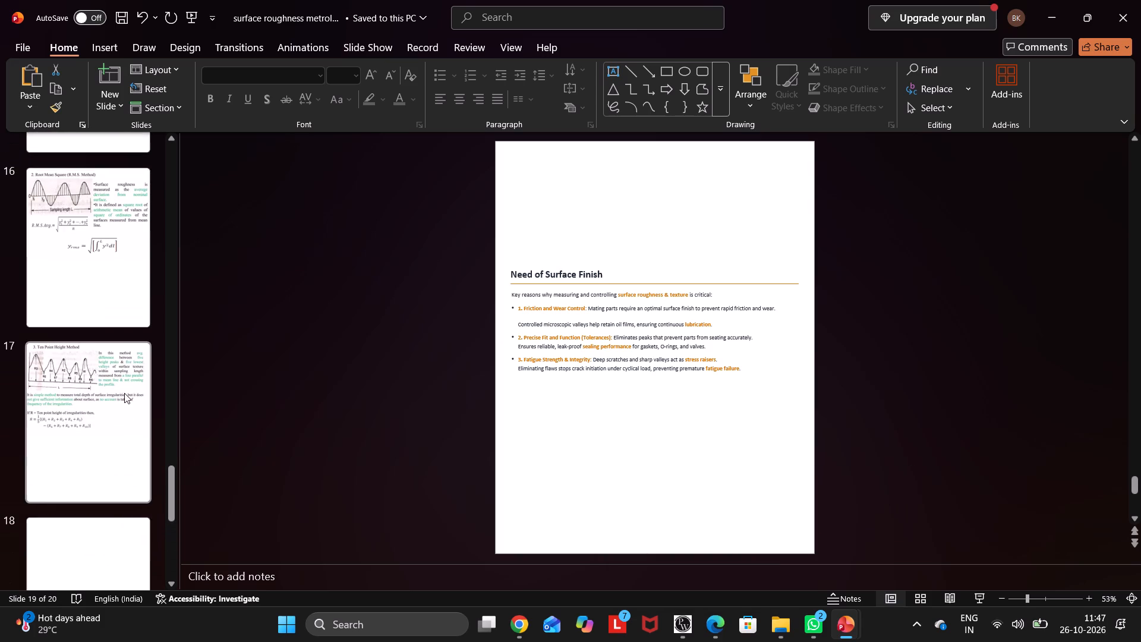
scroll(124, 393, down, 1)
click(118, 366)
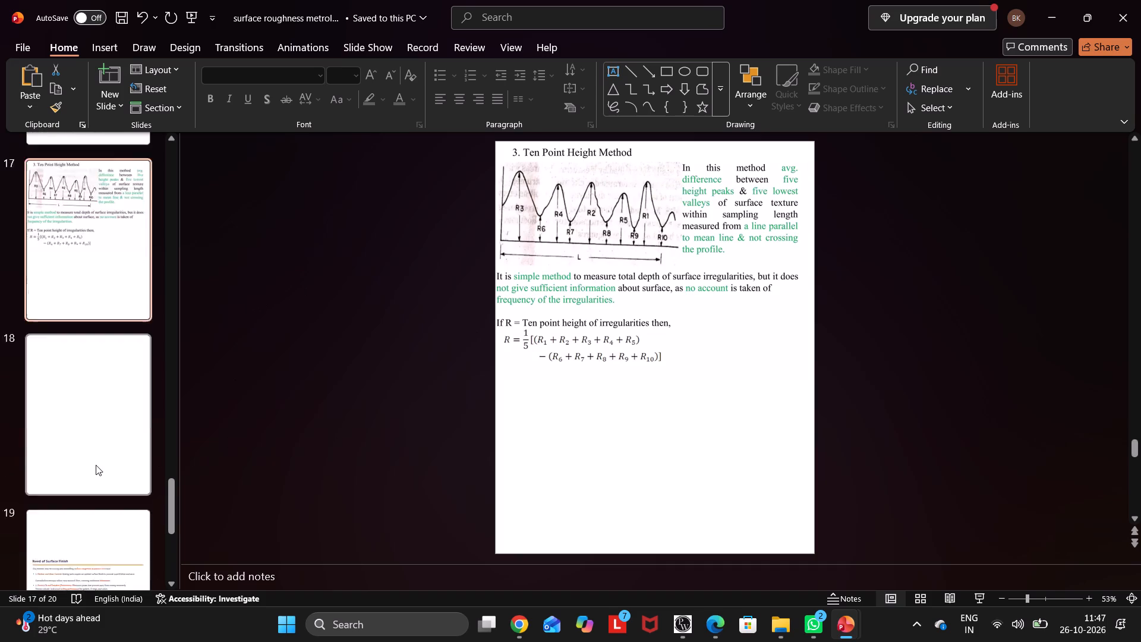
scroll(96, 465, up, 1)
scroll(96, 465, down, 1)
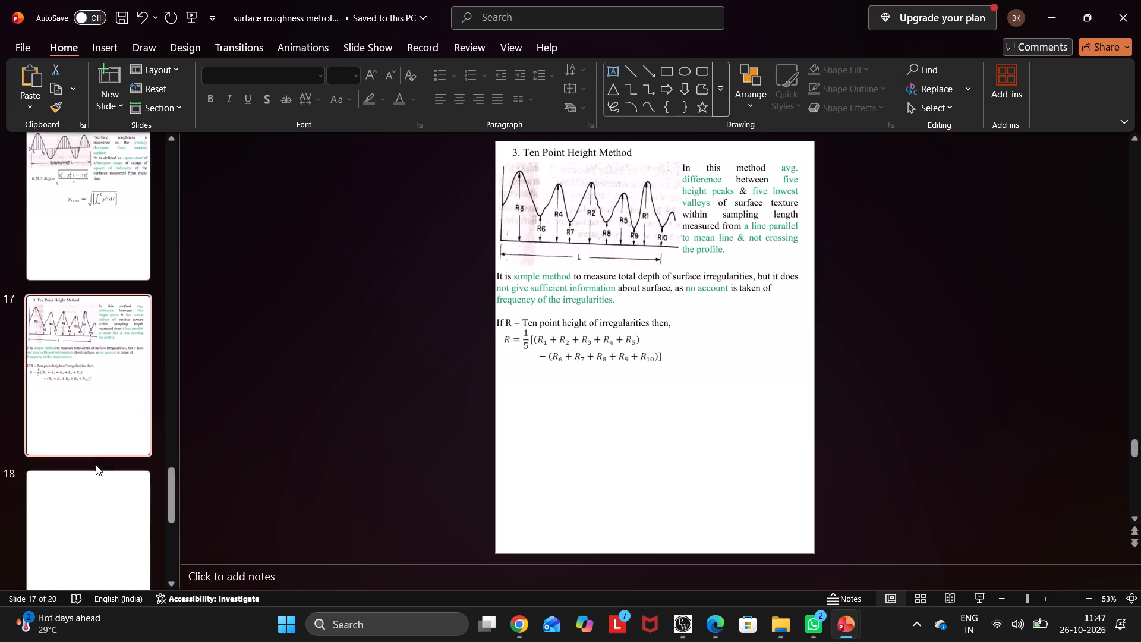
scroll(96, 465, down, 1)
click(89, 308)
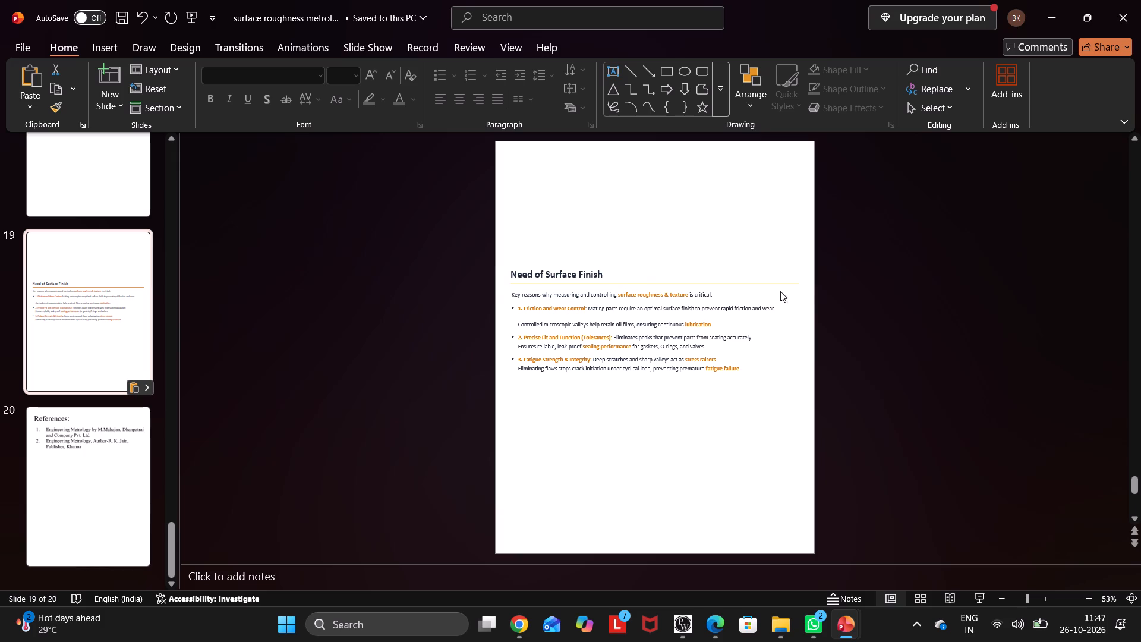
Remove the orange divider line beneath the "Need of Surface Finish" heading on slide 19.
click(802, 284)
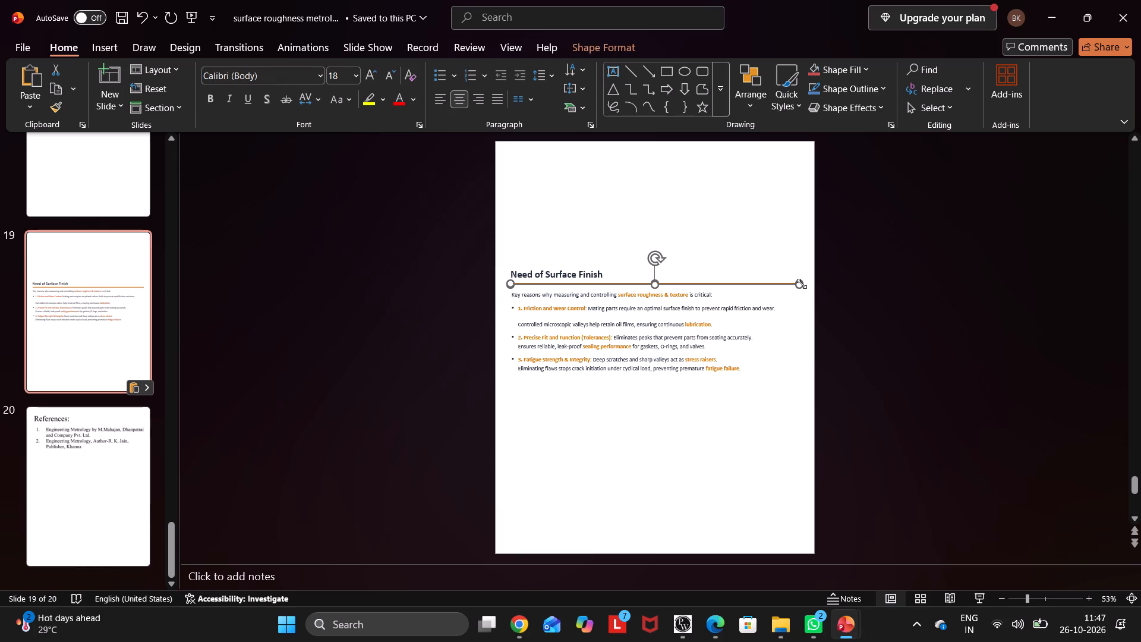
right_click(802, 284)
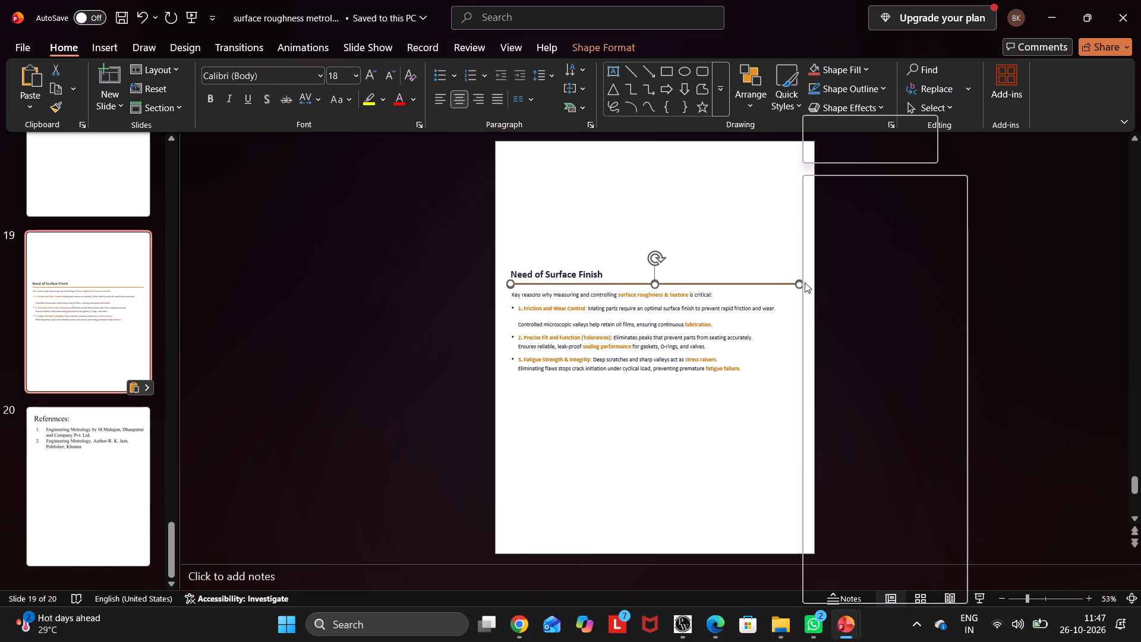
click(852, 215)
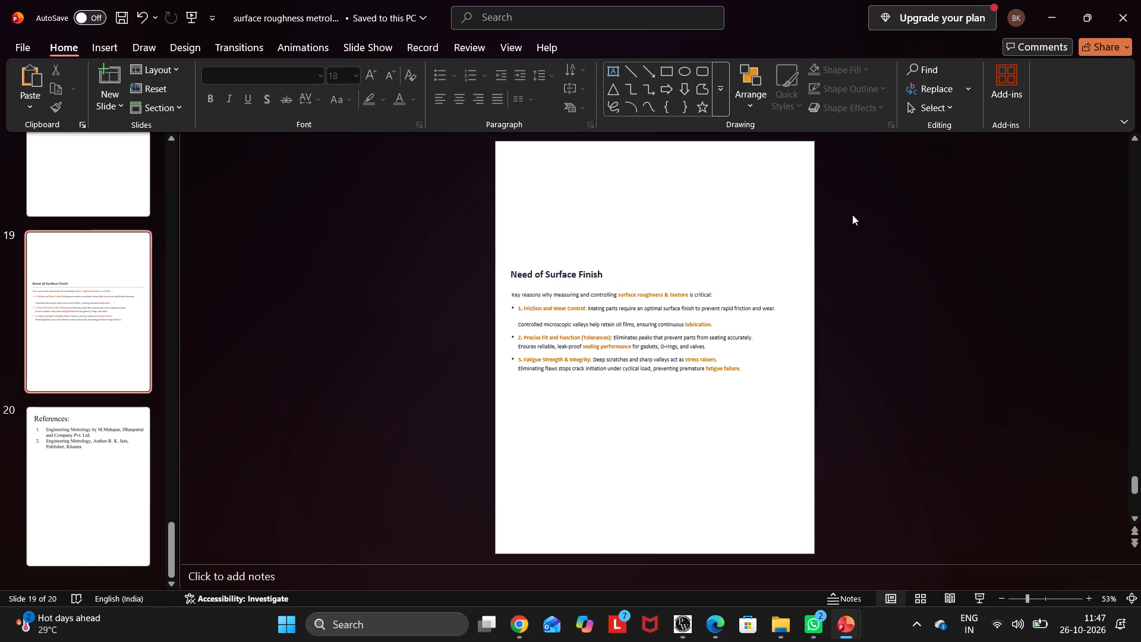
Bring the "Need of Surface Finish" heading up to the slide's top edge and widen its text box to fit on one line.
click(508, 273)
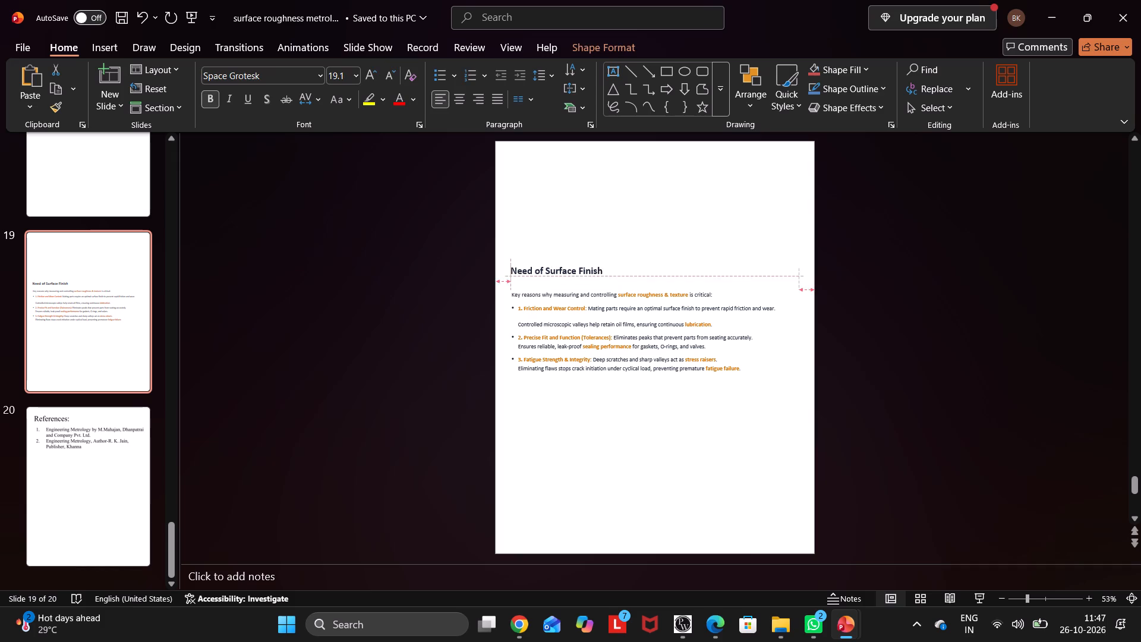
click(509, 262)
drag(509, 262, 524, 184)
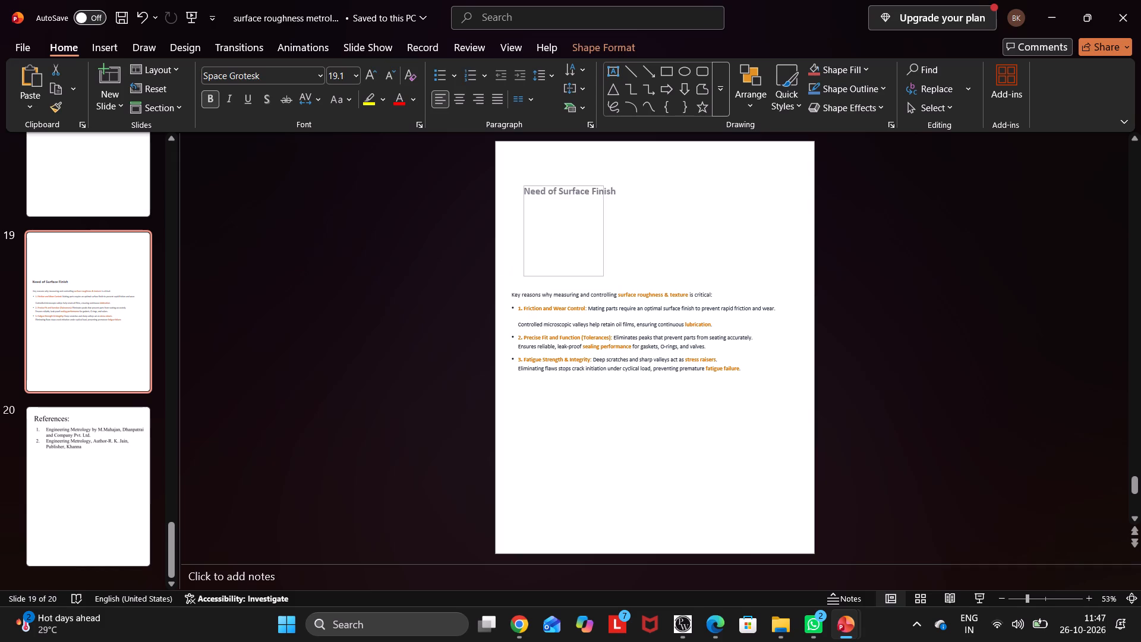
drag(524, 184, 583, 146)
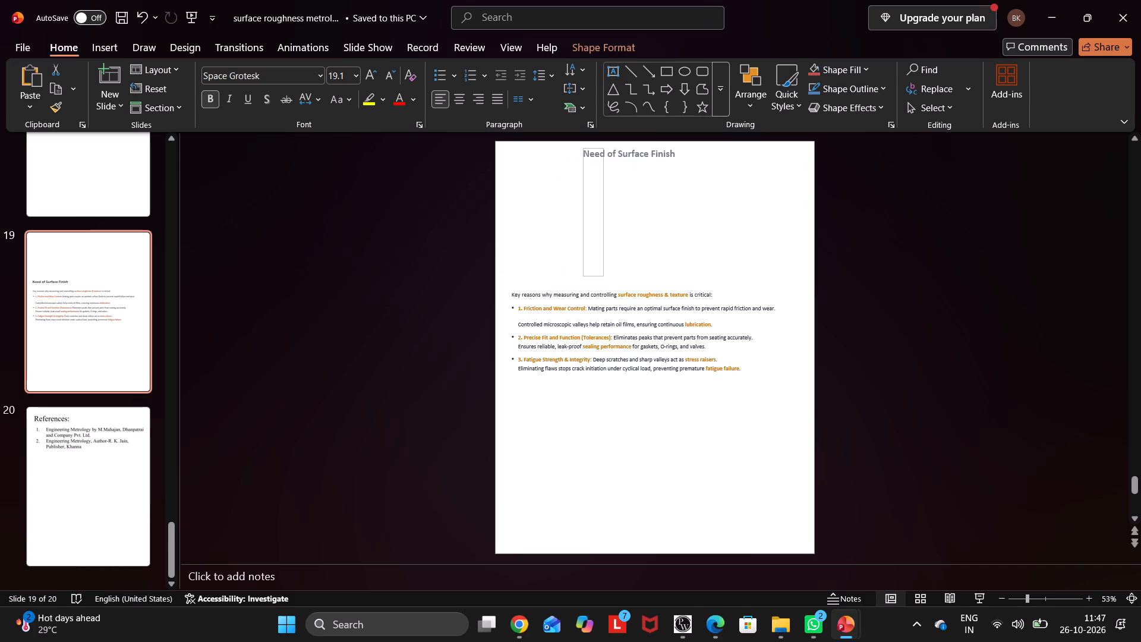
drag(583, 146, 584, 145)
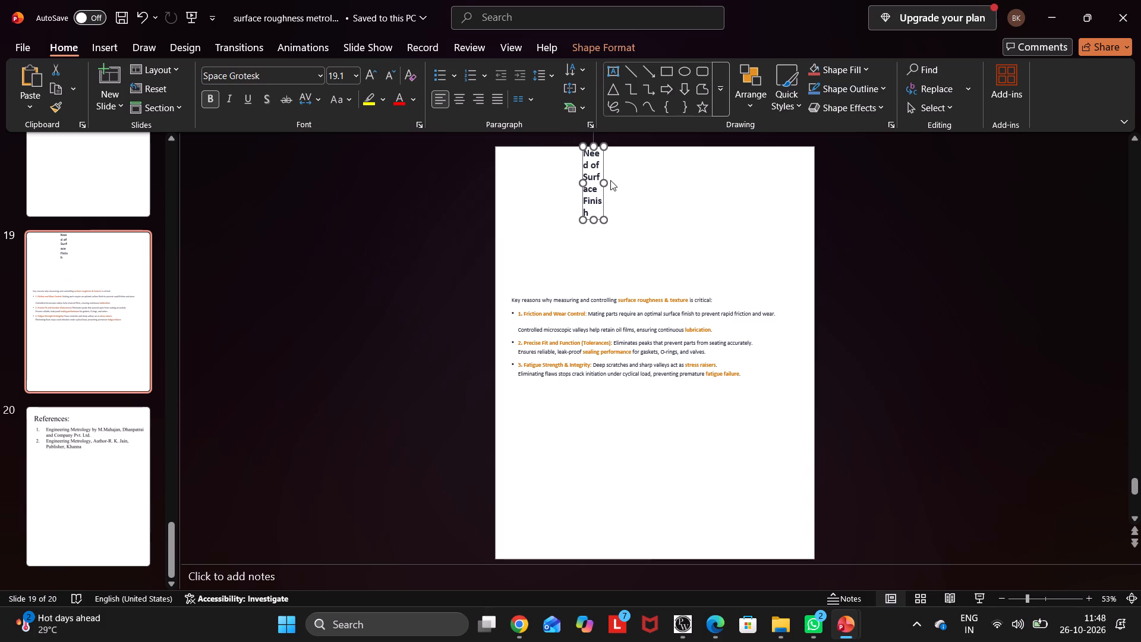
drag(607, 180, 667, 164)
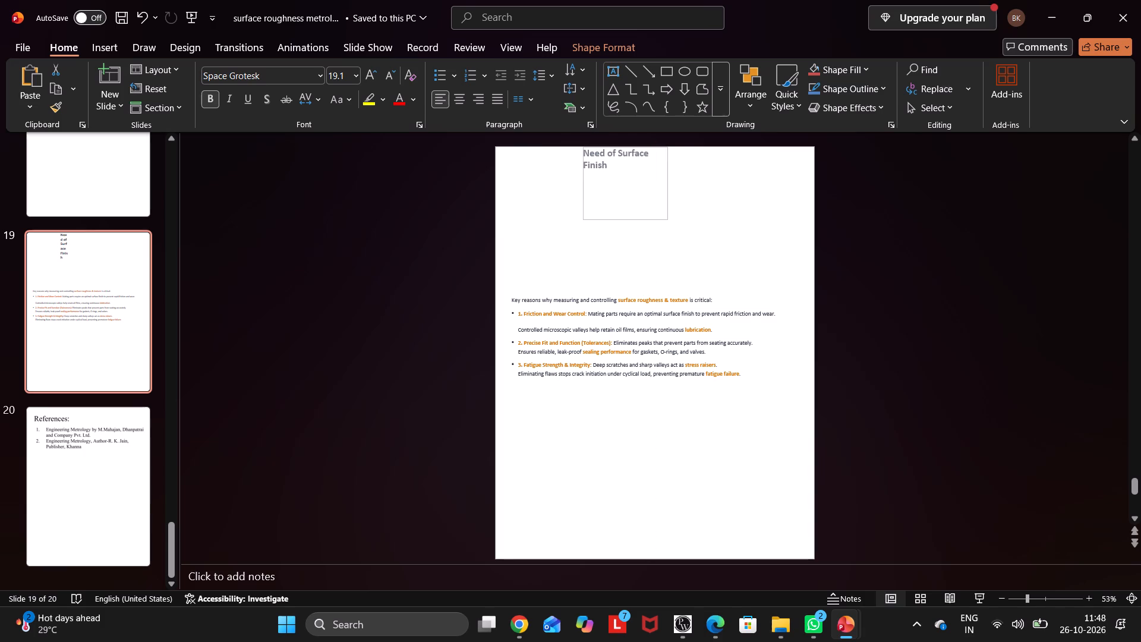
drag(667, 164, 687, 175)
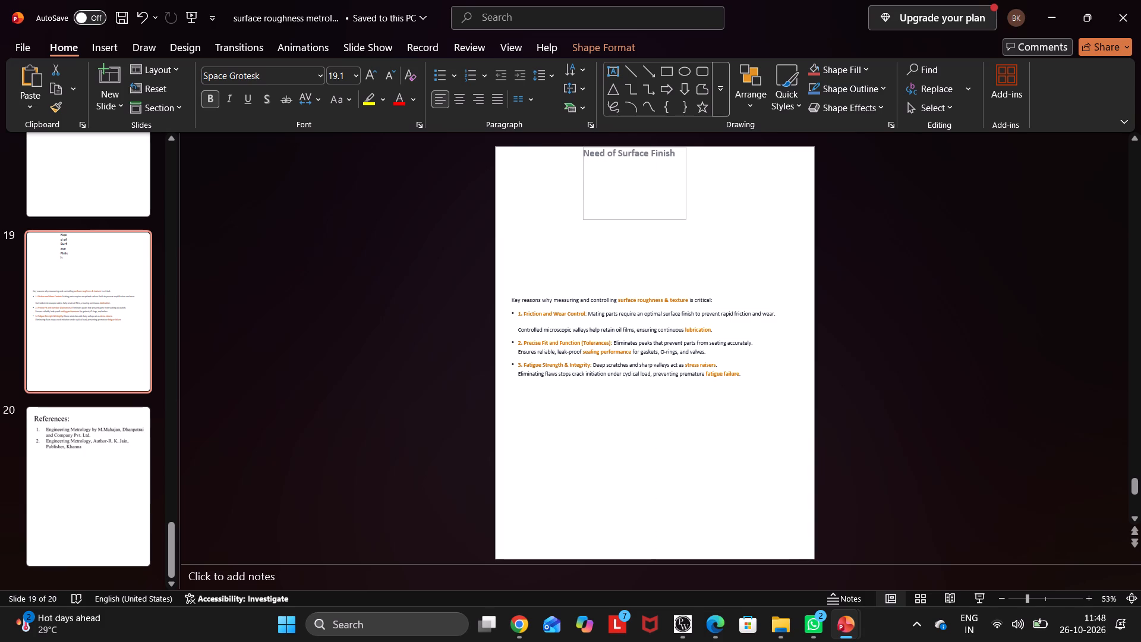
drag(687, 175, 695, 176)
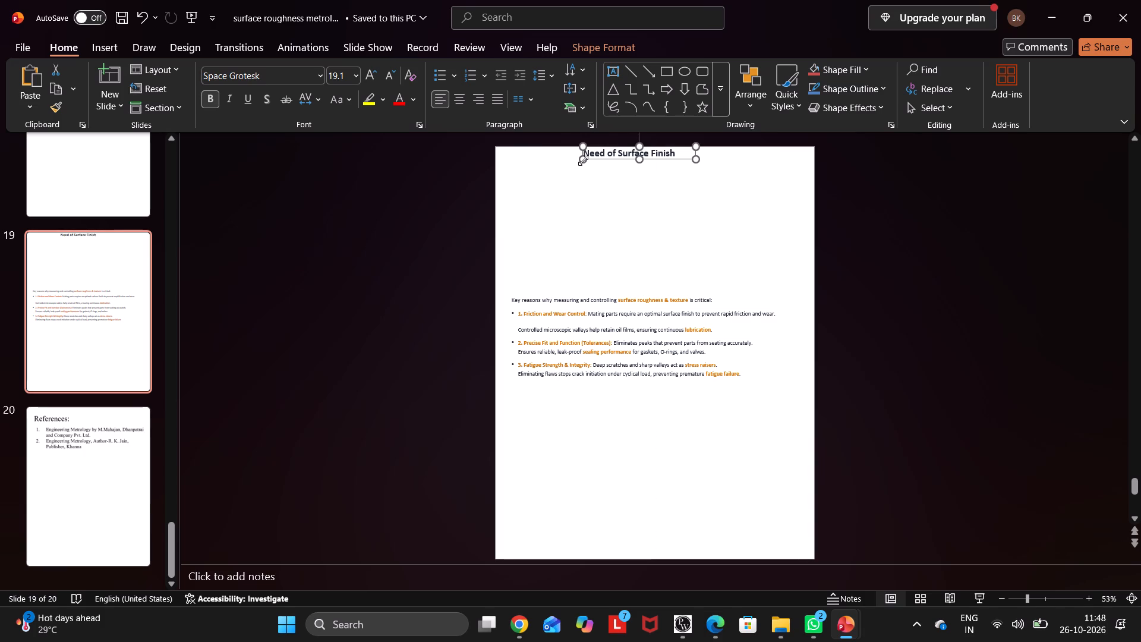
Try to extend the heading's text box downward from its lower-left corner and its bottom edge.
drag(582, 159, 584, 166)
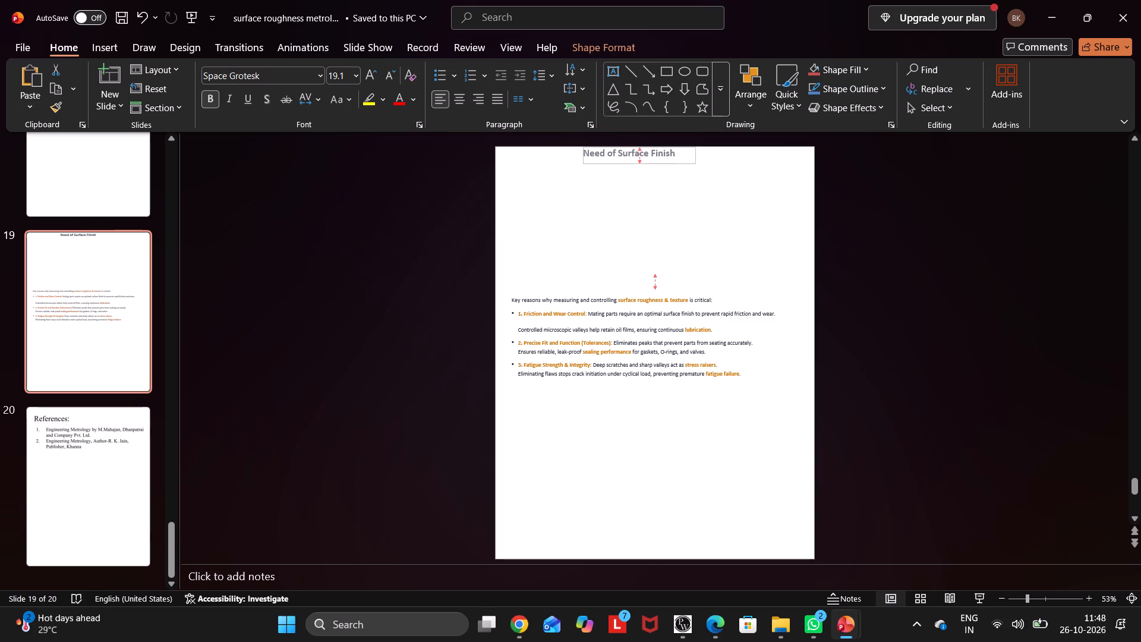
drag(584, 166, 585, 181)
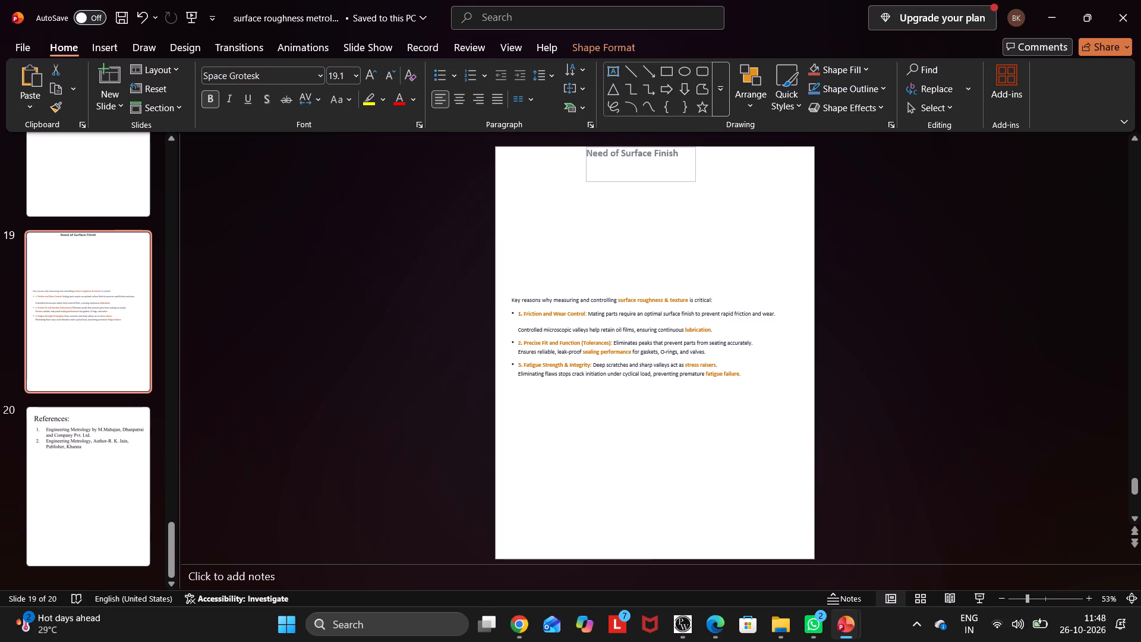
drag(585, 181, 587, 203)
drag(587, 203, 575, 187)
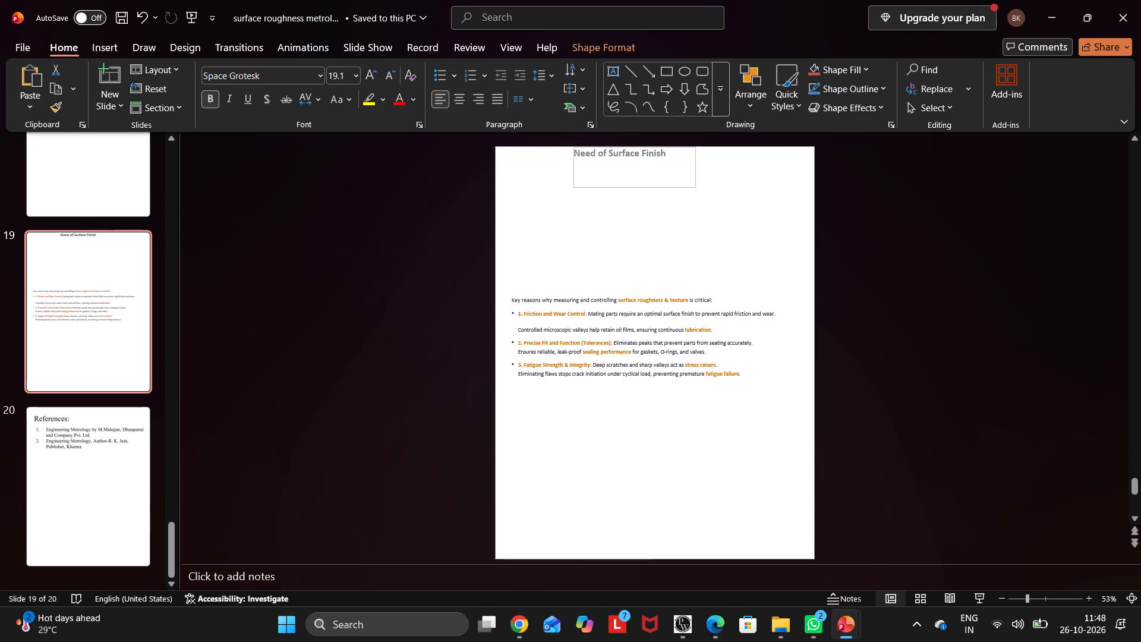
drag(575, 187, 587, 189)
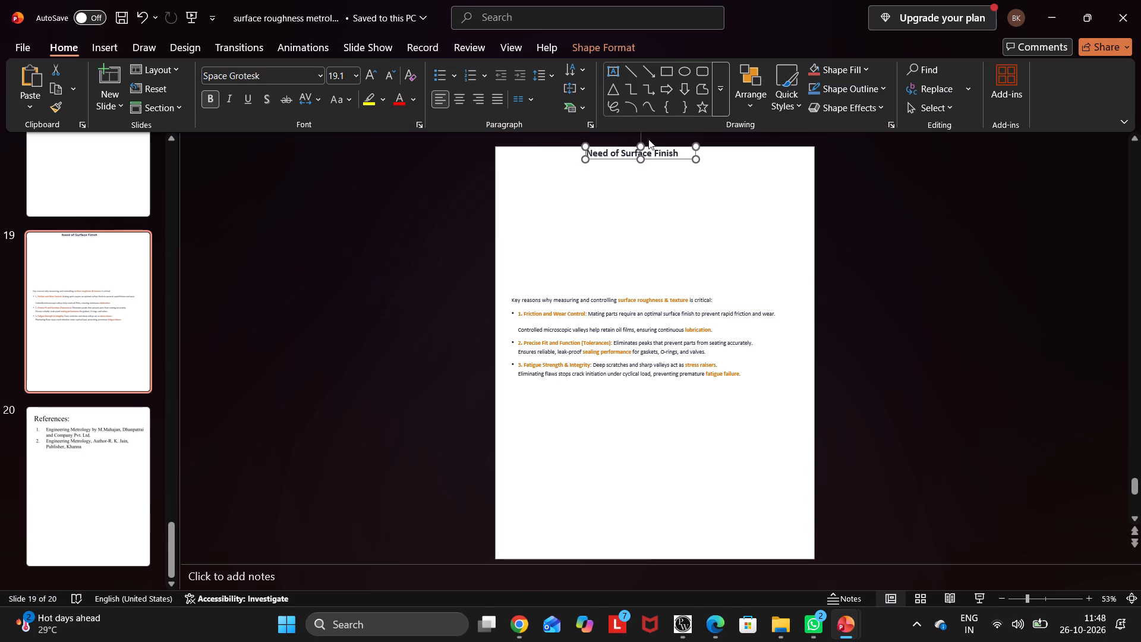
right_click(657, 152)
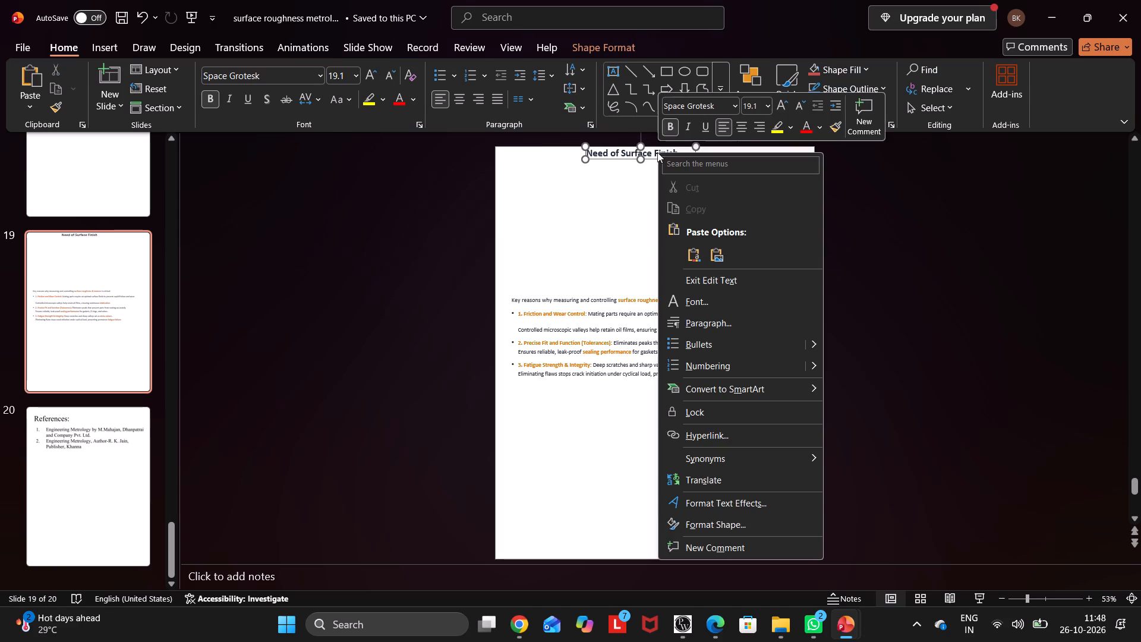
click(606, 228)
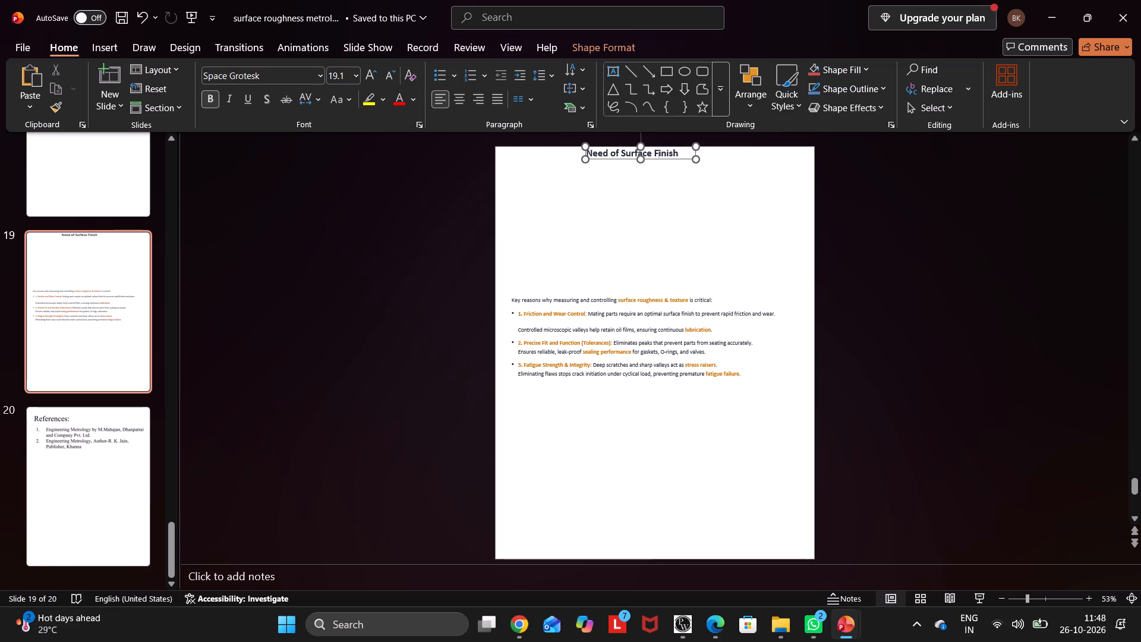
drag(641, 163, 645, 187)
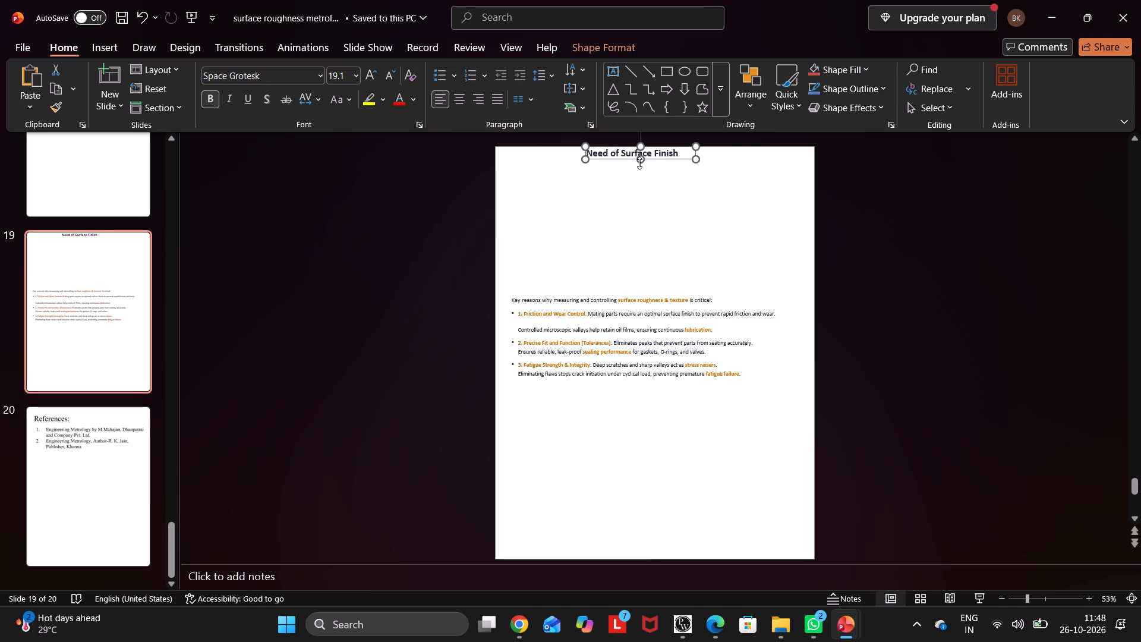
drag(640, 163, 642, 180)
Delete the blank slide 18 between the Ten Point Height Method slide and the "Need of Surface Finish" slide.
scroll(154, 256, up, 1)
right_click(154, 256)
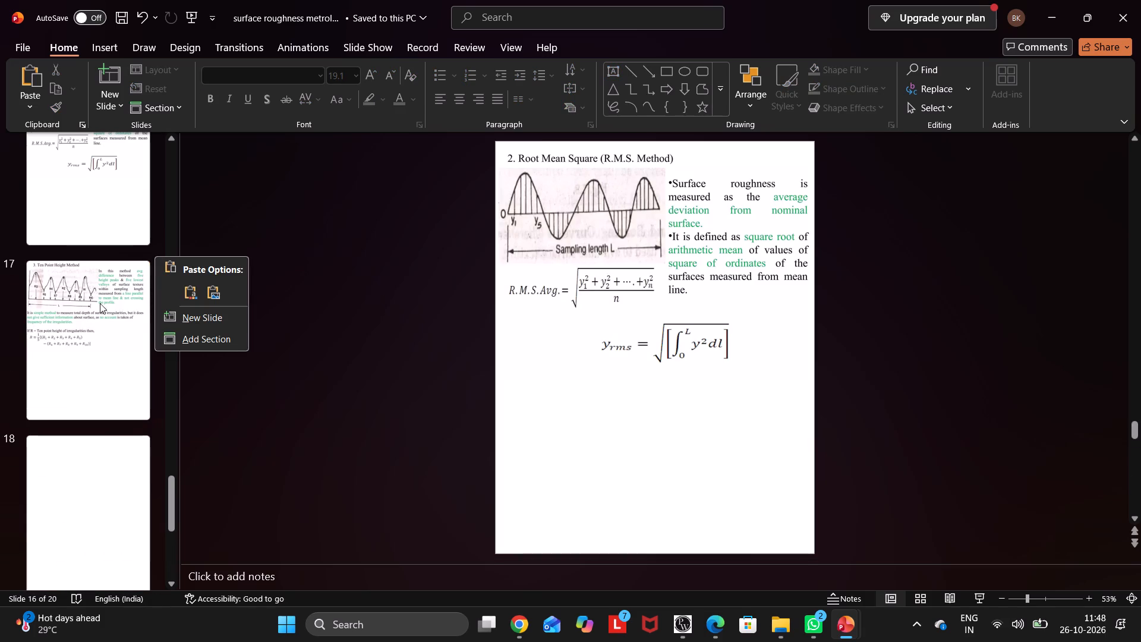
scroll(209, 426, down, 1)
scroll(59, 328, up, 1)
right_click(80, 499)
scroll(80, 499, down, 1)
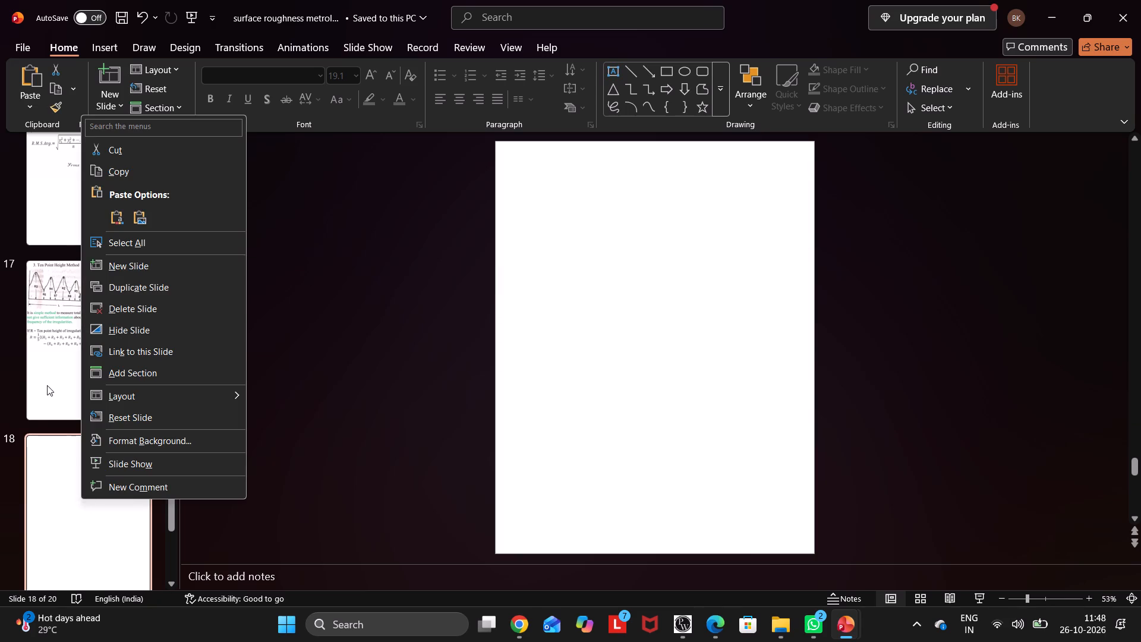
drag(47, 385, 194, 402)
right_click(591, 174)
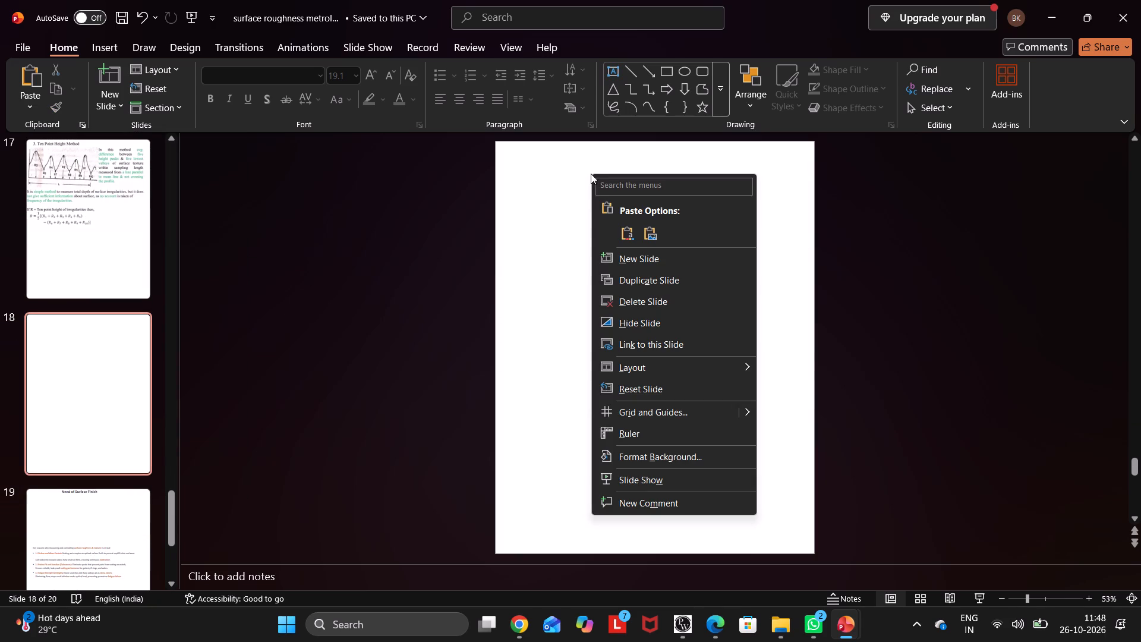
click(656, 304)
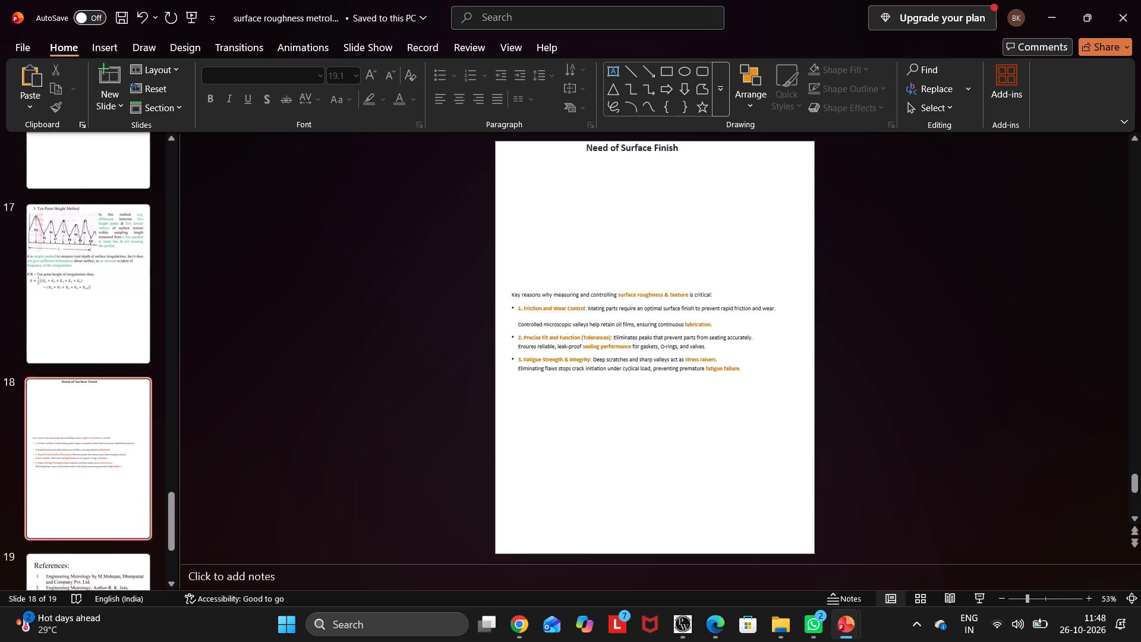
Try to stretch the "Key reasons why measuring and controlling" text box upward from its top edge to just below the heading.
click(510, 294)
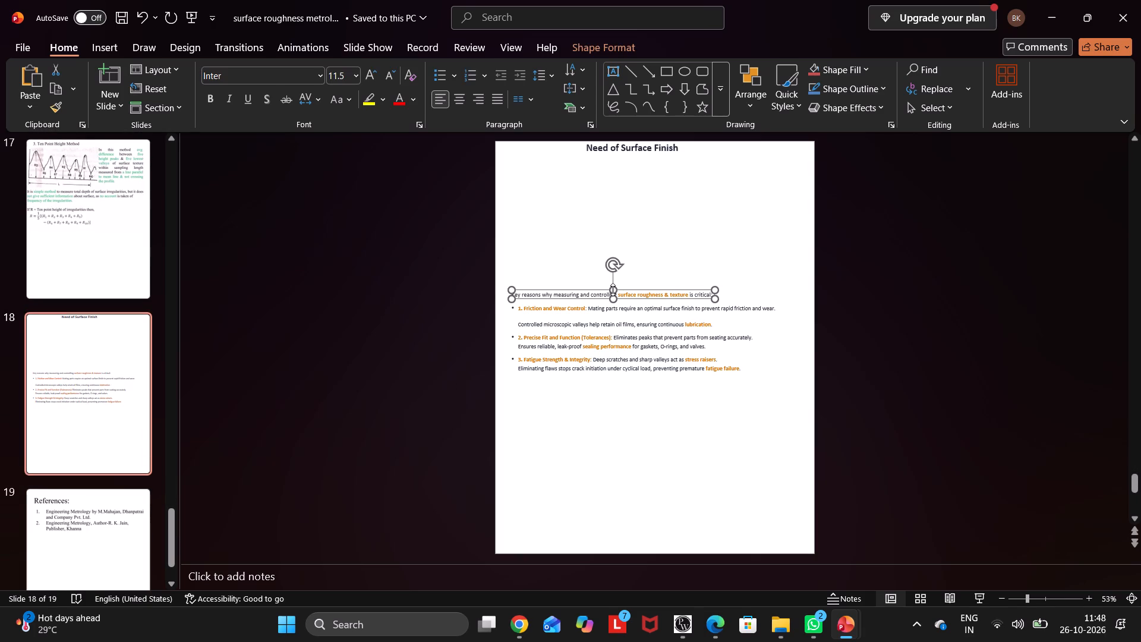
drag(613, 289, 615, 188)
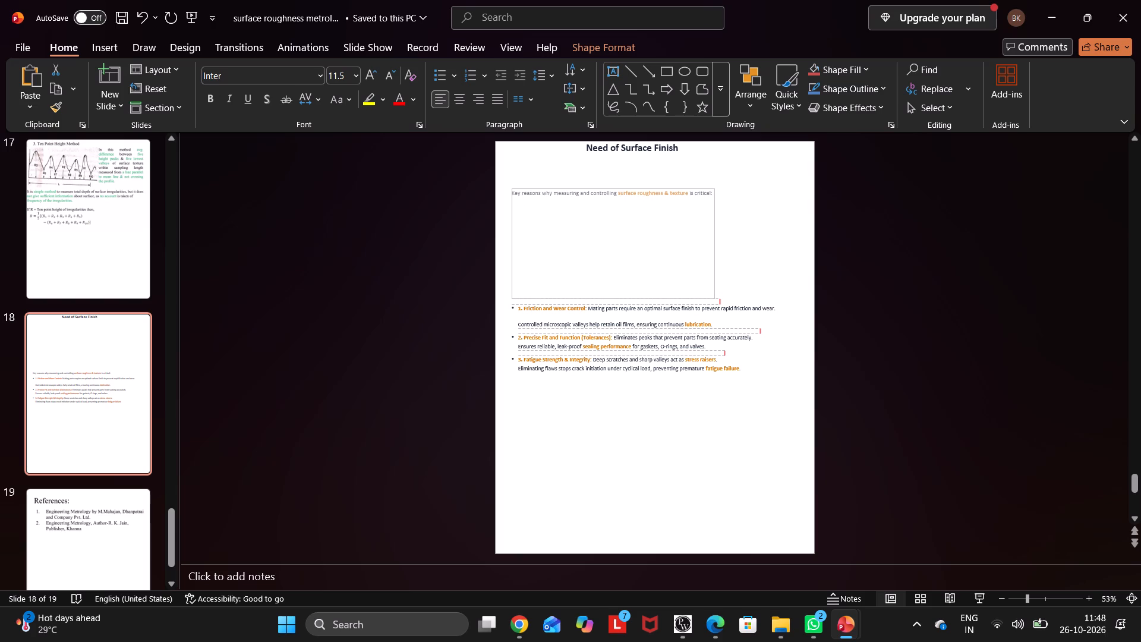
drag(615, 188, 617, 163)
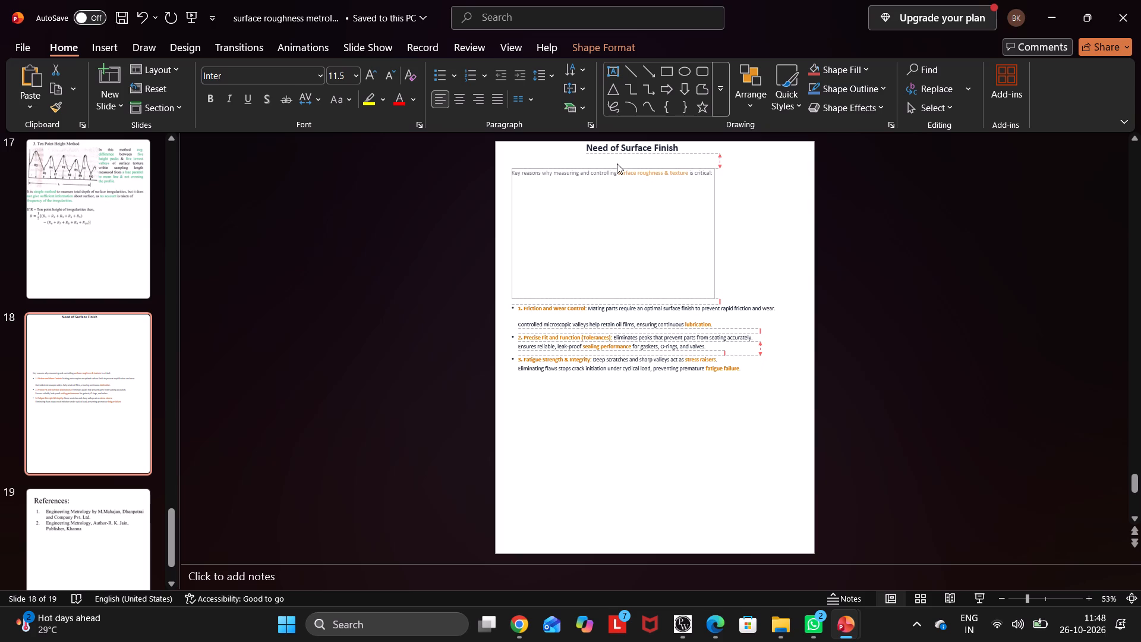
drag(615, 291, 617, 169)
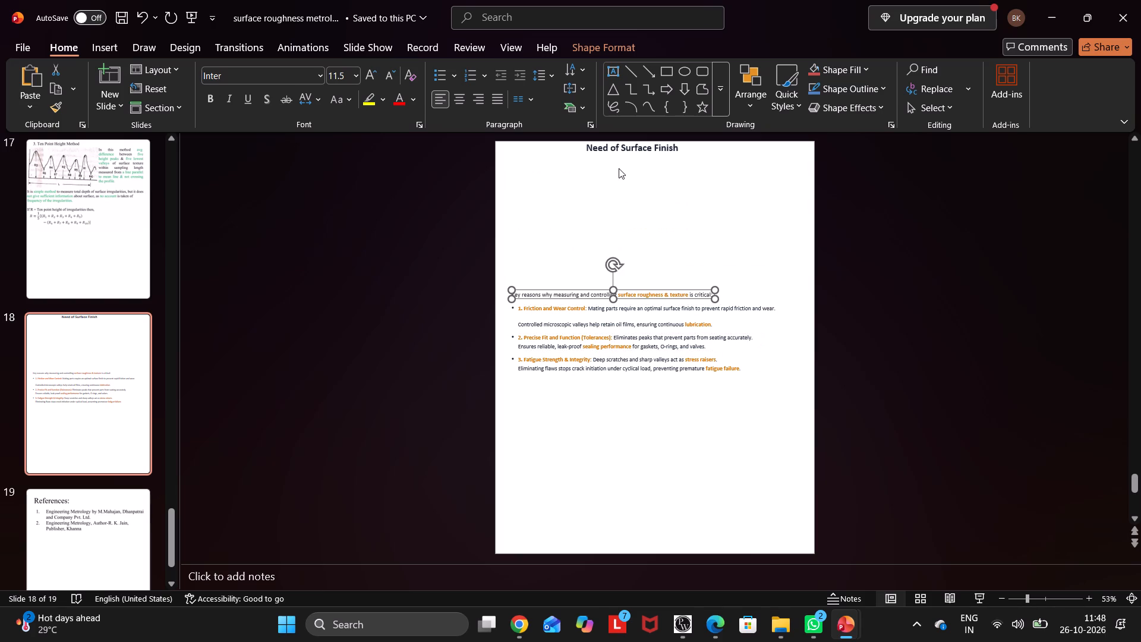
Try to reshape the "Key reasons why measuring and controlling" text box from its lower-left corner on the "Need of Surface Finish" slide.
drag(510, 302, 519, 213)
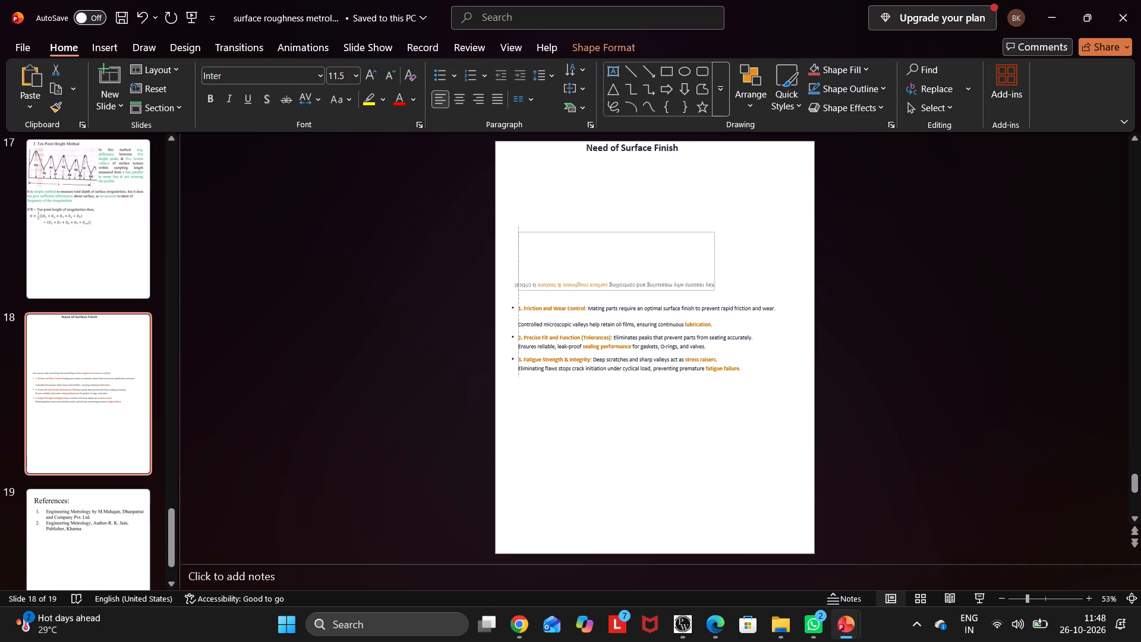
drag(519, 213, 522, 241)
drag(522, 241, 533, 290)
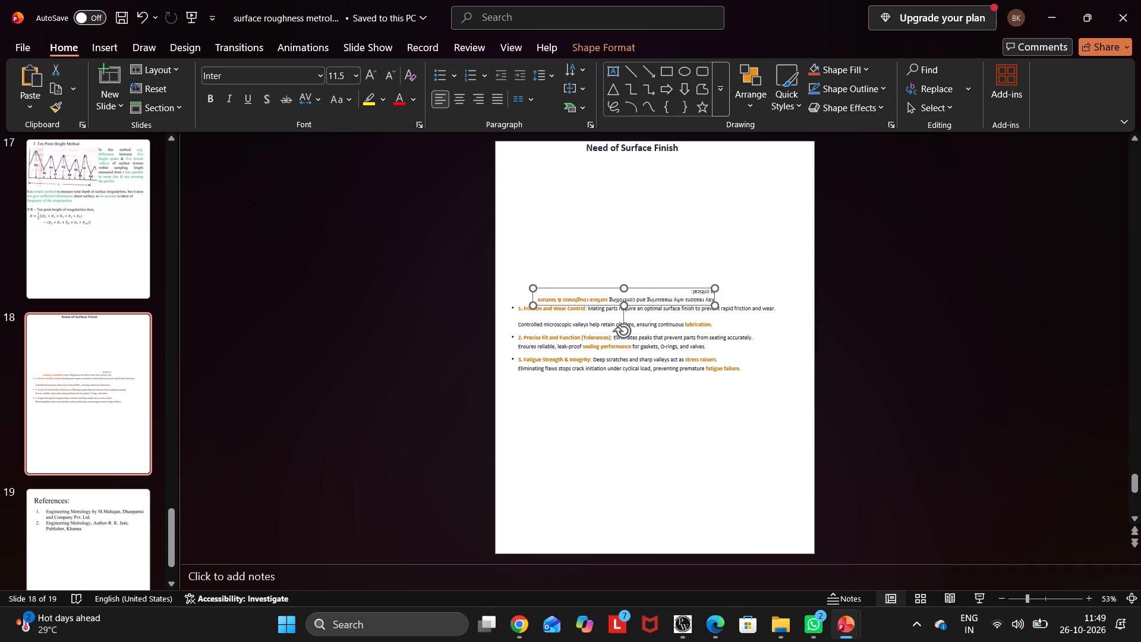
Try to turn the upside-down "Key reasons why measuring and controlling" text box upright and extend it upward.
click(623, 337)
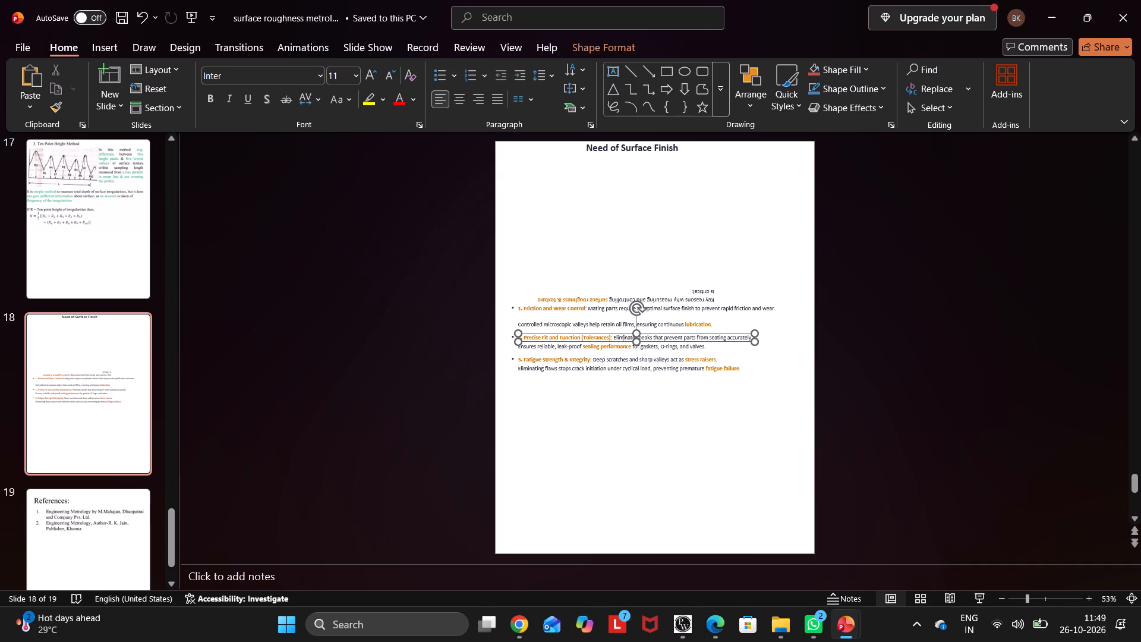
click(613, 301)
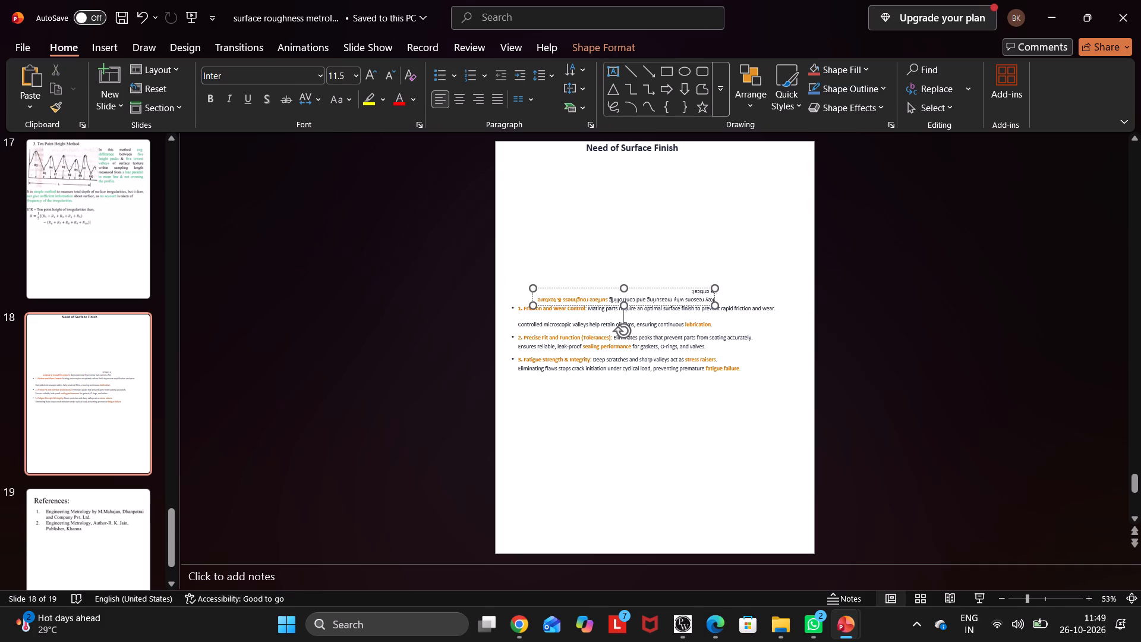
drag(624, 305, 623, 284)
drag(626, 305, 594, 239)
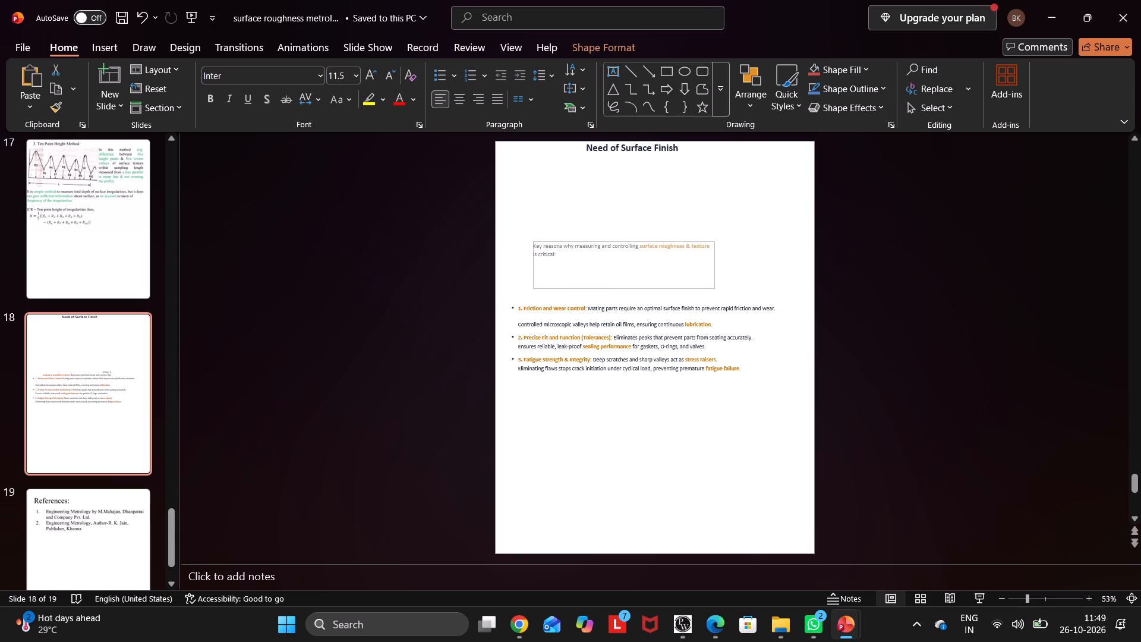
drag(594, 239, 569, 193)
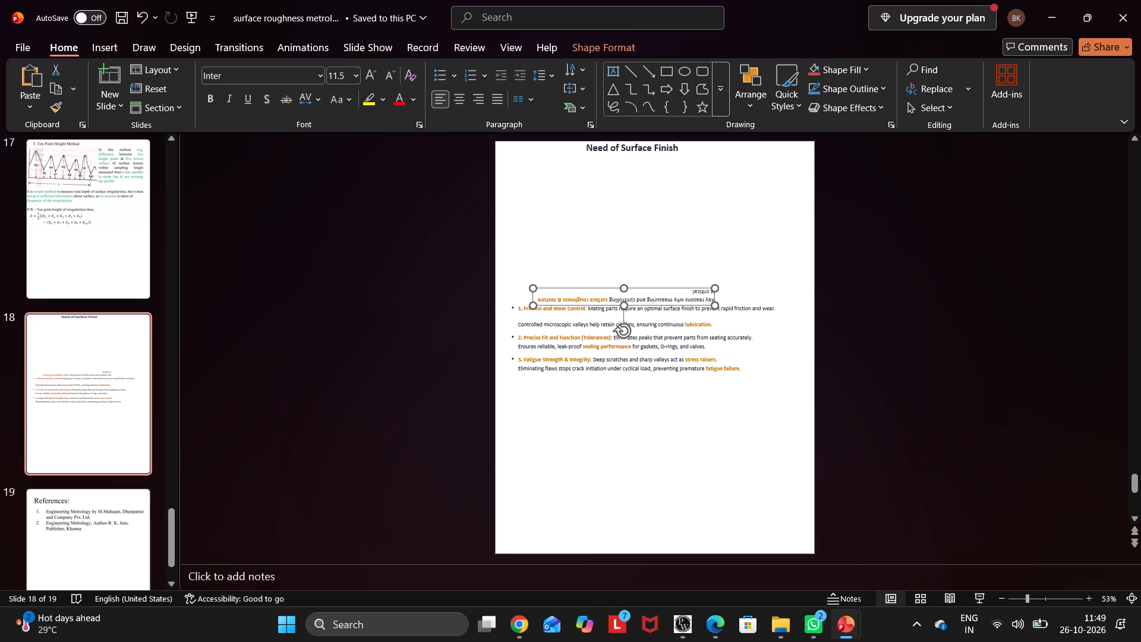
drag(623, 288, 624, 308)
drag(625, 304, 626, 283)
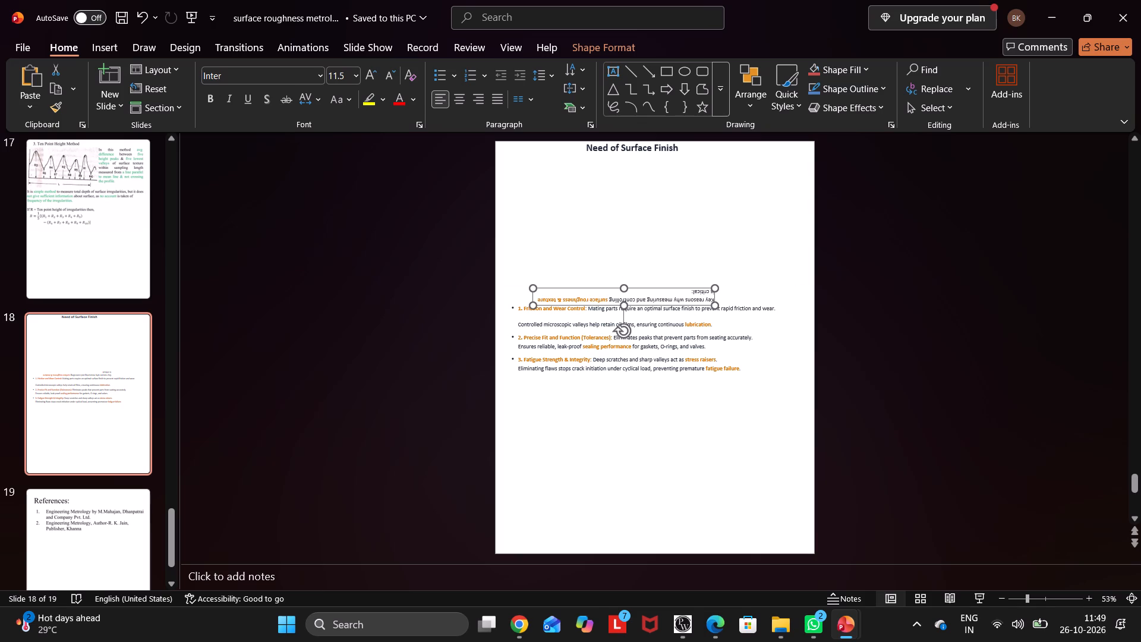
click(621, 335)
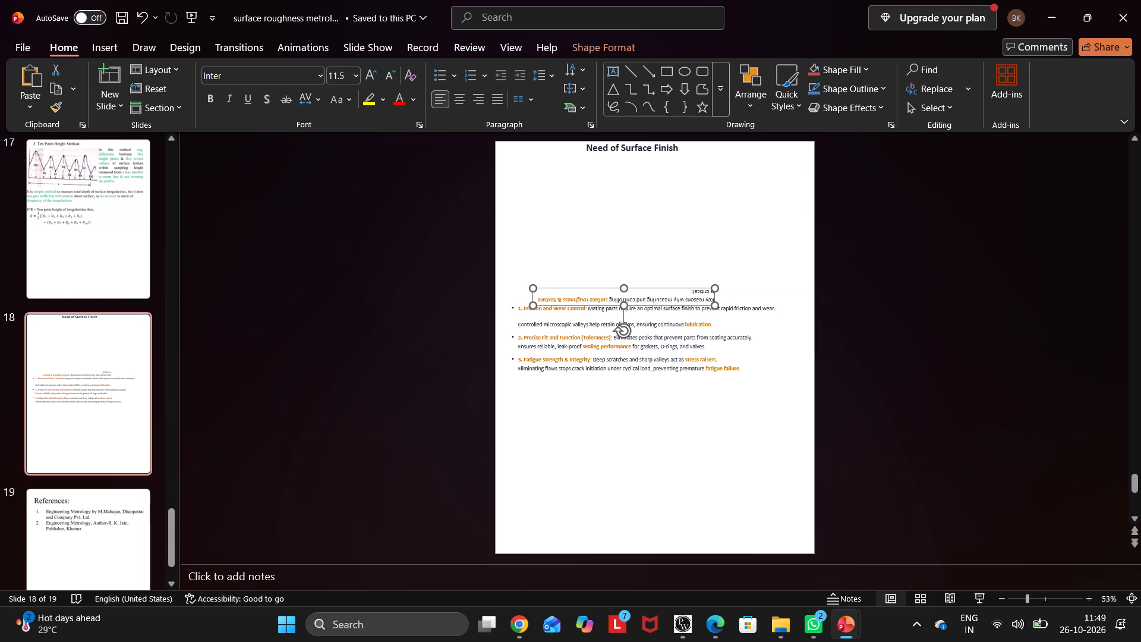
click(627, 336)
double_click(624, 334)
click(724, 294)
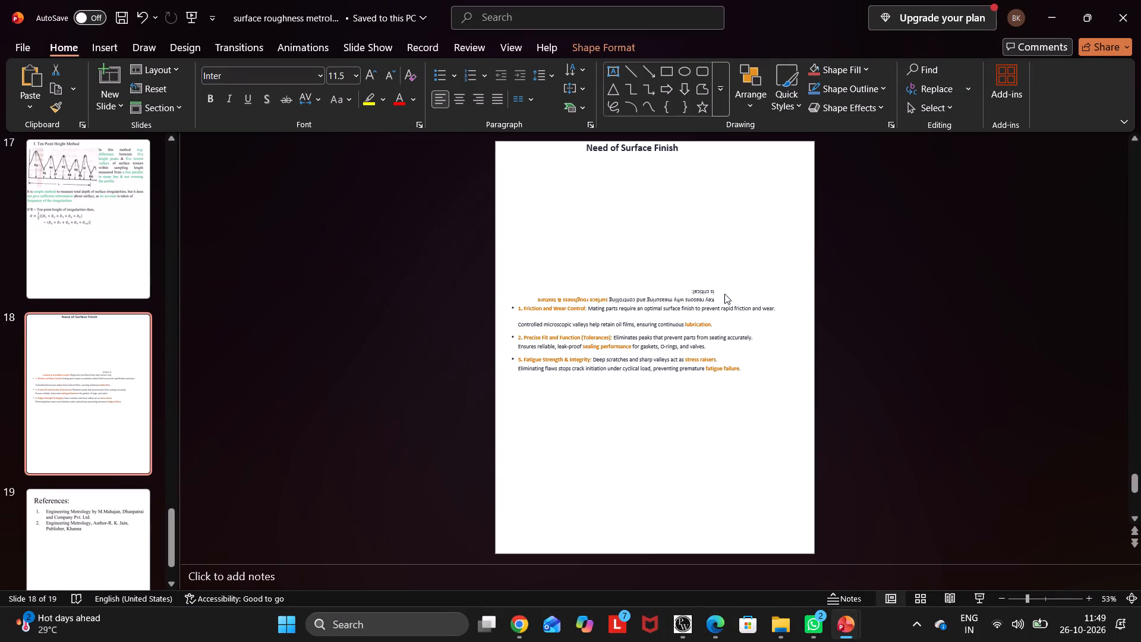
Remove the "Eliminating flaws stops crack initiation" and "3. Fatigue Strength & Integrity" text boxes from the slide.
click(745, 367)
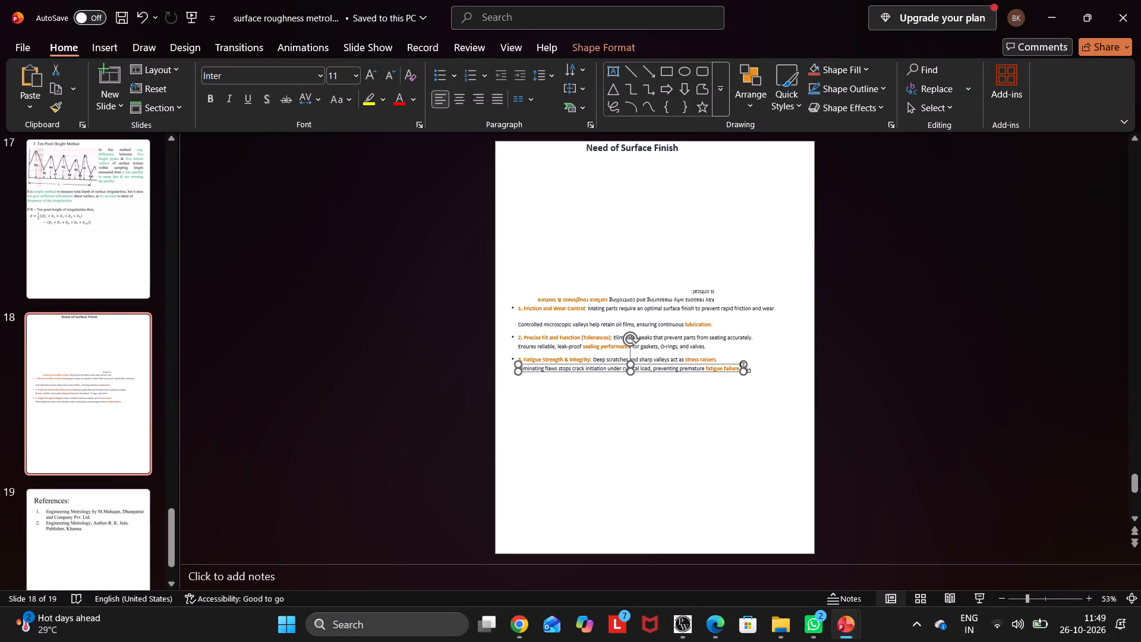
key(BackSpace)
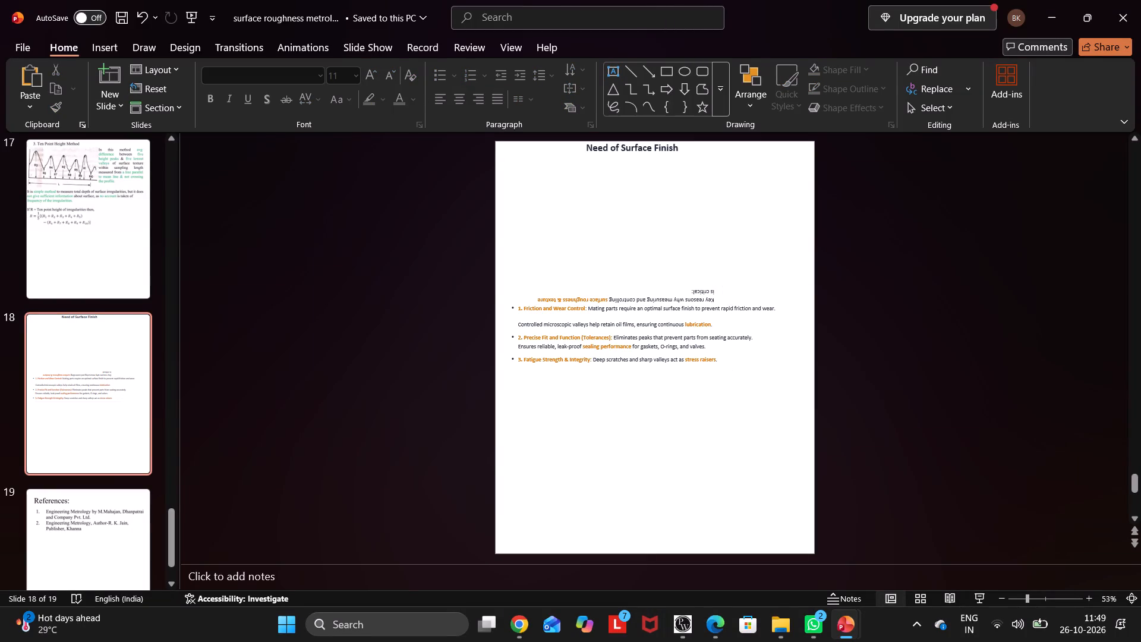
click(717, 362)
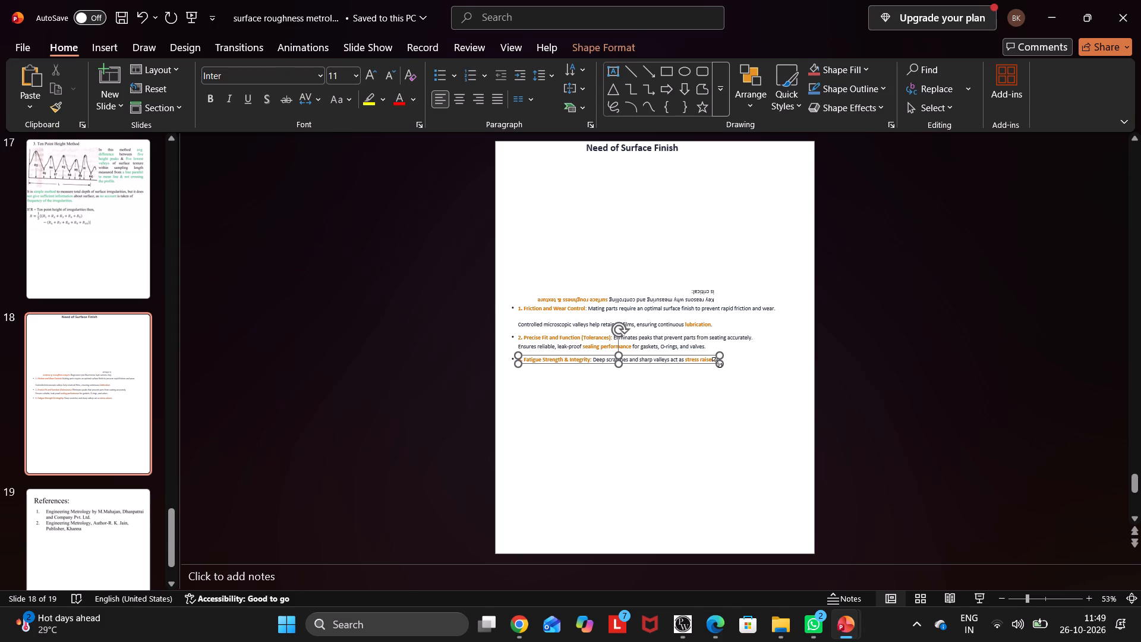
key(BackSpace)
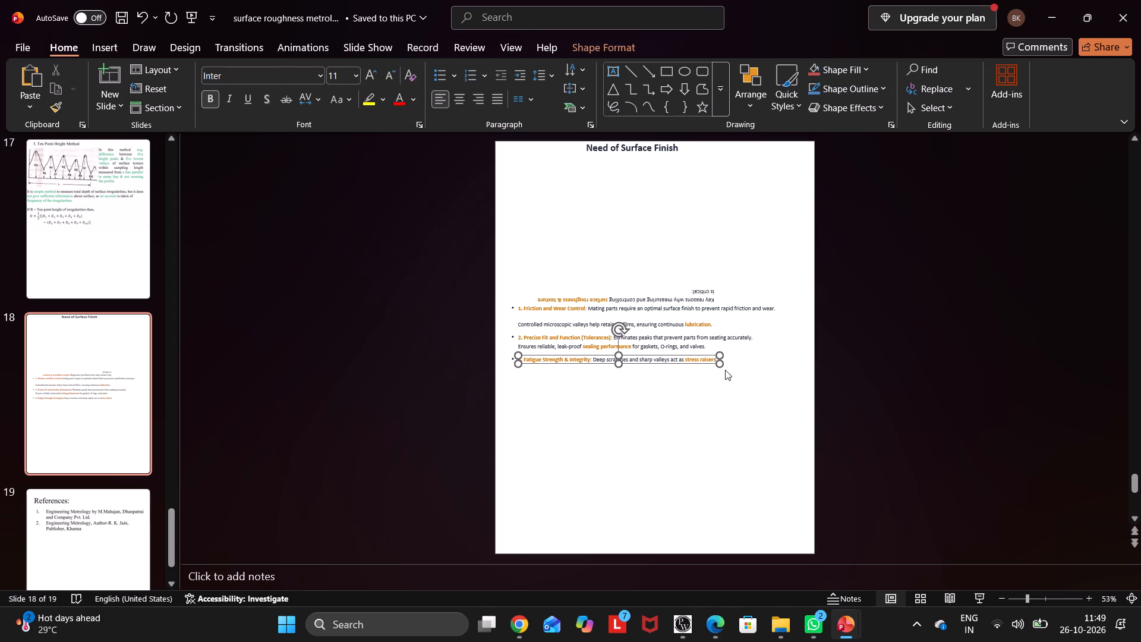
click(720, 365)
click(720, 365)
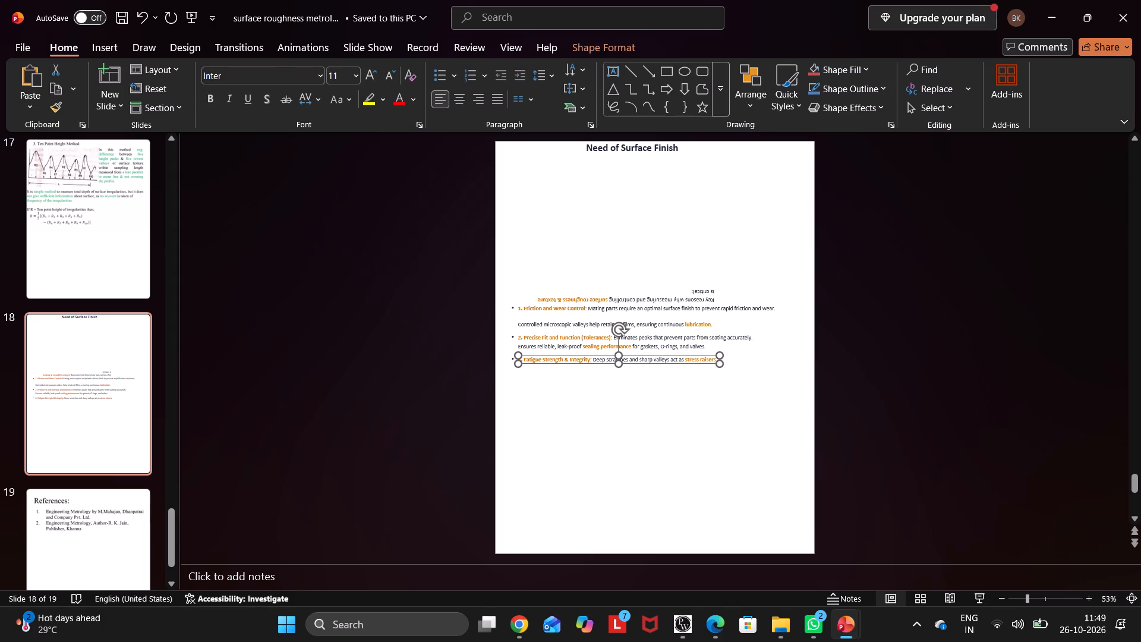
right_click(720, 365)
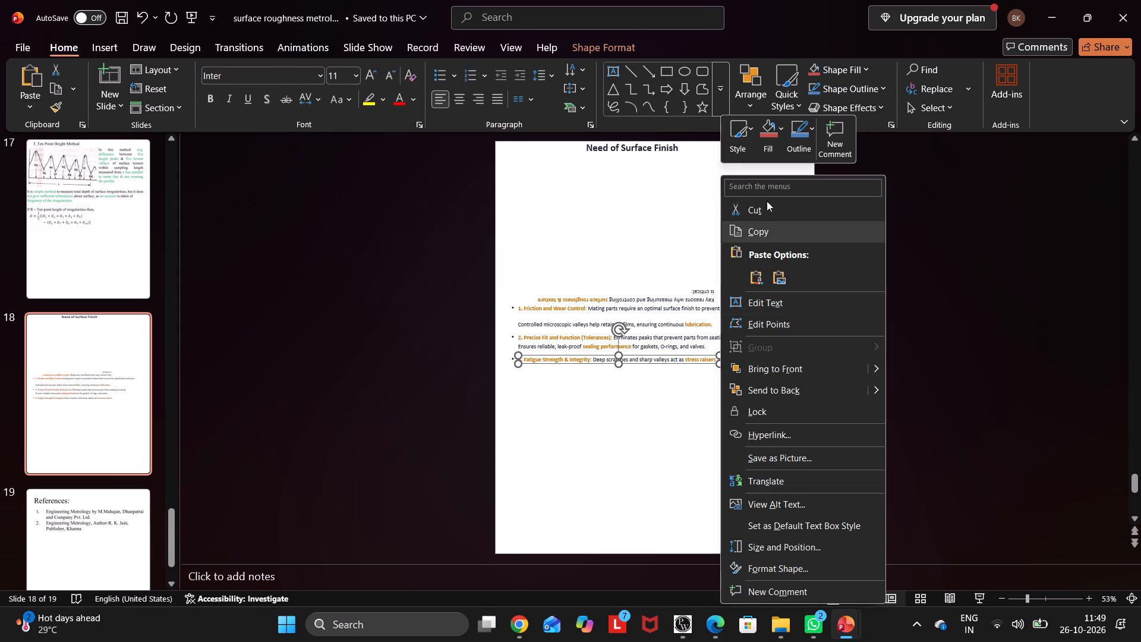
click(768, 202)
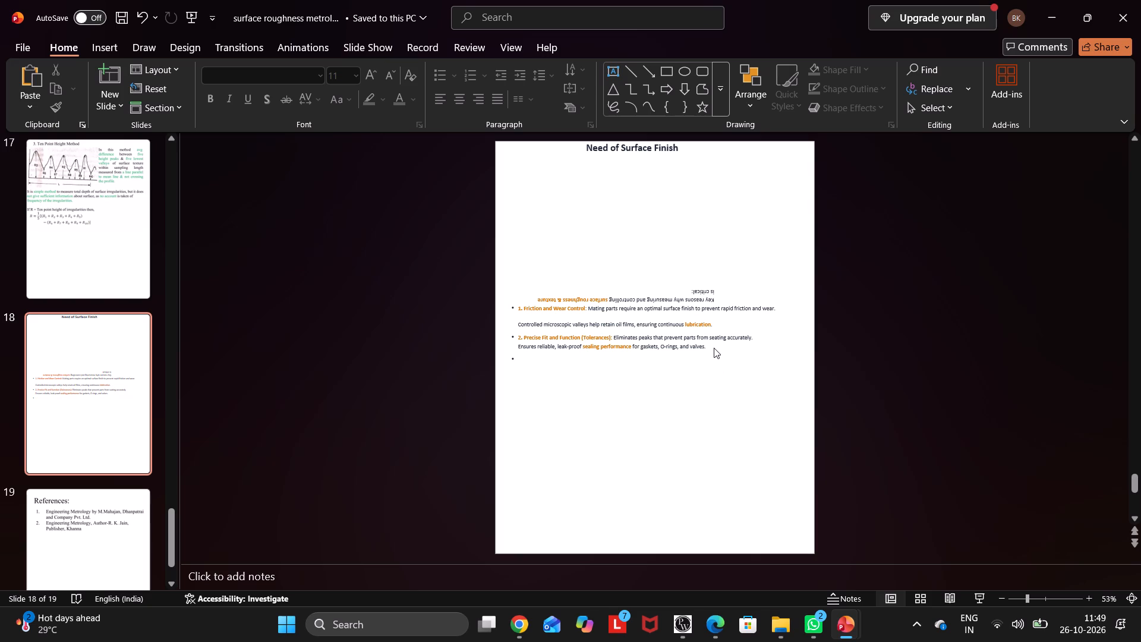
Cut the "Ensures reliable, leak-proof sealing performance" text box and the "2. Precise Fit and Function (Tolerances)" text box from the slide.
click(714, 348)
click(707, 348)
right_click(707, 347)
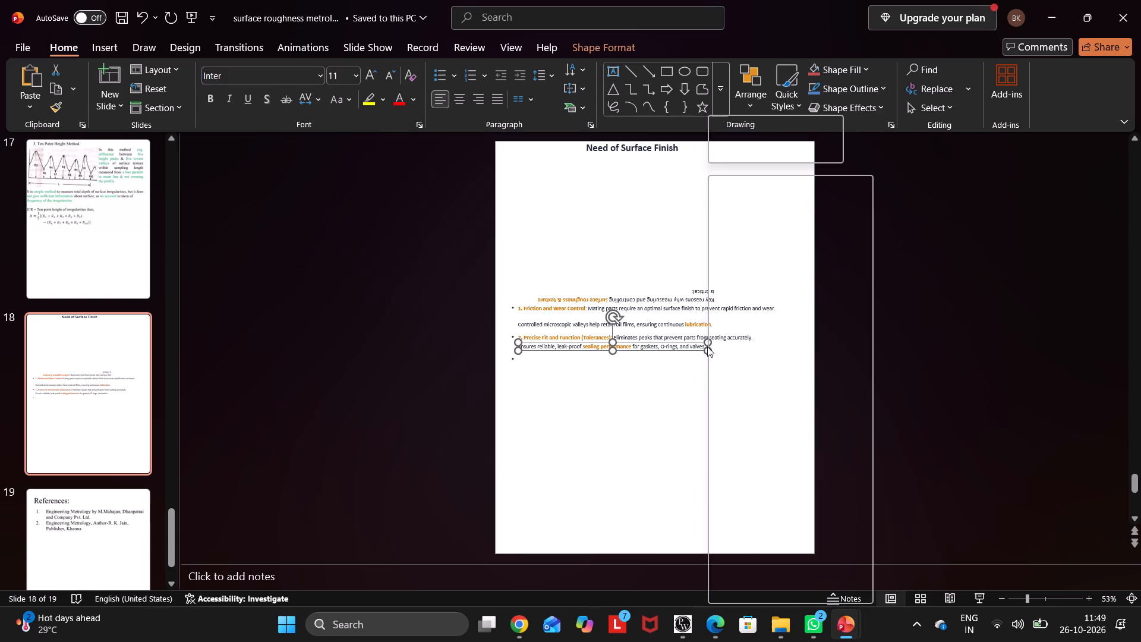
click(743, 212)
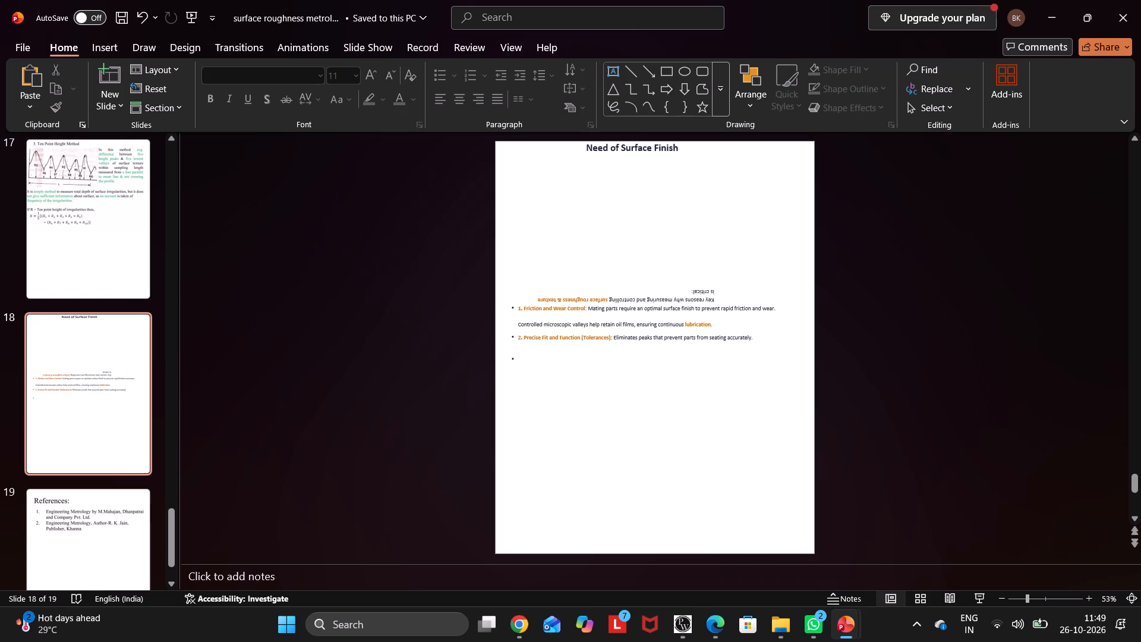
click(755, 338)
right_click(755, 338)
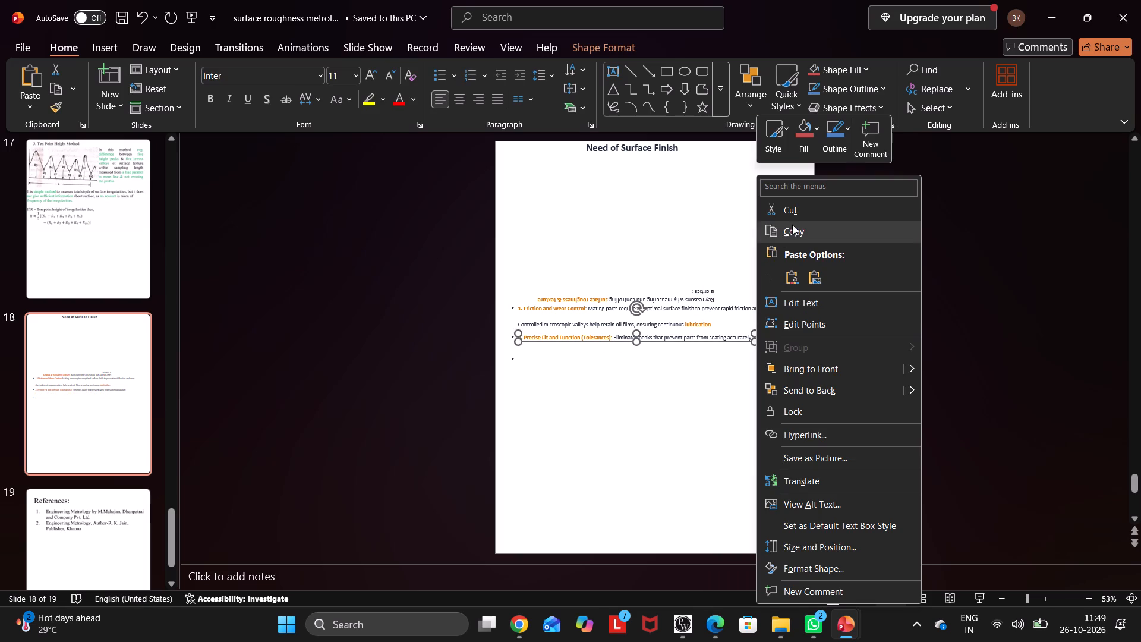
drag(802, 215, 796, 210)
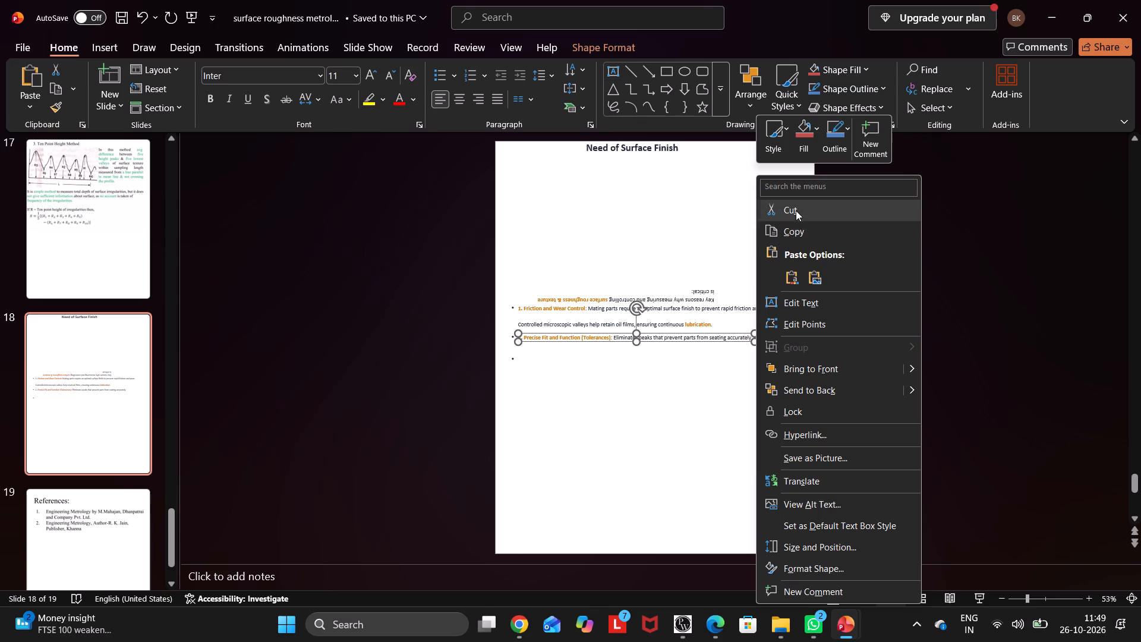
drag(796, 210, 796, 209)
click(796, 209)
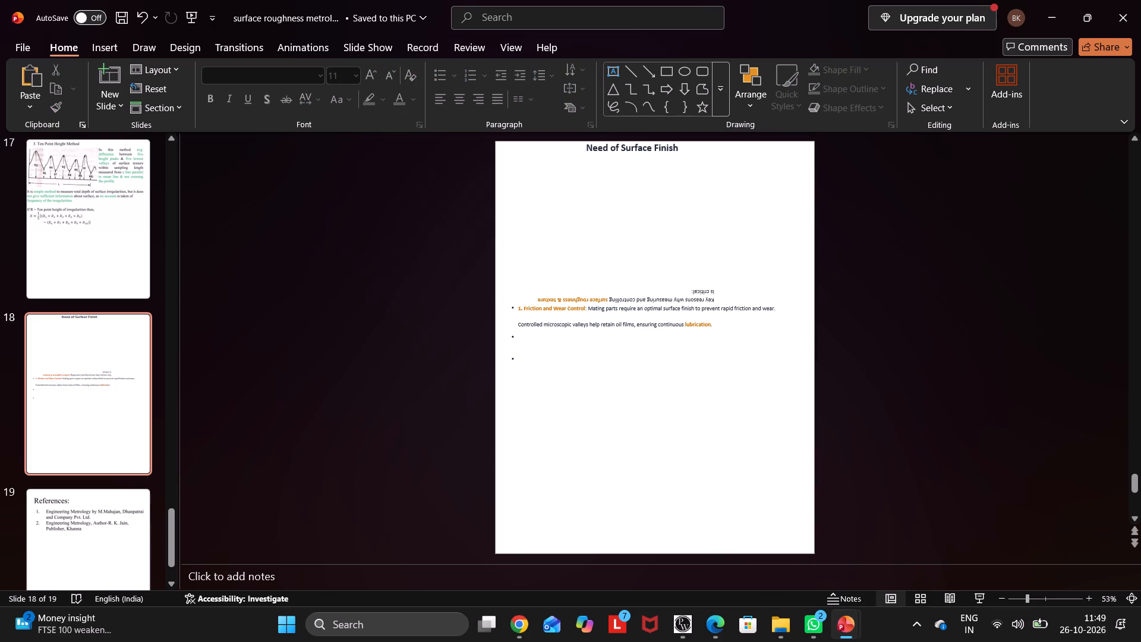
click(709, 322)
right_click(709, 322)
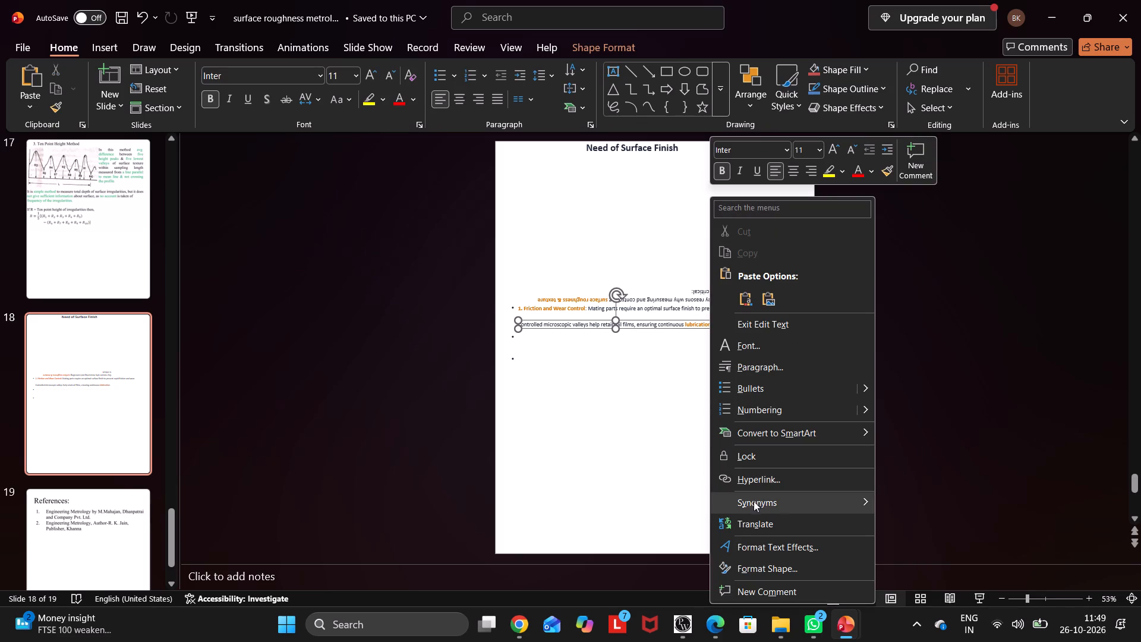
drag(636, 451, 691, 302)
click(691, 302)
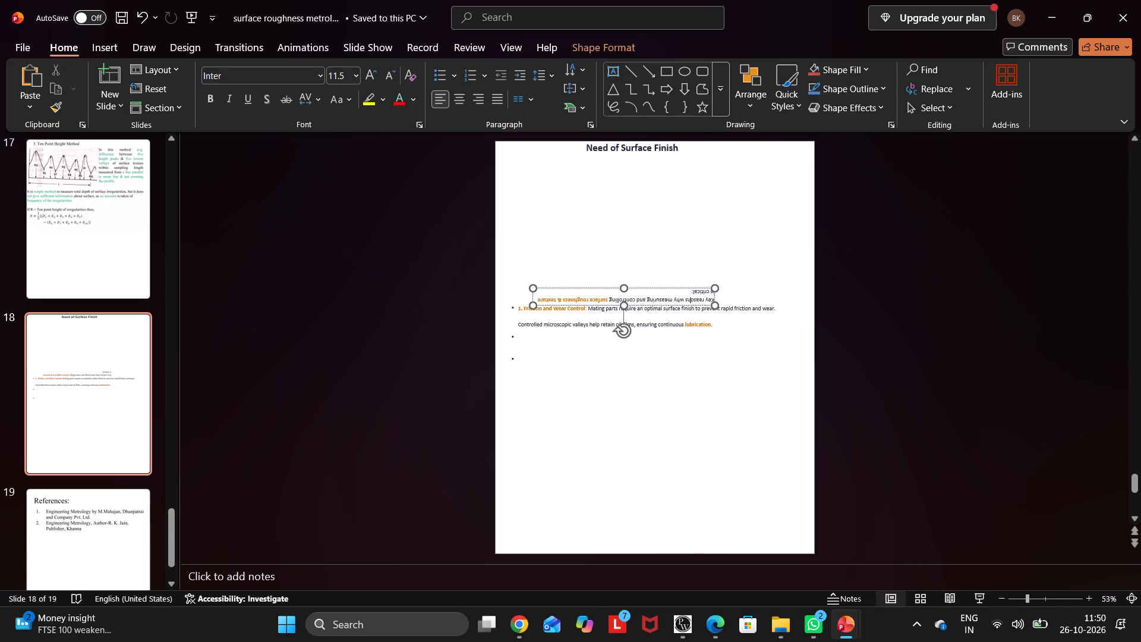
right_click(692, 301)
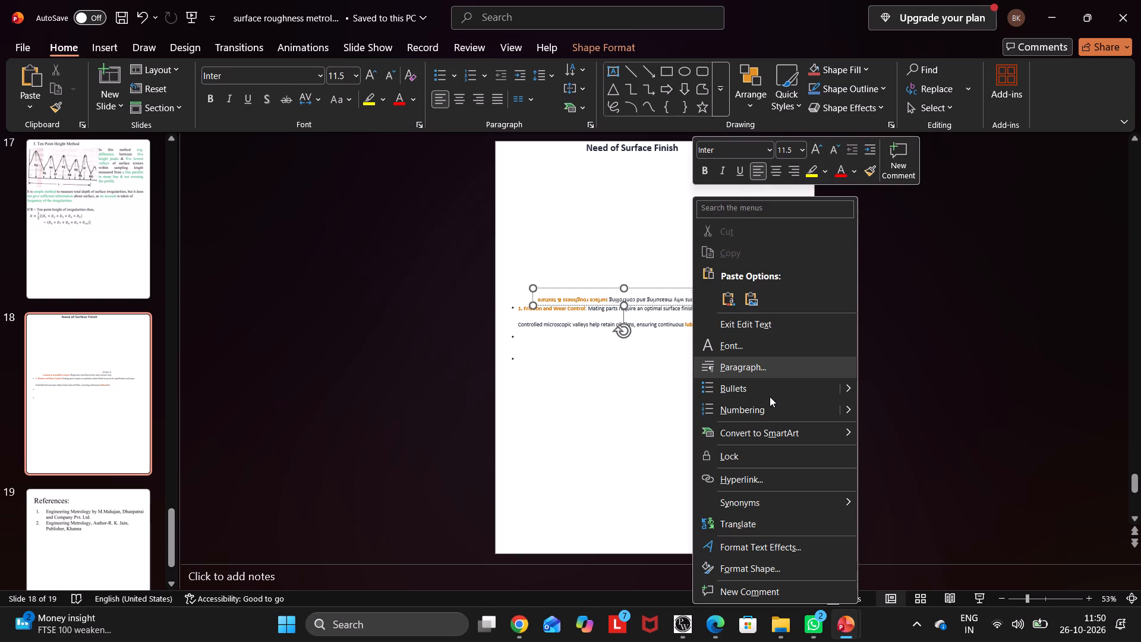
Delete the "Need of Surface Finish" slide.
right_click(651, 386)
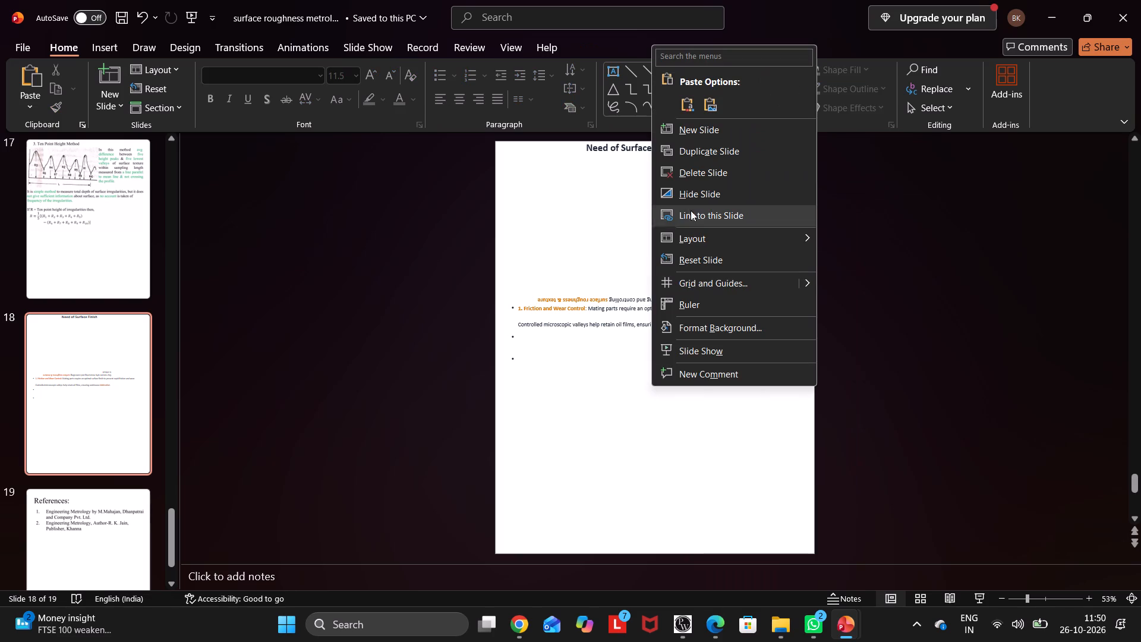
click(692, 168)
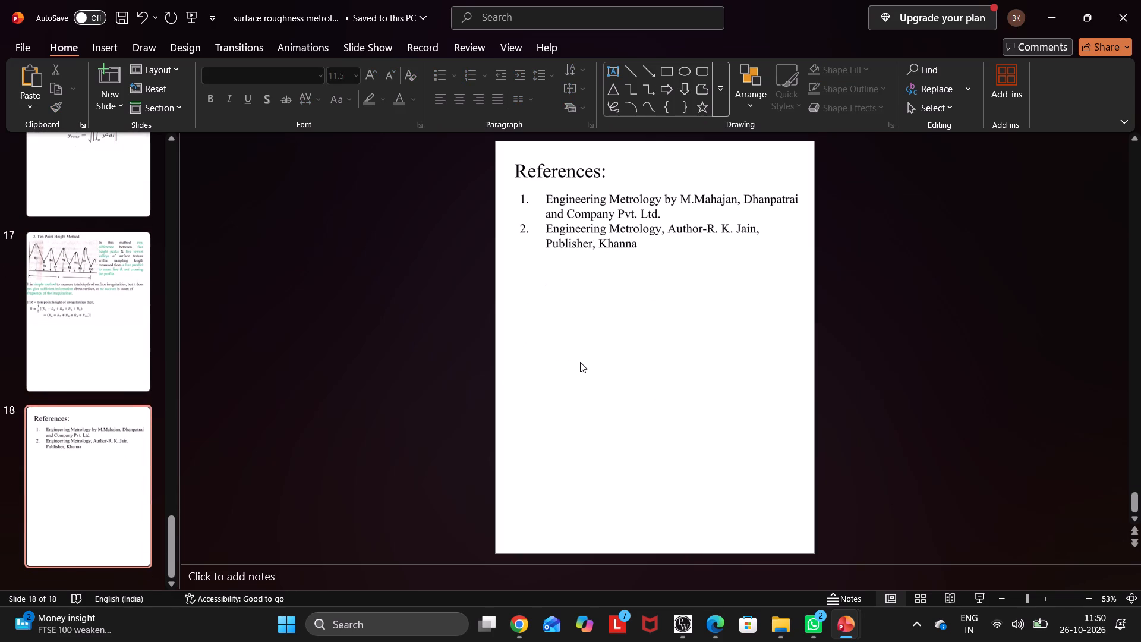
Insert a new blank slide after slide 17, the Ten Point Height Method slide.
click(121, 361)
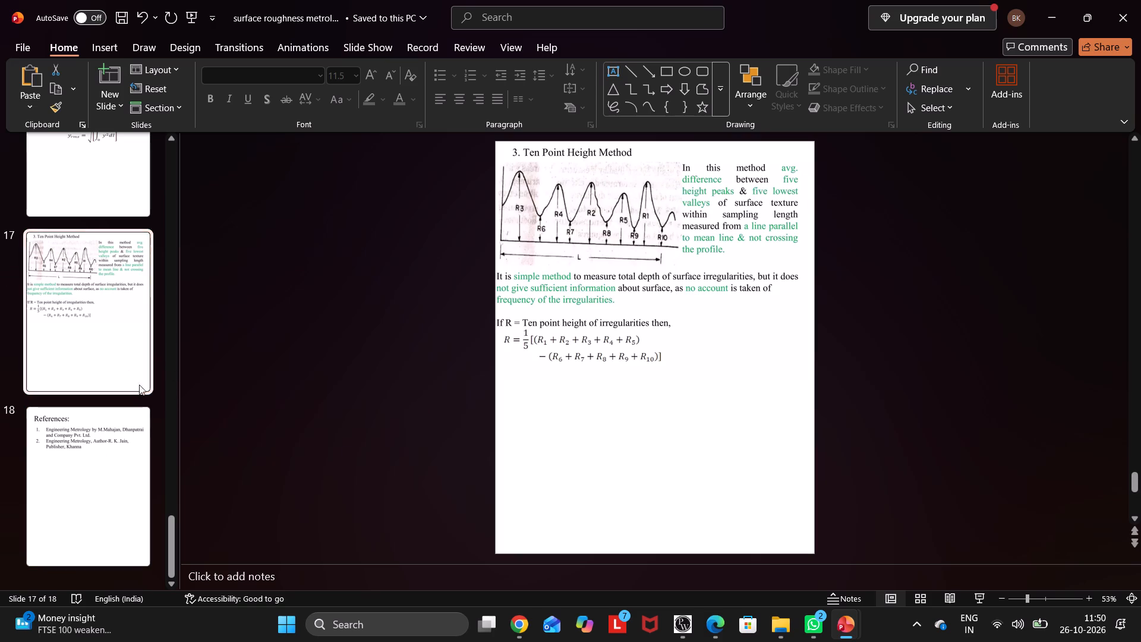
right_click(120, 353)
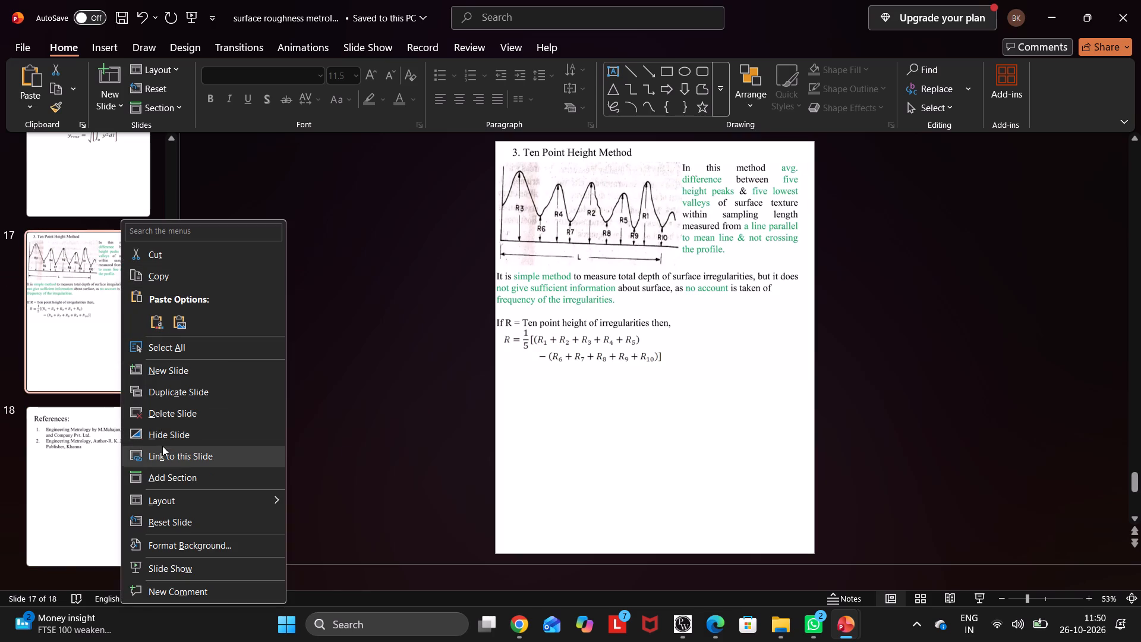
click(164, 365)
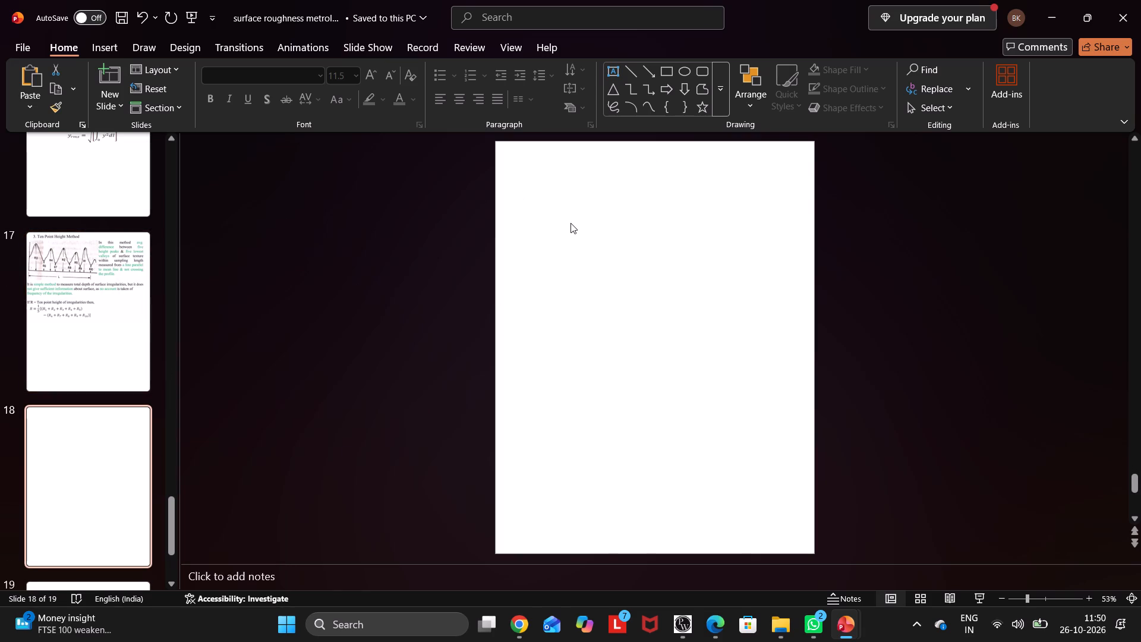
Paste the cut "Precise Fit and Function (Tolerances)" text box onto the new blank slide 18.
right_click(570, 223)
click(609, 279)
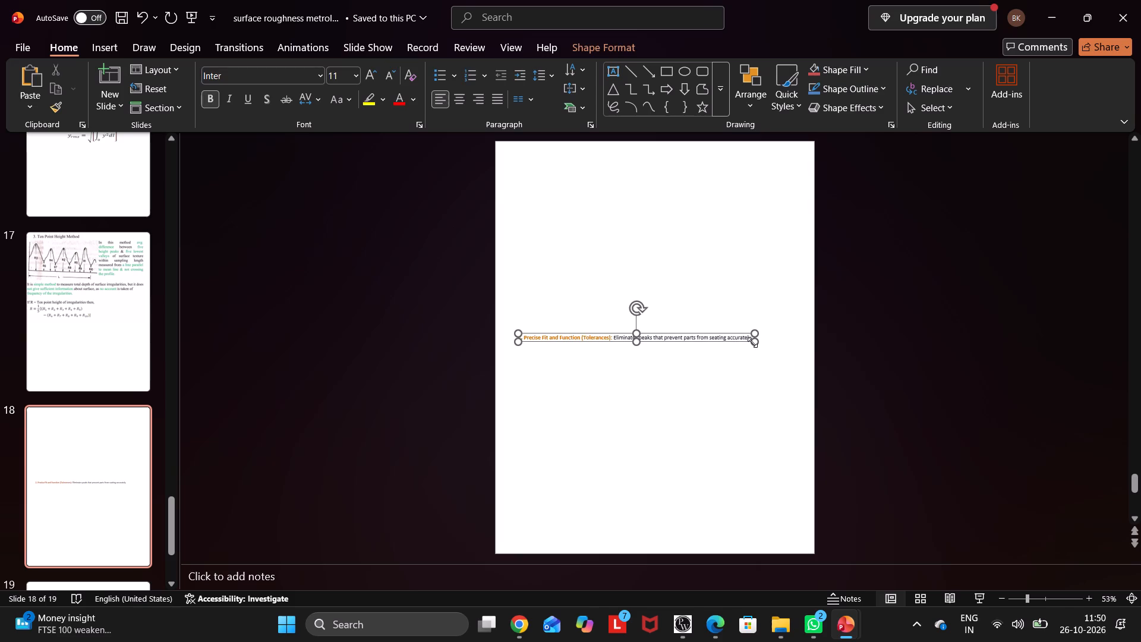
Cut the "Precise Fit and Function (Tolerances)" text box from slide 18.
click(756, 337)
right_click(756, 337)
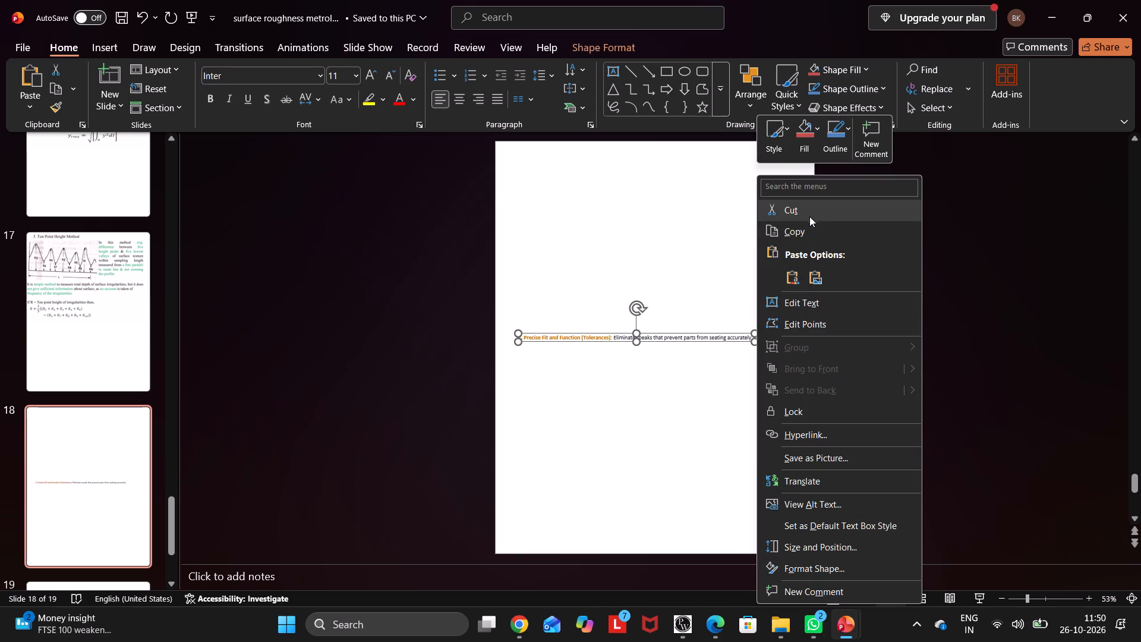
click(809, 214)
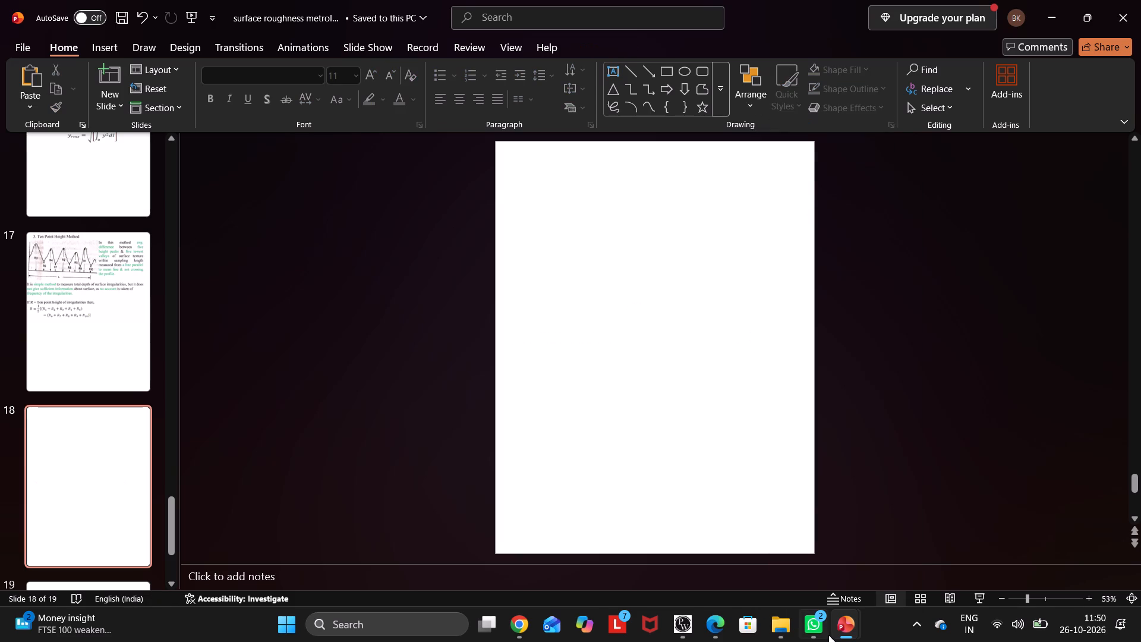
Switch to the Need of Surface Finish presentation and copy its "Need of Surface Finish" title.
click(844, 628)
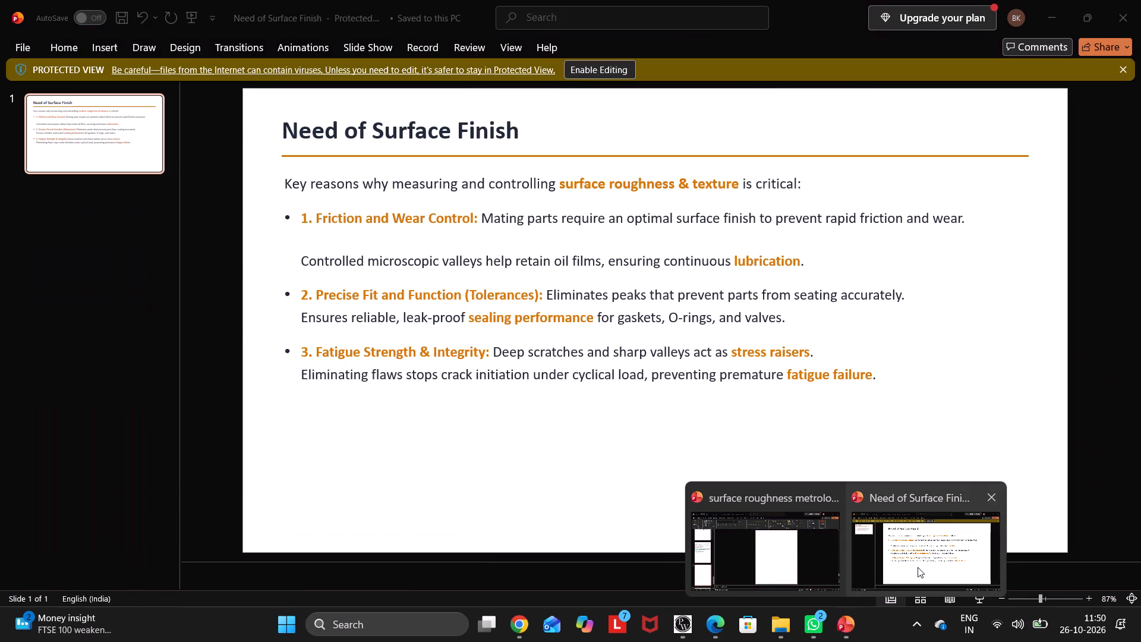
click(918, 567)
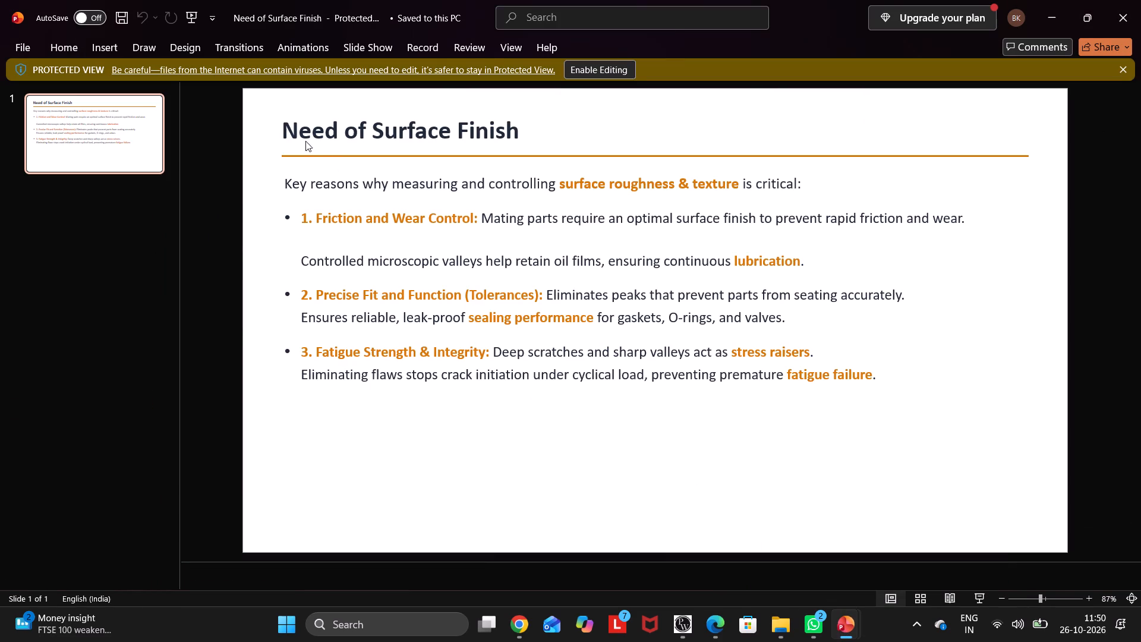
drag(284, 125, 294, 125)
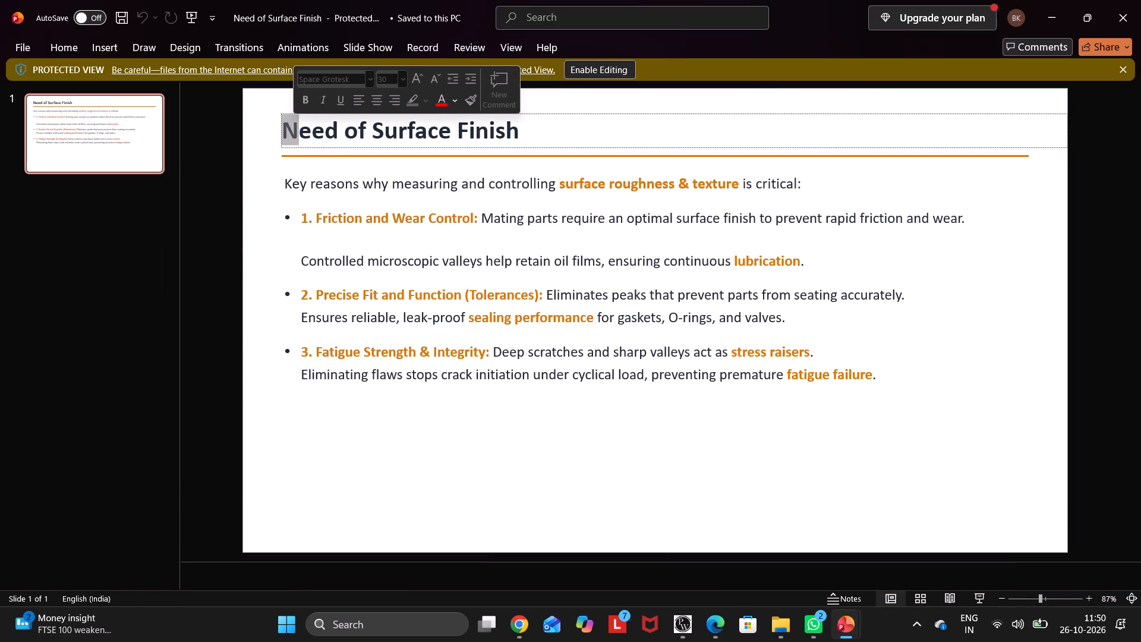
click(548, 132)
drag(522, 127, 465, 121)
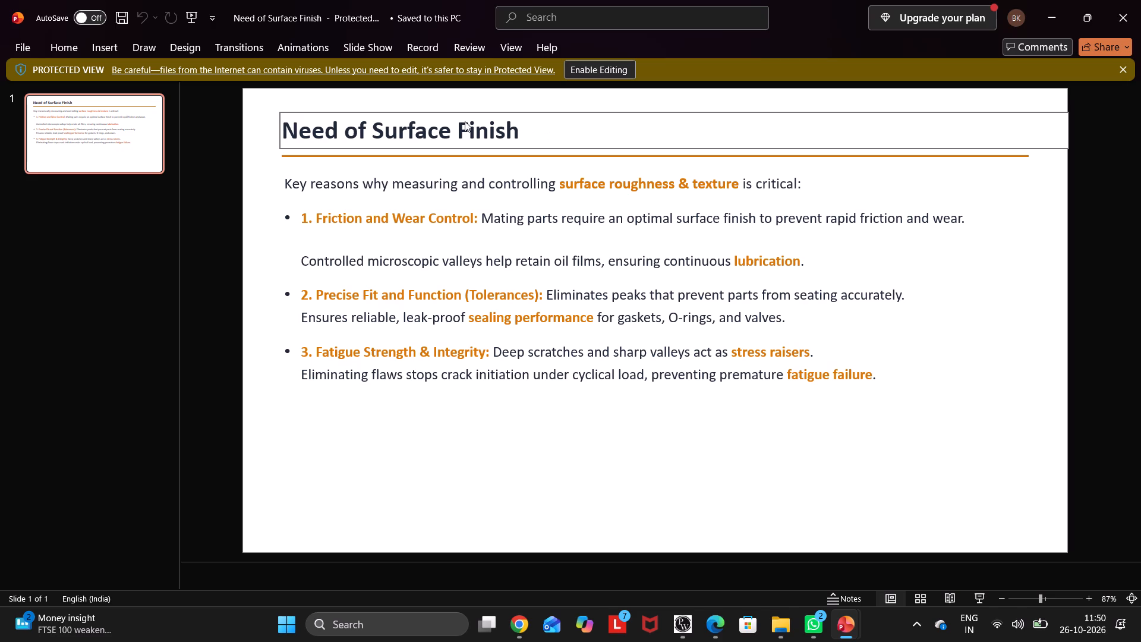
drag(465, 121, 444, 125)
click(284, 127)
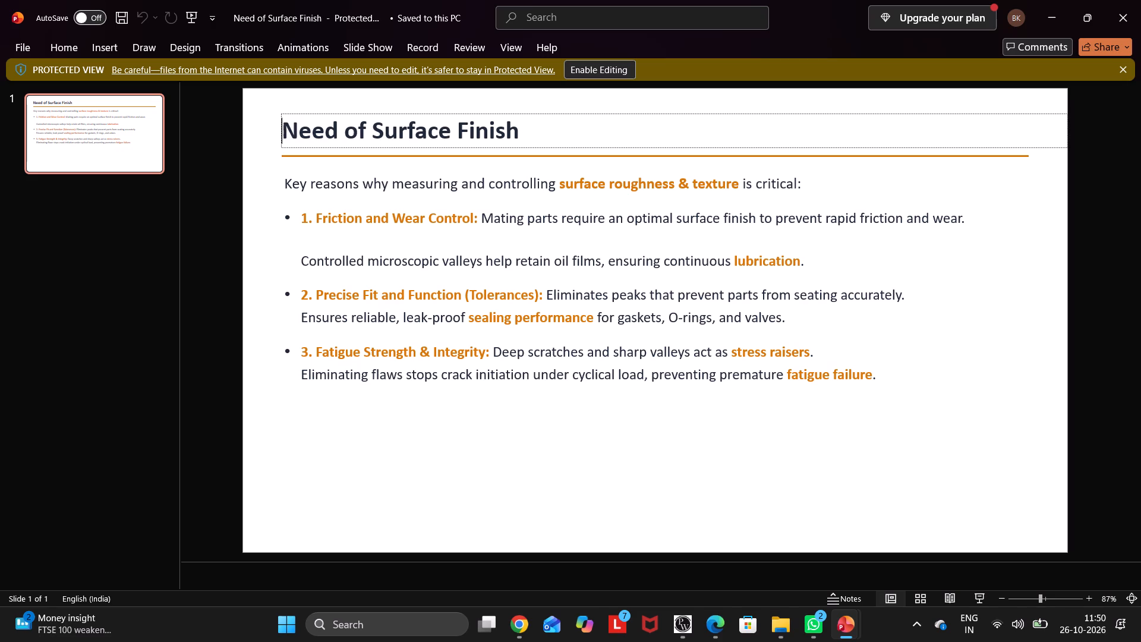
drag(284, 127, 477, 120)
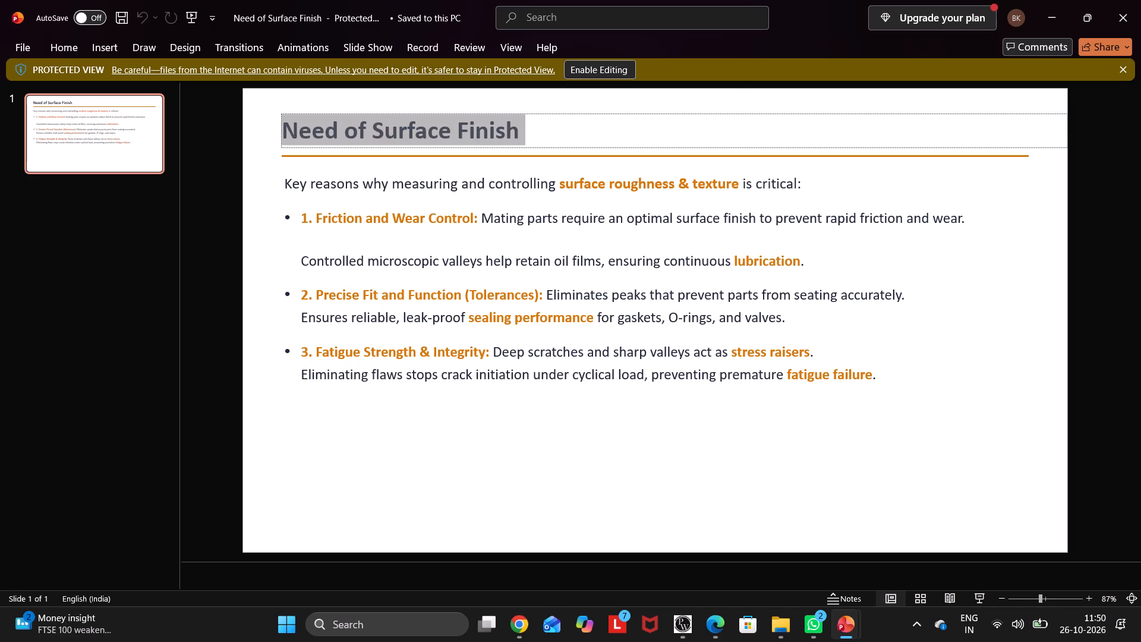
drag(477, 120, 517, 118)
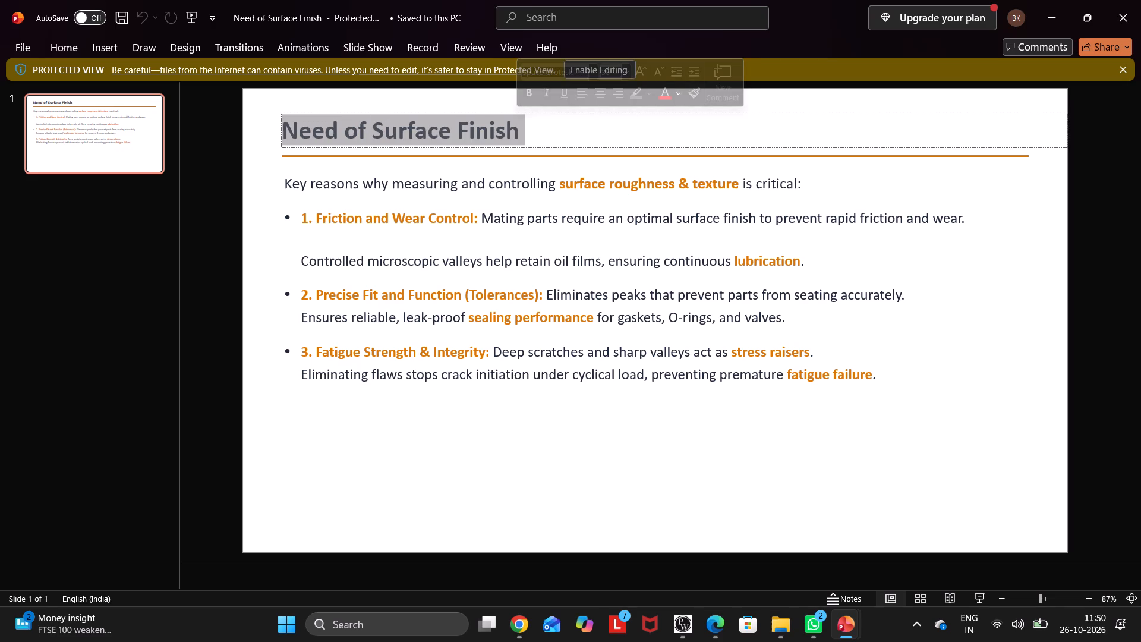
right_click(587, 137)
click(609, 189)
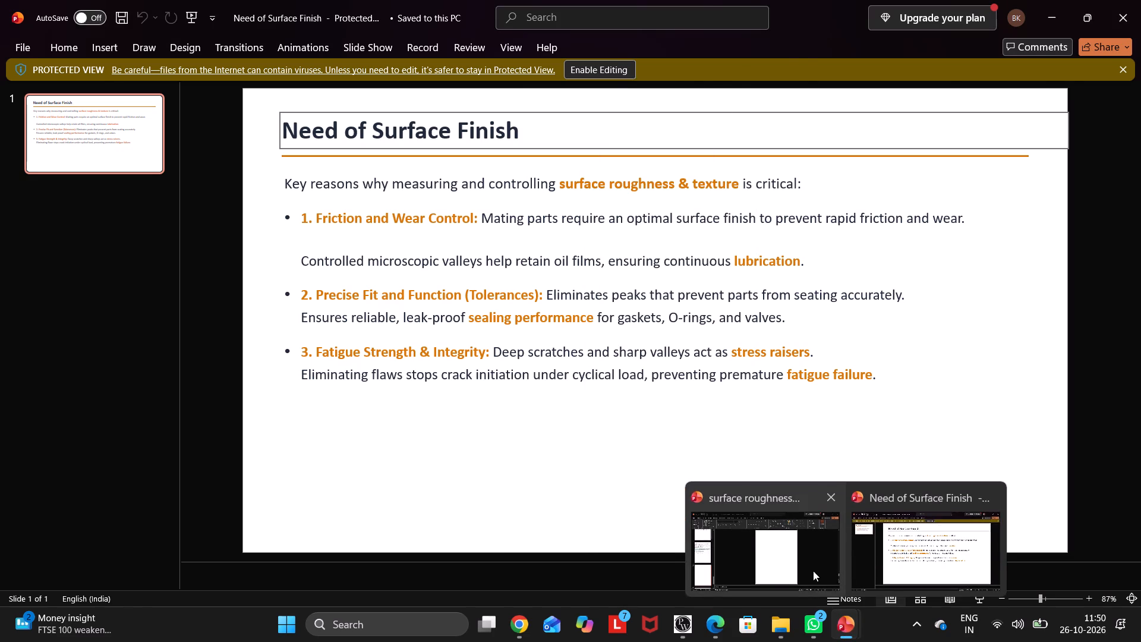
Paste the copied title onto blank slide 18 of the surface roughness presentation, using the destination theme.
click(813, 570)
click(626, 162)
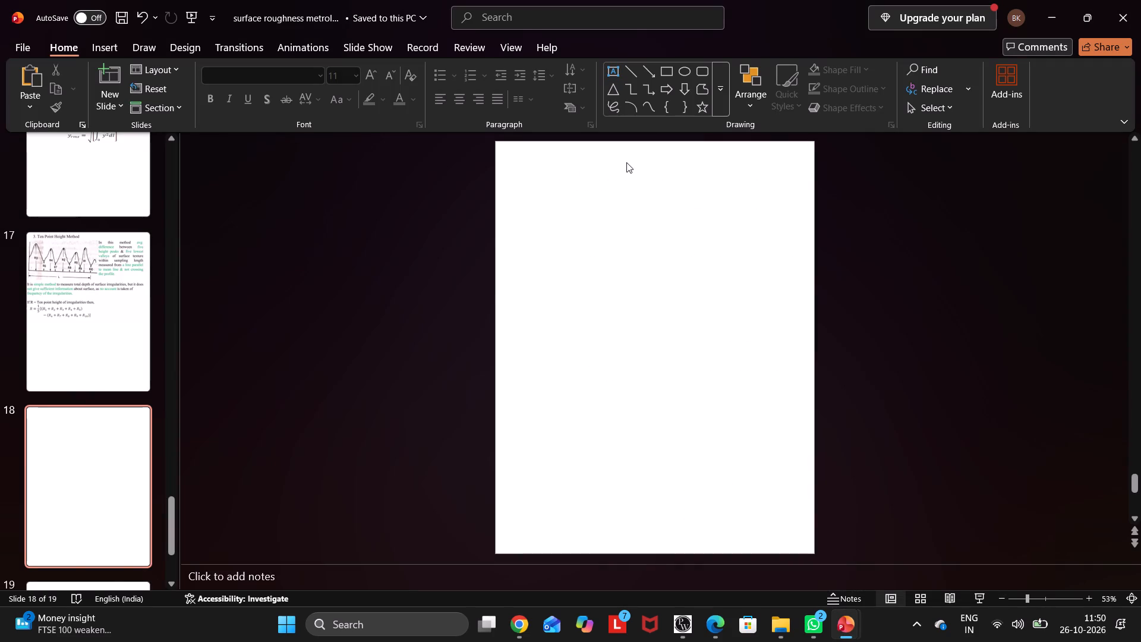
right_click(626, 162)
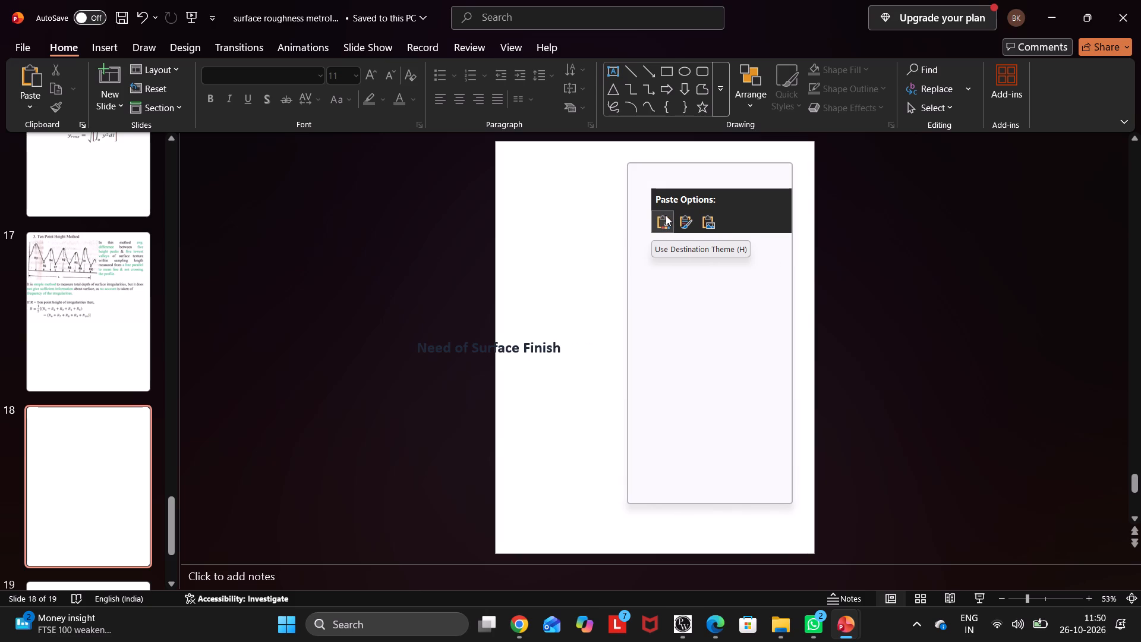
click(666, 215)
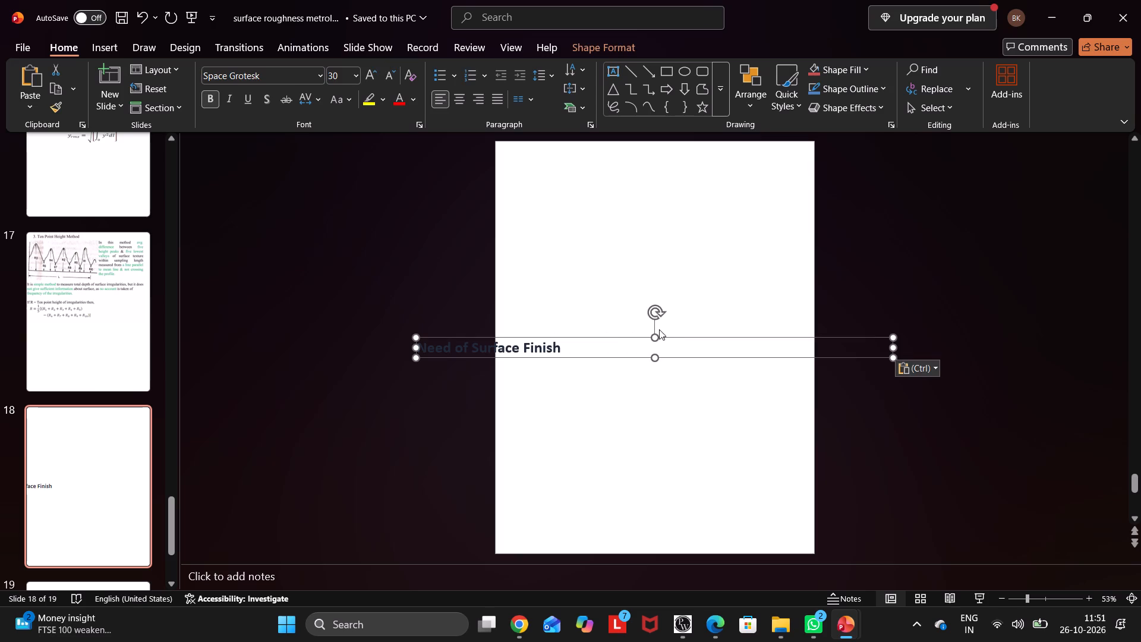
Narrow the "Need of Surface Finish" title box from its left edge and move it to the top of slide 18.
drag(653, 333, 732, 182)
drag(413, 344, 561, 307)
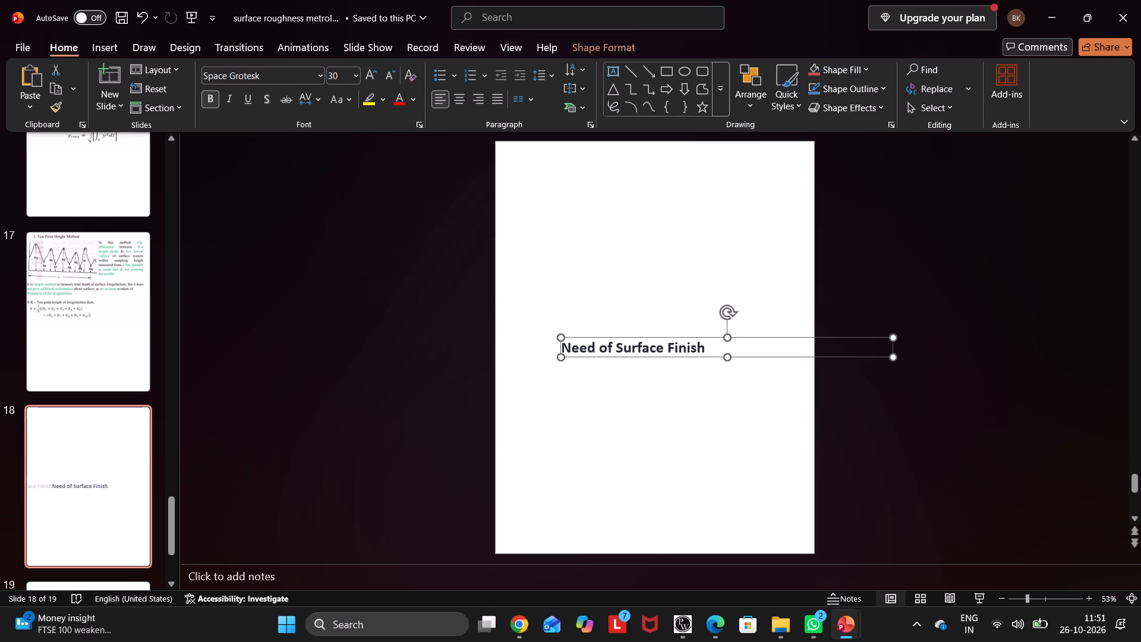
drag(656, 333, 665, 212)
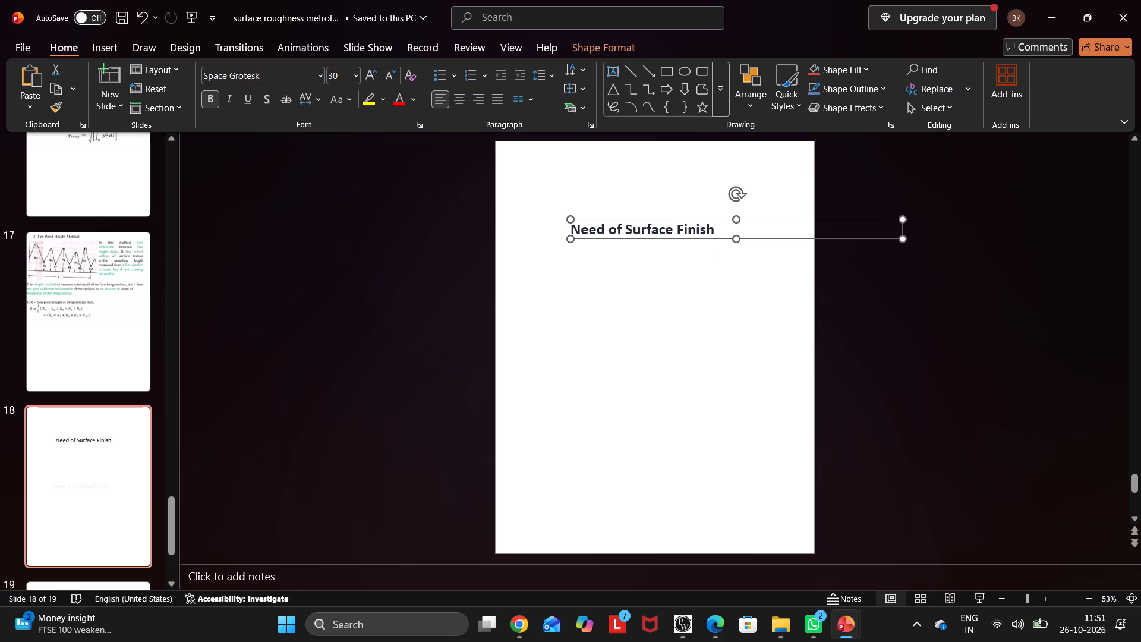
drag(664, 213, 665, 193)
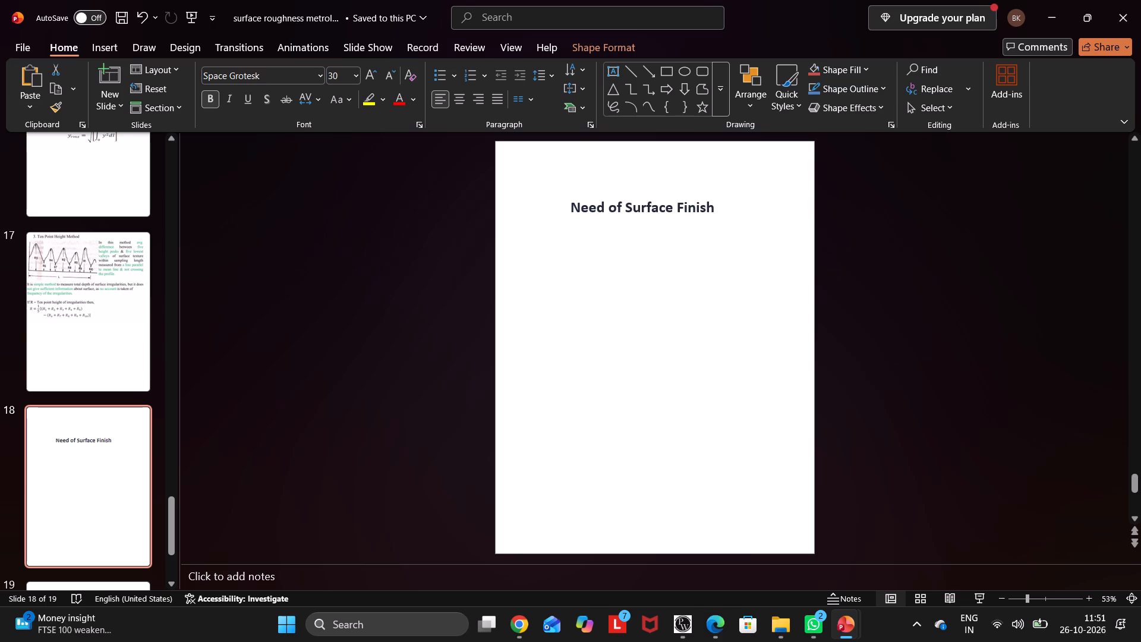
drag(665, 193, 666, 184)
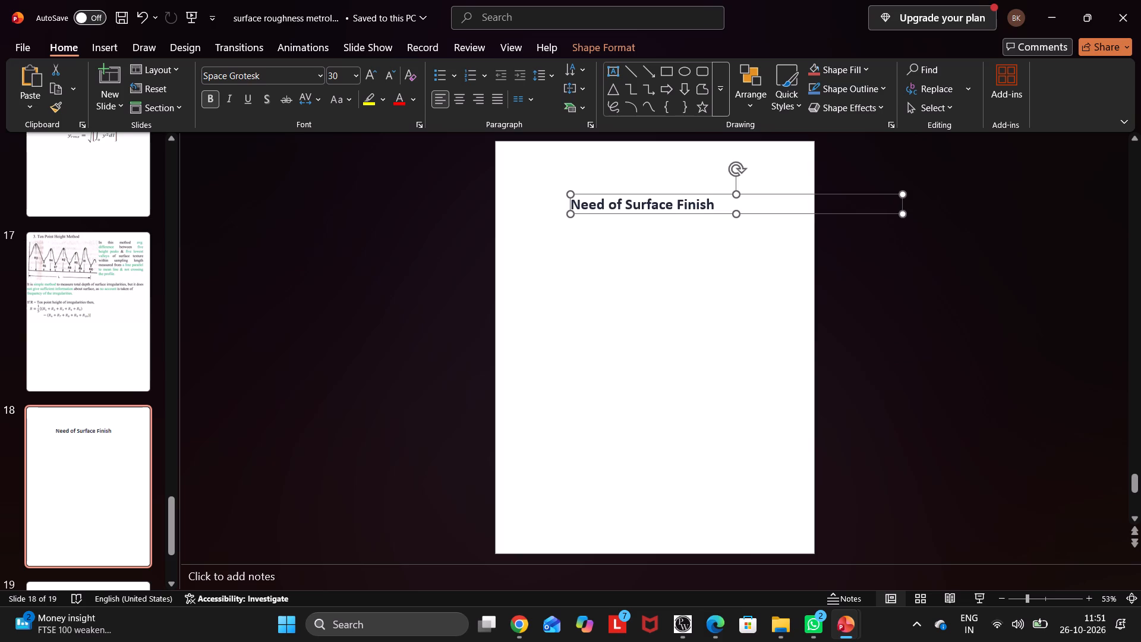
drag(672, 193, 672, 187)
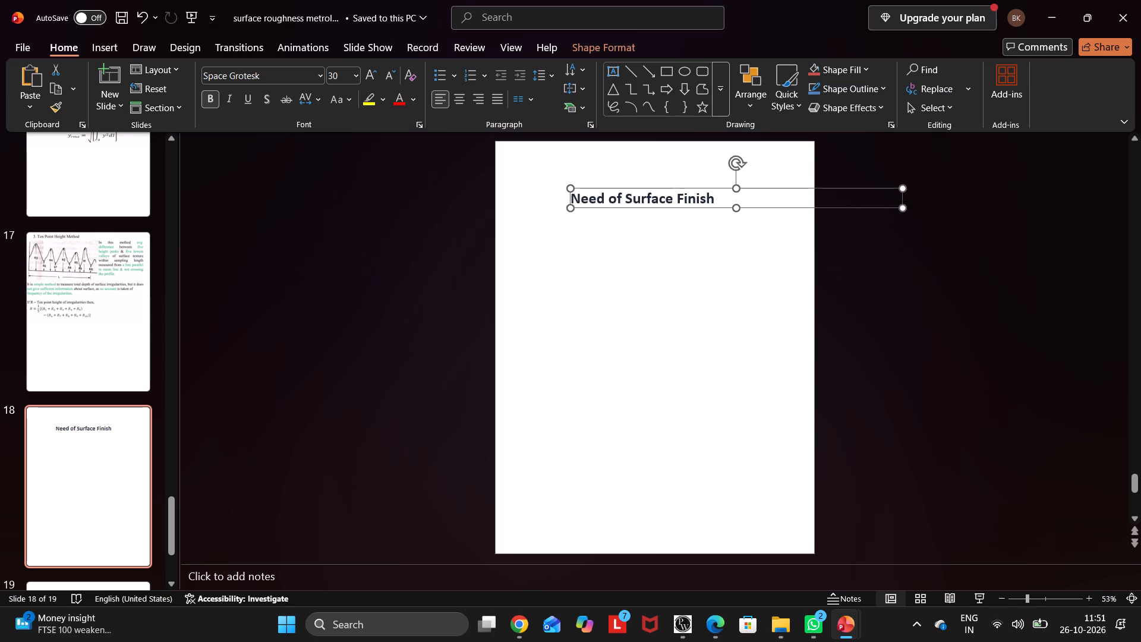
click(677, 190)
click(716, 187)
drag(684, 188, 691, 152)
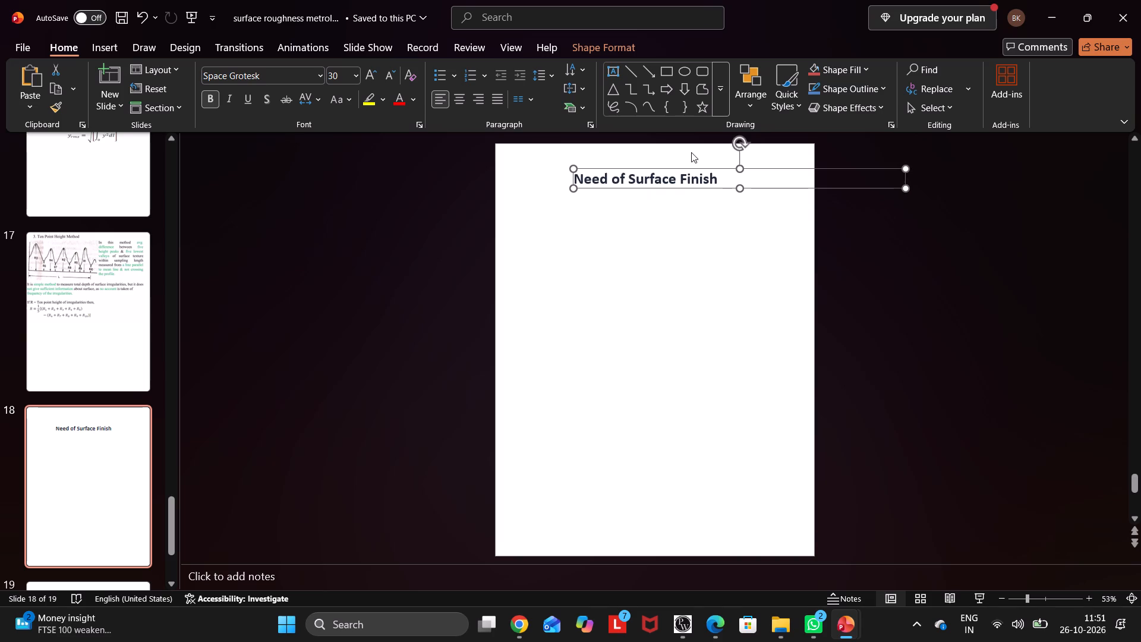
click(675, 229)
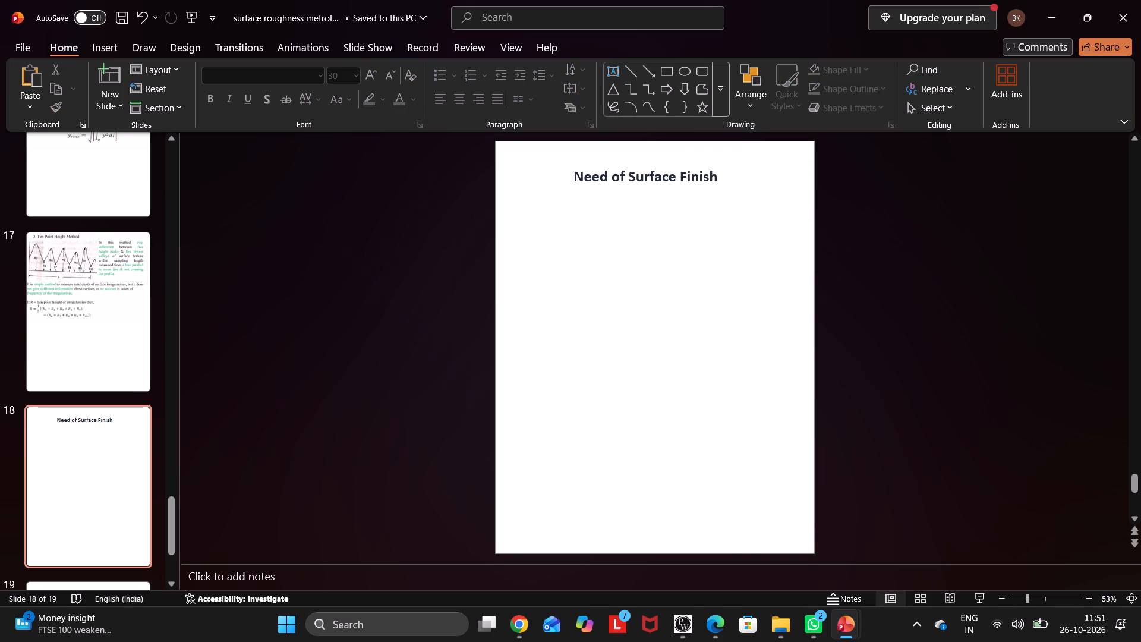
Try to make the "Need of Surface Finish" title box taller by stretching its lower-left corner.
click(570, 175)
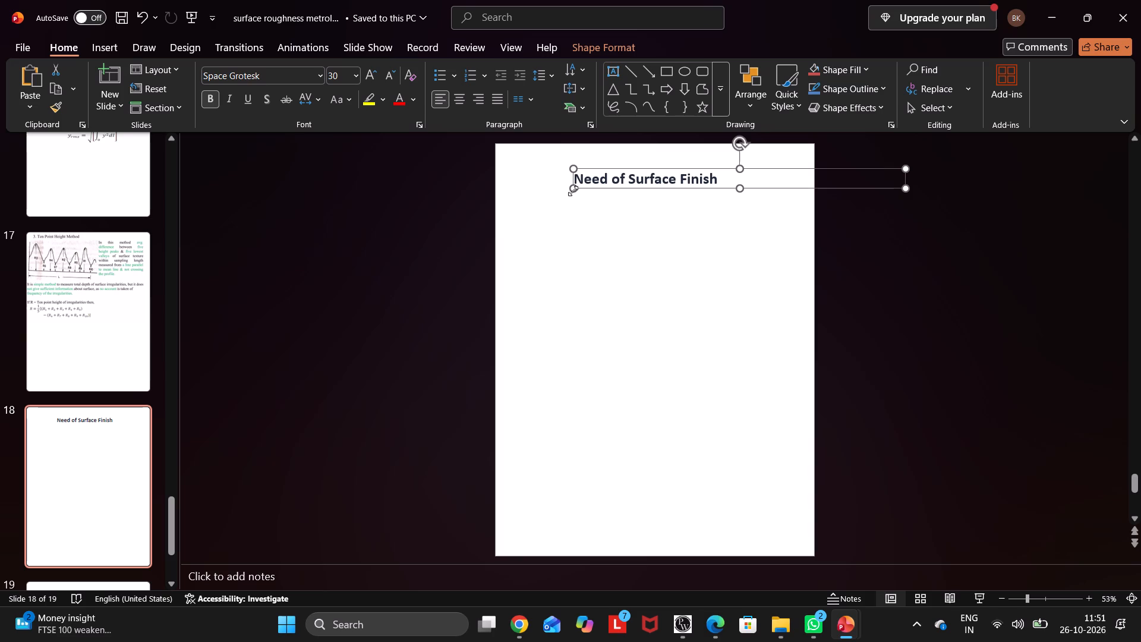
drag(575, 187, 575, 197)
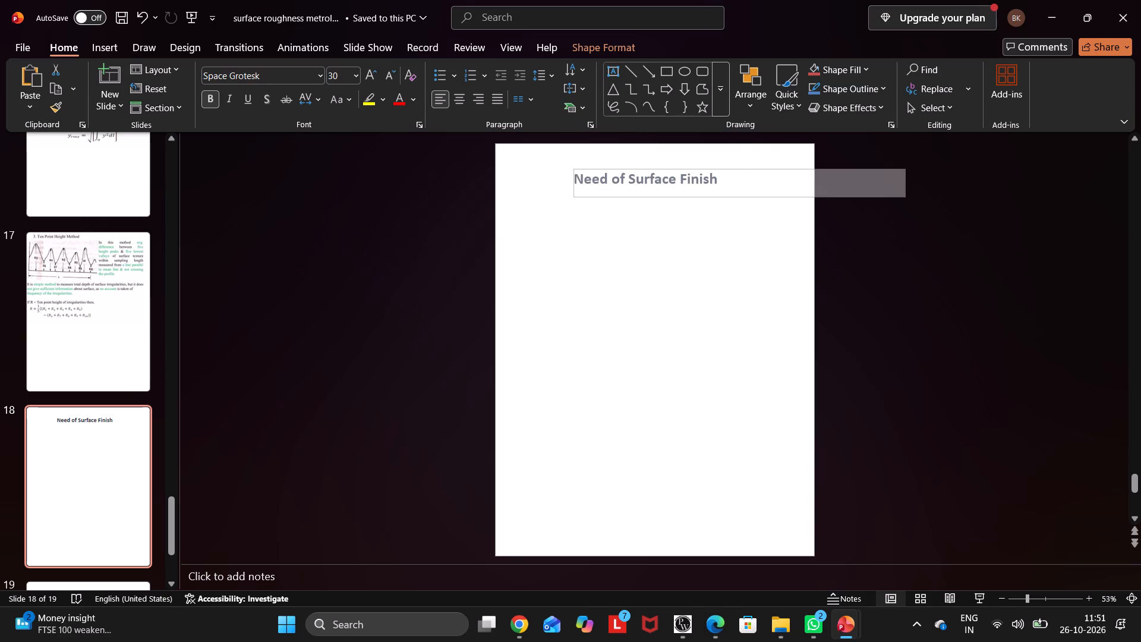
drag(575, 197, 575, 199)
Open the title box's size settings and adjust its height to 1.45 cm, a scale height of 113%.
click(725, 179)
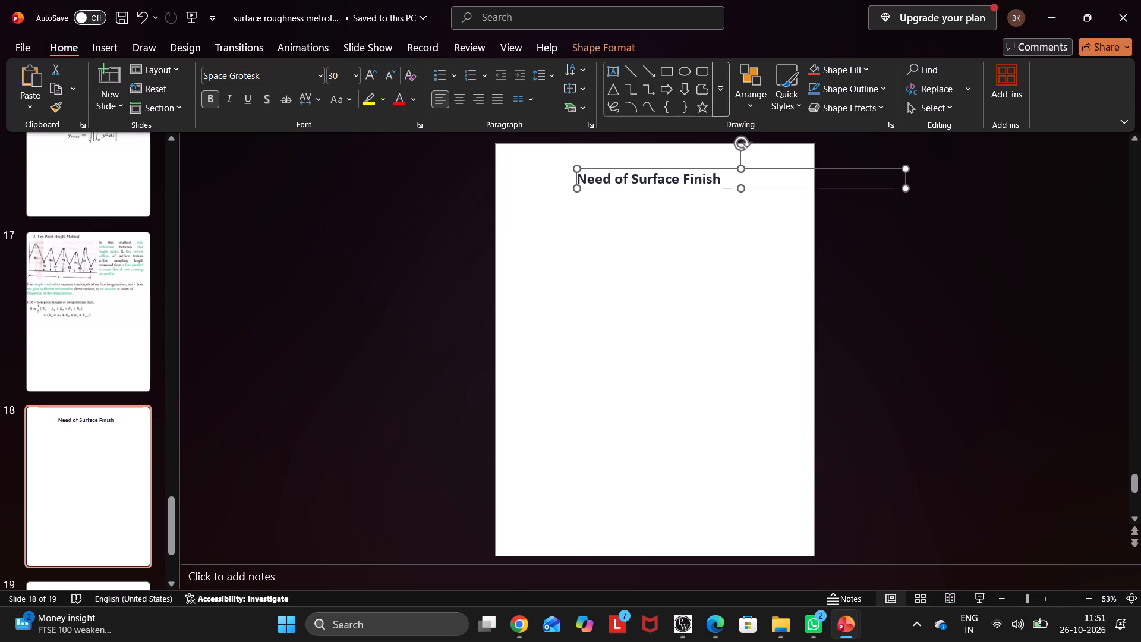
click(725, 179)
right_click(725, 179)
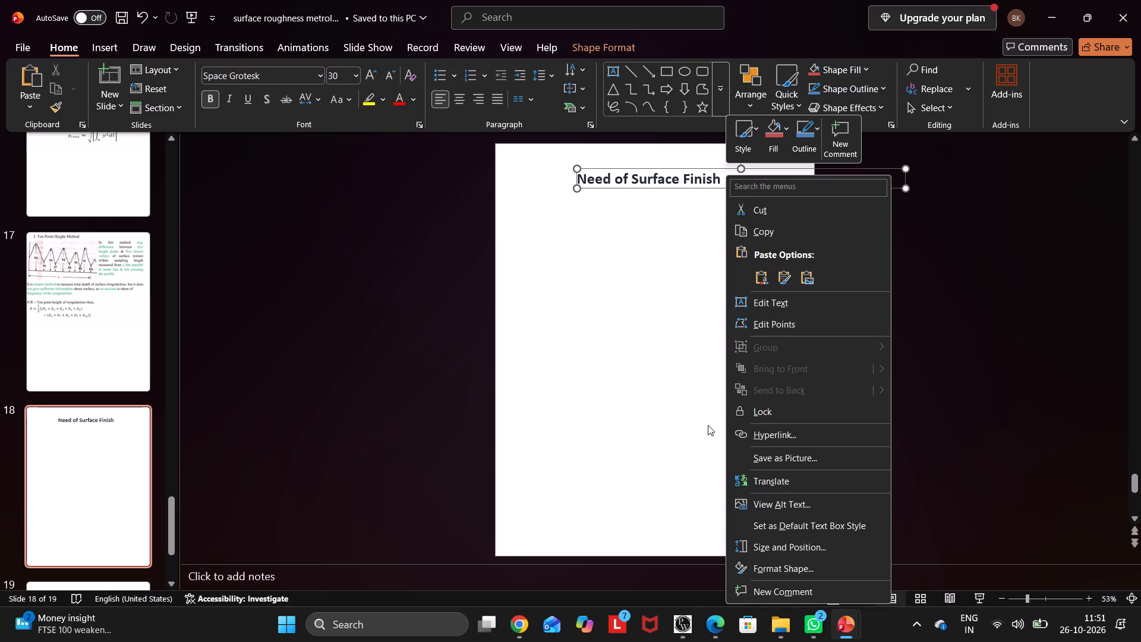
click(788, 541)
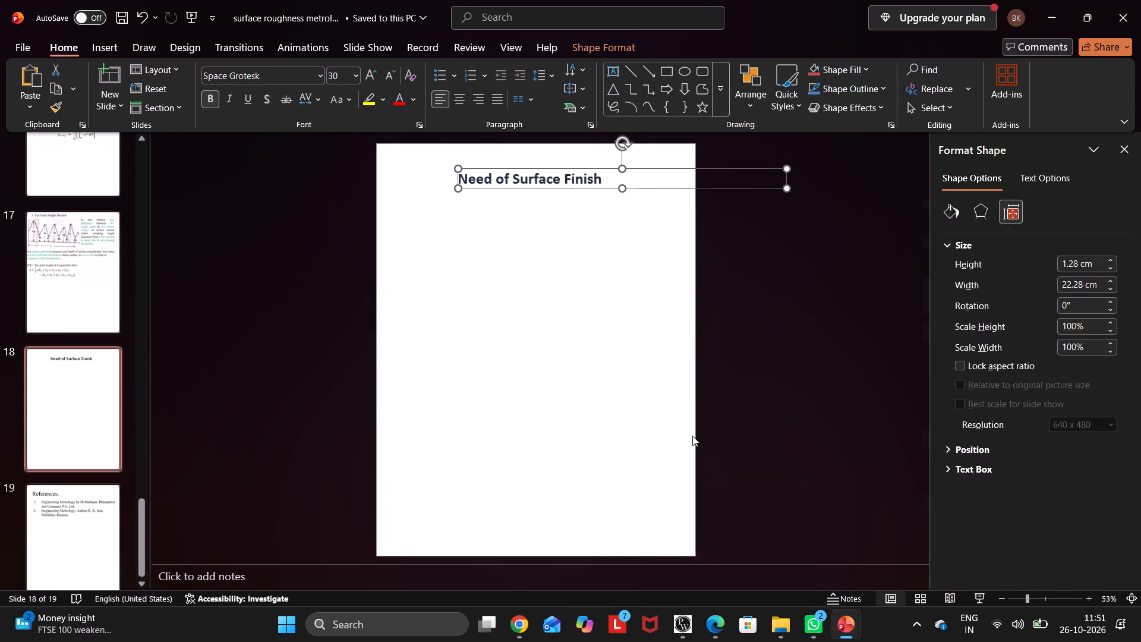
click(1104, 260)
click(1112, 264)
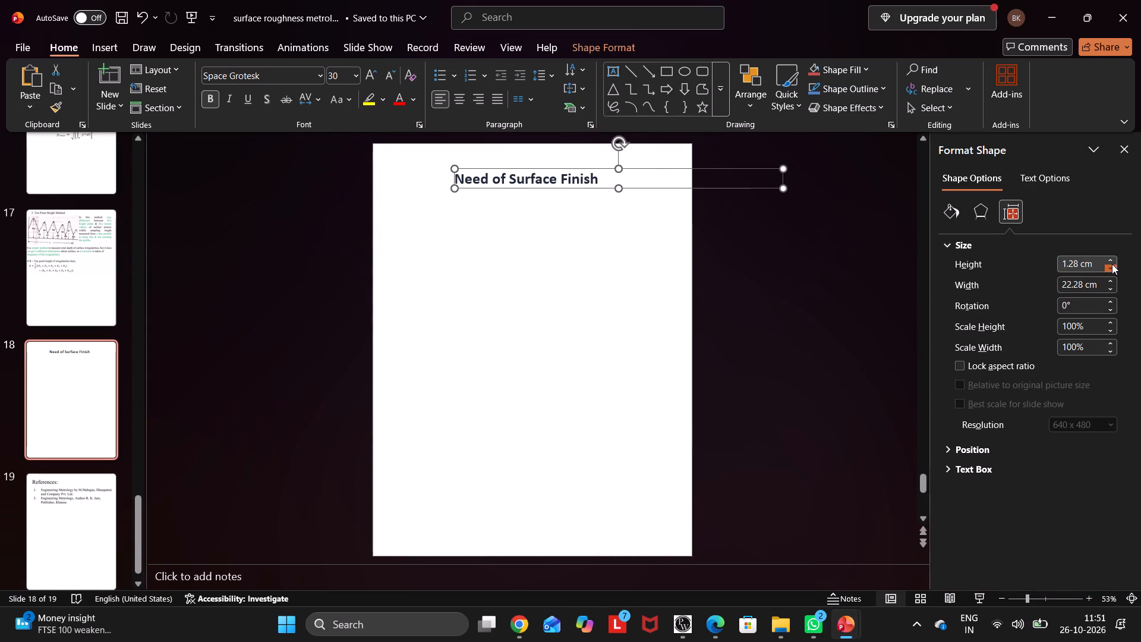
click(1112, 264)
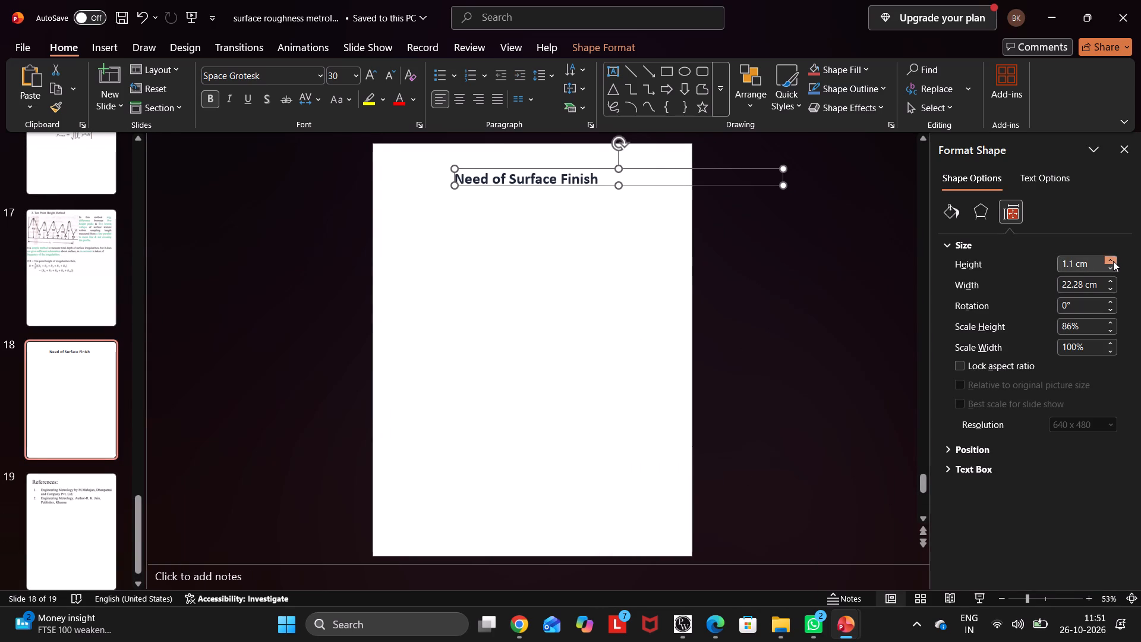
triple_click(1113, 261)
click(1113, 261)
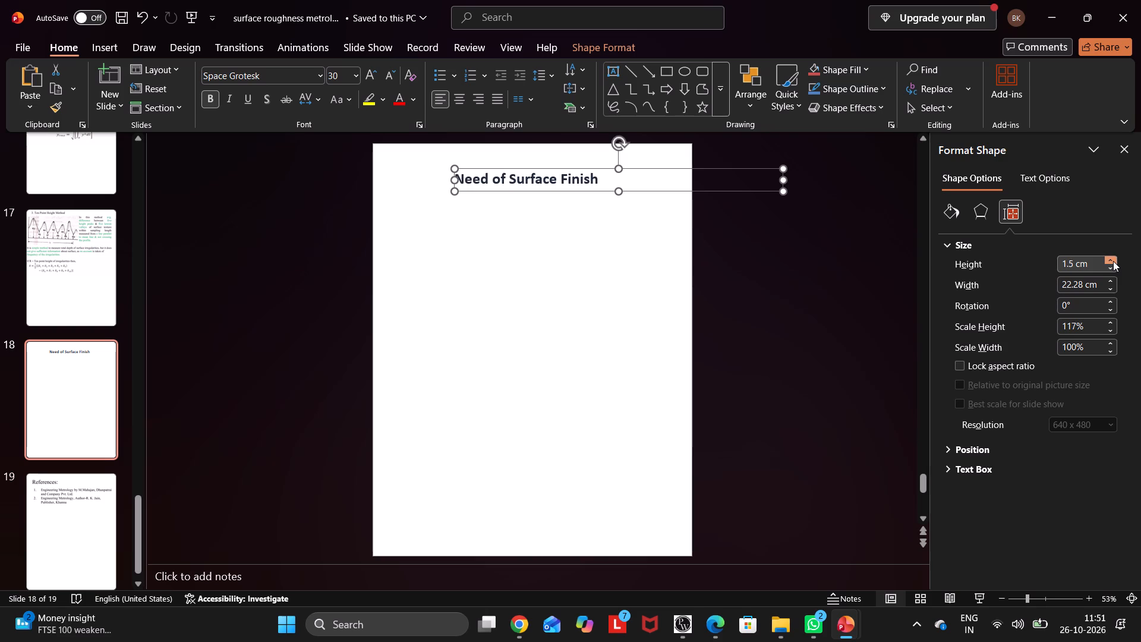
click(1111, 322)
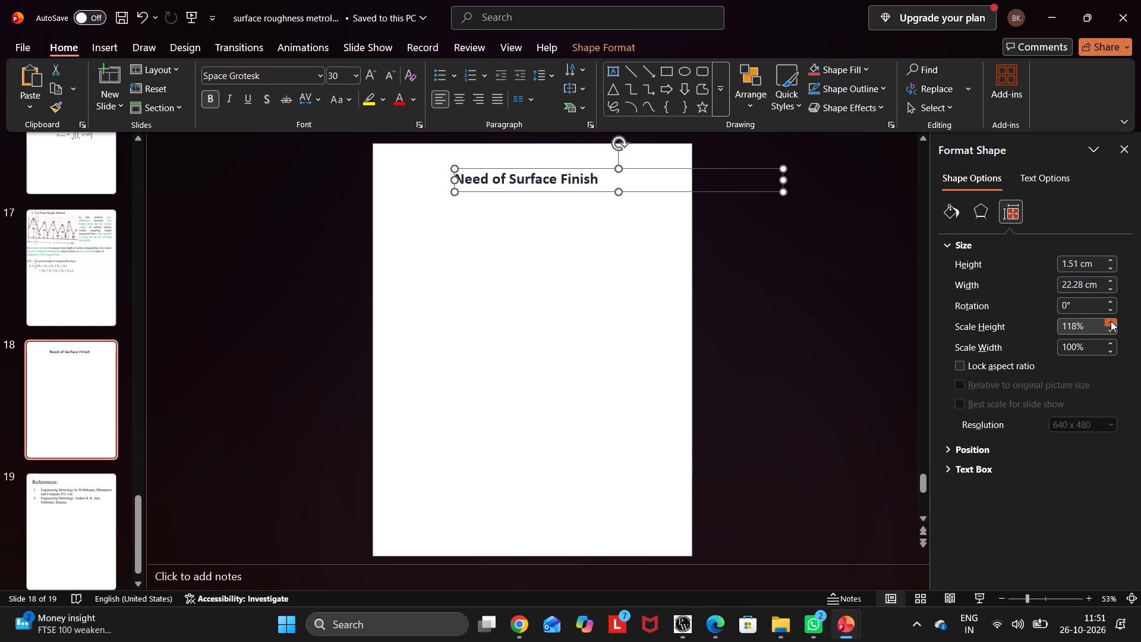
click(1115, 330)
click(1115, 328)
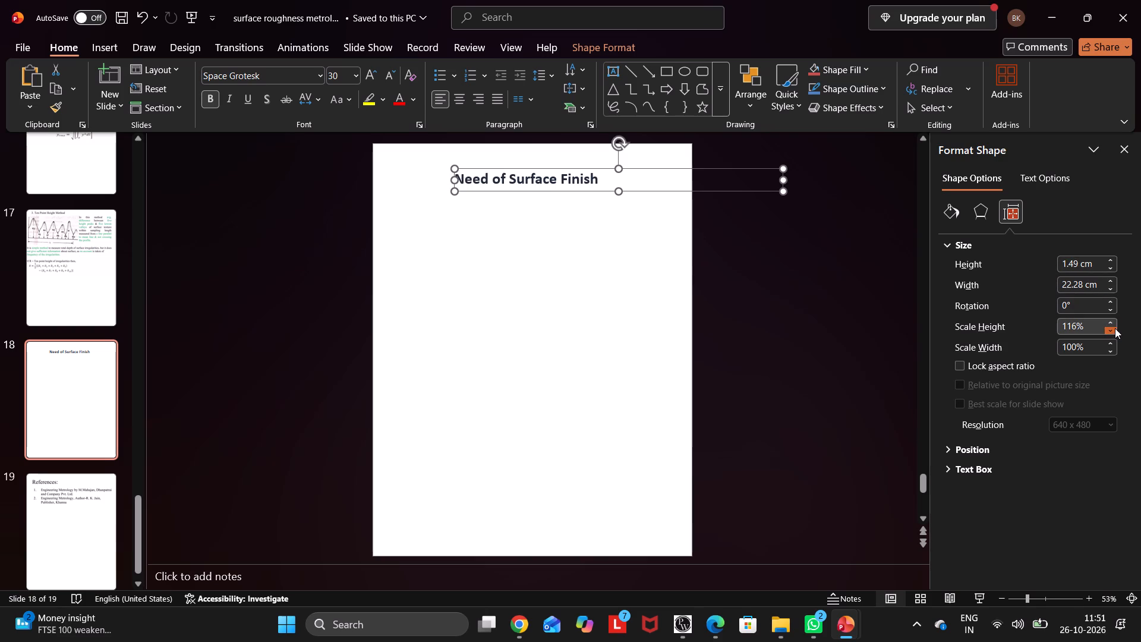
triple_click(1115, 328)
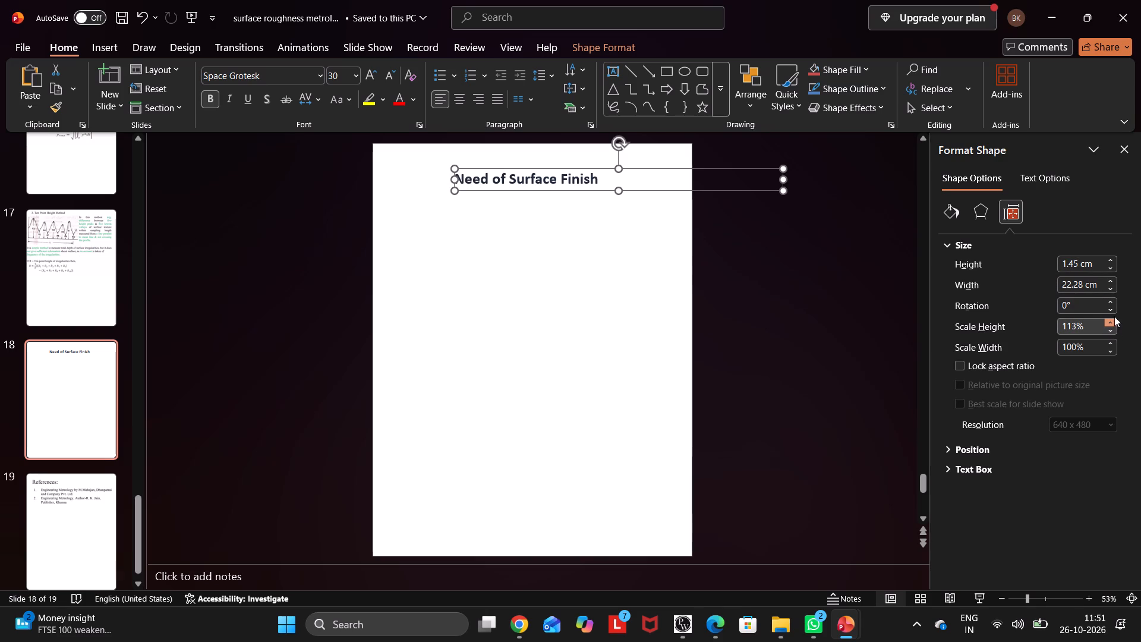
Reduce the width of the "Need of Surface Finish" title box to 19.4 cm, keeping its height at 1.45 cm.
click(1107, 276)
triple_click(1106, 276)
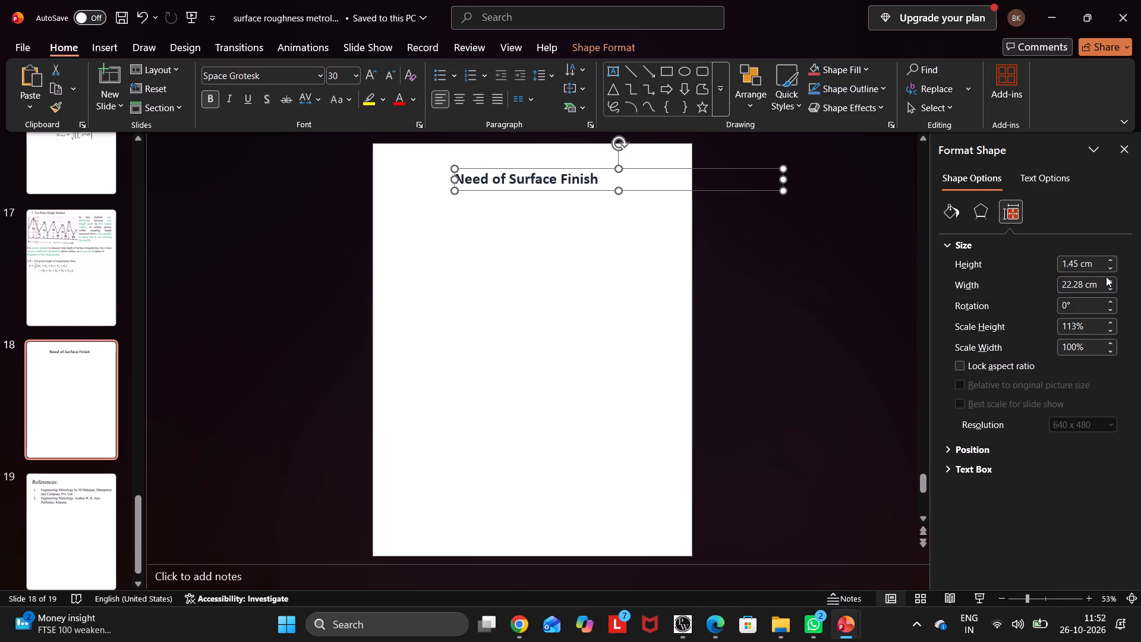
click(1106, 276)
drag(1106, 276, 1108, 287)
triple_click(1108, 287)
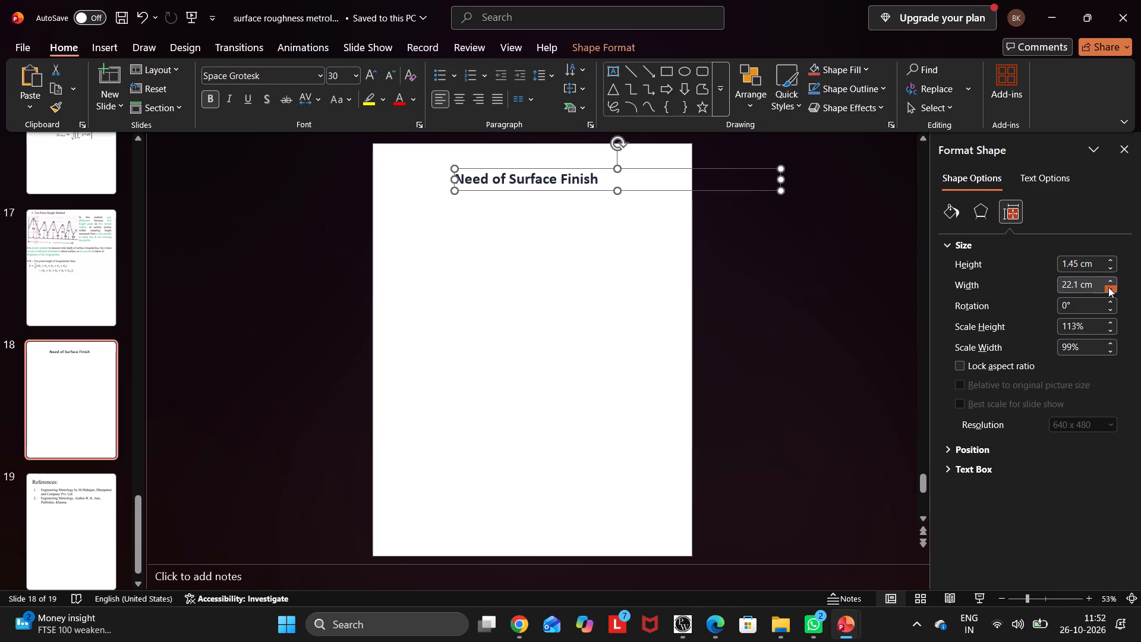
triple_click(1108, 287)
triple_click(1108, 287)
triple_click(1108, 287)
triple_click(1108, 287)
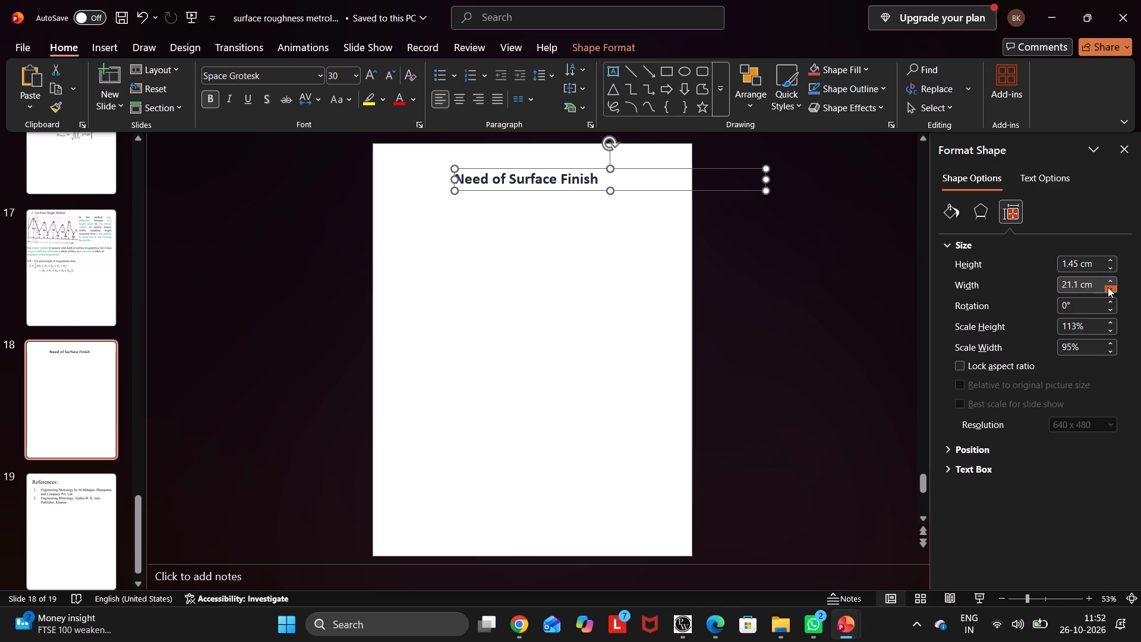
triple_click(1108, 287)
triple_click(1108, 287)
triple_click(1108, 287)
triple_click(1108, 287)
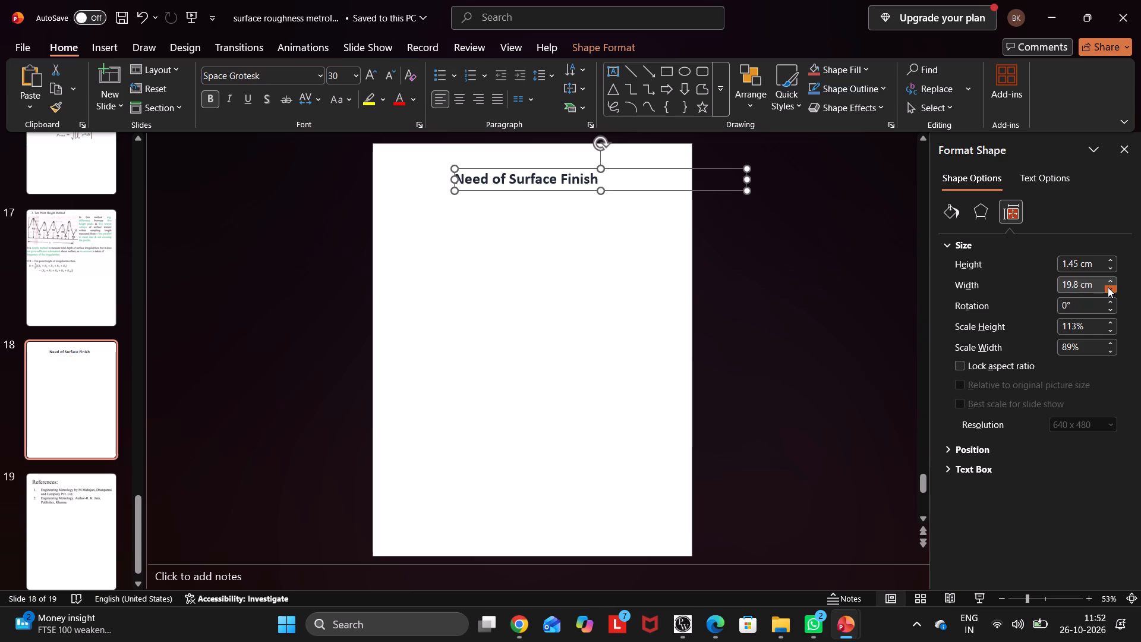
click(1108, 287)
drag(1108, 287, 759, 319)
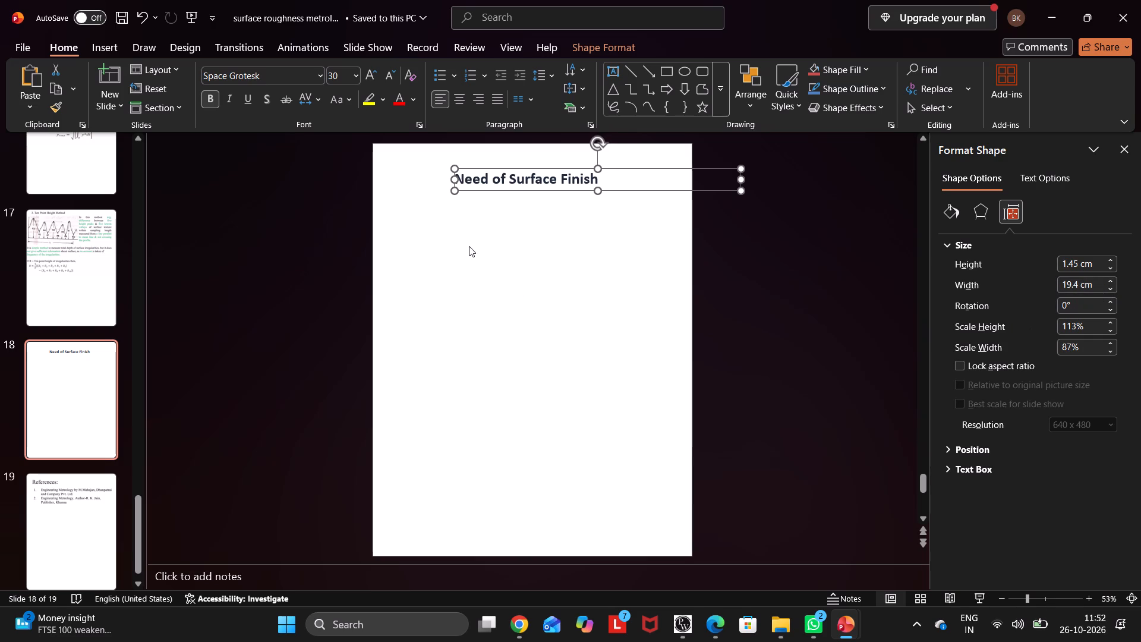
click(469, 246)
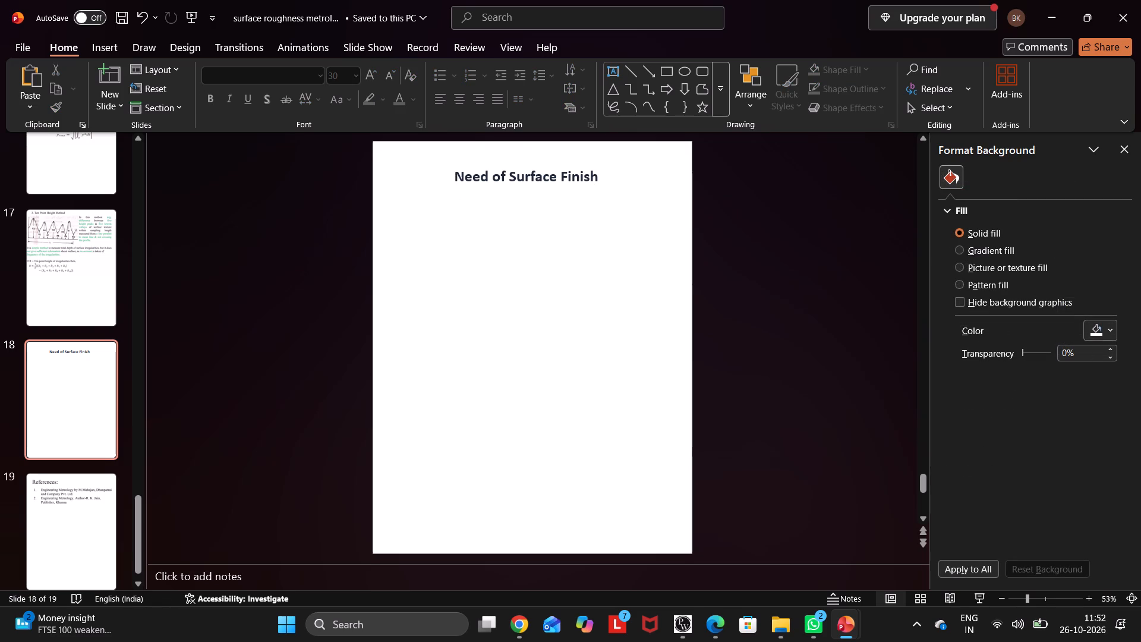
Move the "Need of Surface Finish" title box up against the top edge of slide 18.
click(452, 177)
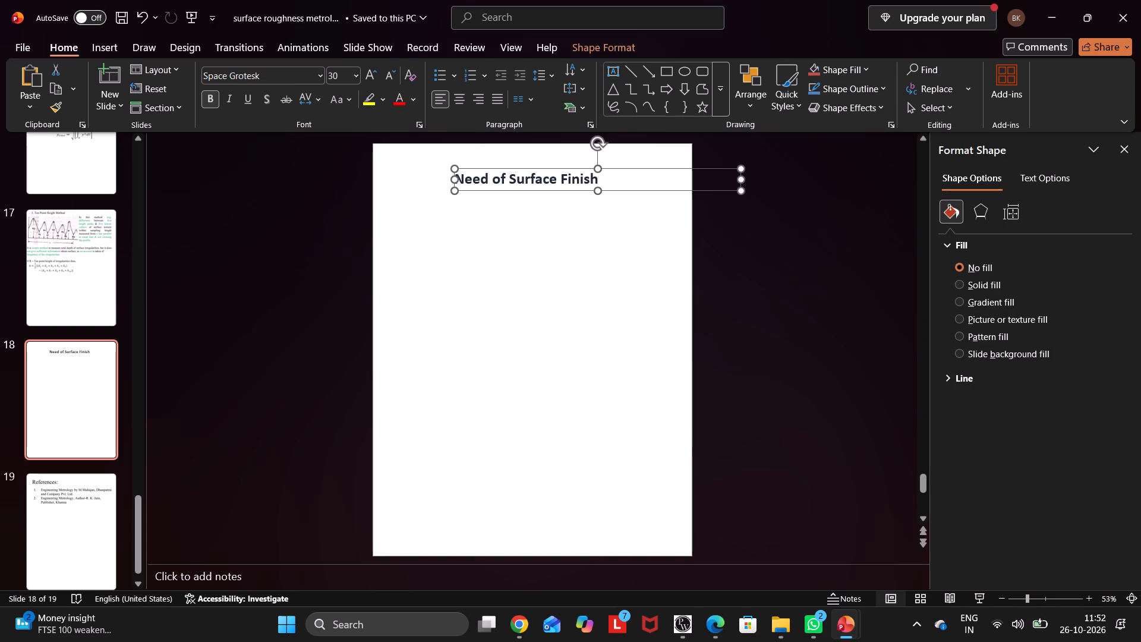
drag(481, 167, 483, 143)
click(433, 197)
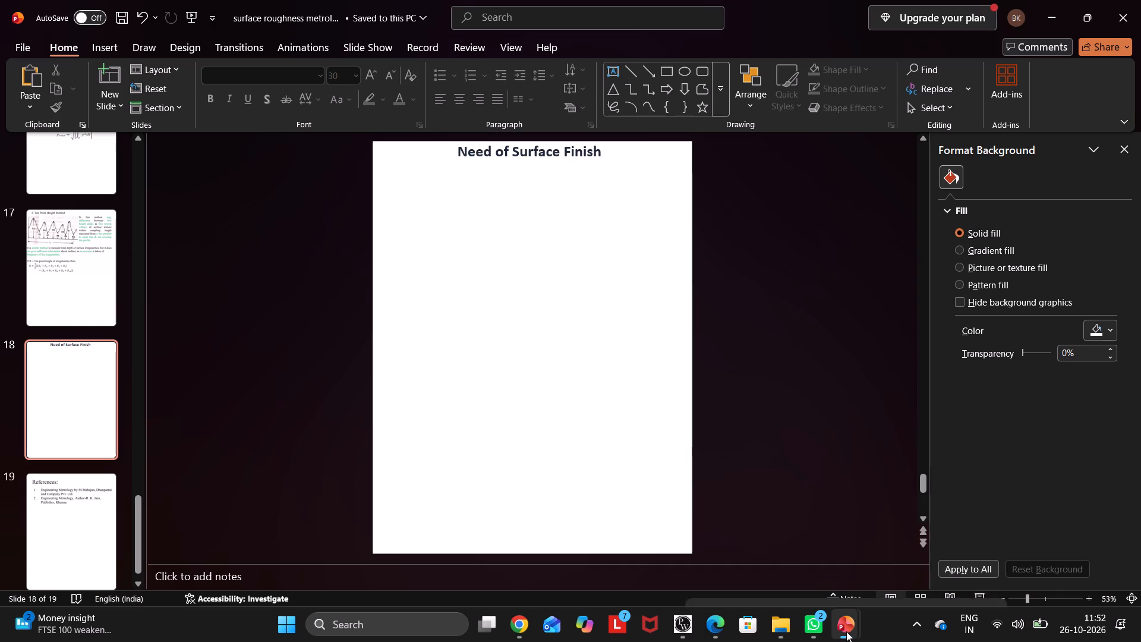
Switch to the Need of Surface Finish source presentation and copy the "Key reasons why measuring and controlling" text box.
click(896, 552)
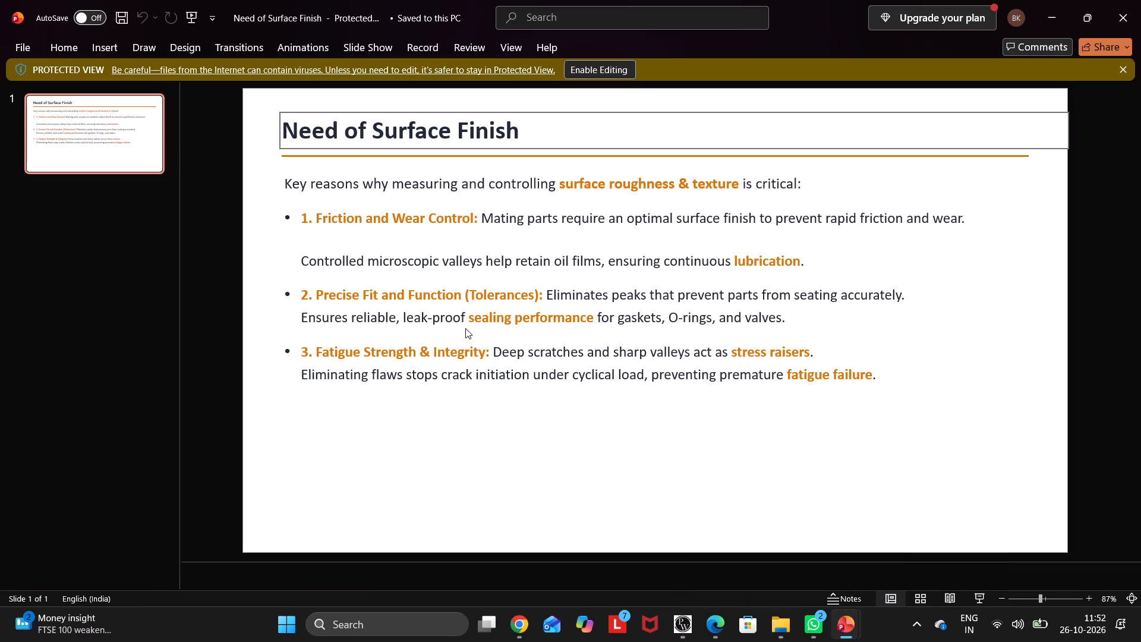
click(285, 177)
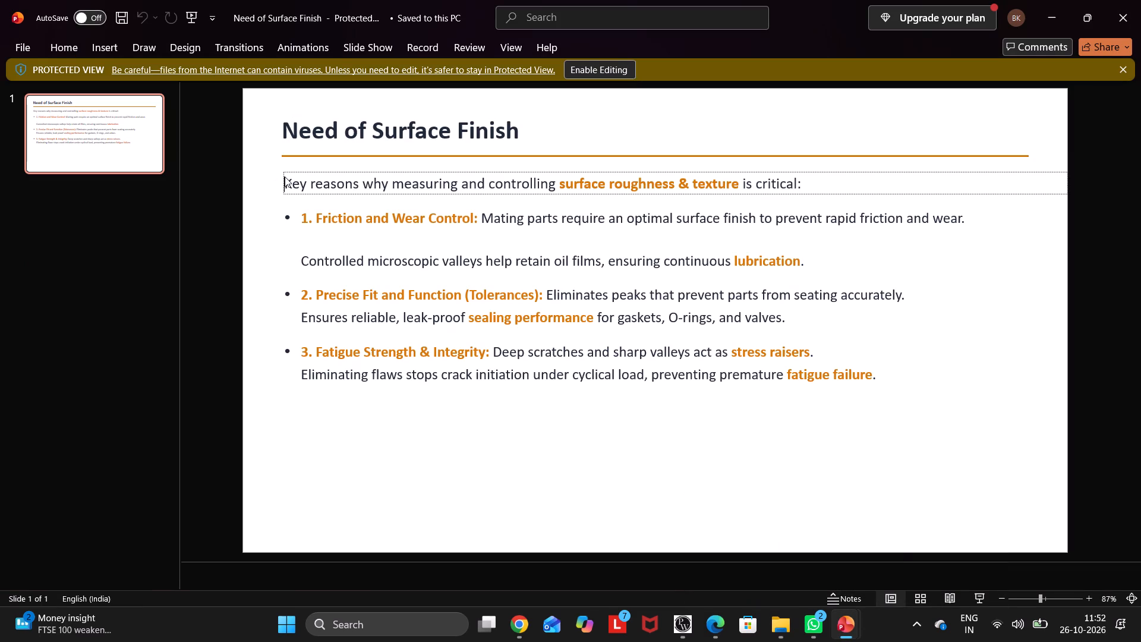
right_click(825, 185)
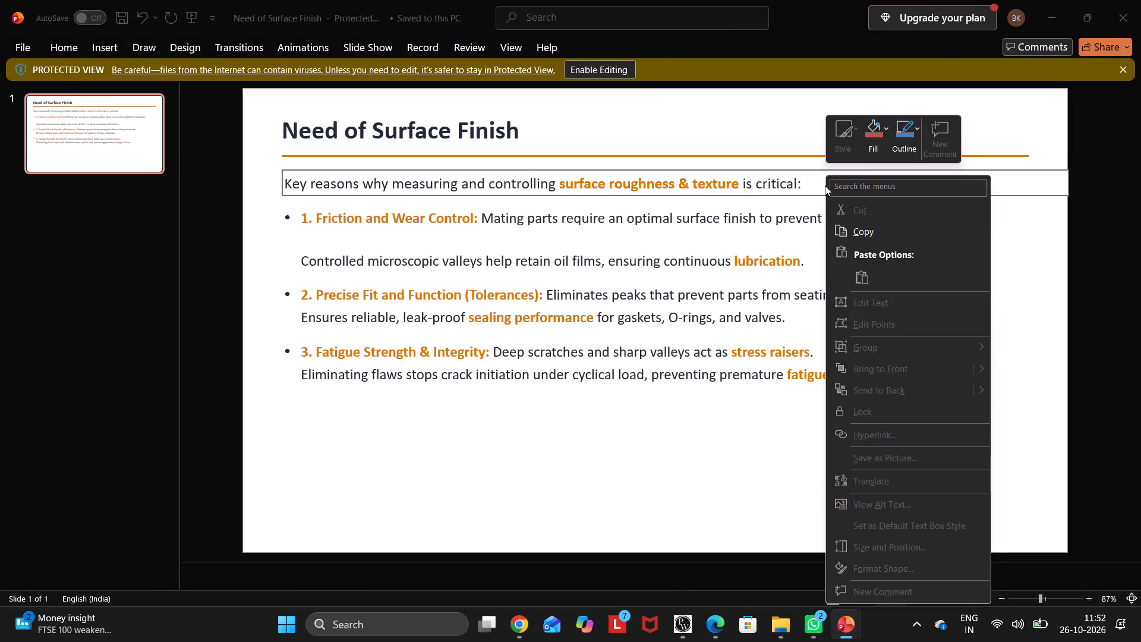
click(863, 228)
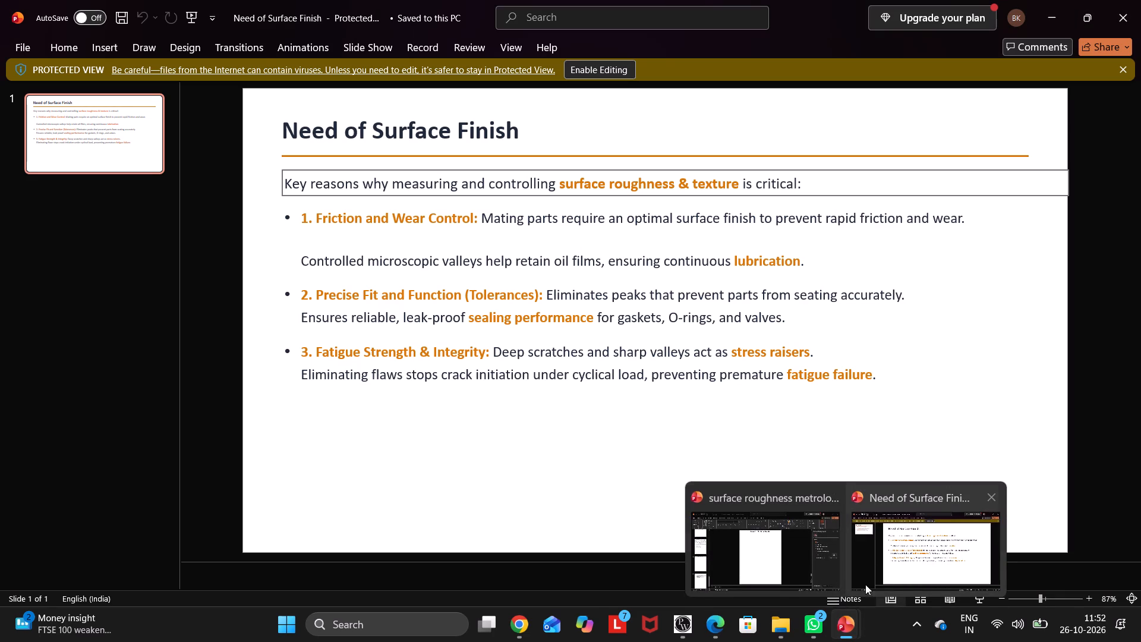
Return to the surface roughness presentation and paste the copied "Key reasons" text box onto slide 18.
click(906, 545)
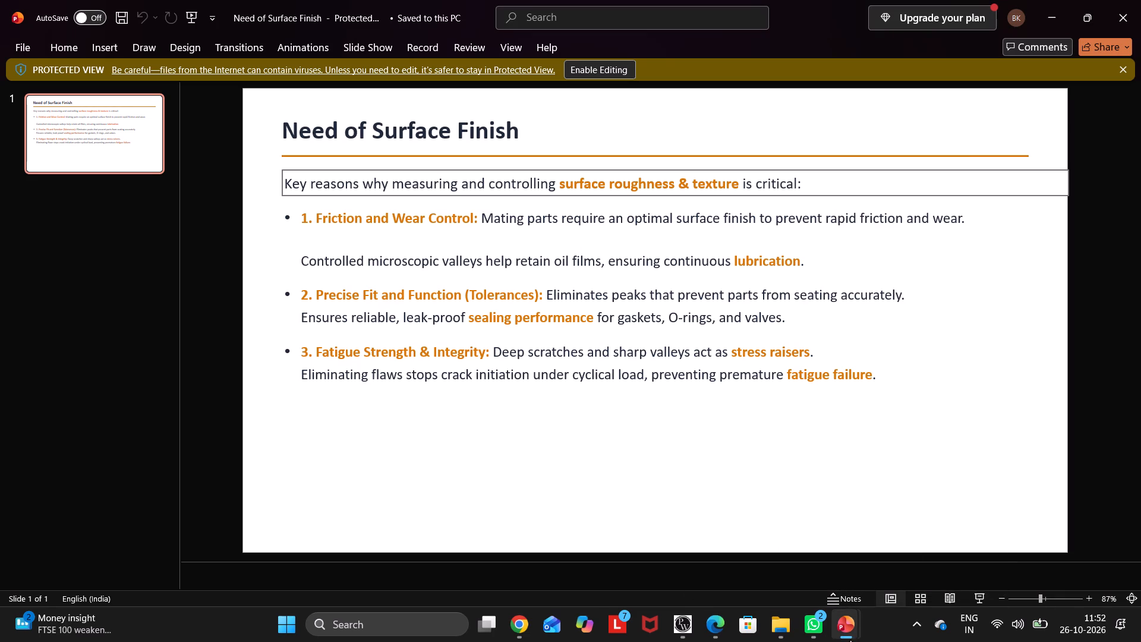
click(774, 573)
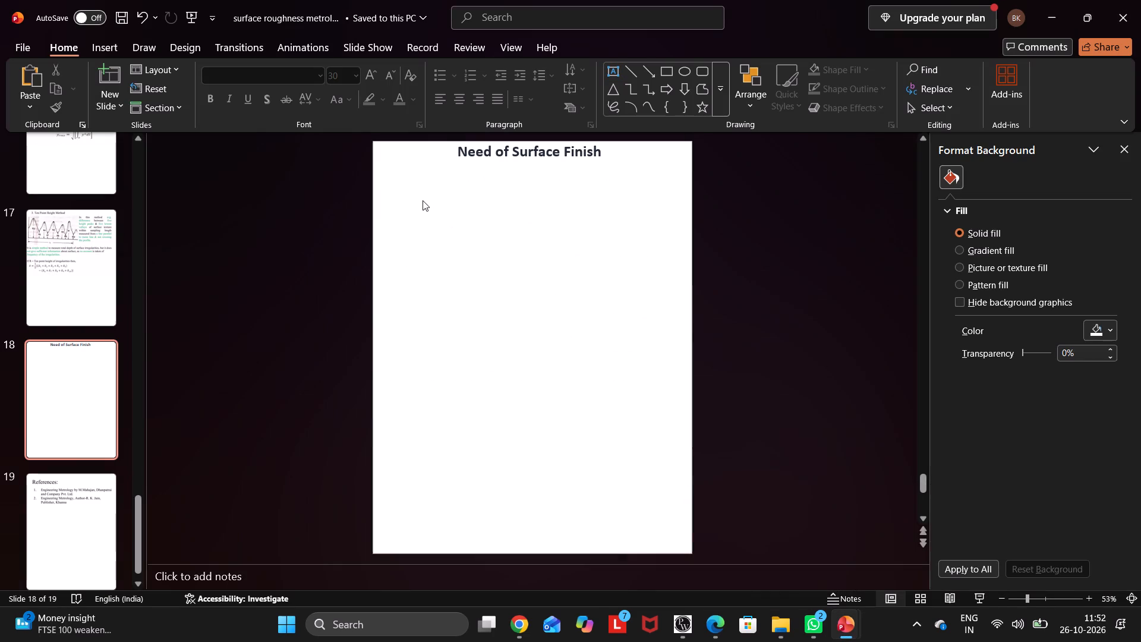
click(395, 178)
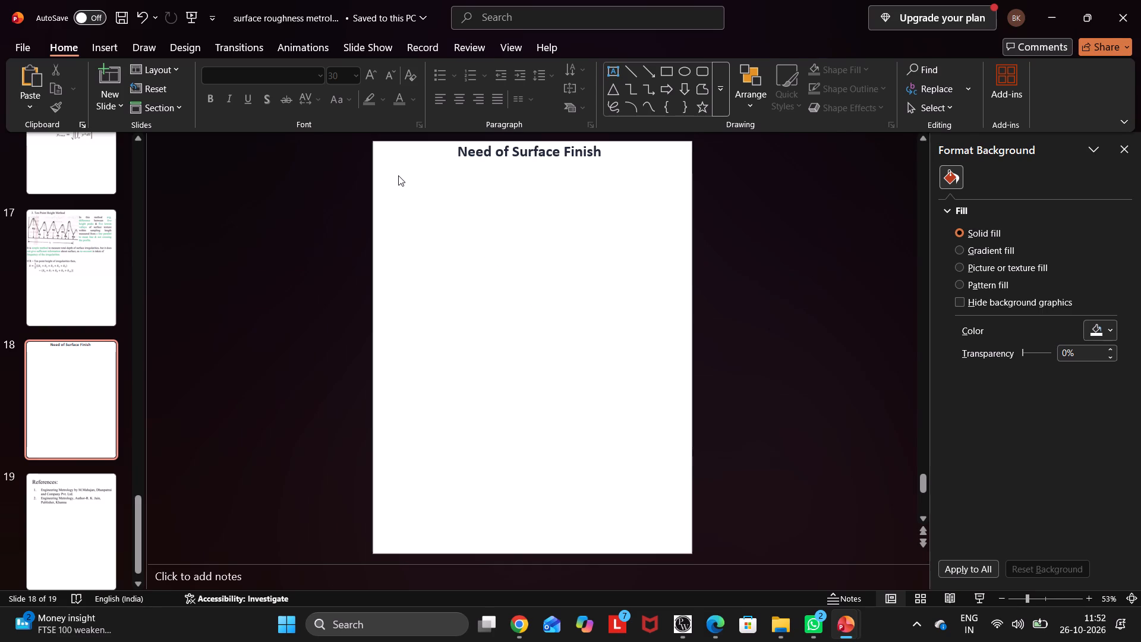
right_click(398, 175)
click(434, 236)
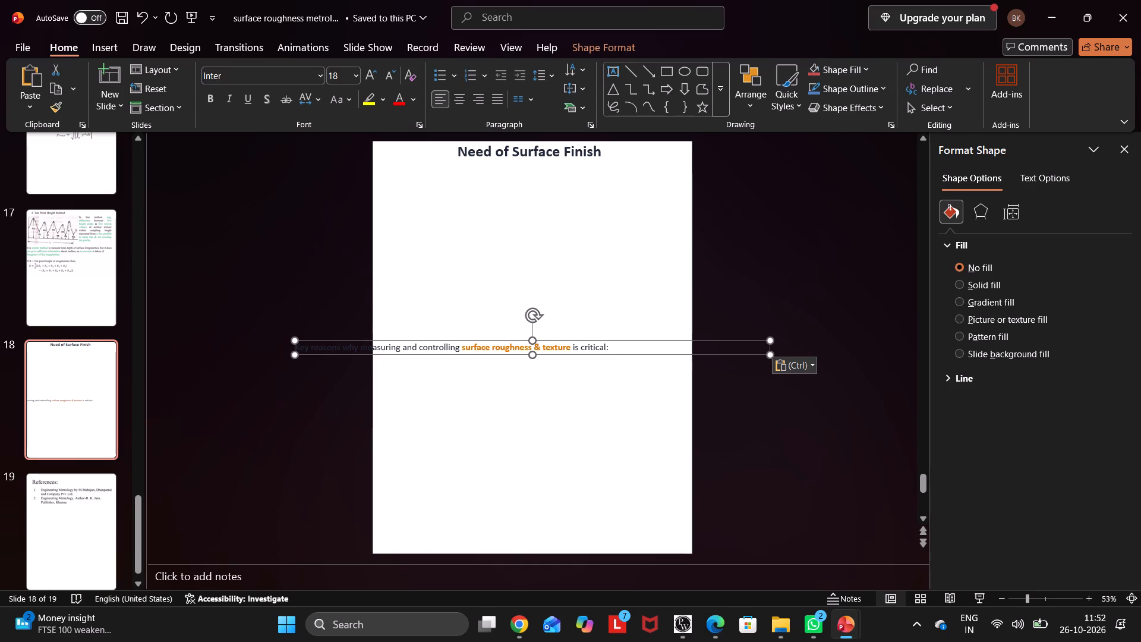
Position the "Key reasons" text box just below the title, with its text starting at the slide's left edge.
drag(434, 338, 506, 183)
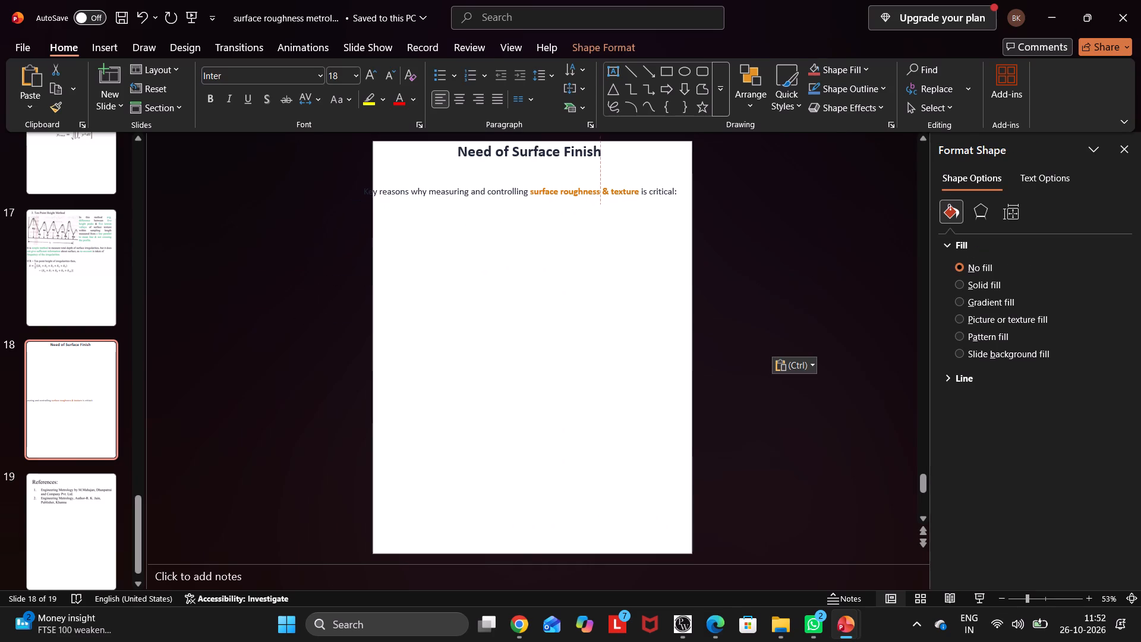
drag(506, 183, 515, 178)
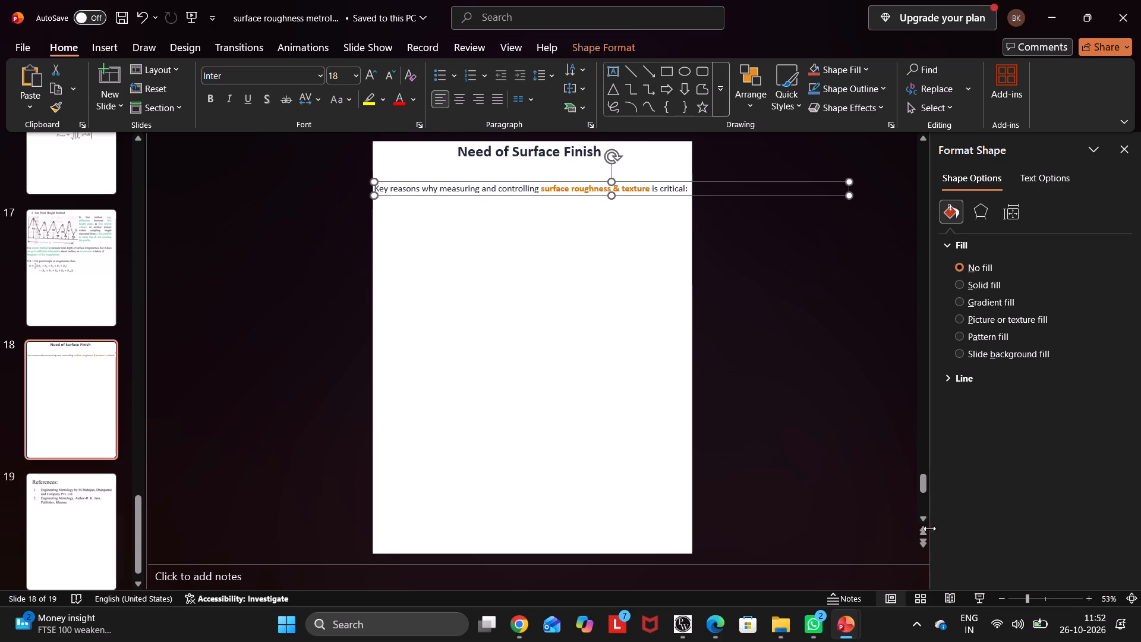
click(1034, 599)
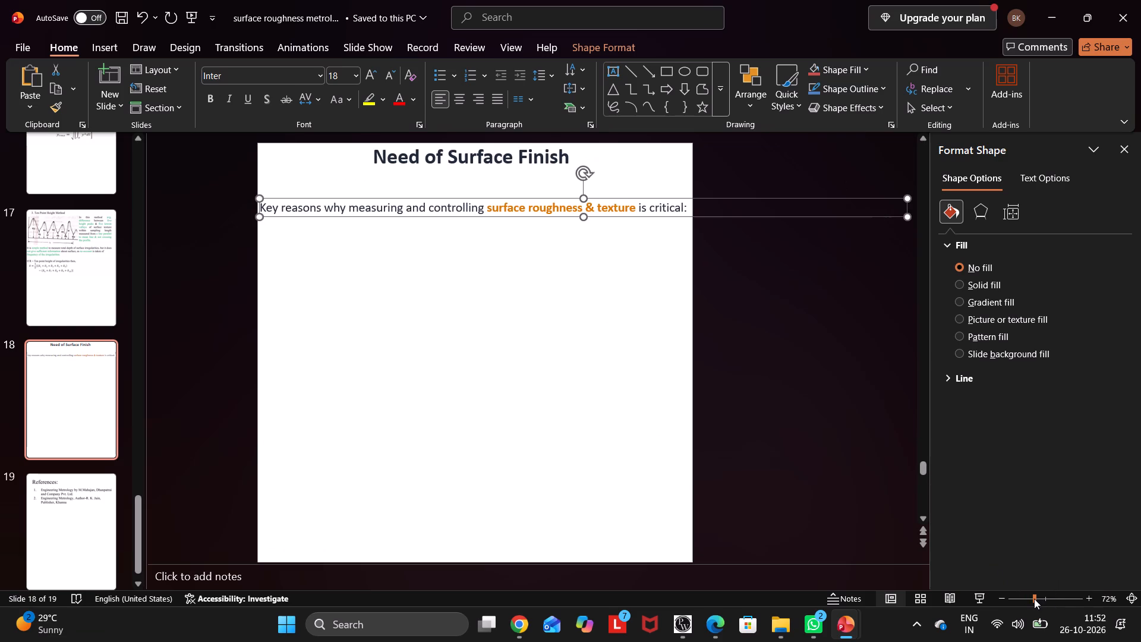
click(1038, 599)
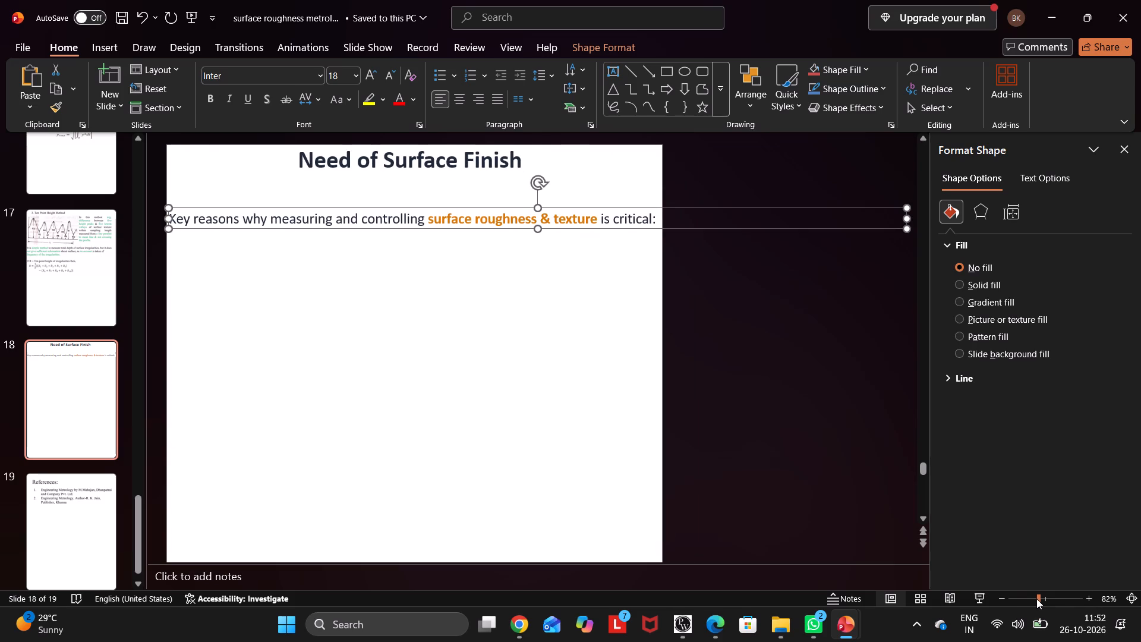
click(1036, 599)
click(1036, 599)
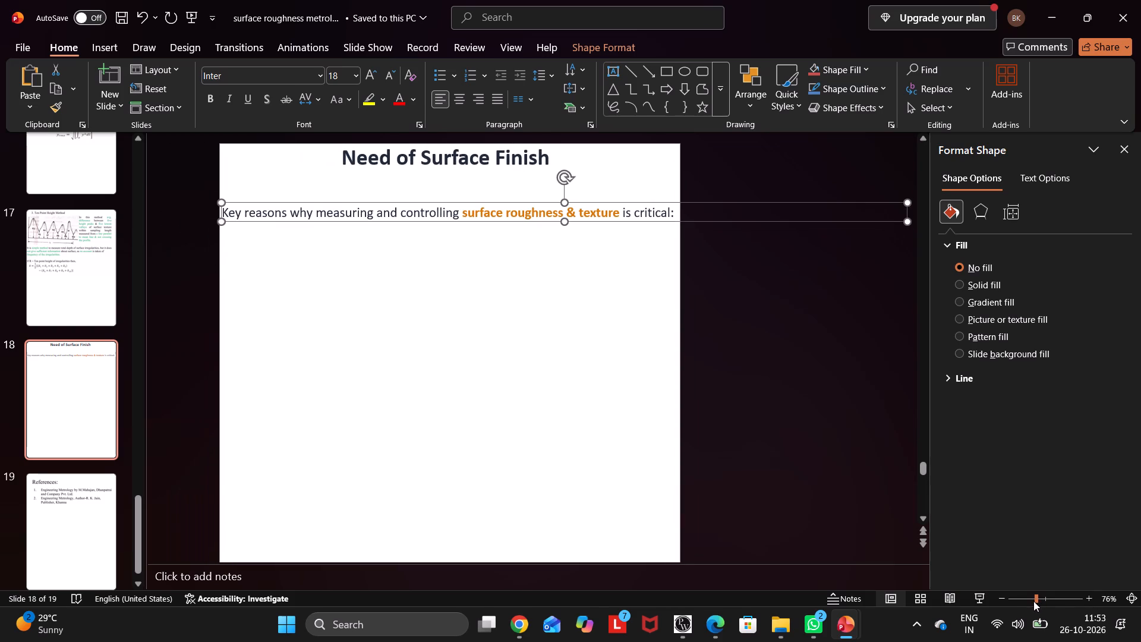
click(557, 288)
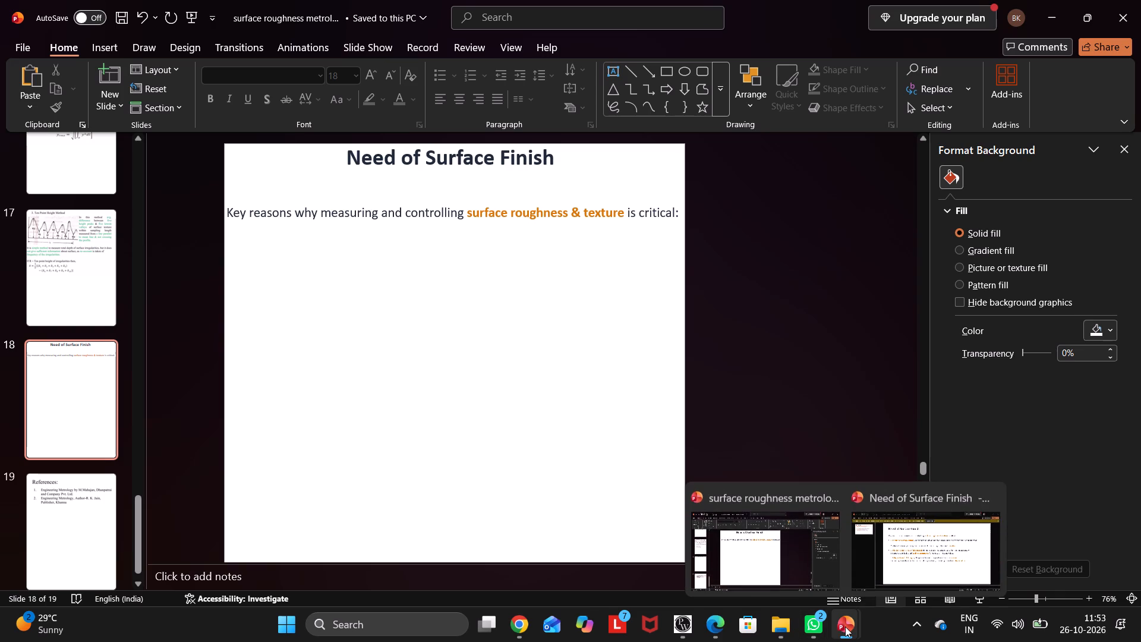
Switch to the Need of Surface Finish source presentation and copy the "1. Friction and Wear Control" text box.
click(920, 568)
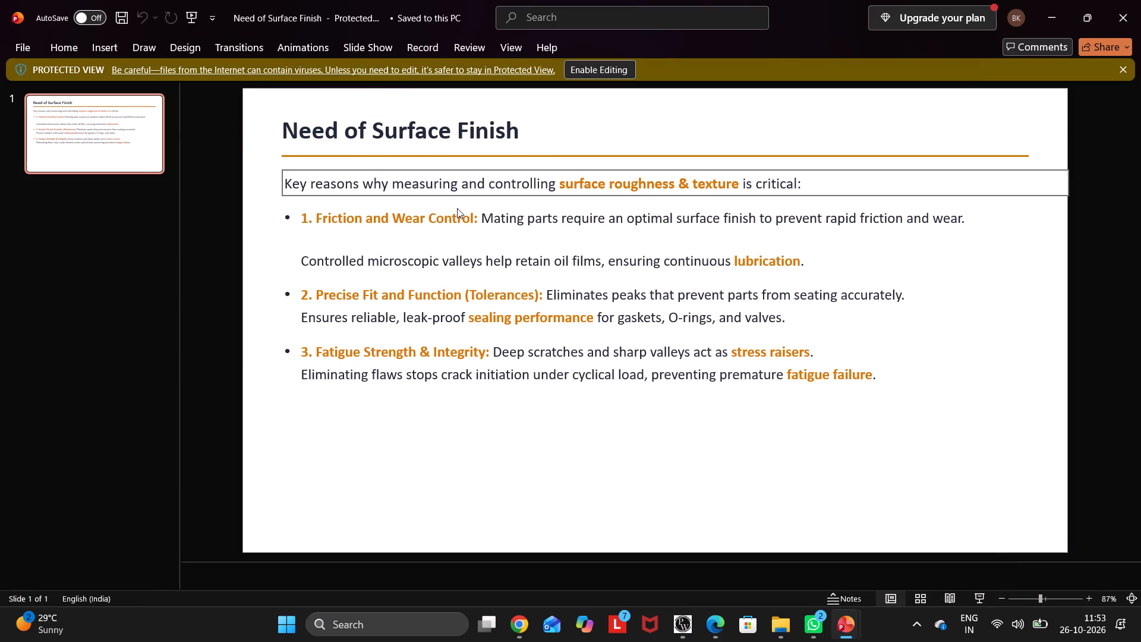
click(476, 212)
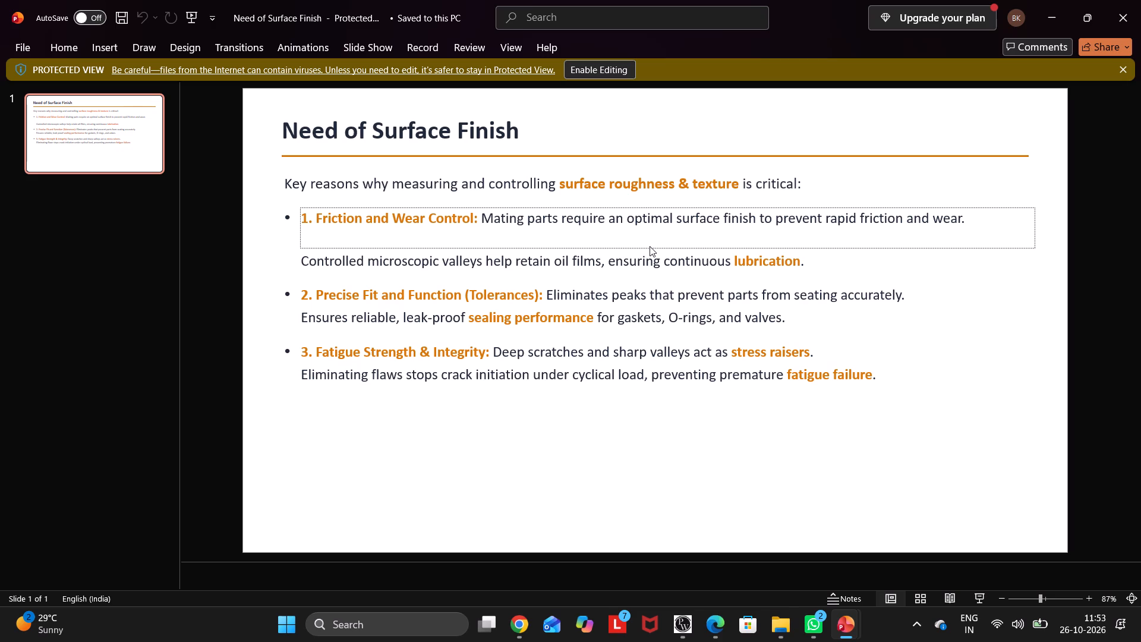
drag(650, 246, 654, 277)
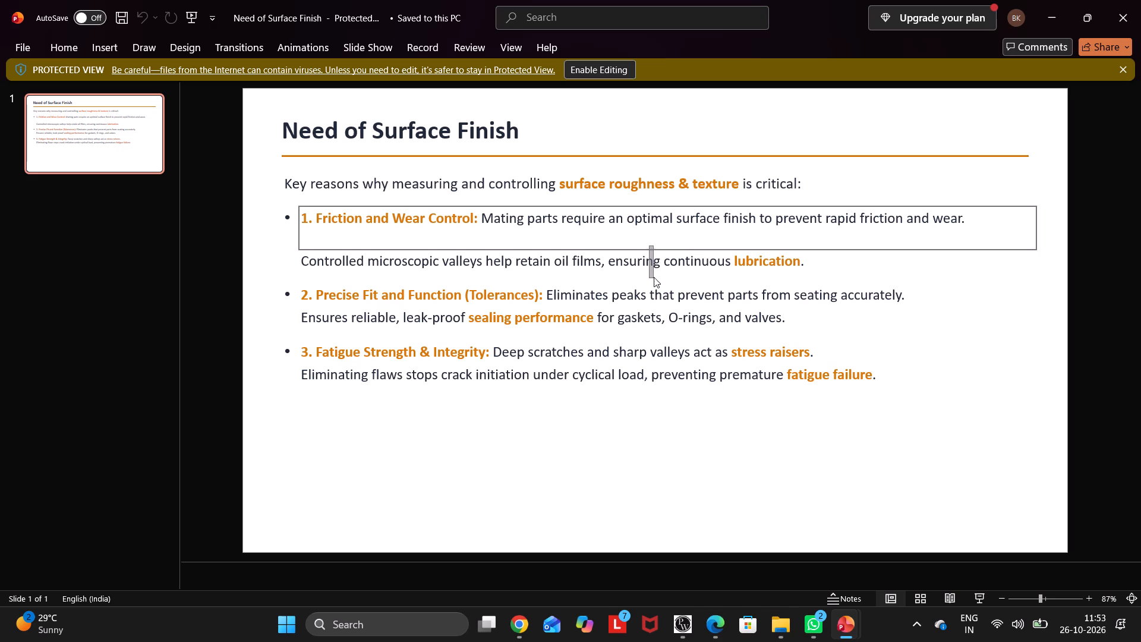
drag(654, 277, 658, 245)
click(658, 245)
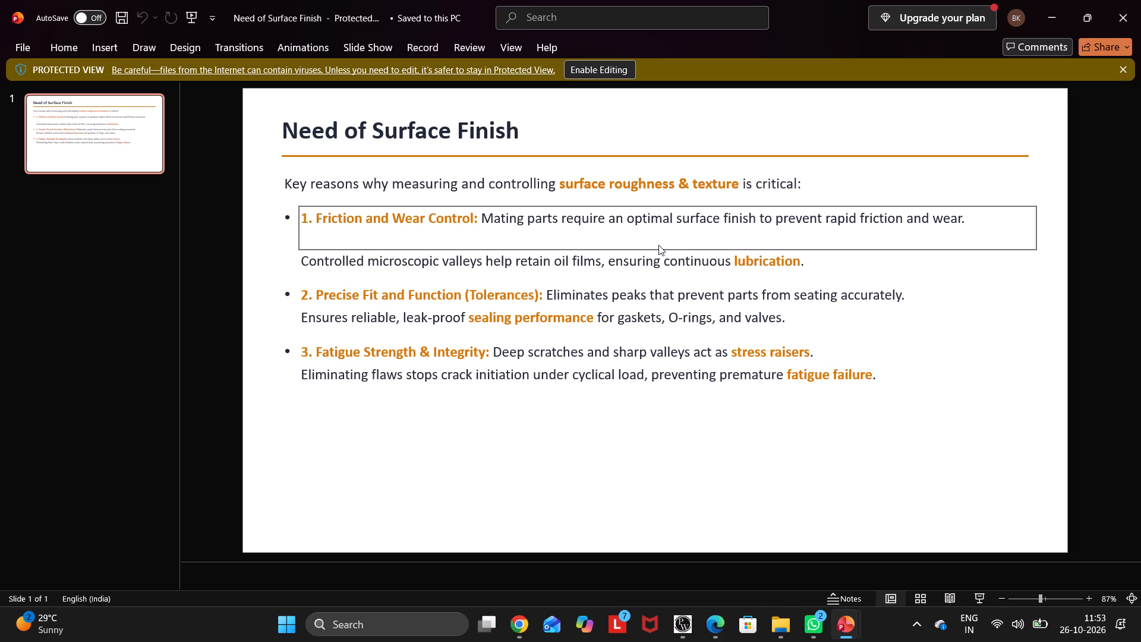
right_click(658, 245)
click(694, 228)
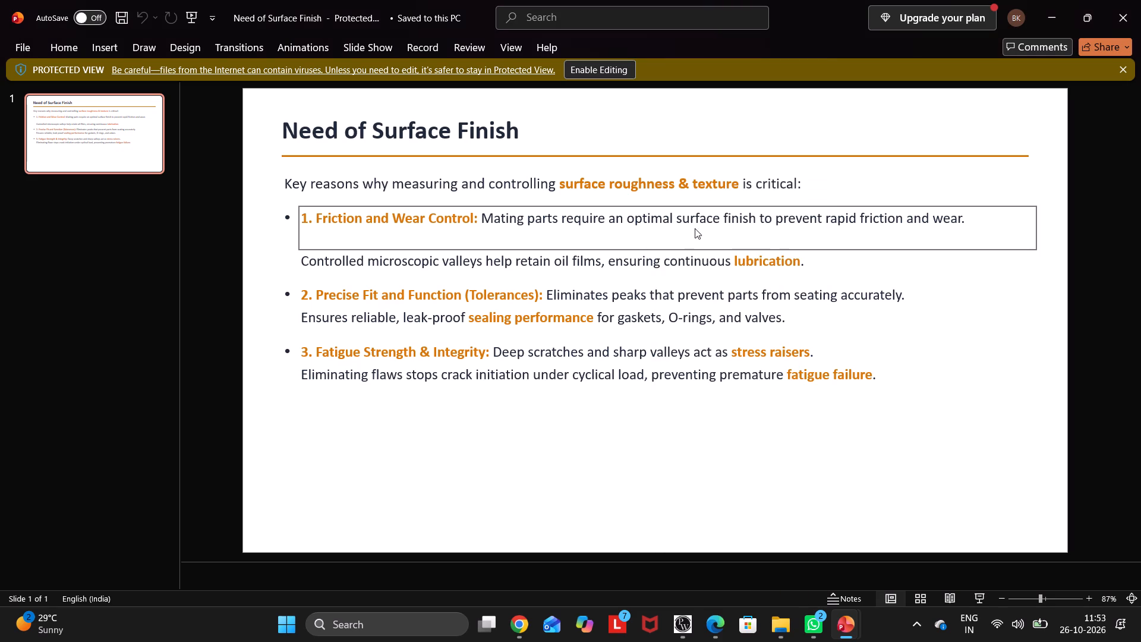
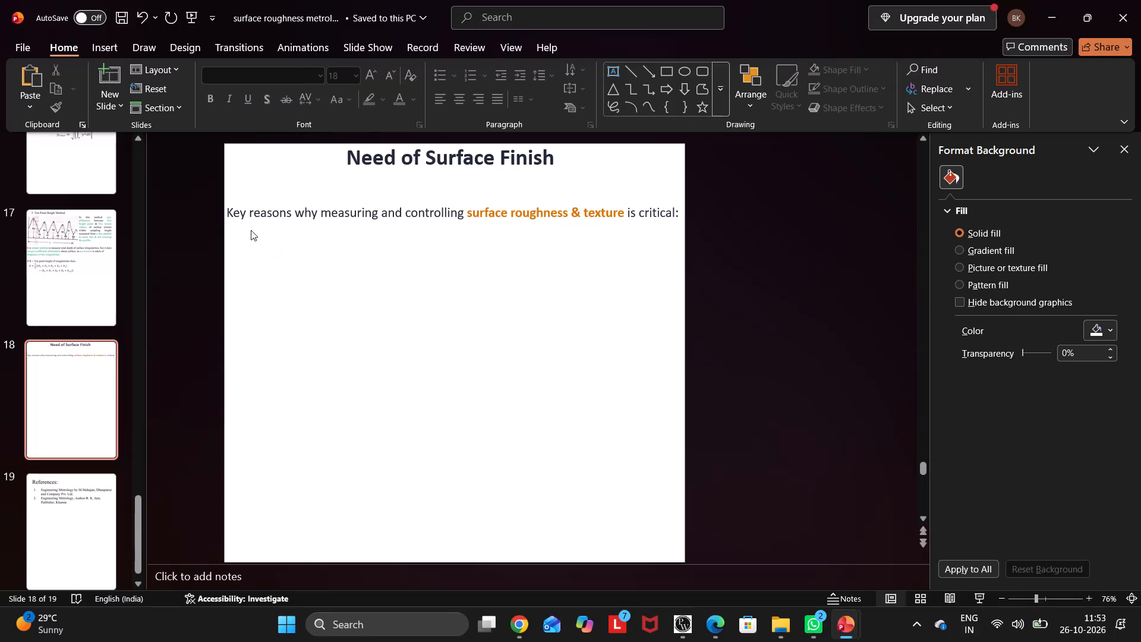
Paste the copied "1. Friction and Wear Control" text box onto slide 18.
click(251, 230)
right_click(251, 230)
click(283, 283)
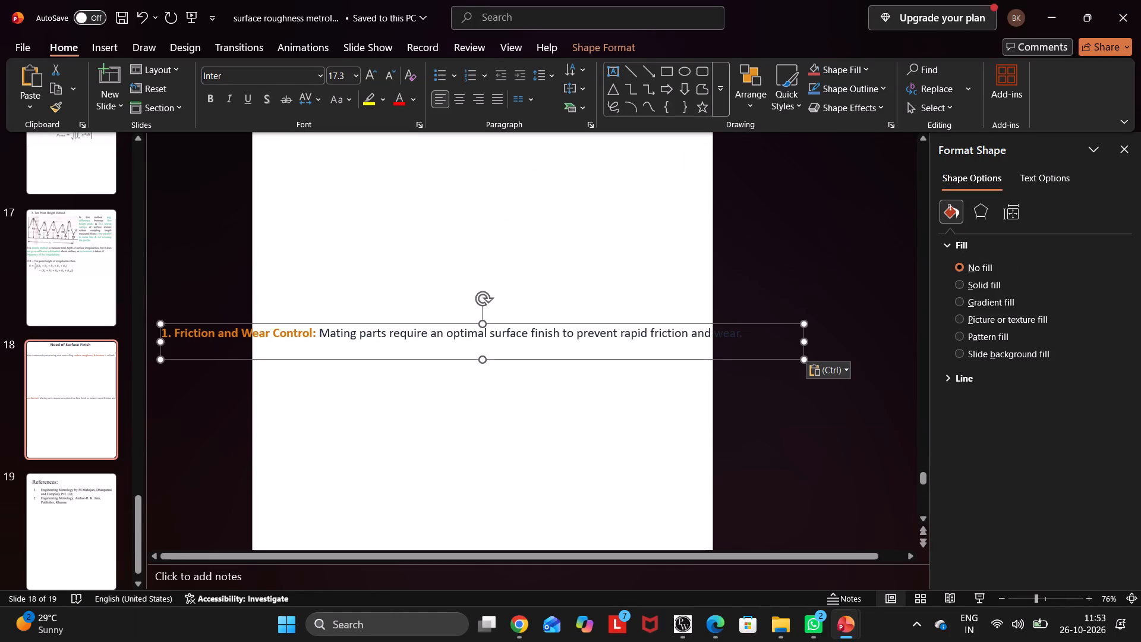
Position the "1. Friction and Wear Control" text box just below the "Key reasons" line, with its text starting at the slide's left edge.
drag(399, 324, 464, 178)
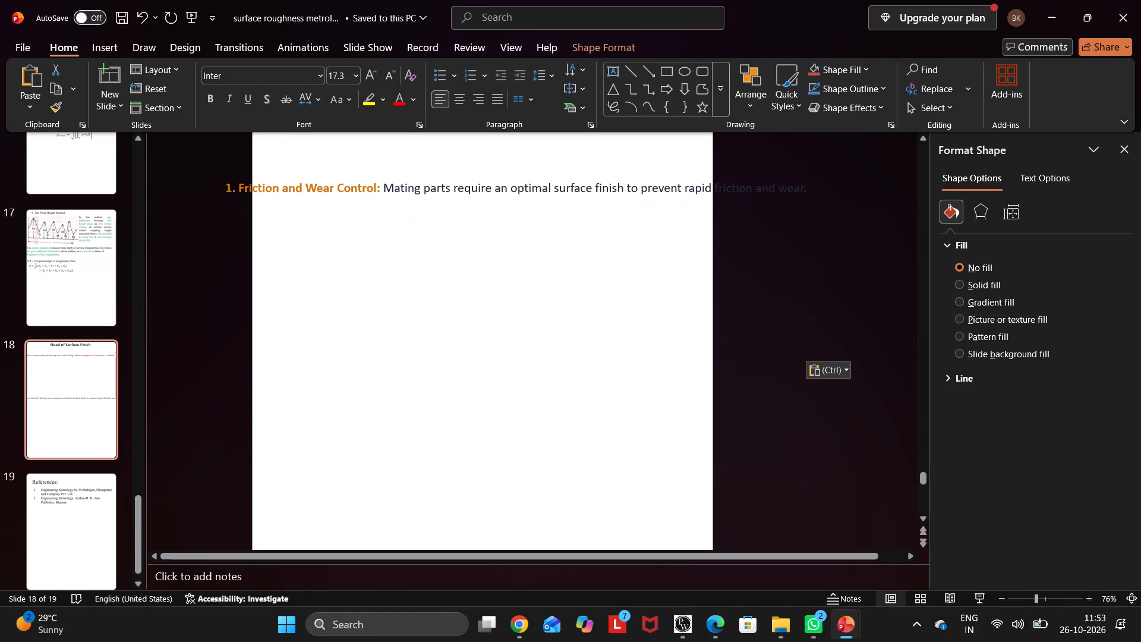
drag(464, 178, 488, 148)
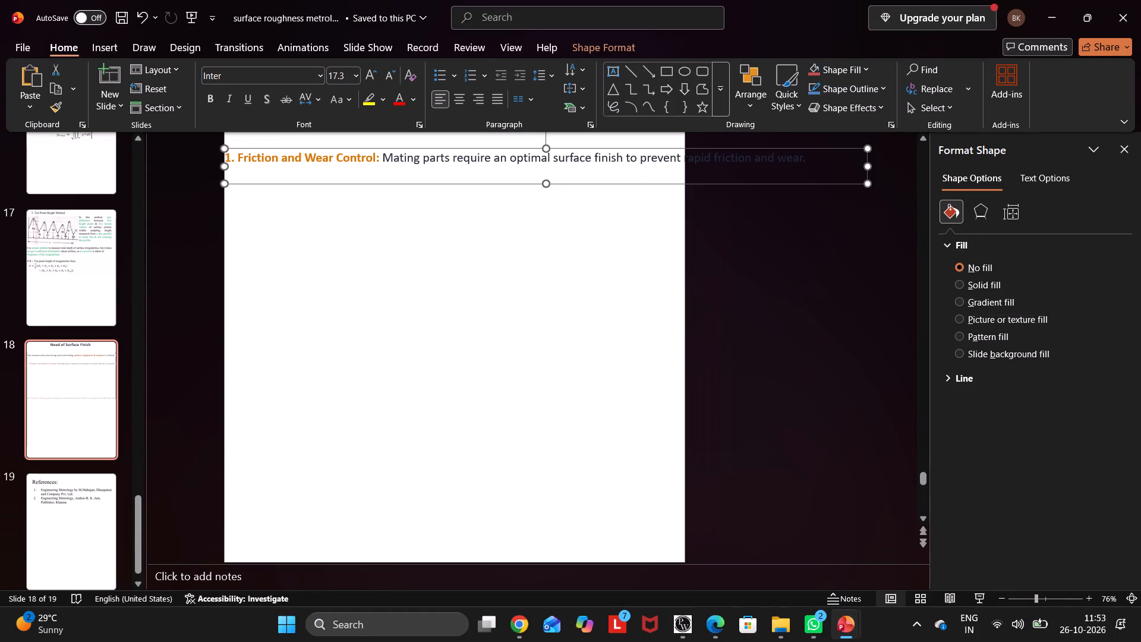
right_click(483, 224)
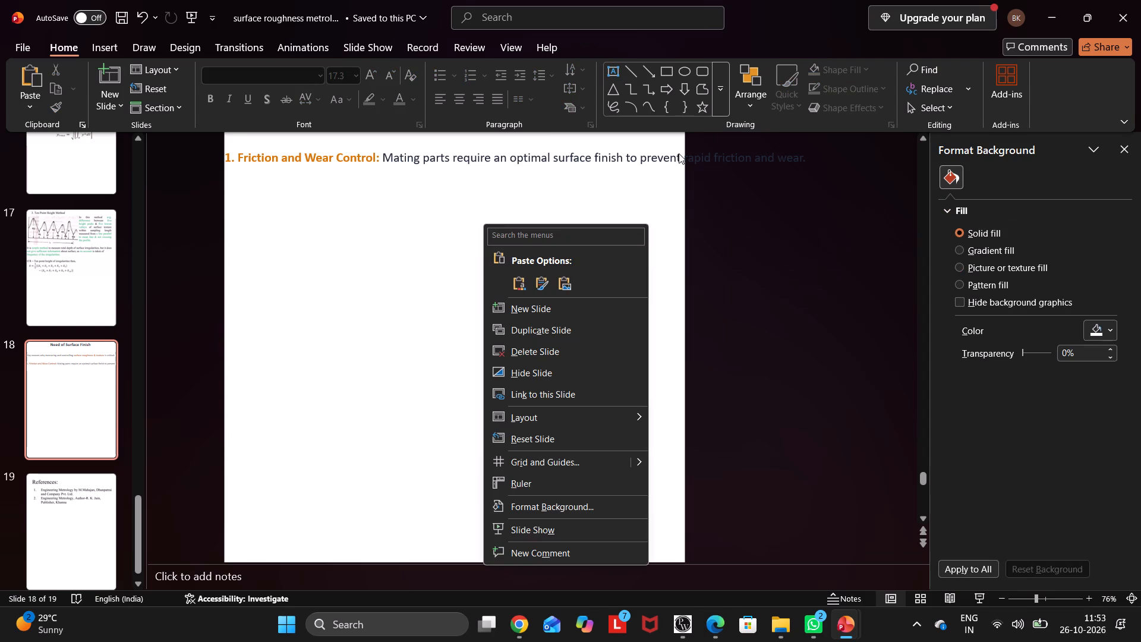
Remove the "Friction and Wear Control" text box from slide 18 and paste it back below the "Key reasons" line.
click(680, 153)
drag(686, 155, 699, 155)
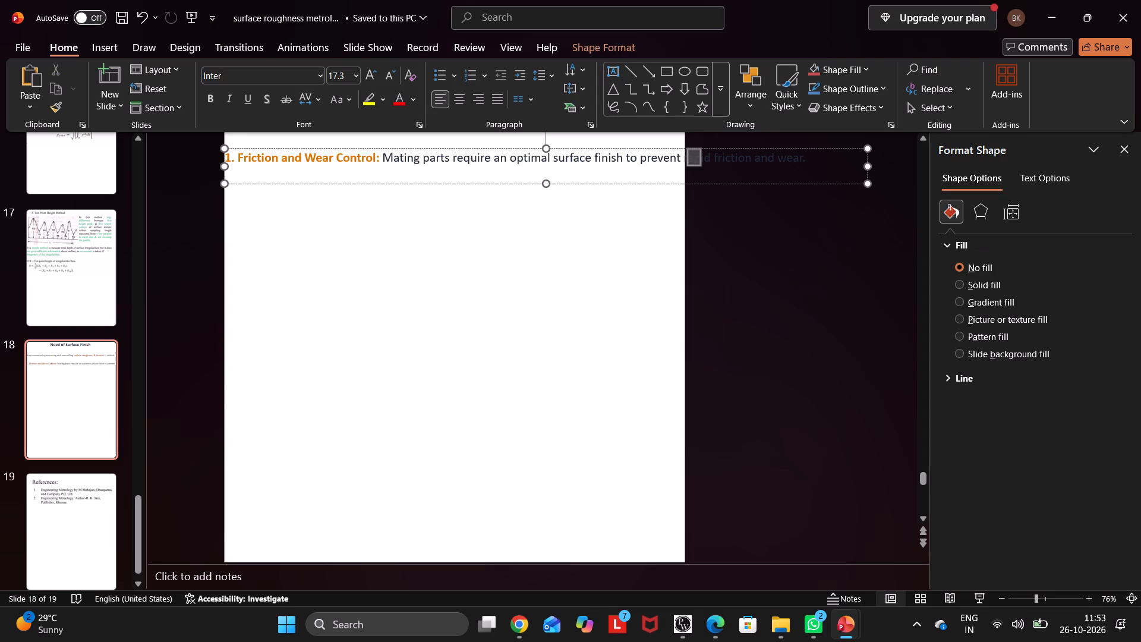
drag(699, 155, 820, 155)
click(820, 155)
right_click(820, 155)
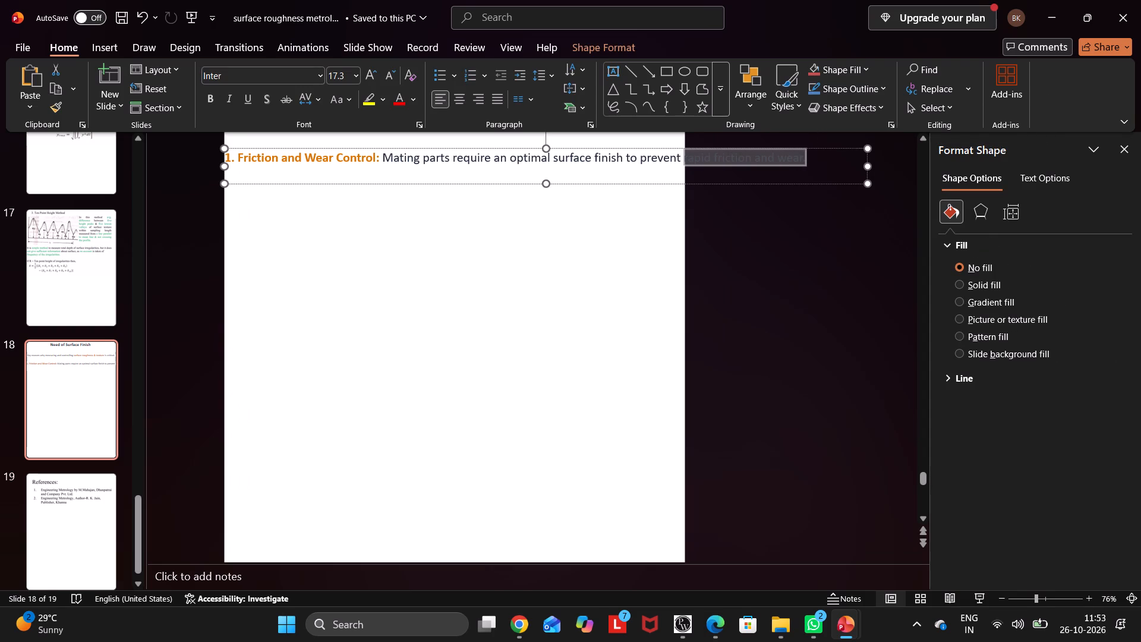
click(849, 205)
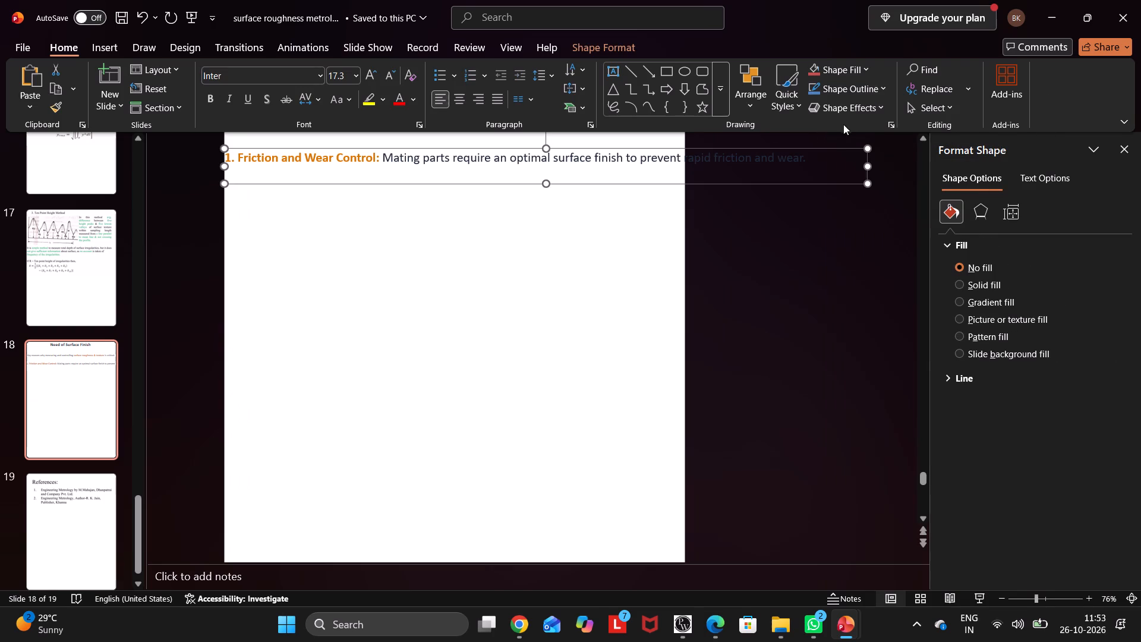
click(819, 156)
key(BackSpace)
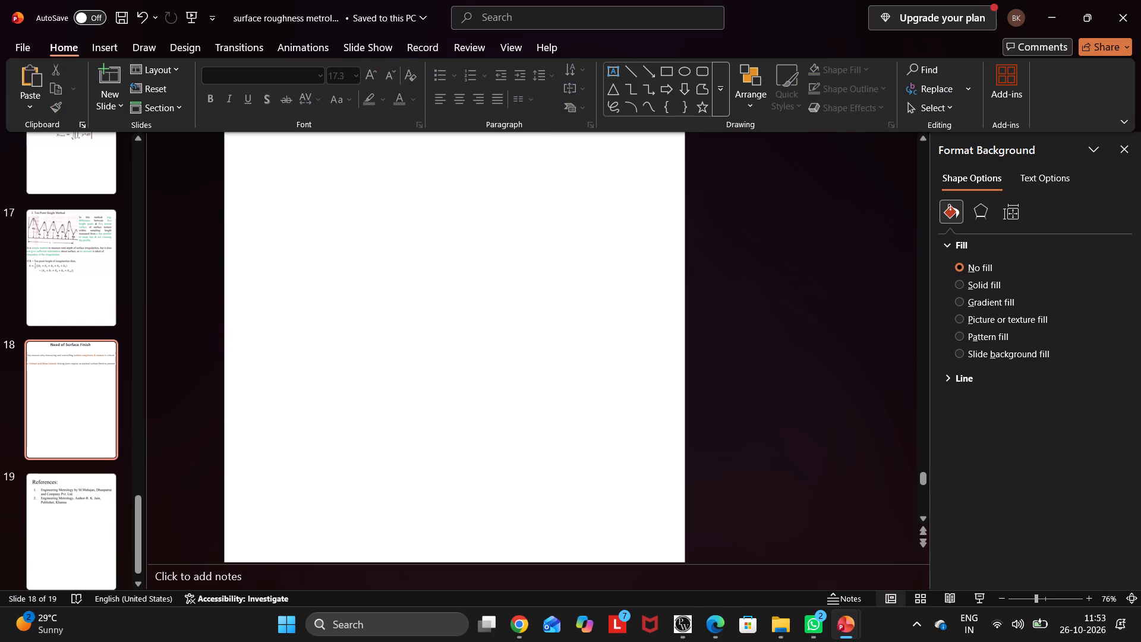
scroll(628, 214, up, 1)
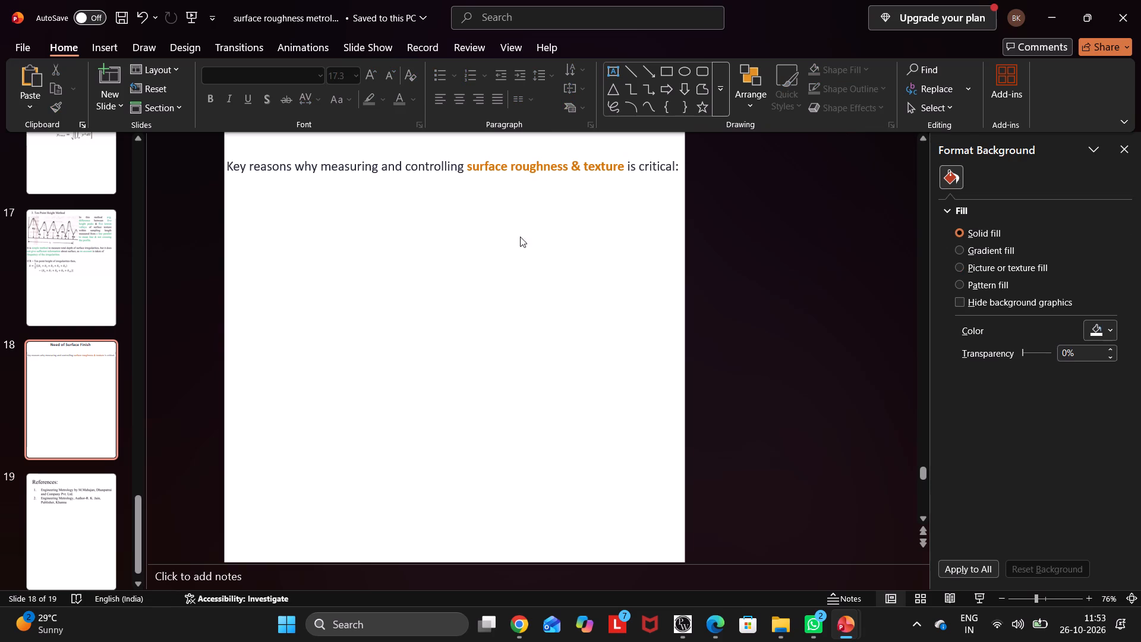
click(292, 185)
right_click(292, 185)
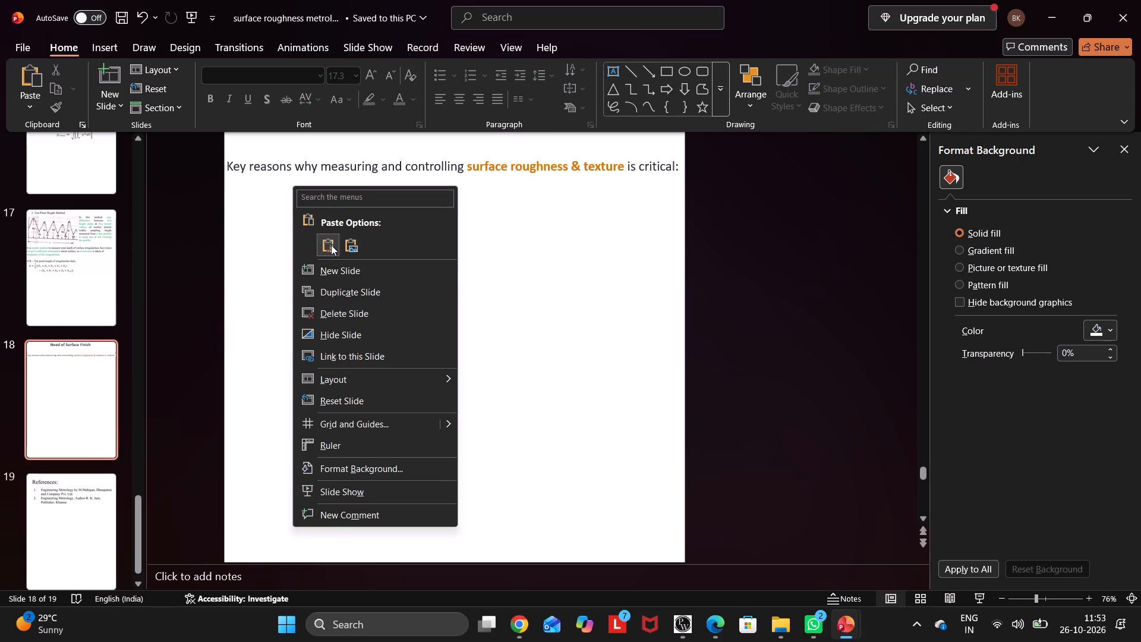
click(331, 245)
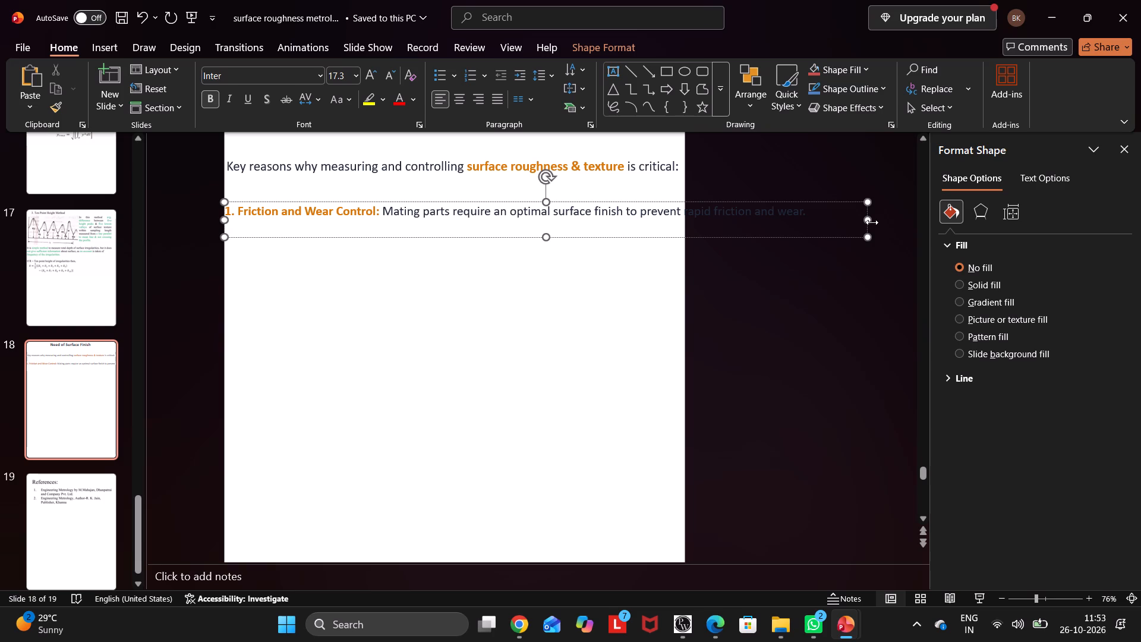
Narrow the "Friction and Wear Control" text box to the slide's width so its text wraps within the slide.
drag(872, 222, 699, 233)
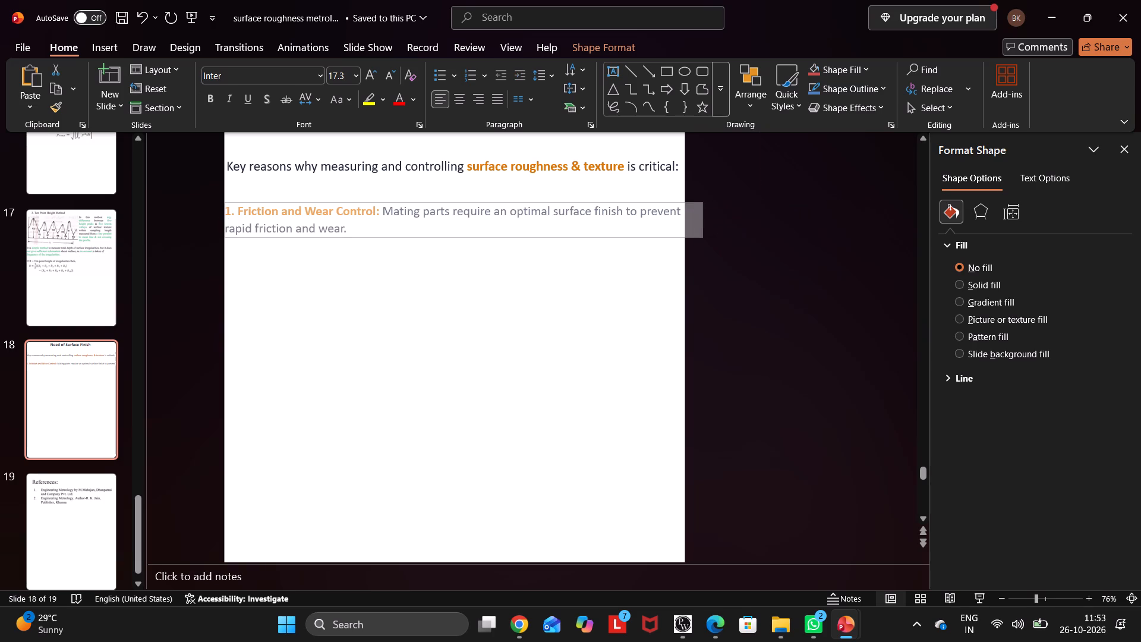
drag(699, 233, 682, 235)
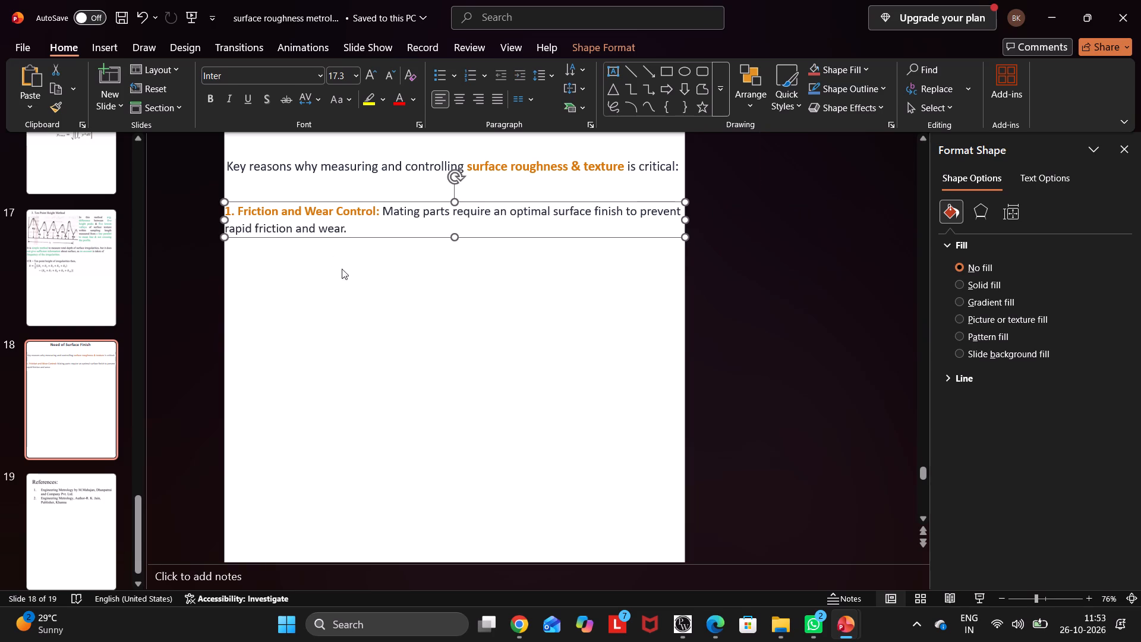
click(352, 292)
click(369, 221)
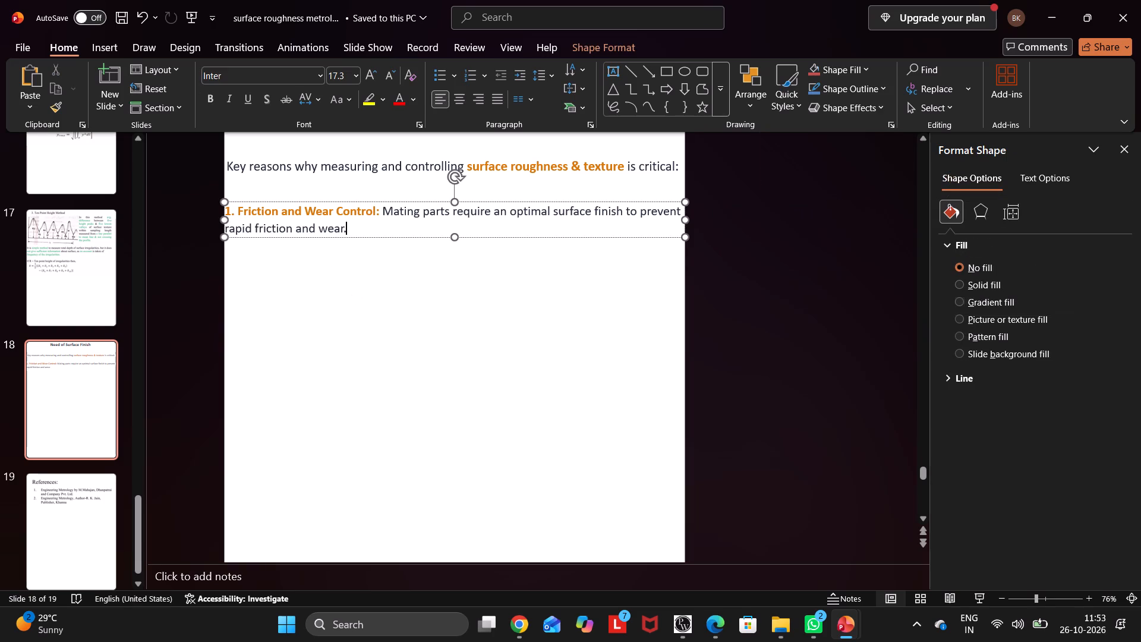
Replace the colon after "Friction and Wear Control" with a space and a hyphen.
click(1051, 597)
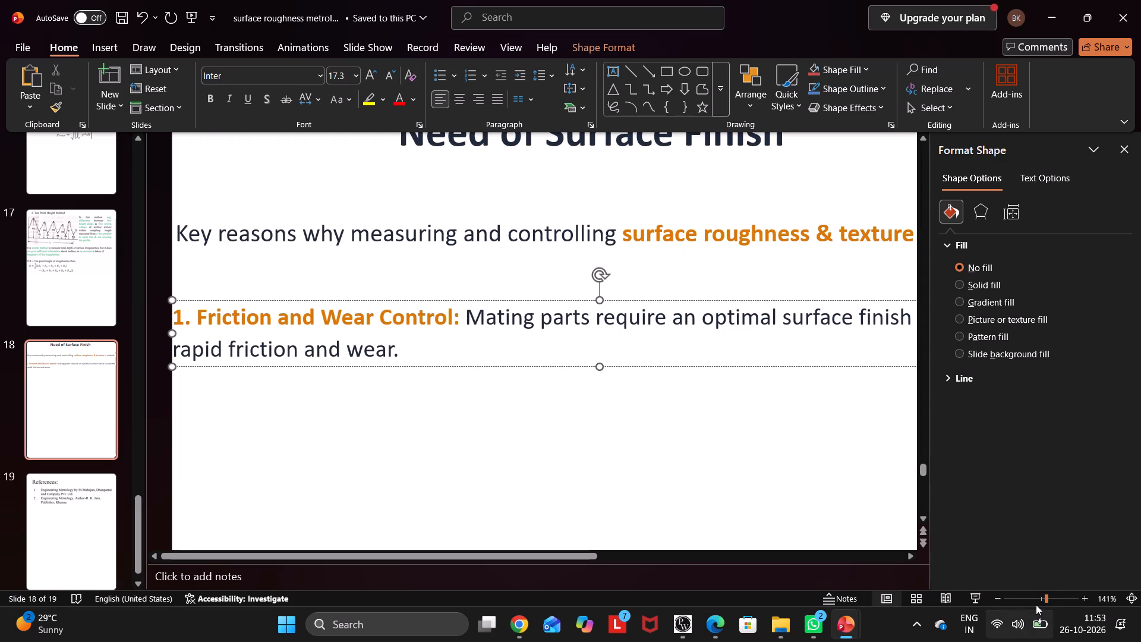
click(1039, 597)
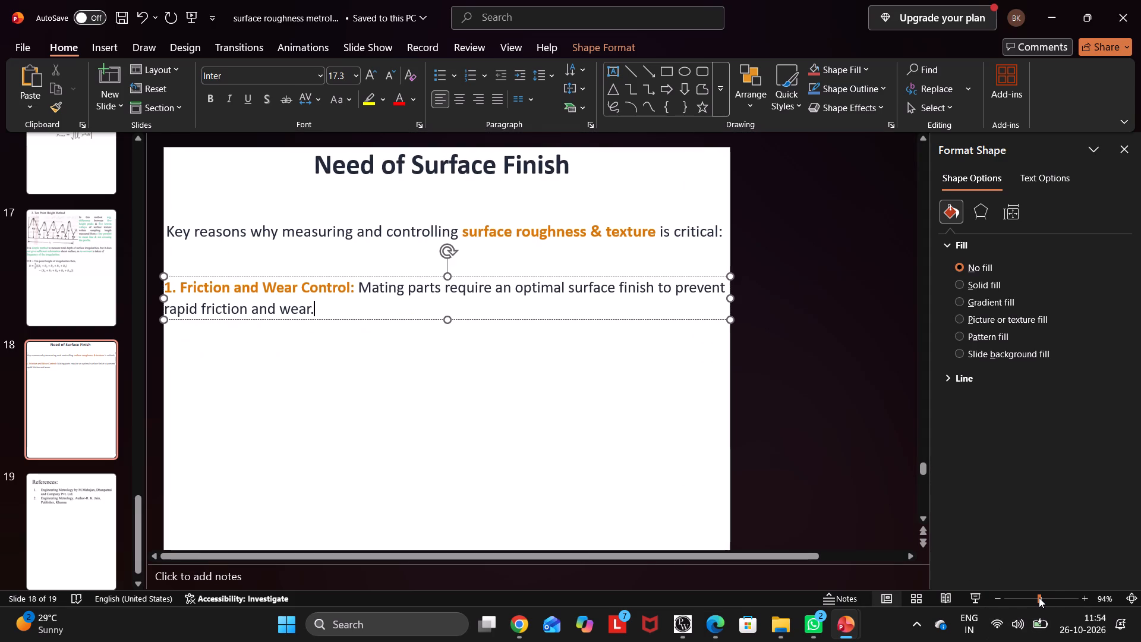
click(358, 287)
key(BackSpace)
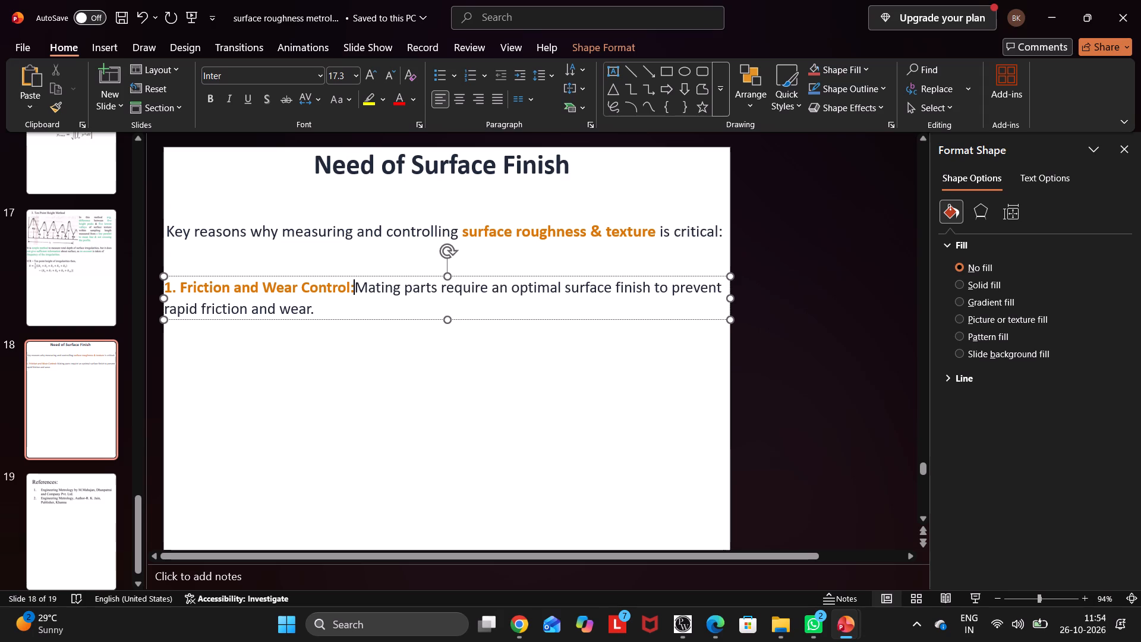
key(BackSpace)
key(space)
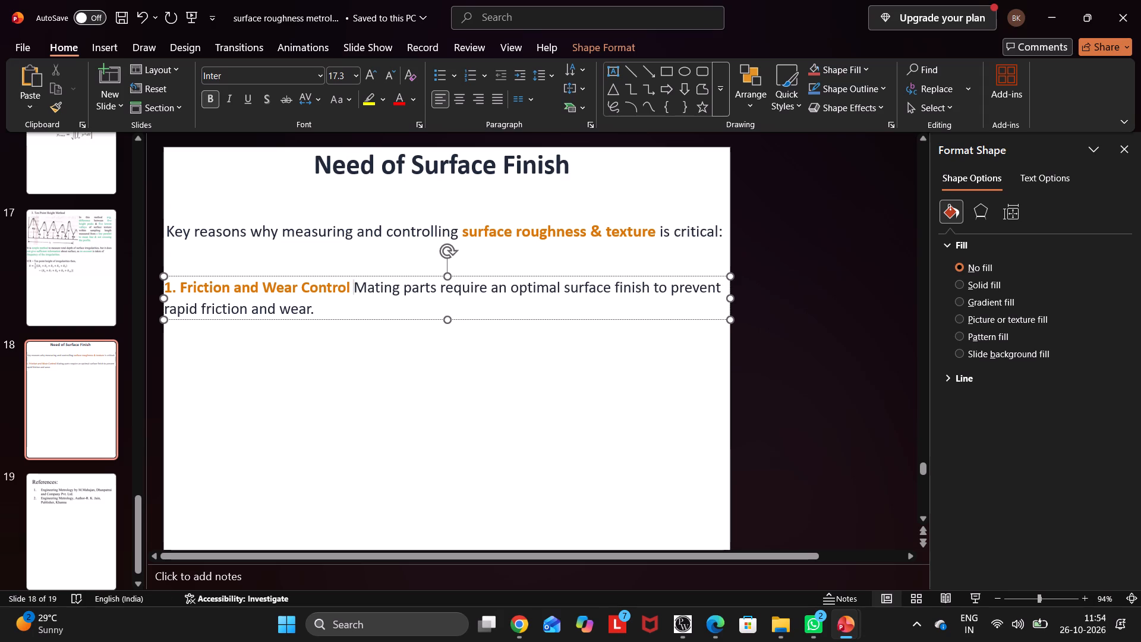
key(minus)
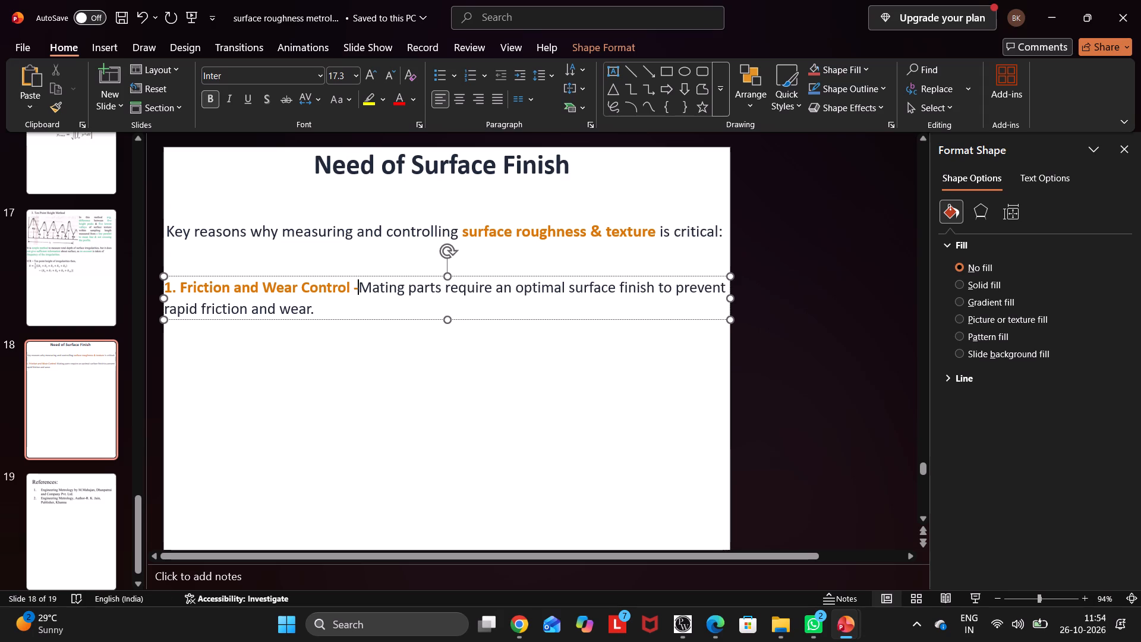
click(330, 355)
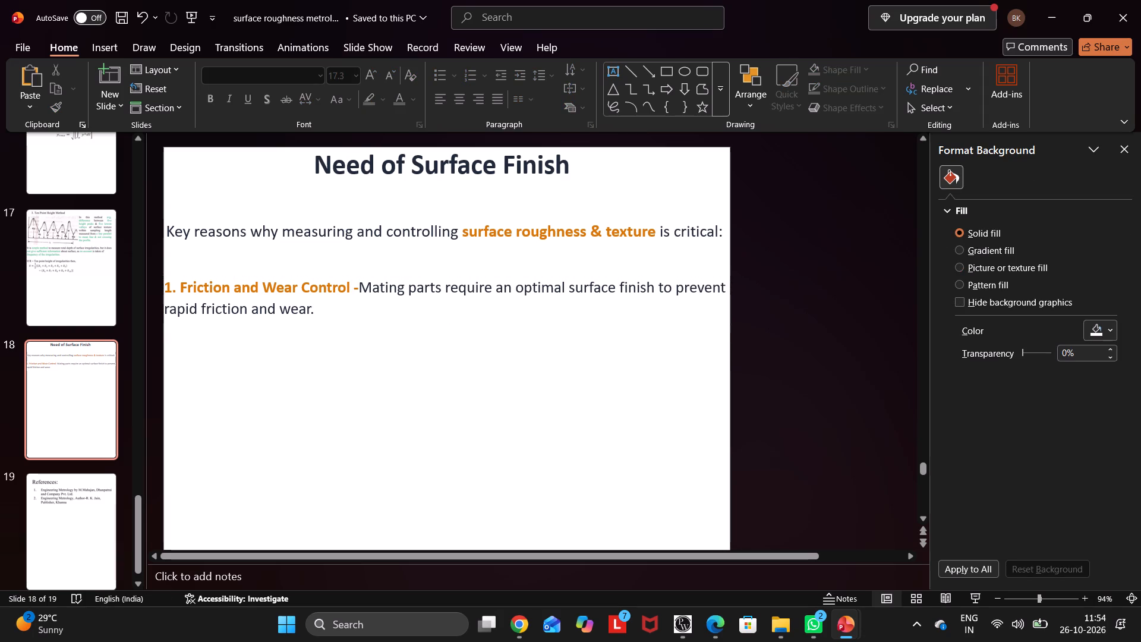
Delete the "1." numbering in front of the "Friction and Wear Control" heading.
click(176, 289)
key(BackSpace)
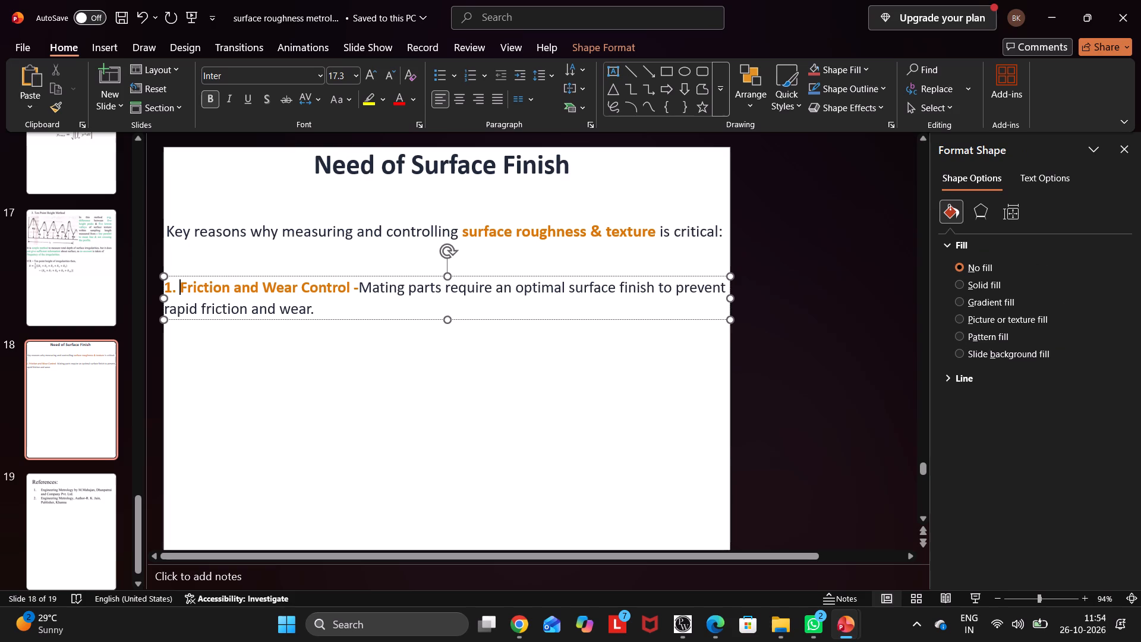
key(BackSpace)
key(BackSpace)
key(BackSpace)
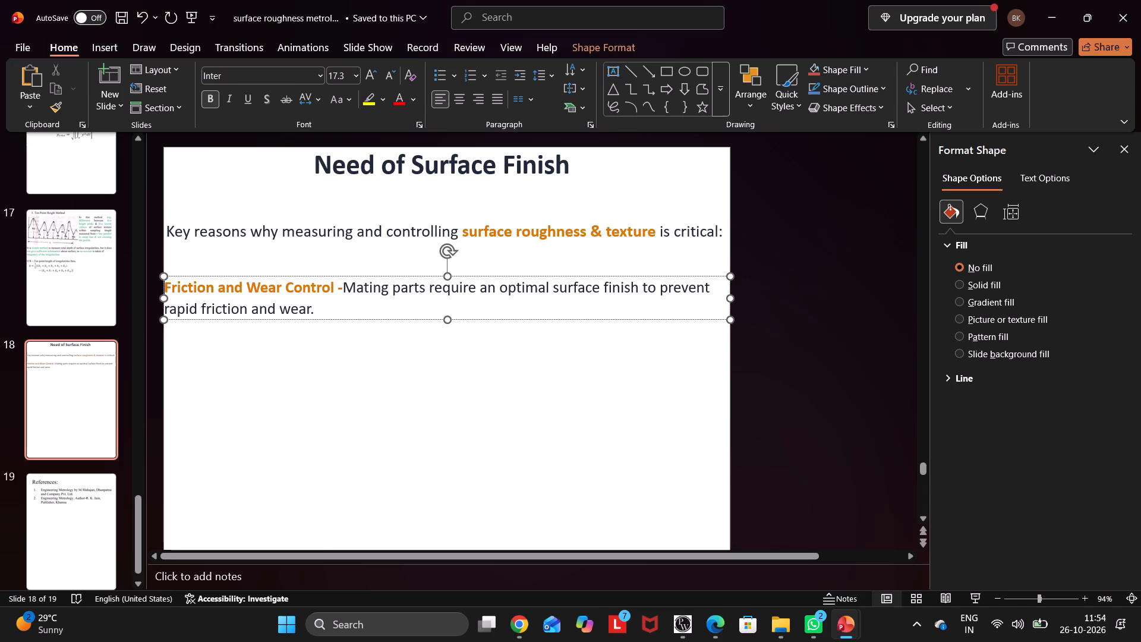
Add an empty line after "rapid friction and wear." in the text box.
click(316, 313)
key(Return)
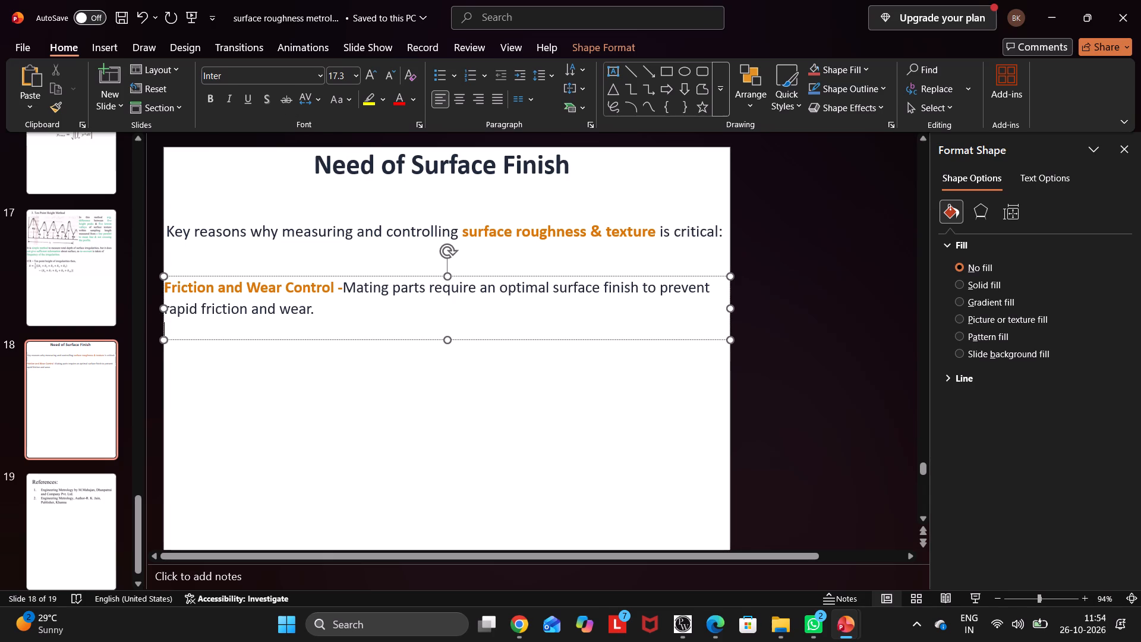
Close the Format Shape pane.
click(163, 286)
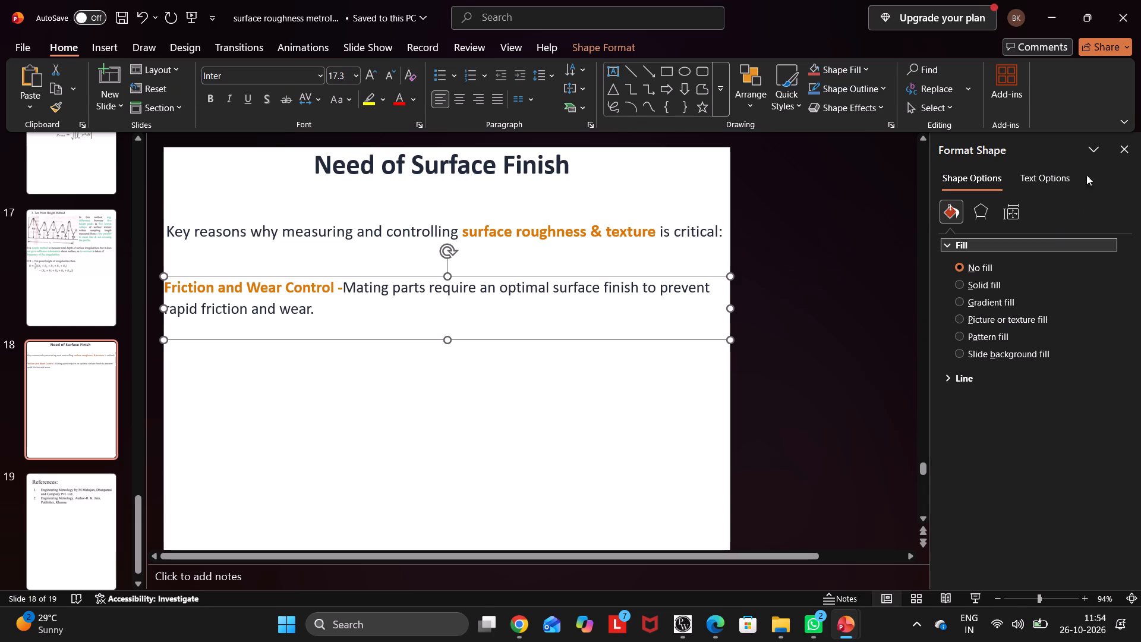
click(1129, 153)
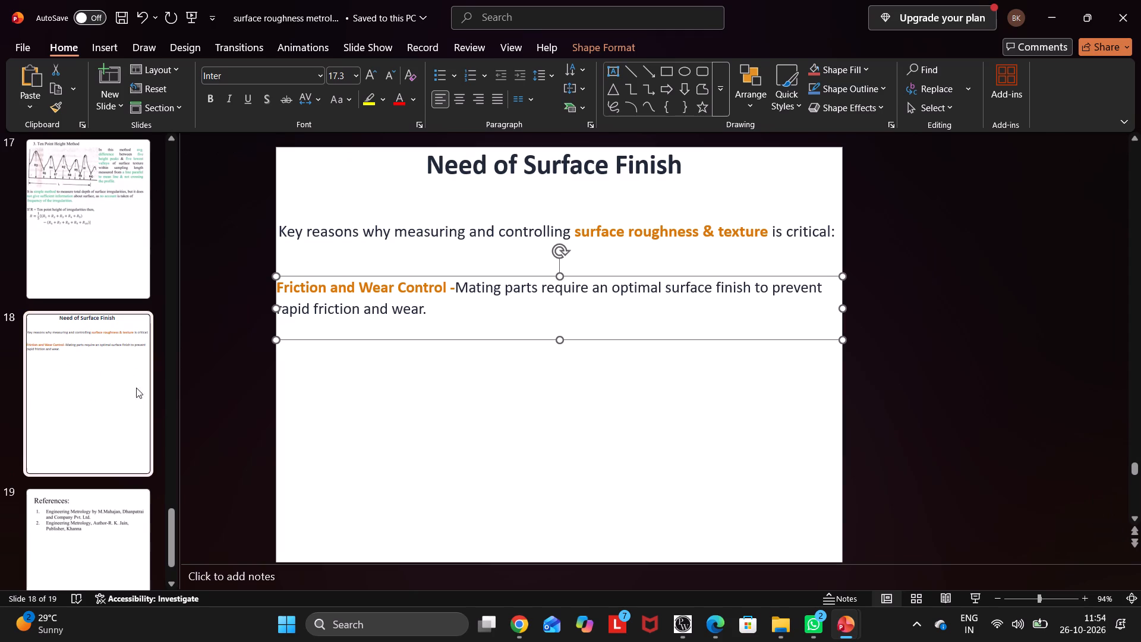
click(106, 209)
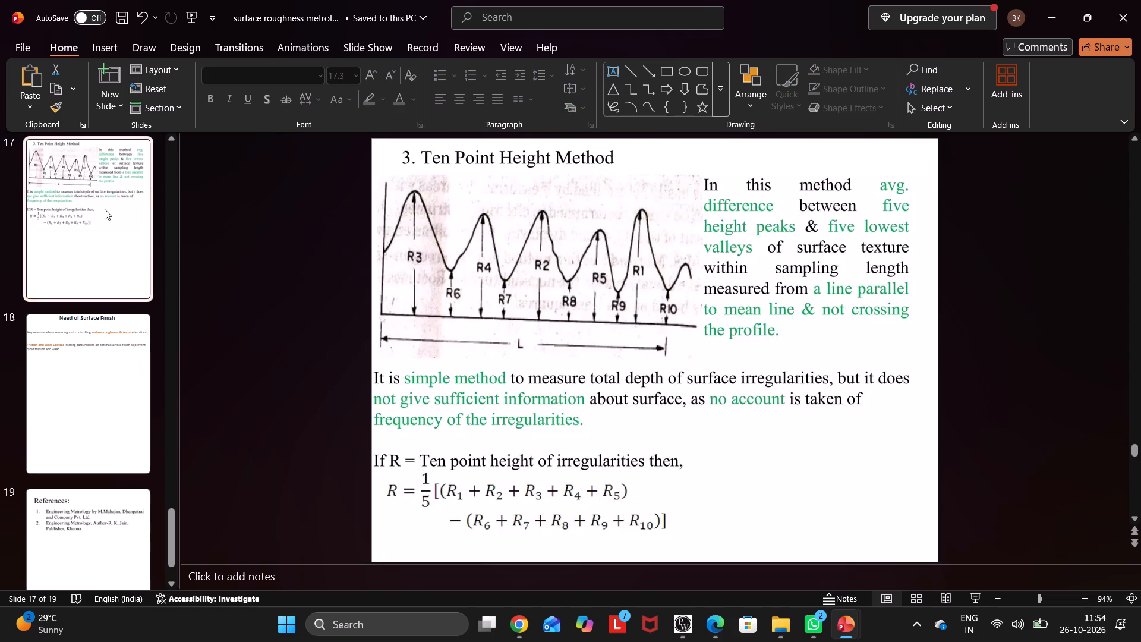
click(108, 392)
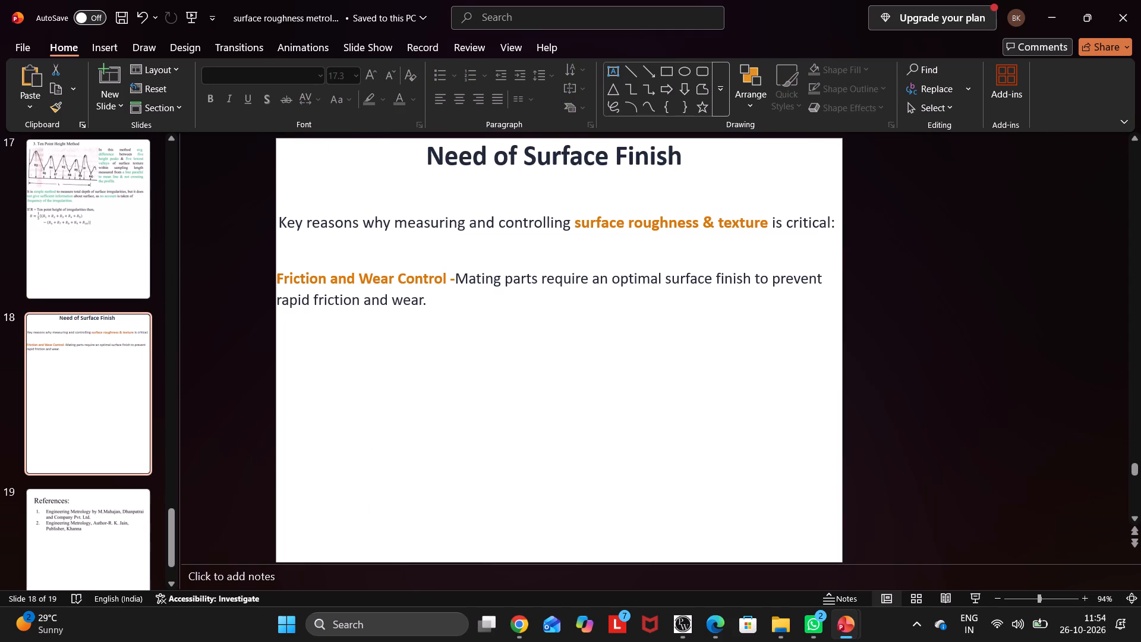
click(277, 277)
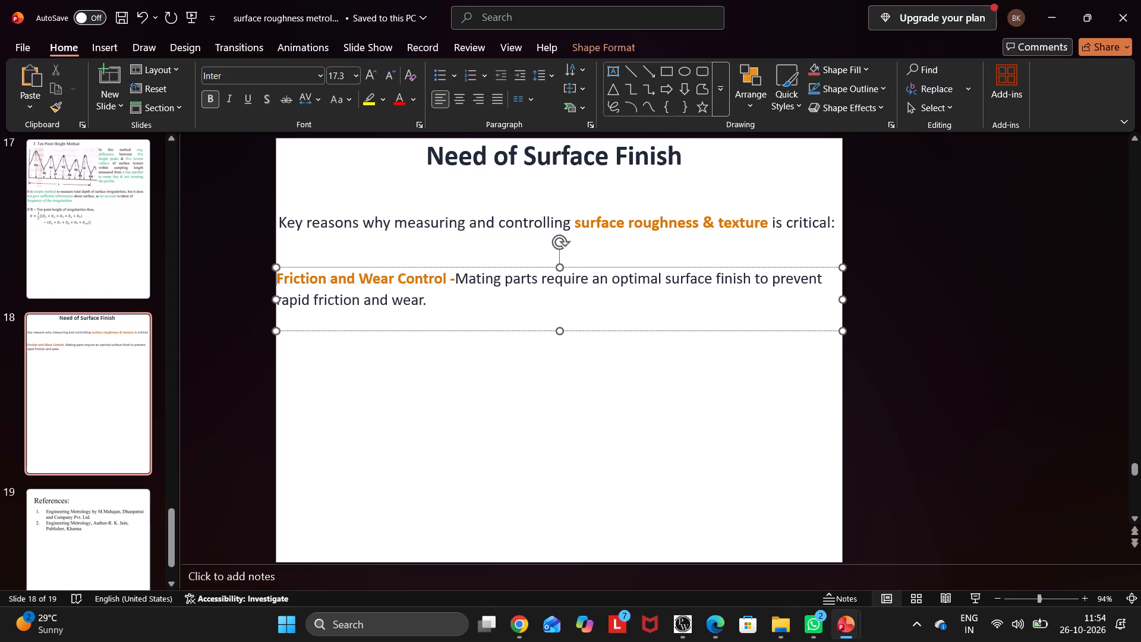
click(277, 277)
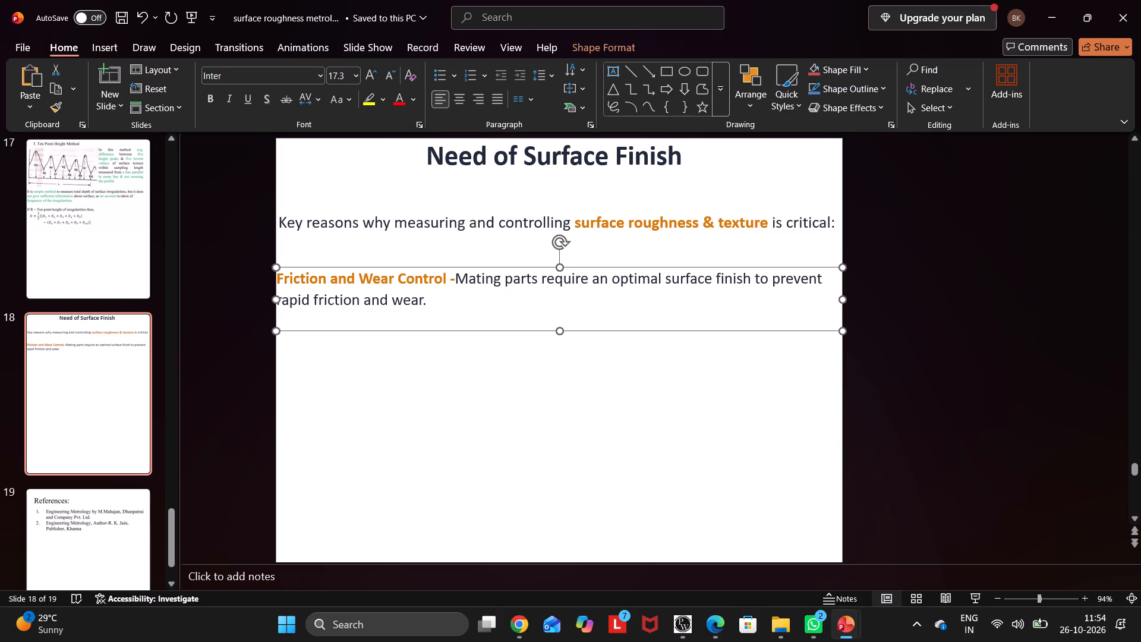
Add another empty line after "rapid friction and wear." in the "Friction and Wear Control" text box.
click(444, 311)
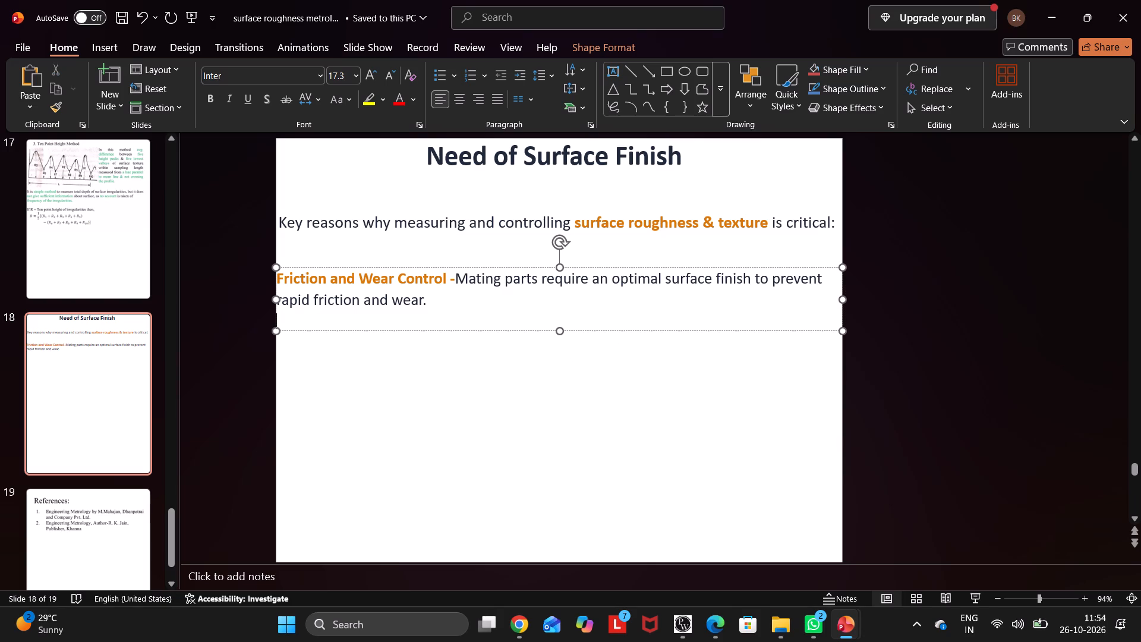
click(445, 305)
click(445, 305)
key(Return)
click(353, 355)
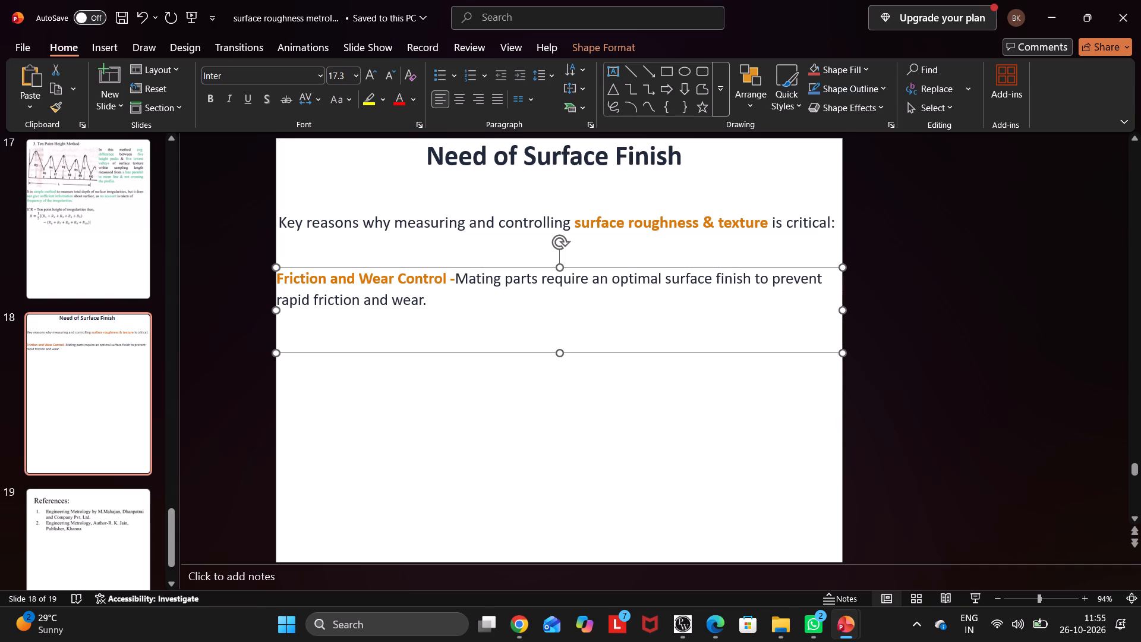
click(338, 360)
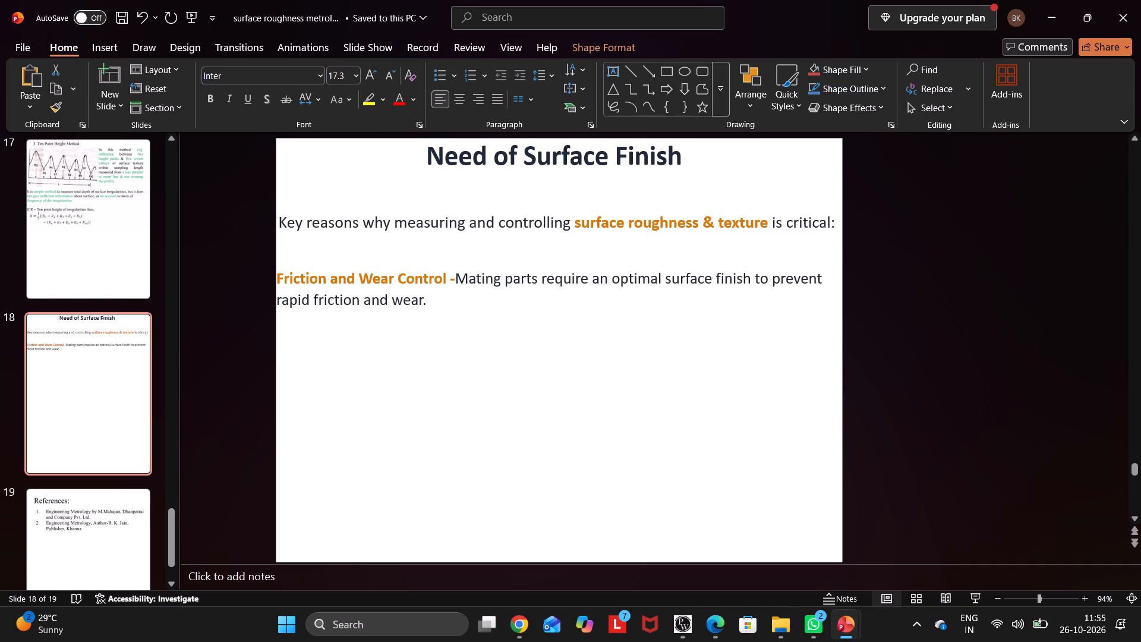
click(289, 347)
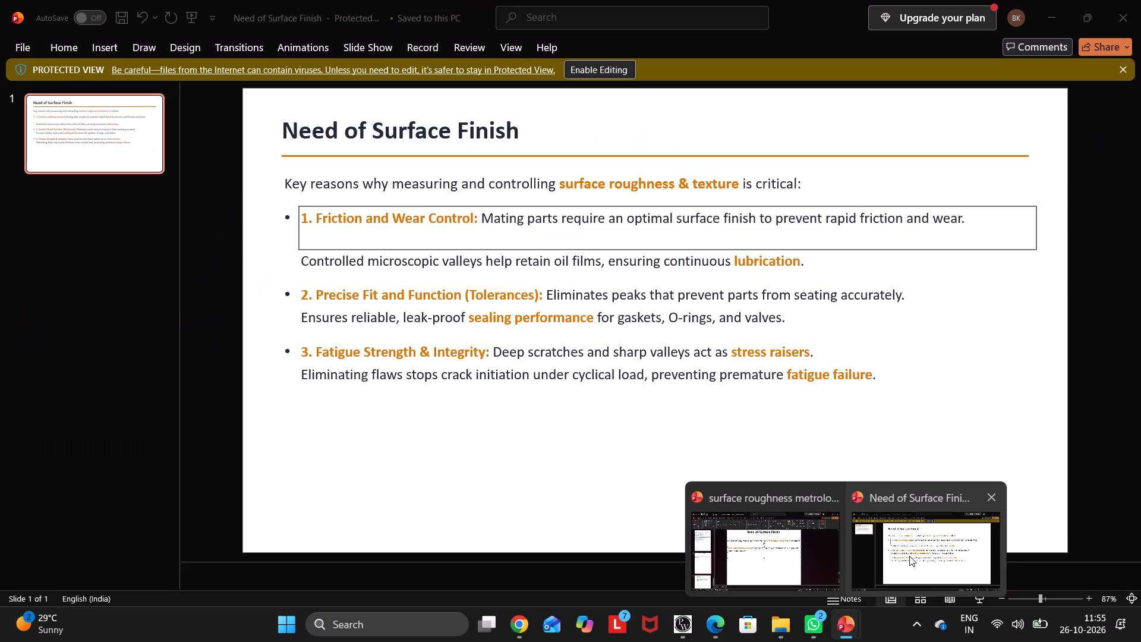
Switch to the Need of Surface Finish source presentation and copy the "Controlled microscopic valleys" text box.
click(909, 556)
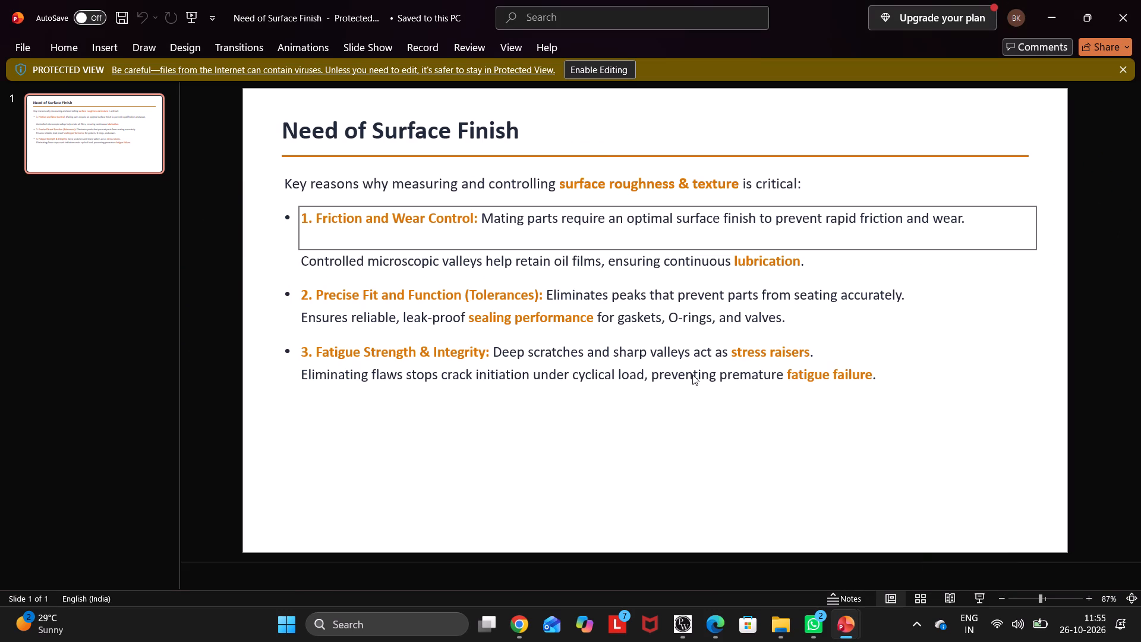
click(806, 257)
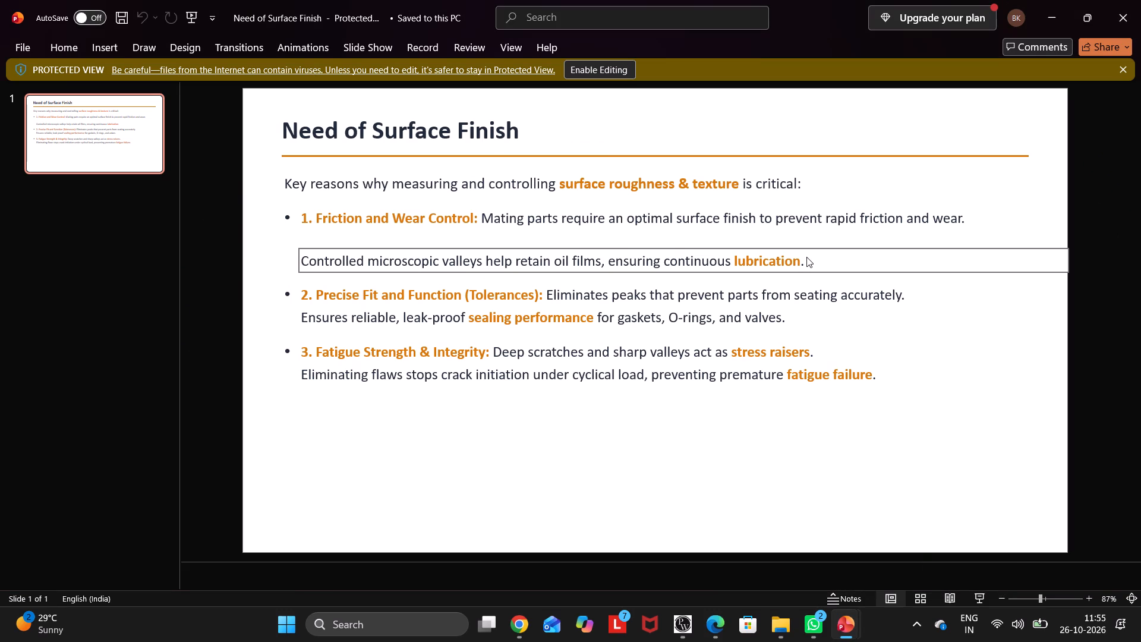
right_click(806, 257)
click(857, 226)
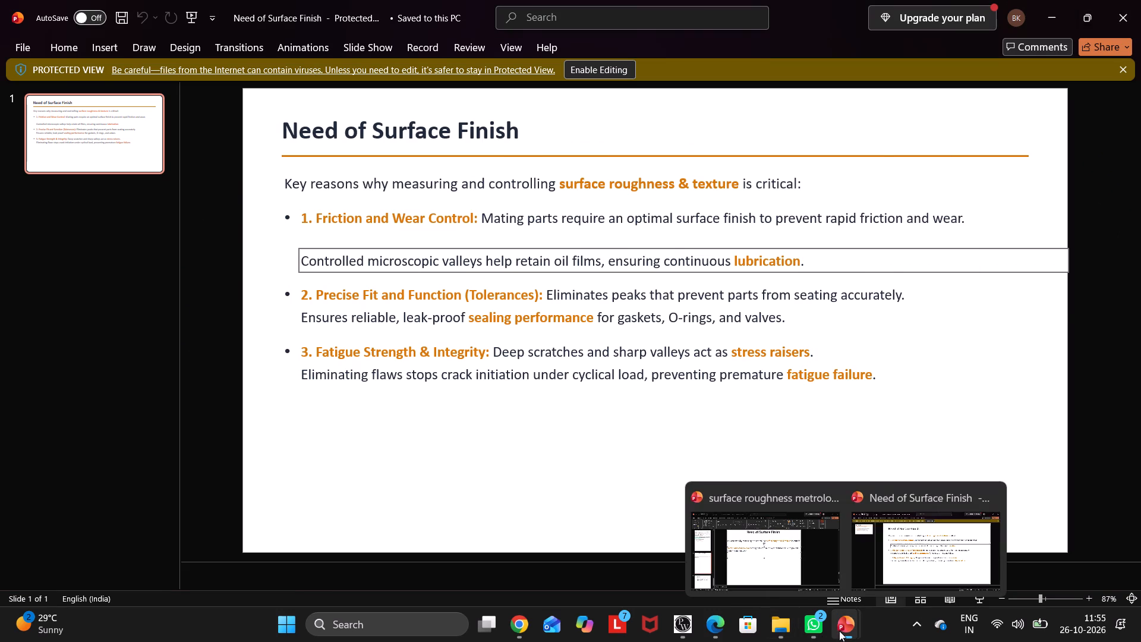
Switch to the surface roughness presentation, paste the copied text box on slide 18 and place it just below the "Friction and Wear Control" text.
click(795, 576)
click(300, 328)
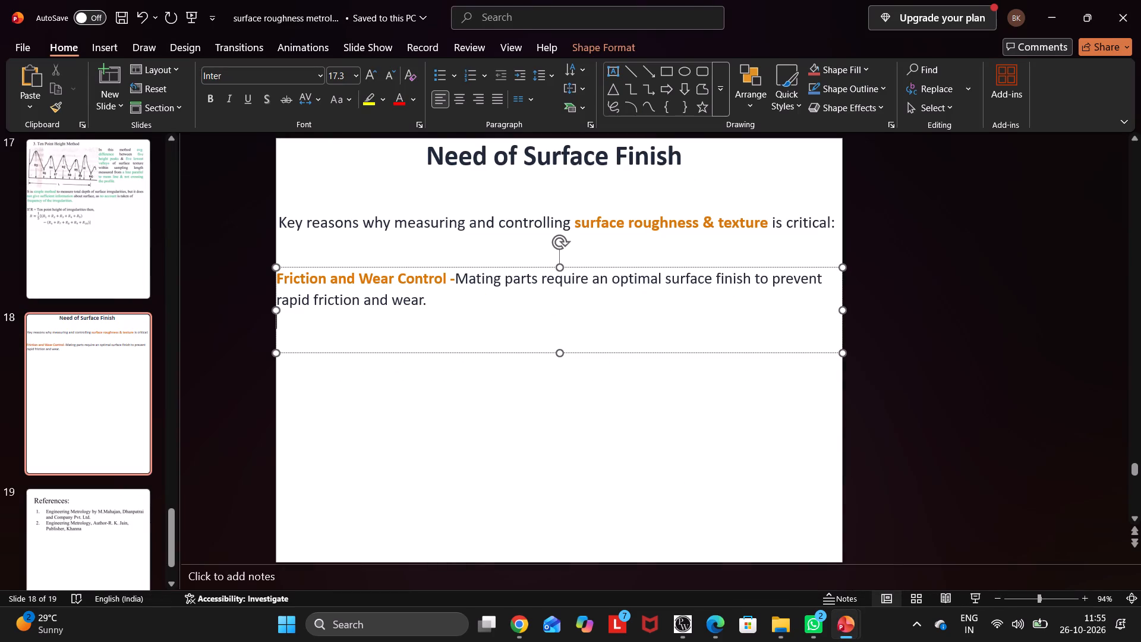
click(439, 297)
key(ctrl+v)
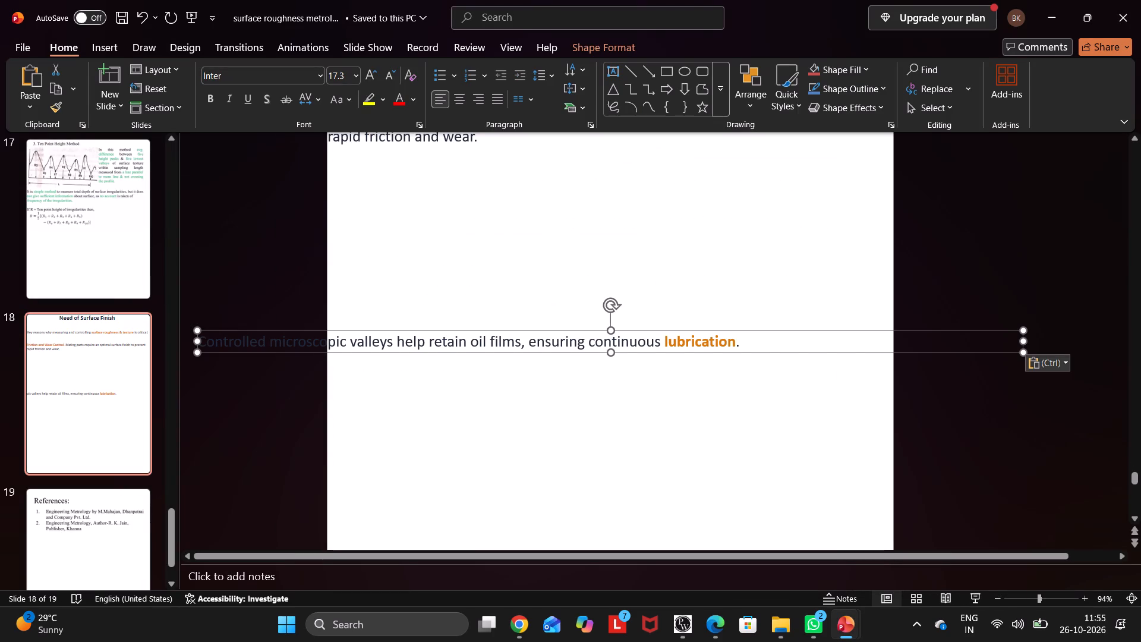
drag(327, 339, 396, 273)
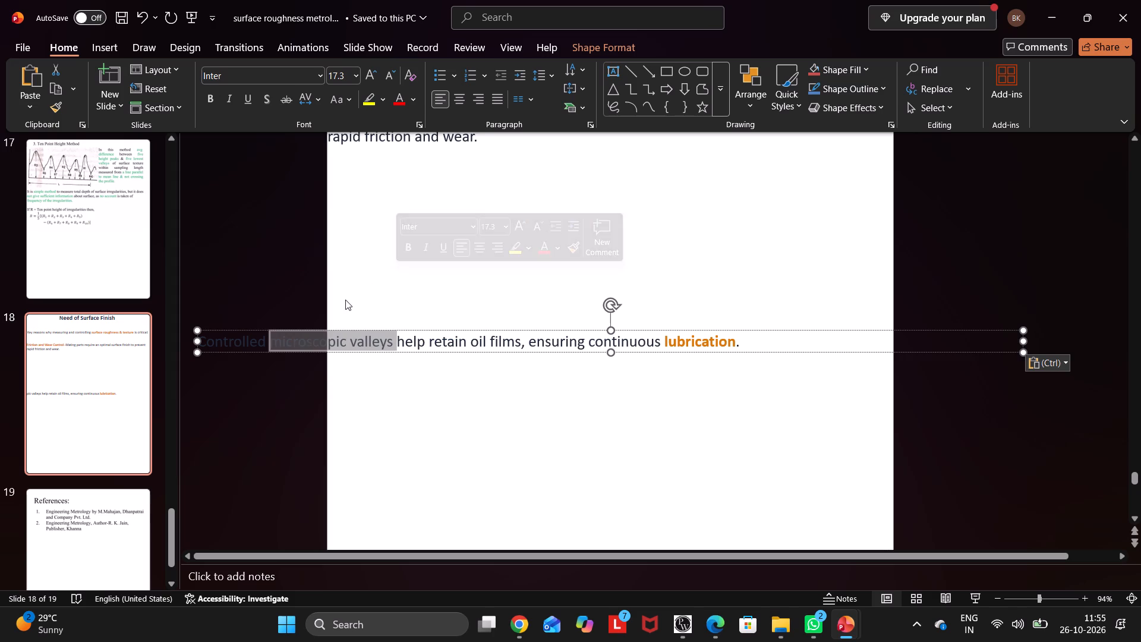
click(345, 300)
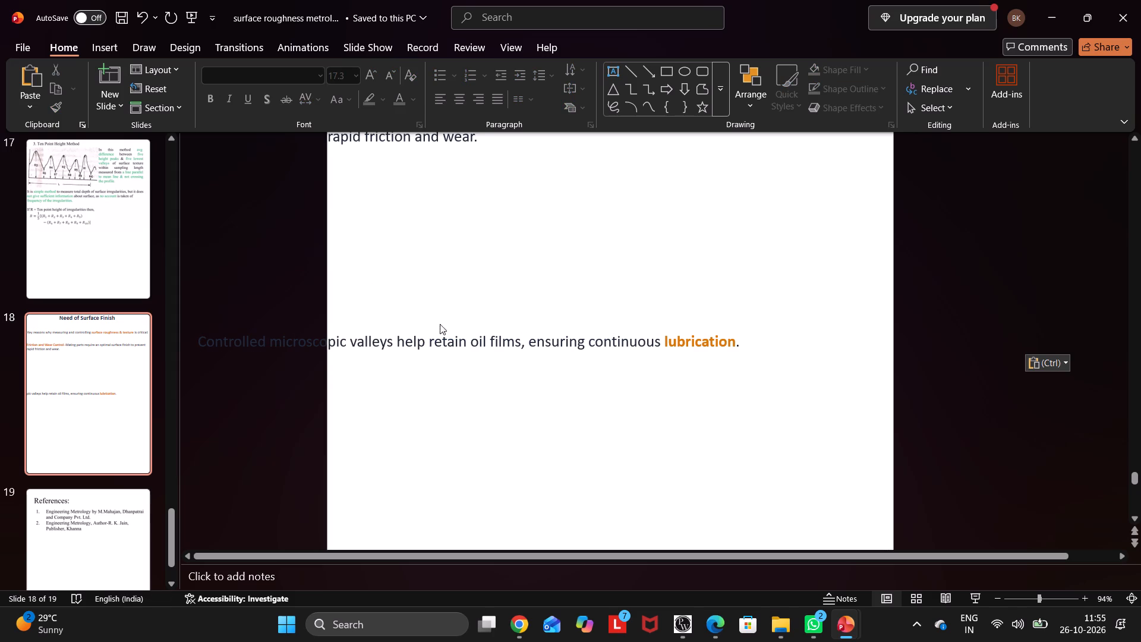
click(443, 326)
drag(615, 329, 718, 169)
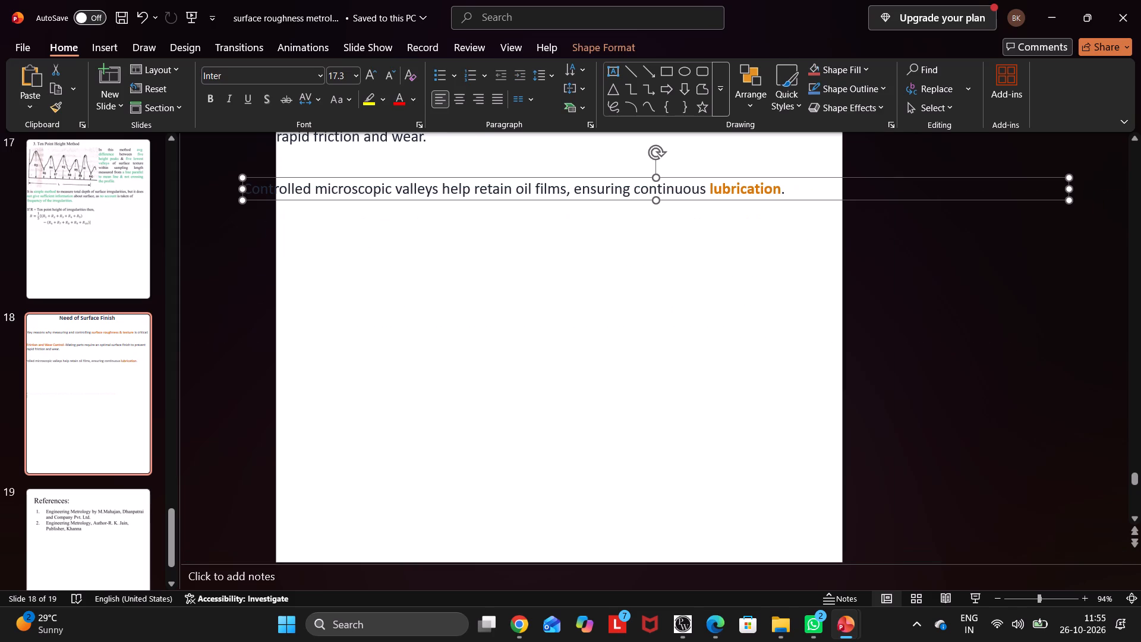
drag(658, 176, 691, 157)
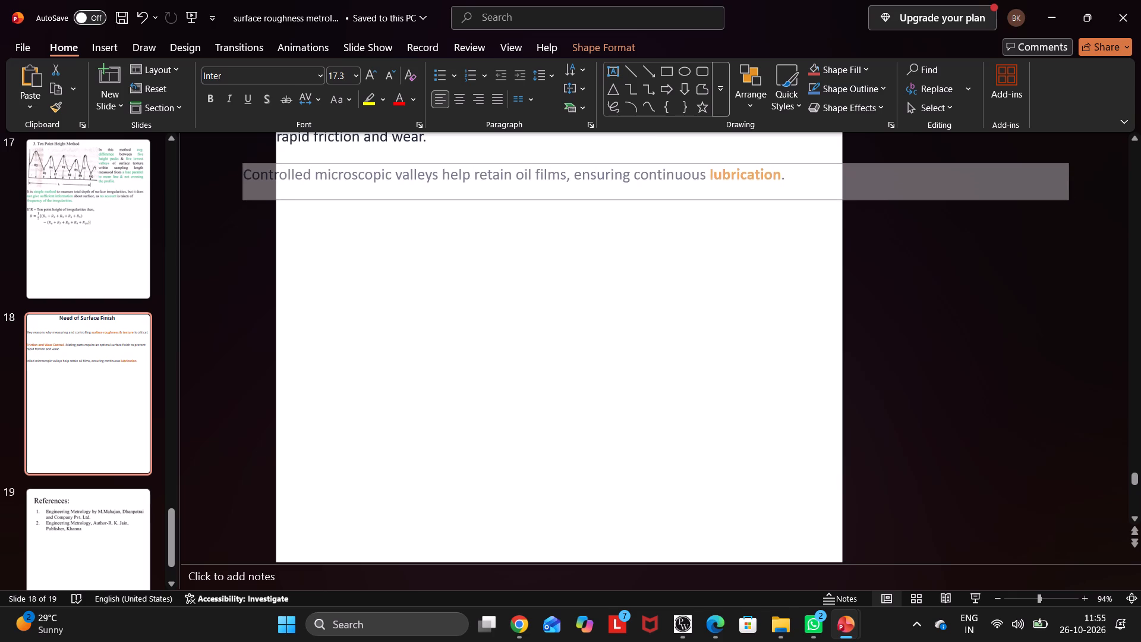
drag(691, 157, 723, 167)
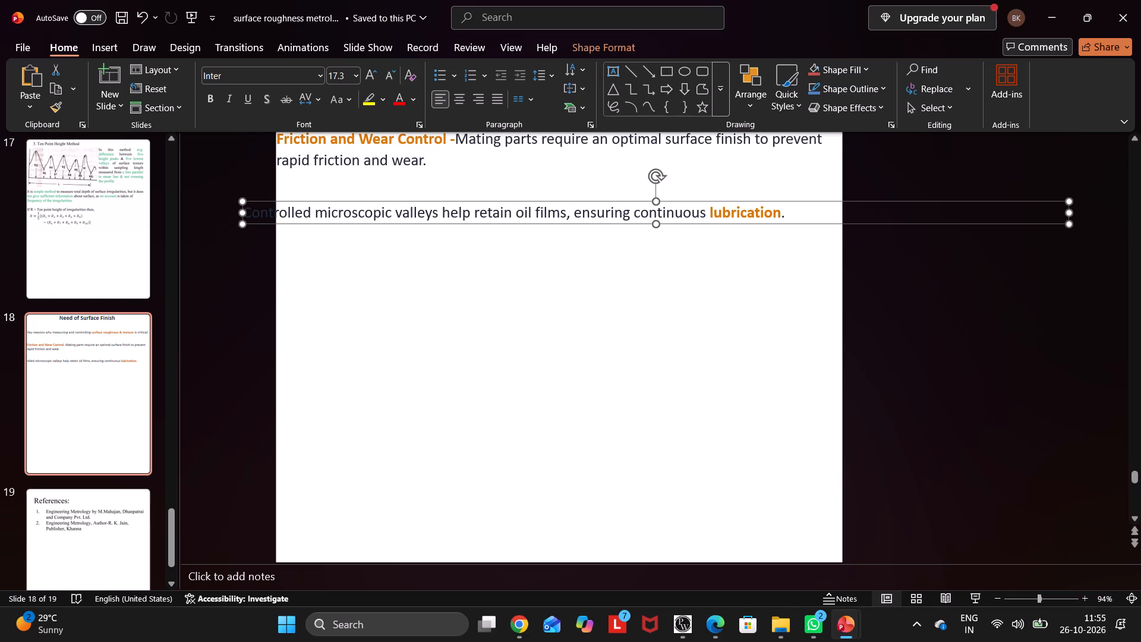
Narrow the "Controlled microscopic valleys" text box to fit within the slide, with its left edge on the slide's left edge.
drag(1070, 211, 859, 233)
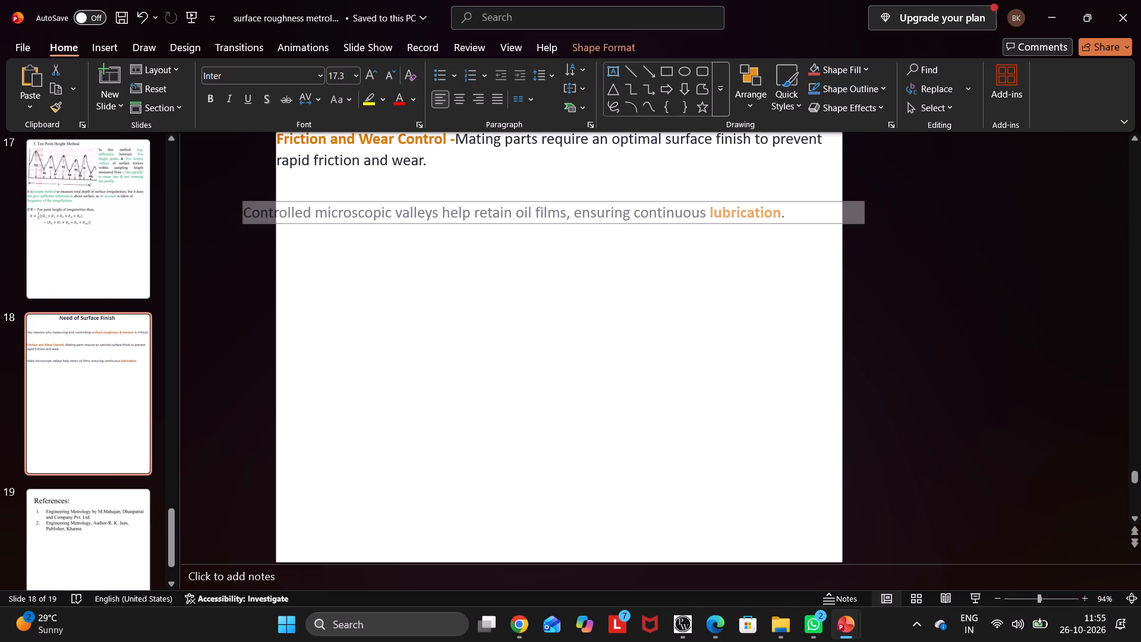
drag(859, 233, 800, 233)
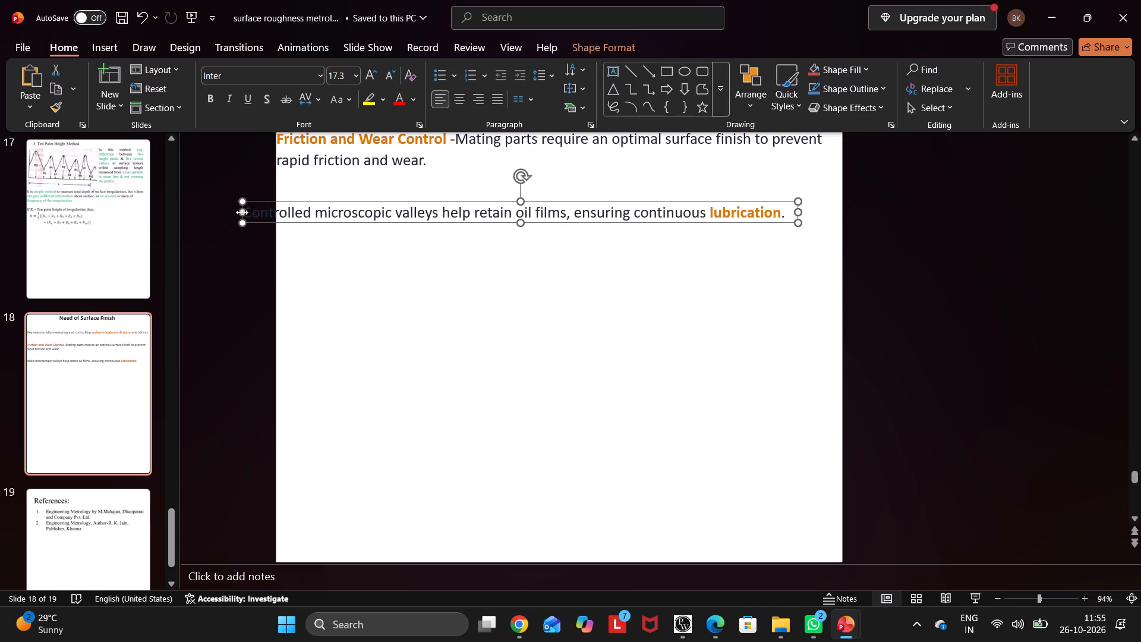
drag(243, 213, 274, 208)
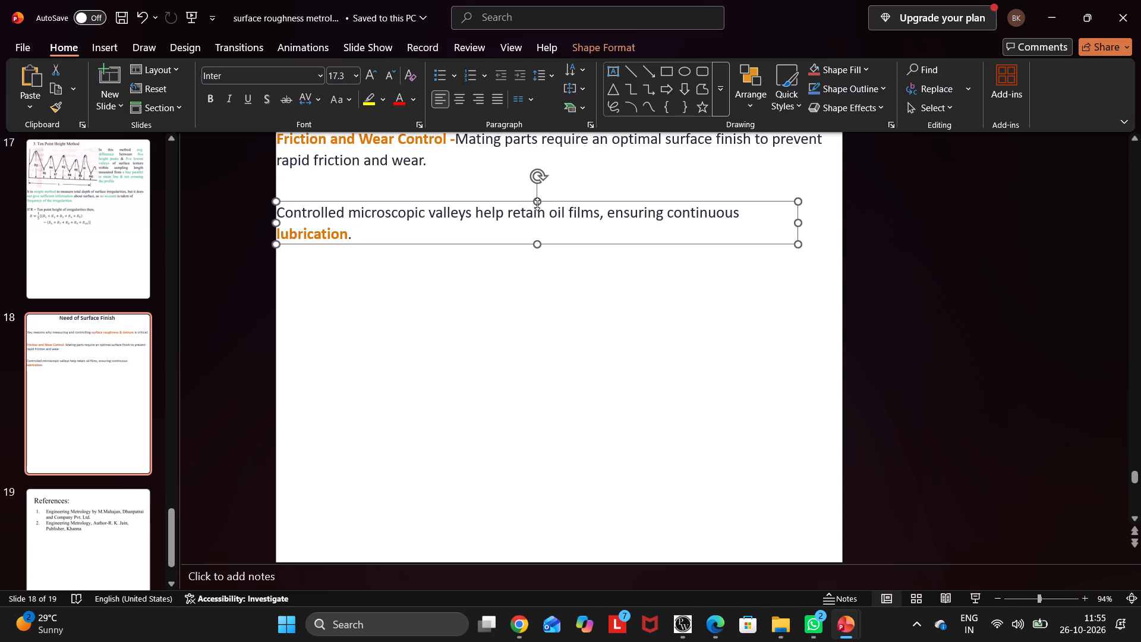
Reshape and move the "Controlled microscopic valleys" text box so its first line starts right after "rapid friction and wear.".
drag(537, 204, 593, 170)
drag(275, 199, 305, 196)
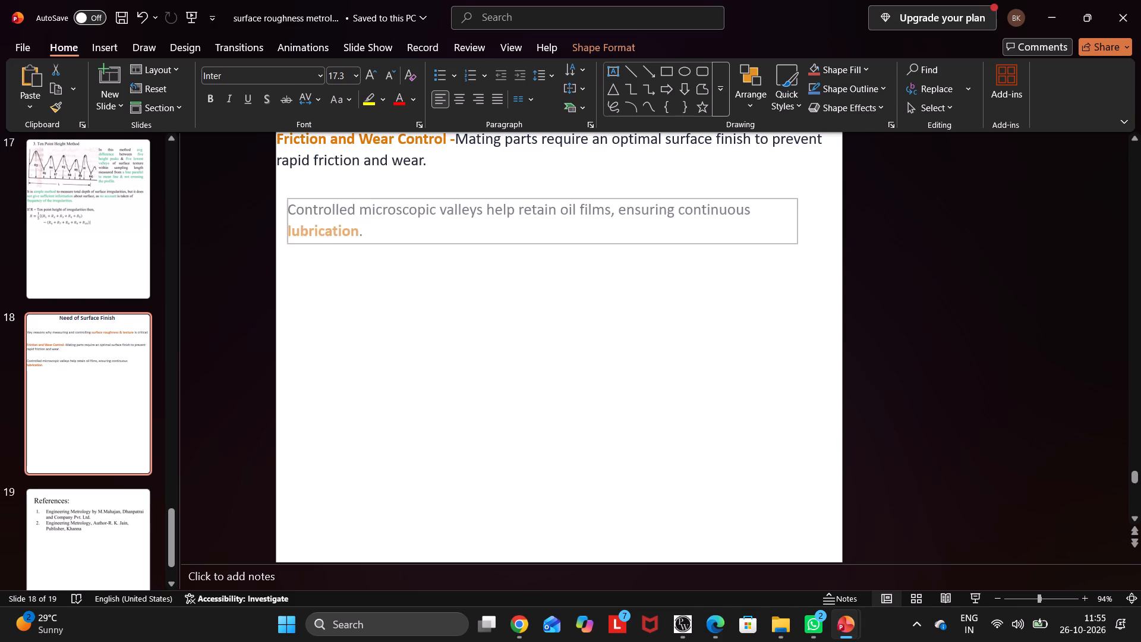
drag(305, 196, 425, 152)
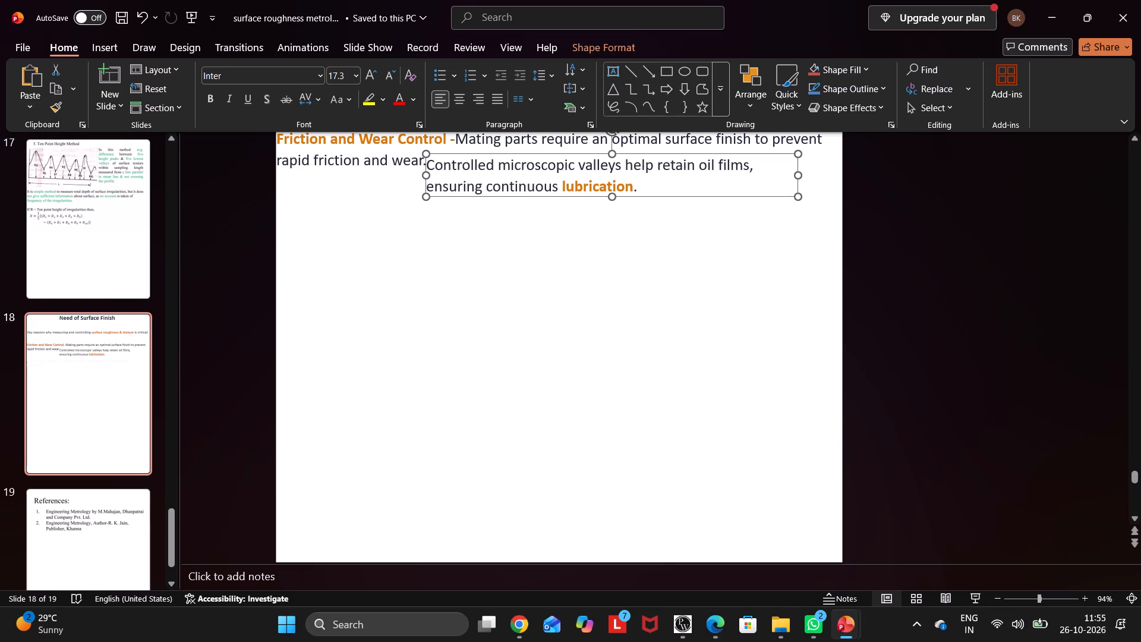
click(427, 158)
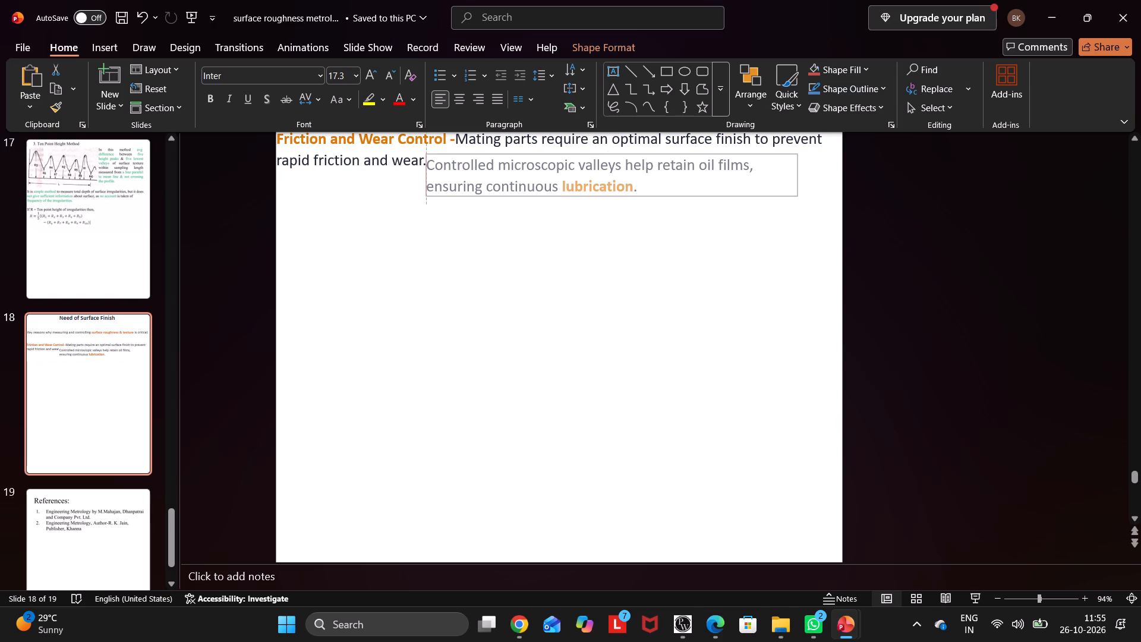
click(427, 152)
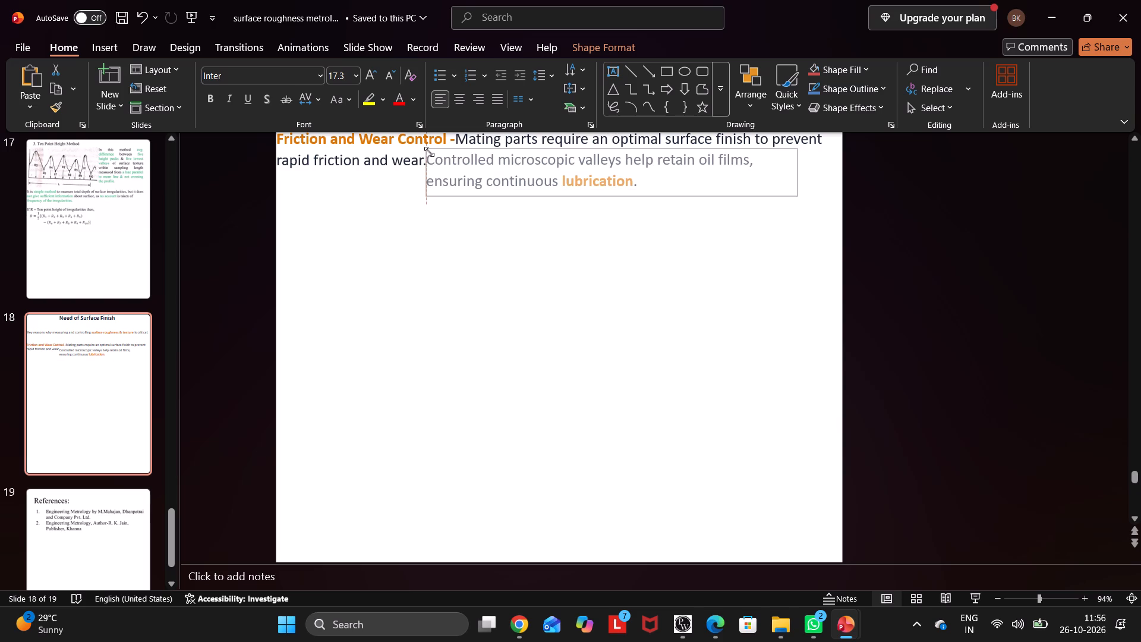
click(425, 155)
drag(425, 155, 429, 149)
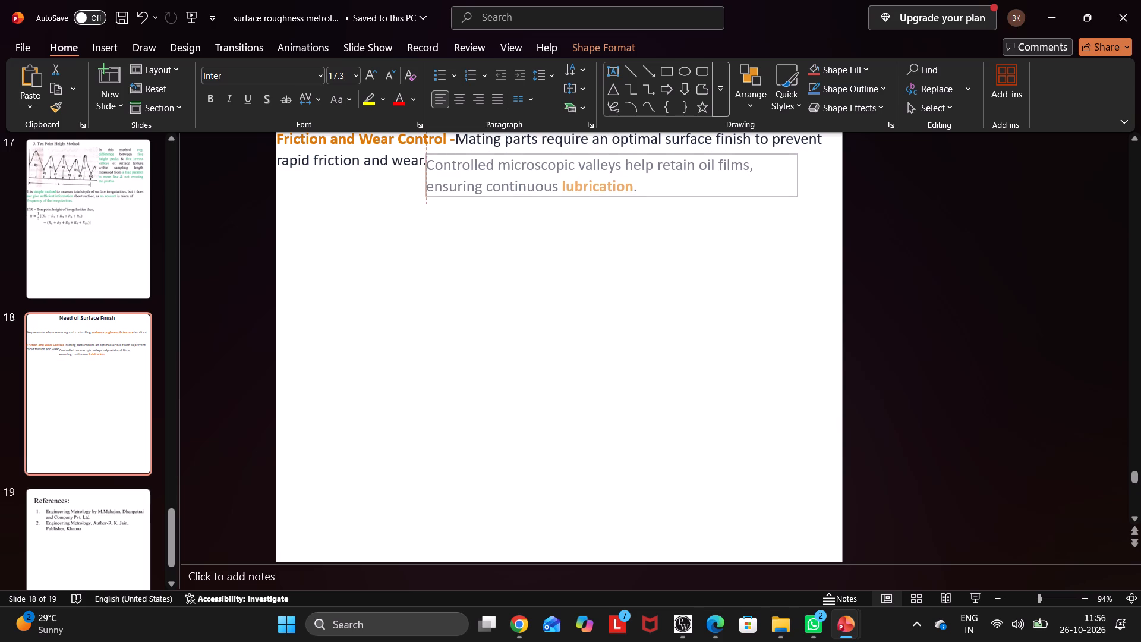
drag(429, 149, 431, 147)
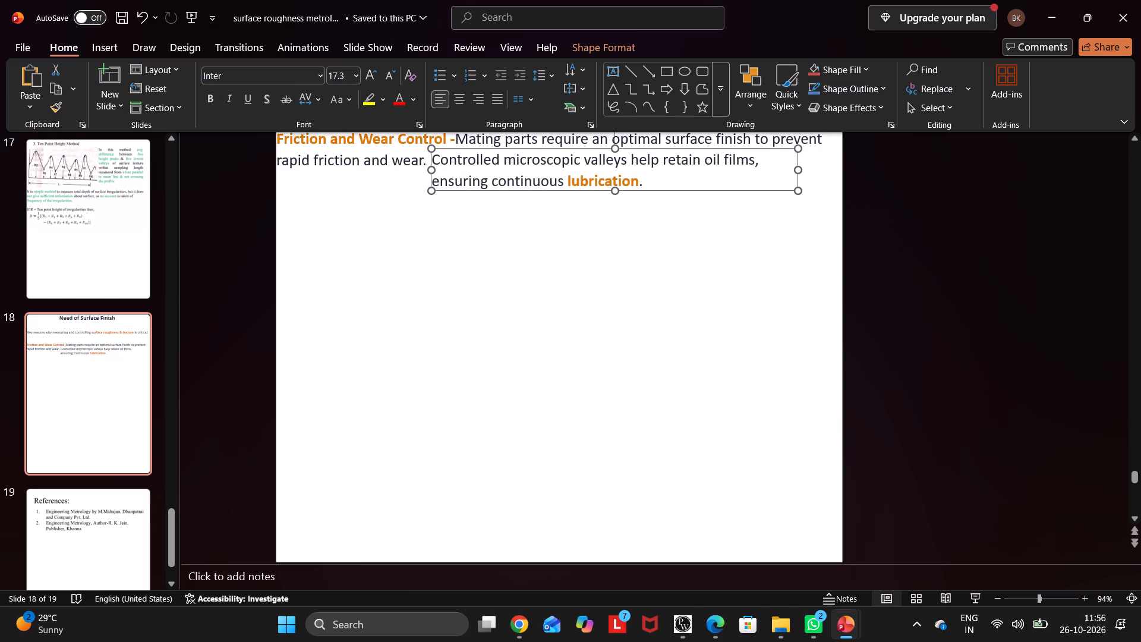
Widen the "Controlled microscopic valleys" text box to the slide's right edge so "ensuring" fits on its first line.
click(694, 182)
drag(799, 168, 805, 168)
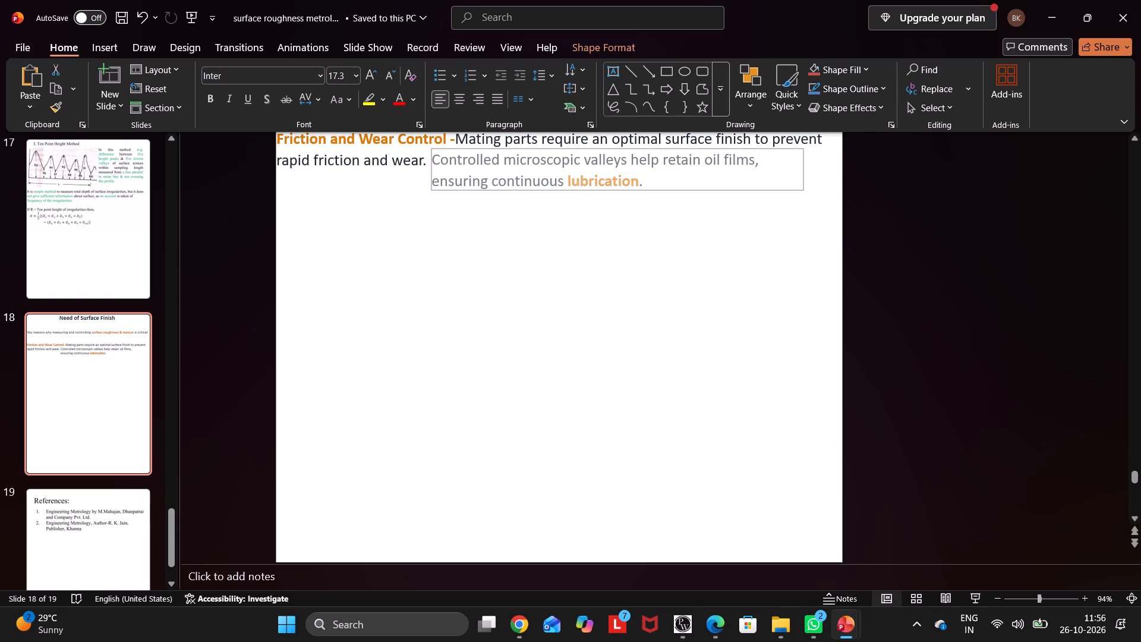
drag(805, 168, 816, 167)
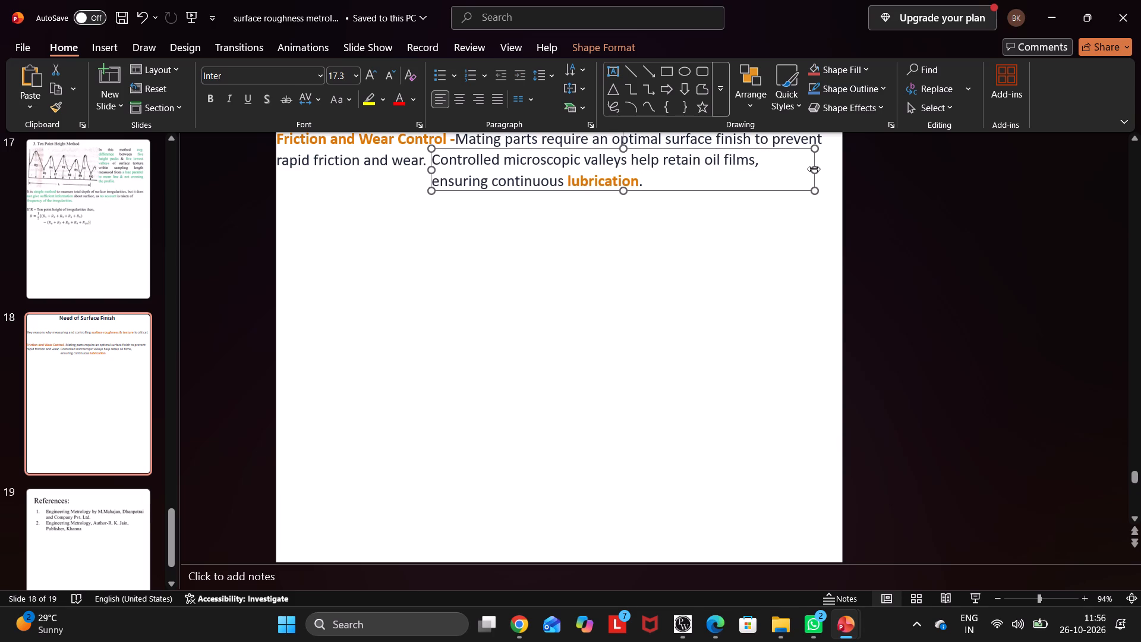
drag(814, 169, 845, 161)
click(670, 277)
Try to indent the "rapid friction and wear." line with spaces in the "Friction and Wear Control" text box.
scroll(515, 251, up, 1)
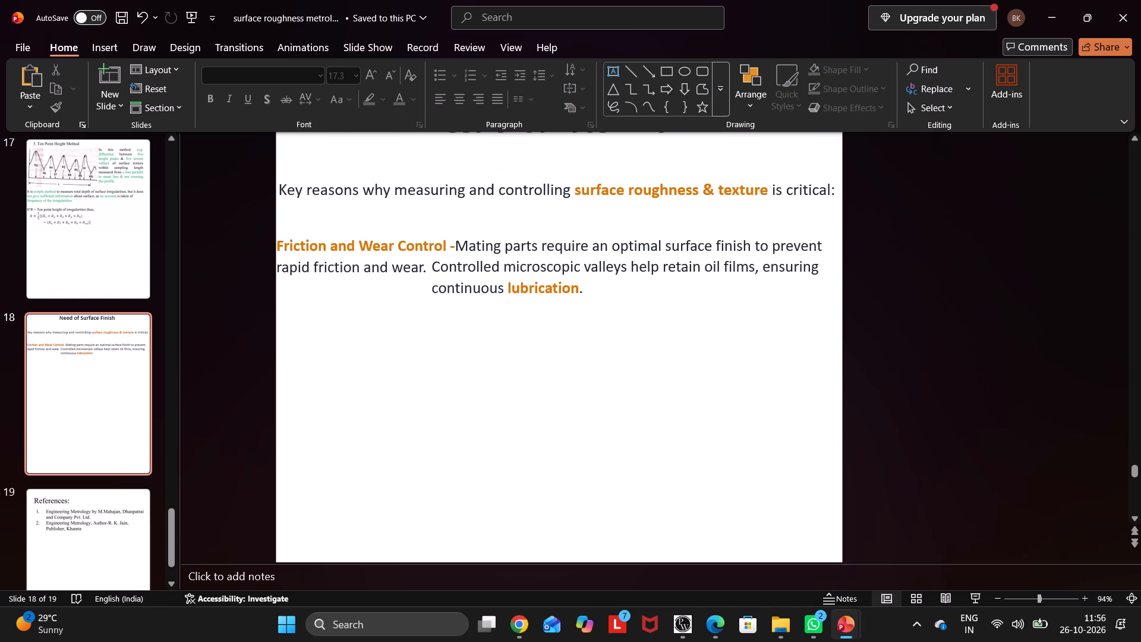
click(275, 270)
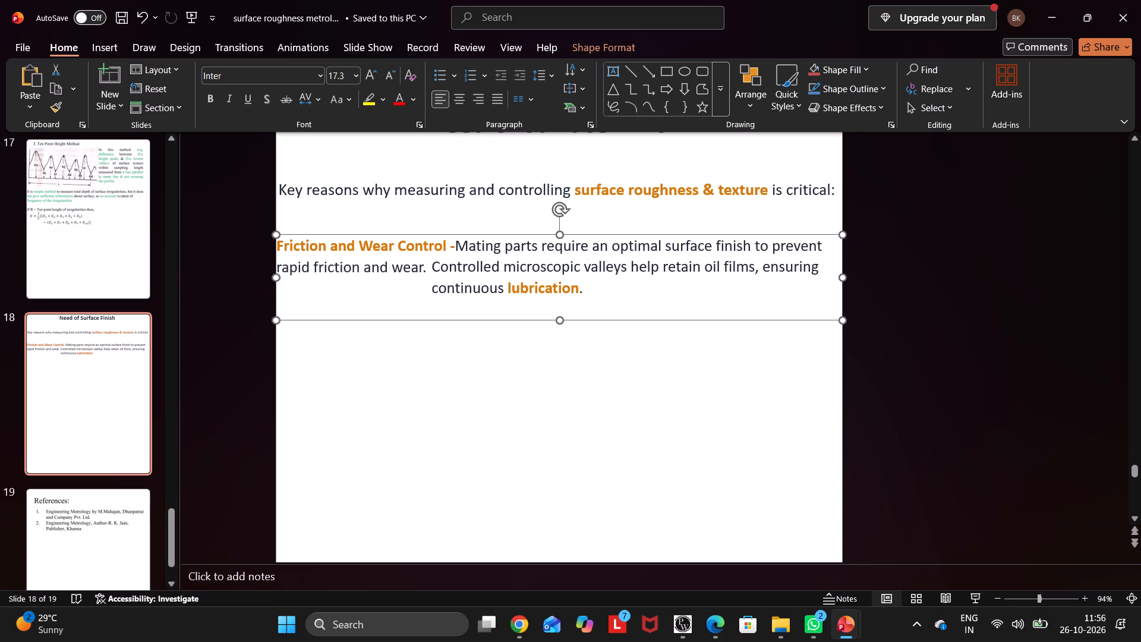
click(426, 267)
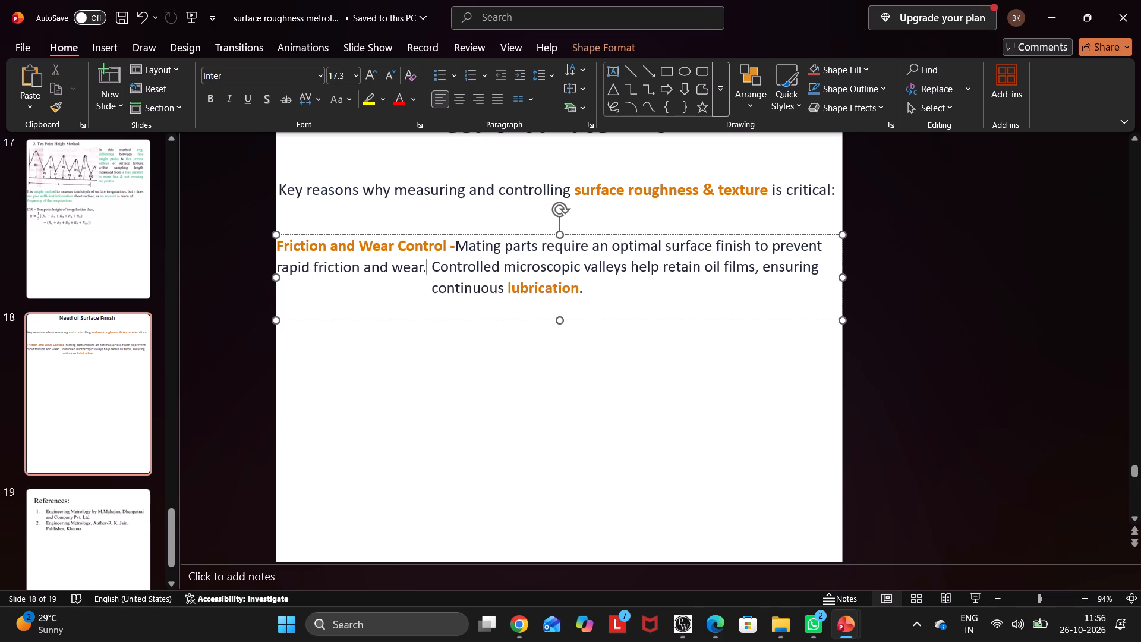
click(276, 267)
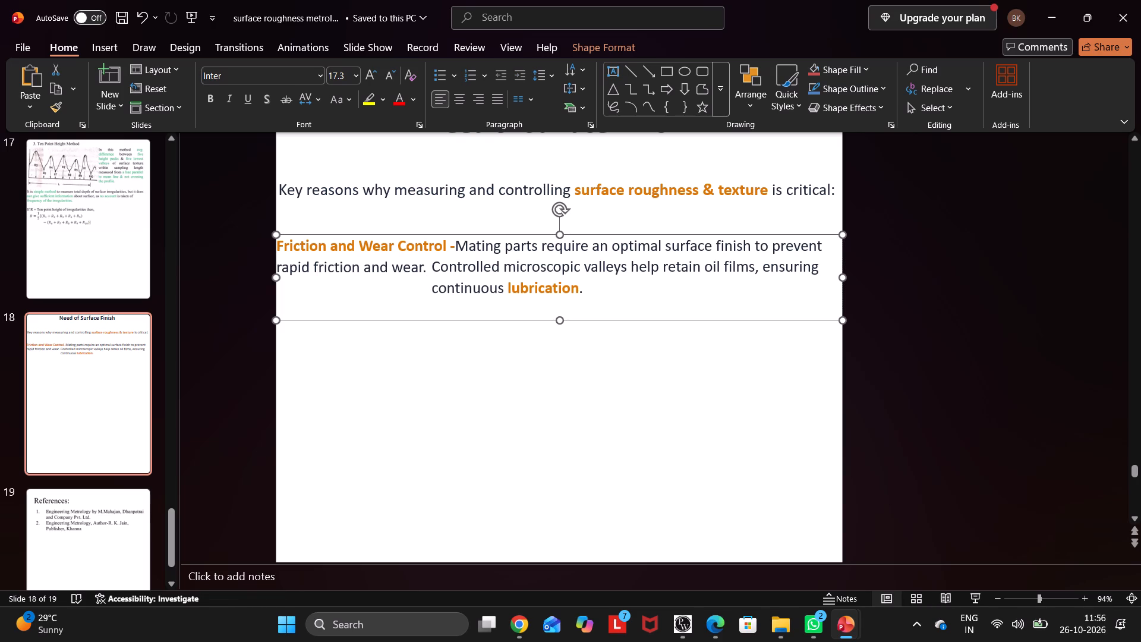
click(283, 277)
click(276, 267)
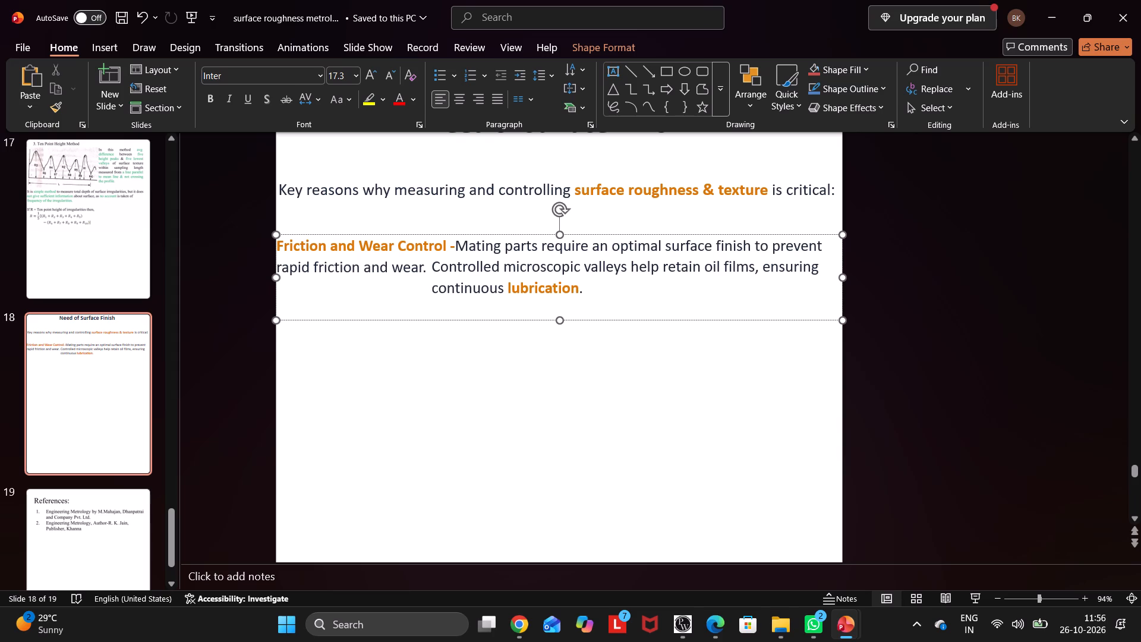
key(space)
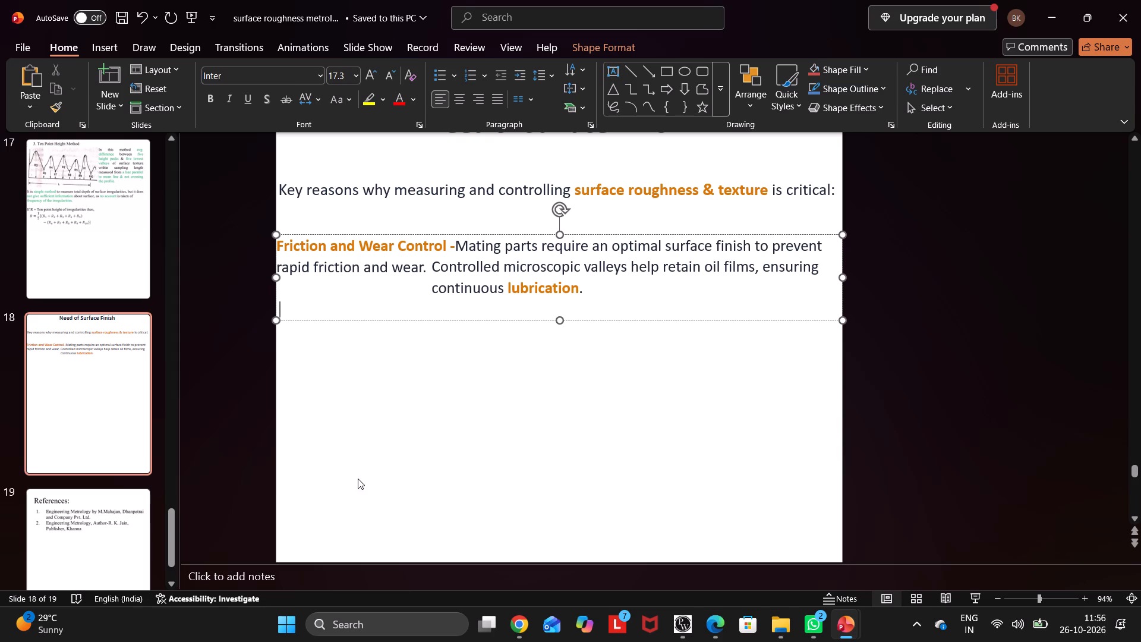
click(362, 481)
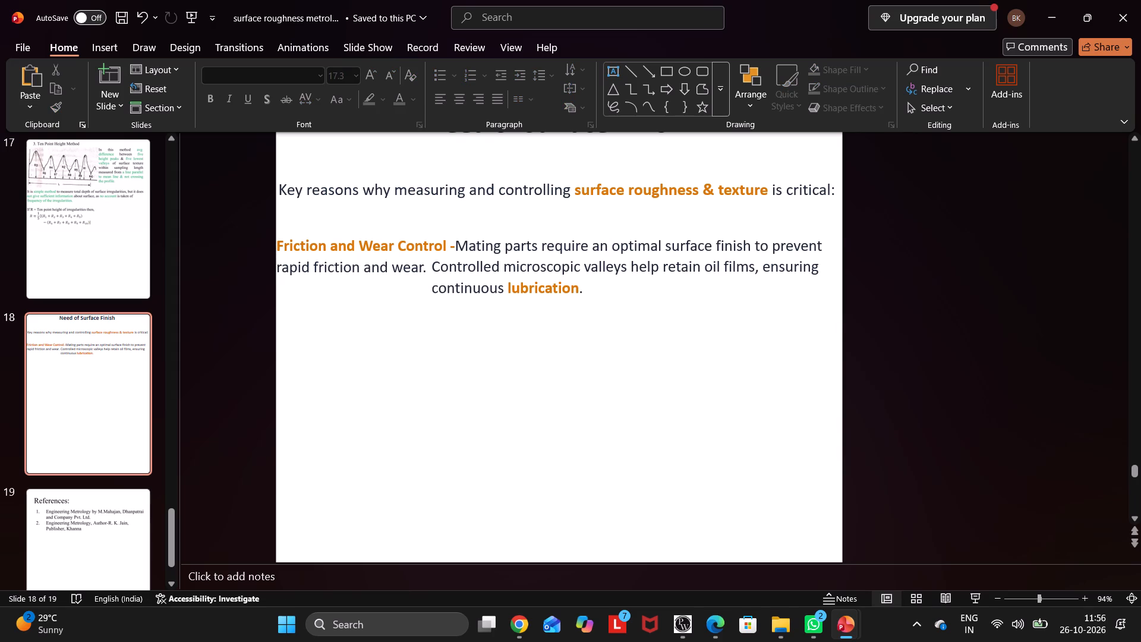
click(276, 266)
key(space)
key(space)
key(space)
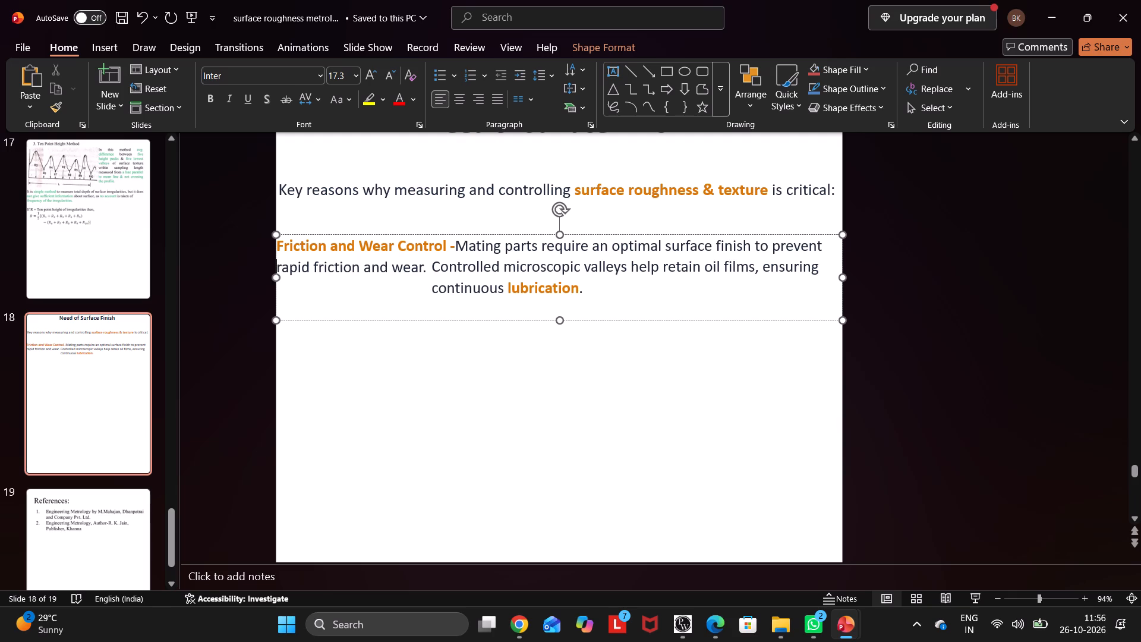
key(space)
key(space)
key(space)
key(space)
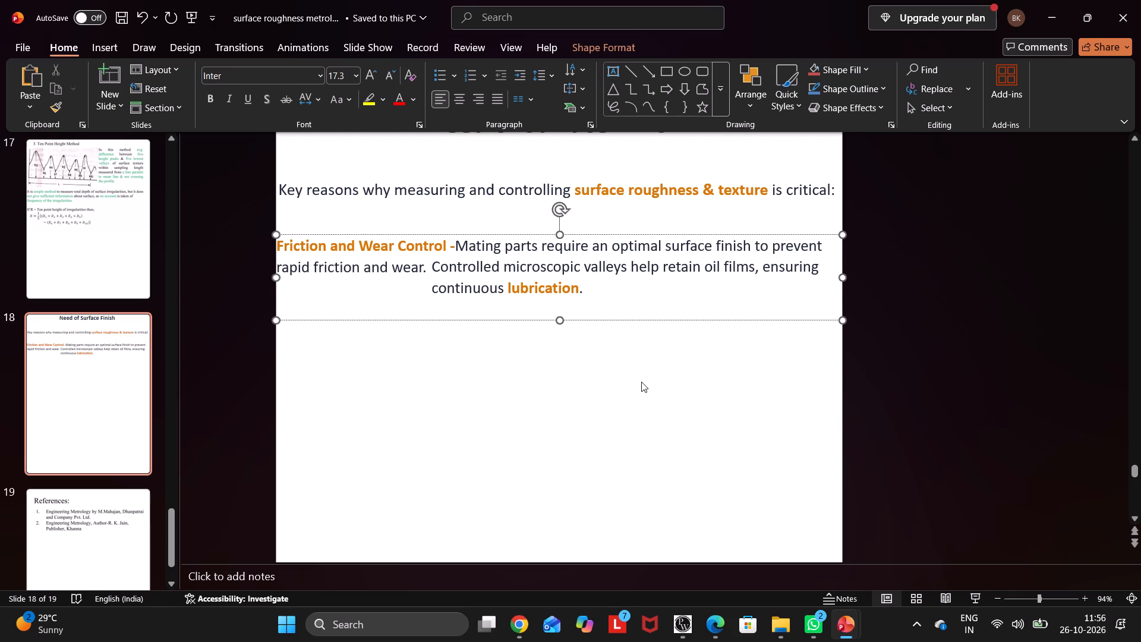
click(641, 382)
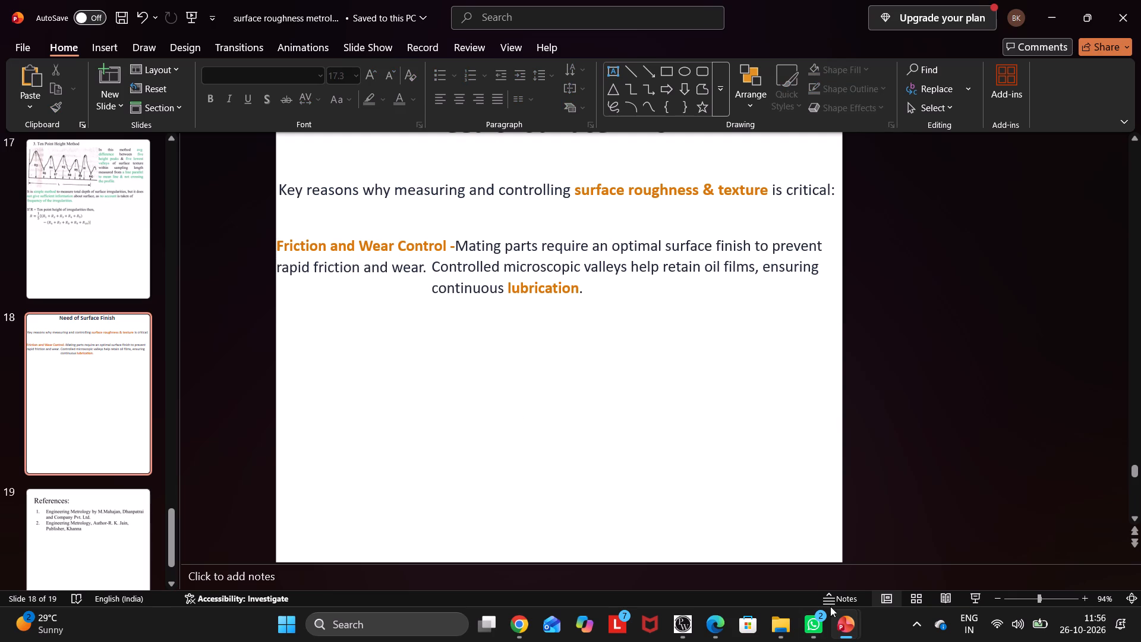
Switch to the Need of Surface Finish source presentation and copy the "2. Precise Fit and Function (Tolerances)" text box.
click(912, 556)
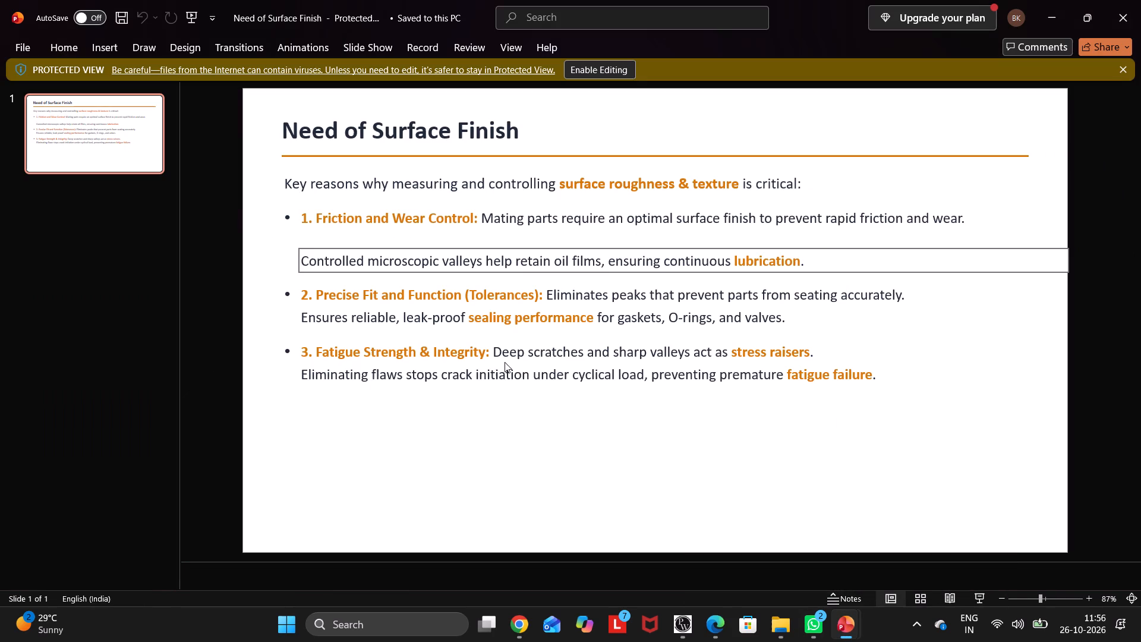
click(305, 291)
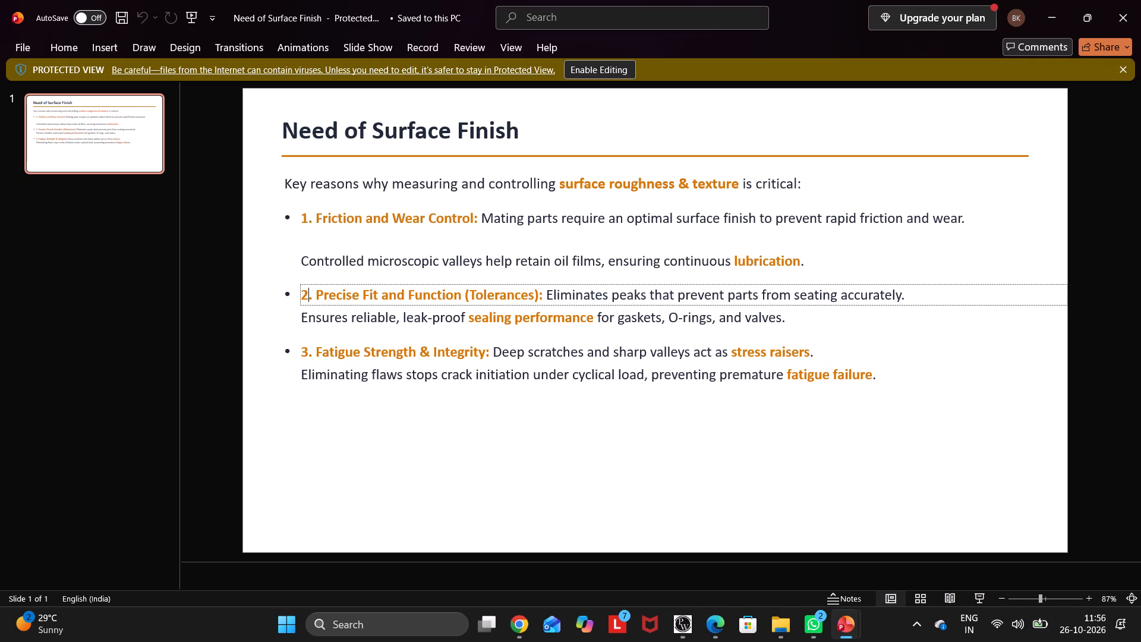
right_click(909, 294)
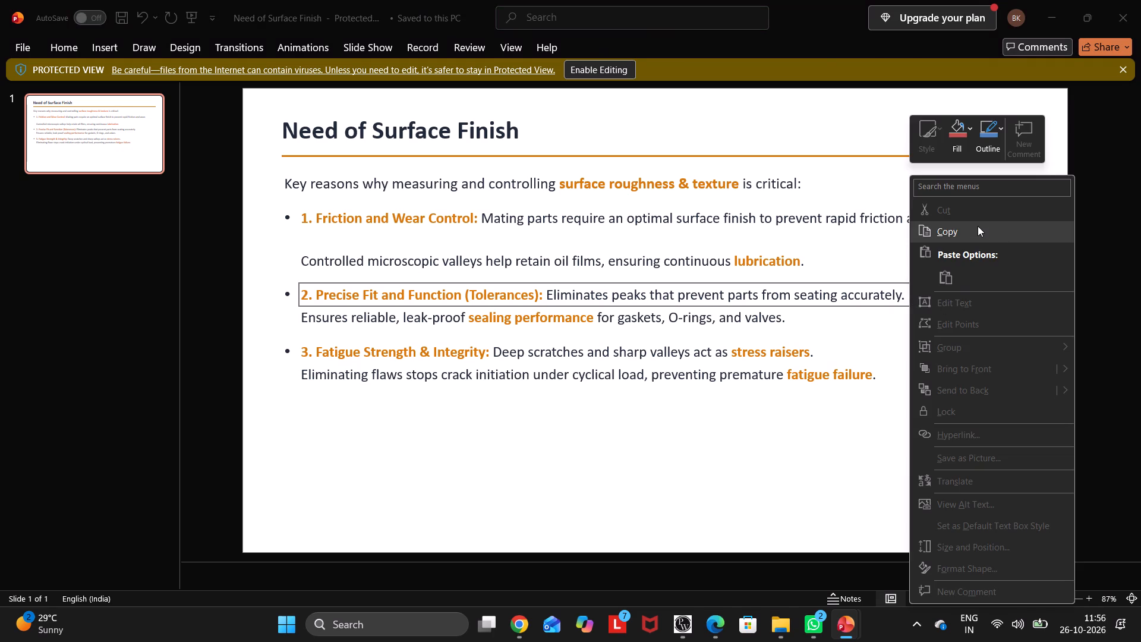
click(978, 226)
click(840, 621)
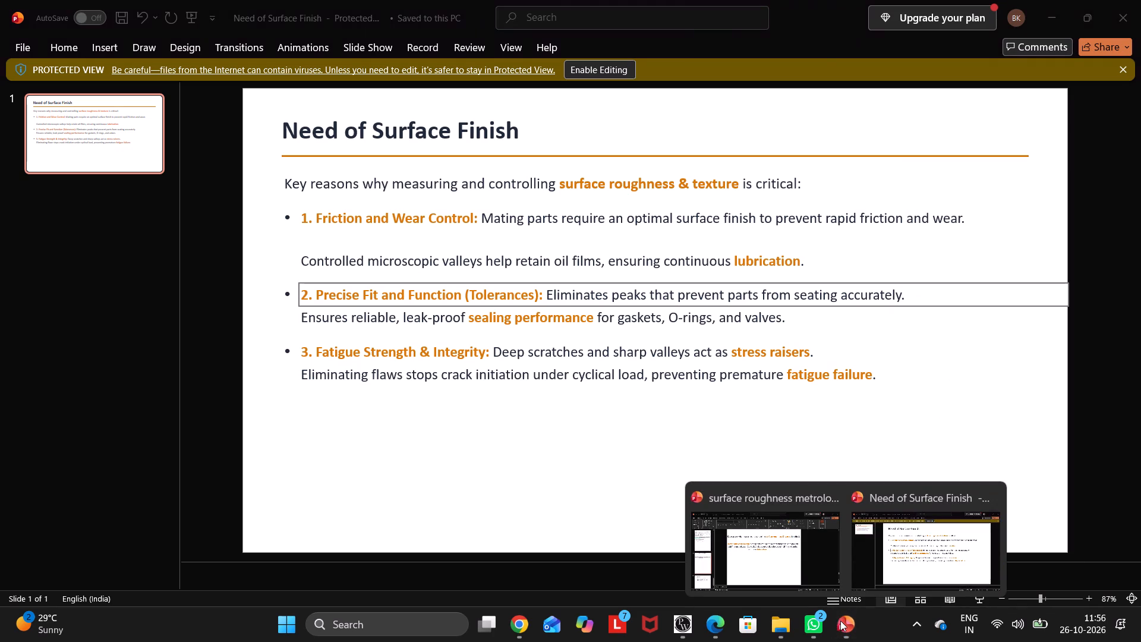
Paste the "2. Precise Fit and Function (Tolerances)" text box onto slide 18 and pull its left edge in to the slide's left edge.
click(799, 578)
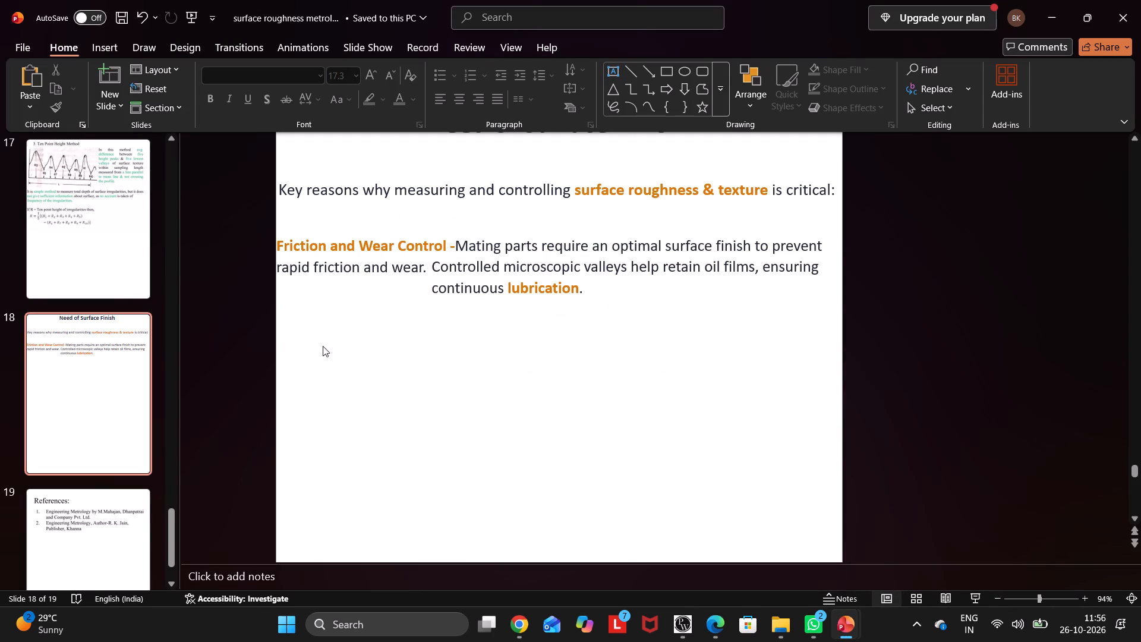
click(297, 331)
click(297, 320)
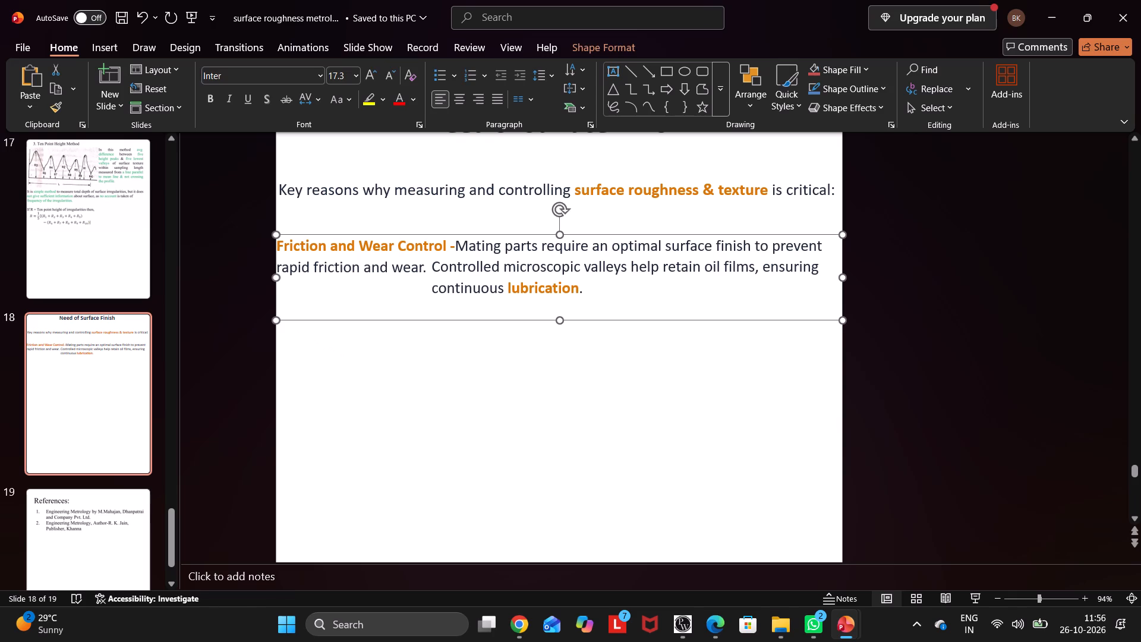
click(297, 326)
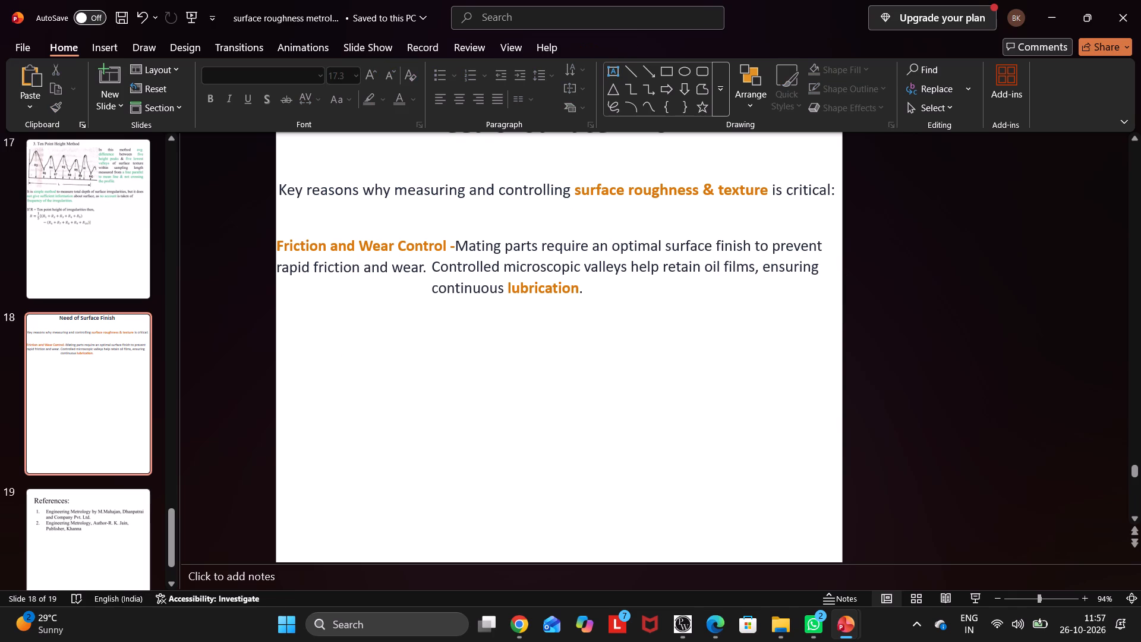
key(ctrl+v)
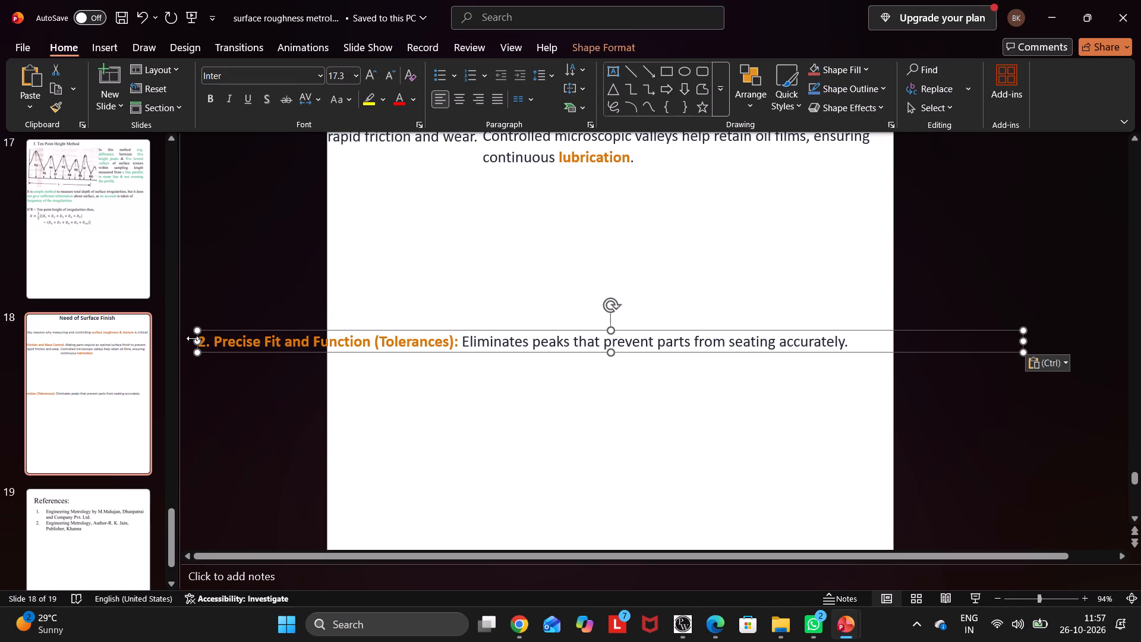
drag(197, 342, 333, 281)
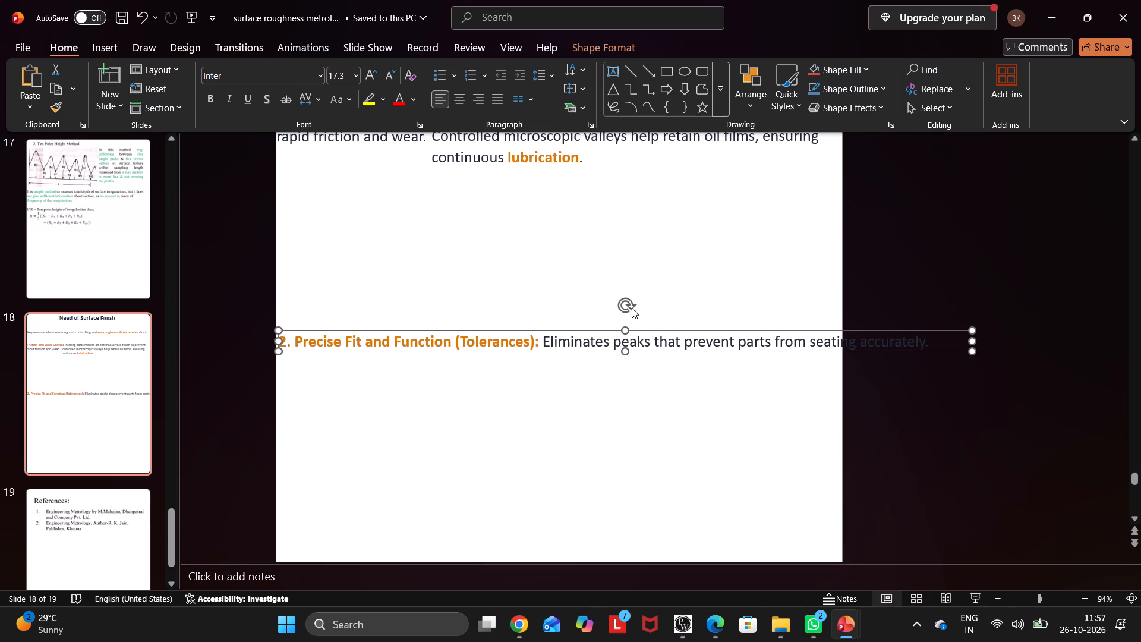
Look through the other slides of the surface roughness presentation and return to slide 18.
click(55, 213)
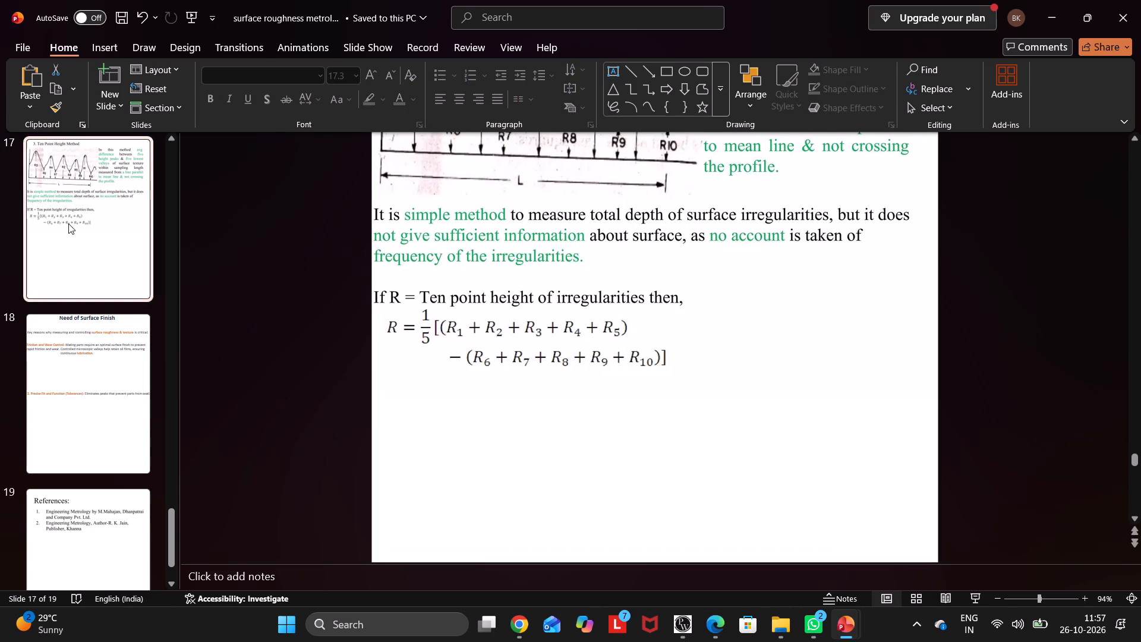
scroll(68, 224, up, 1)
click(68, 224)
scroll(68, 224, up, 1)
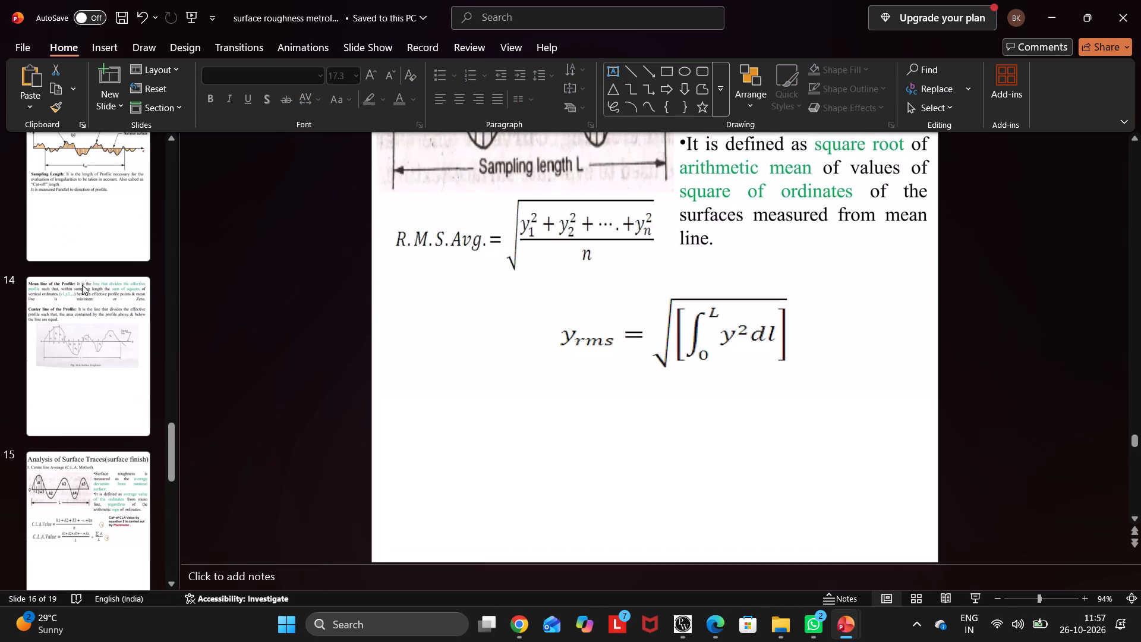
click(84, 210)
scroll(84, 210, up, 1)
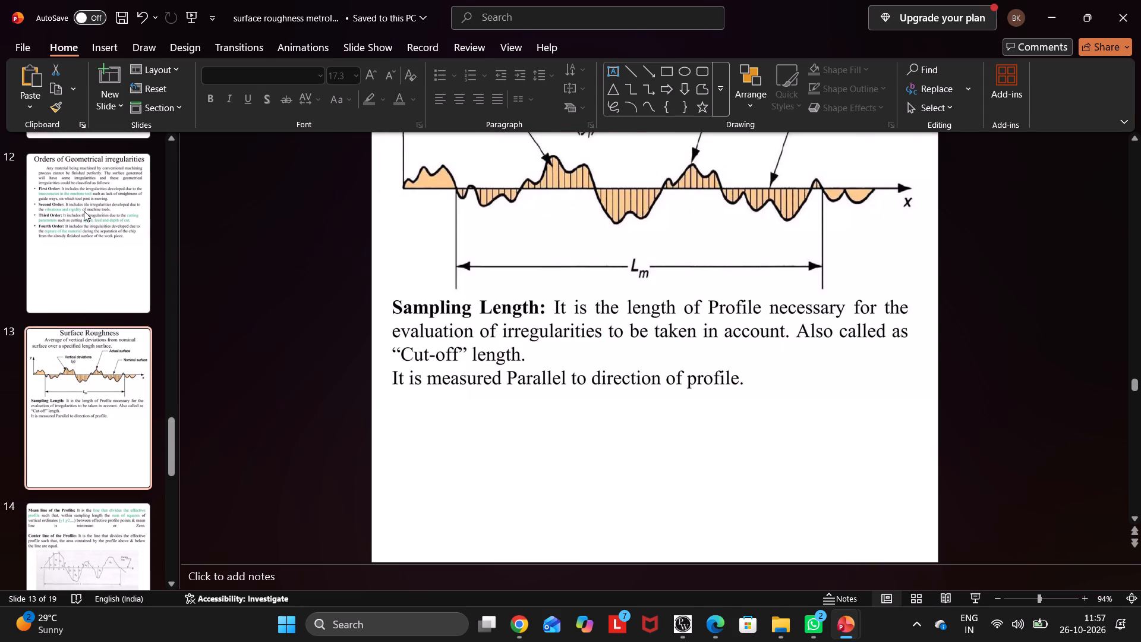
click(84, 211)
scroll(84, 211, up, 2)
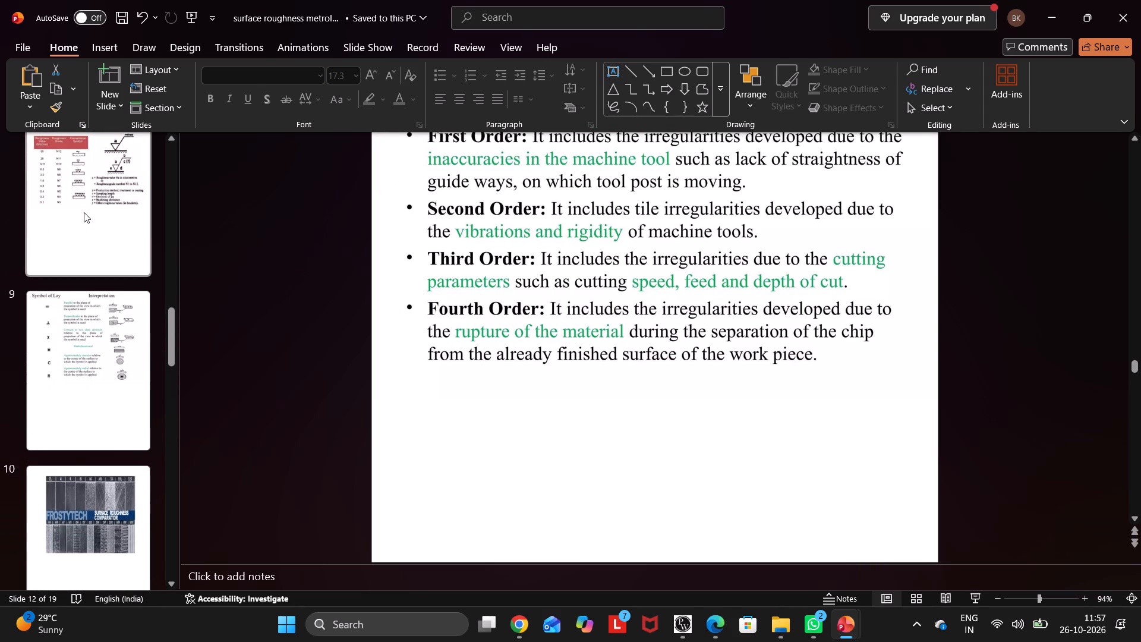
scroll(84, 212, up, 1)
scroll(84, 212, down, 11)
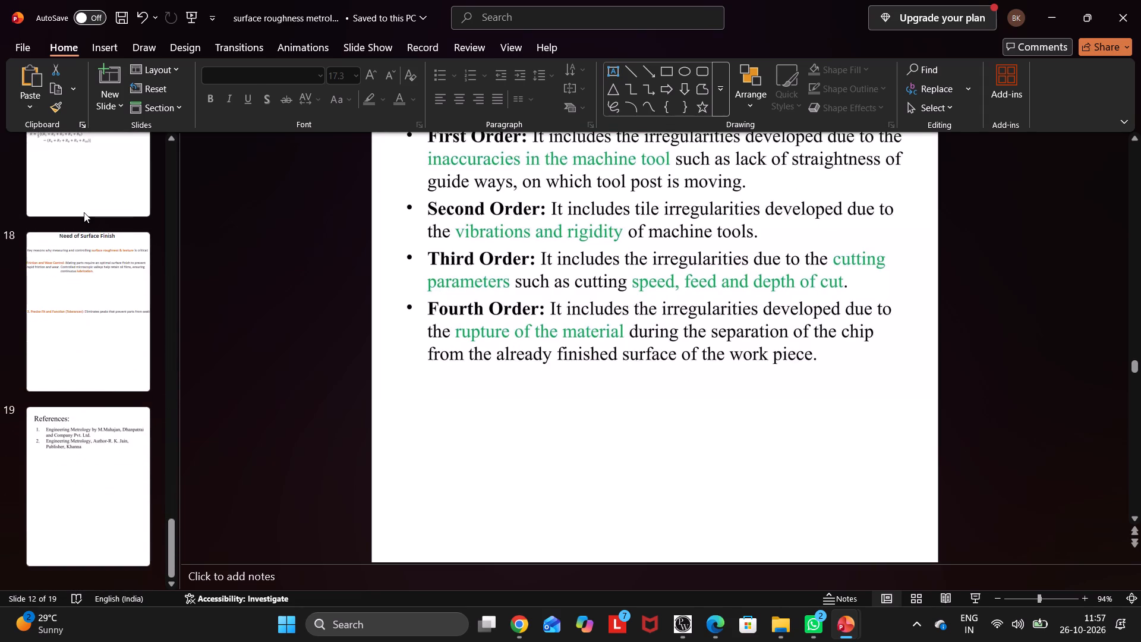
scroll(84, 212, up, 7)
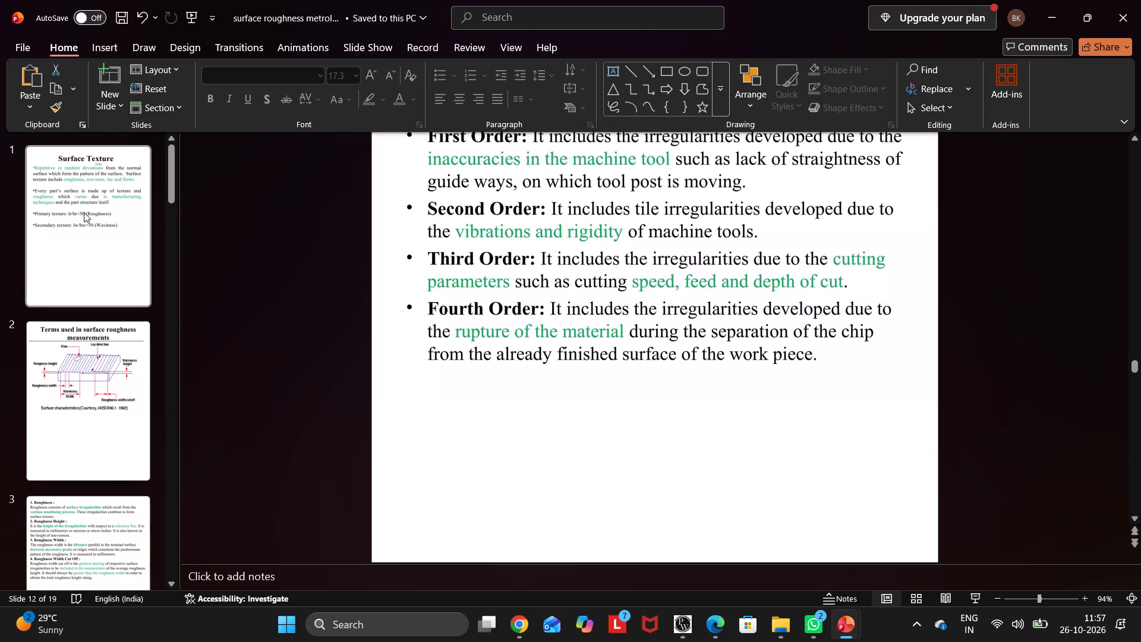
scroll(84, 212, down, 10)
click(95, 279)
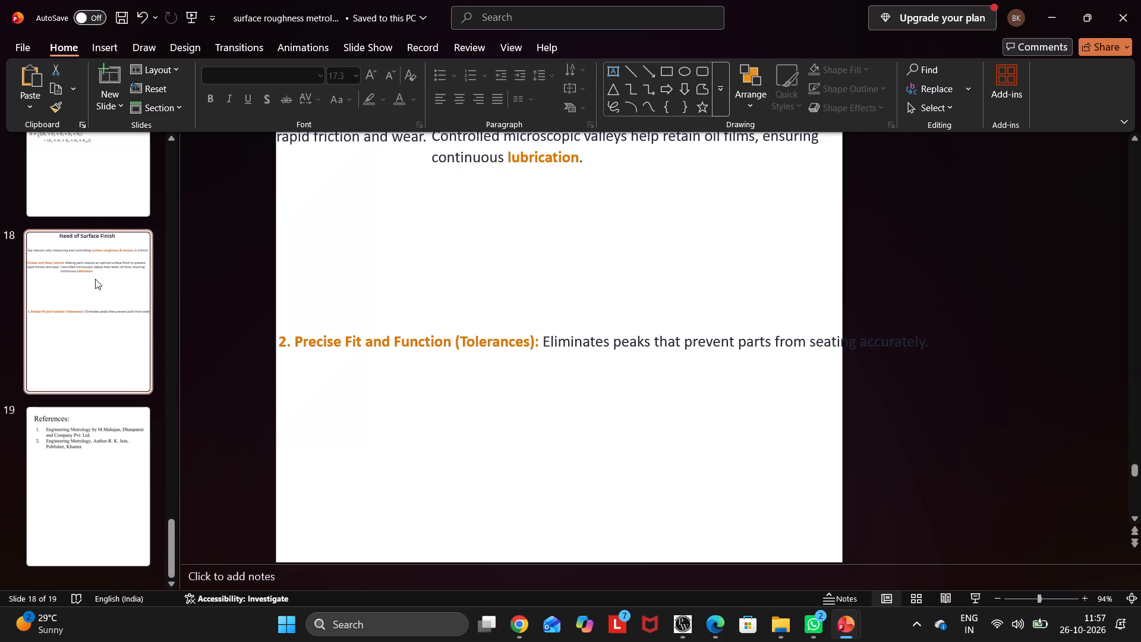
Move the "2. Precise Fit and Function (Tolerances)" text box up just below the "continuous lubrication." line, aligned with the slide's left edge.
click(348, 342)
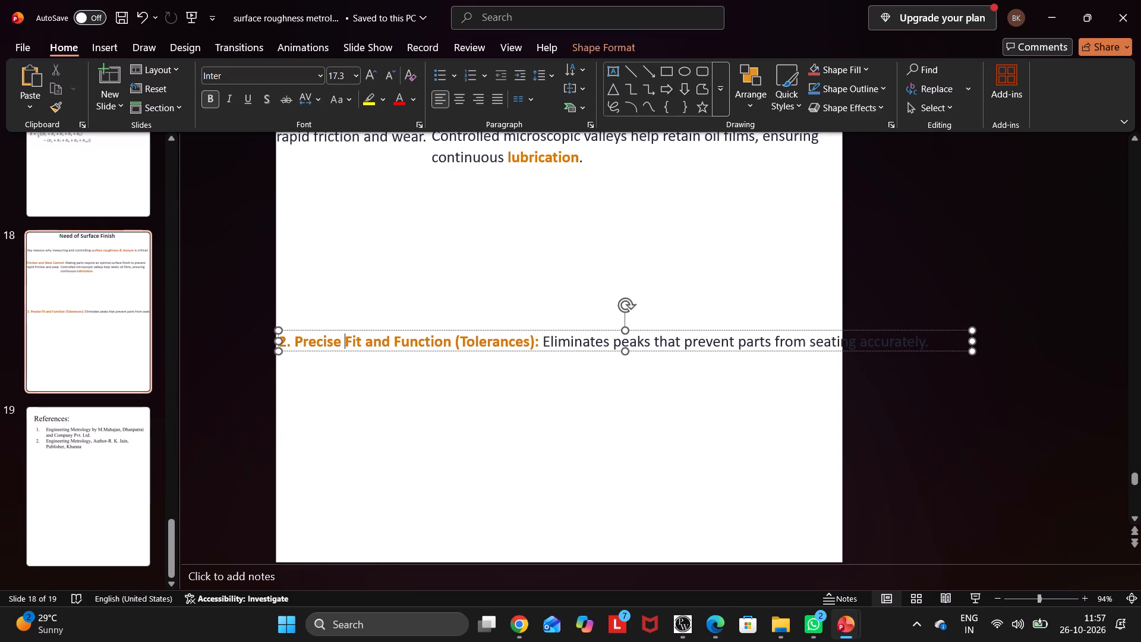
drag(345, 332, 357, 262)
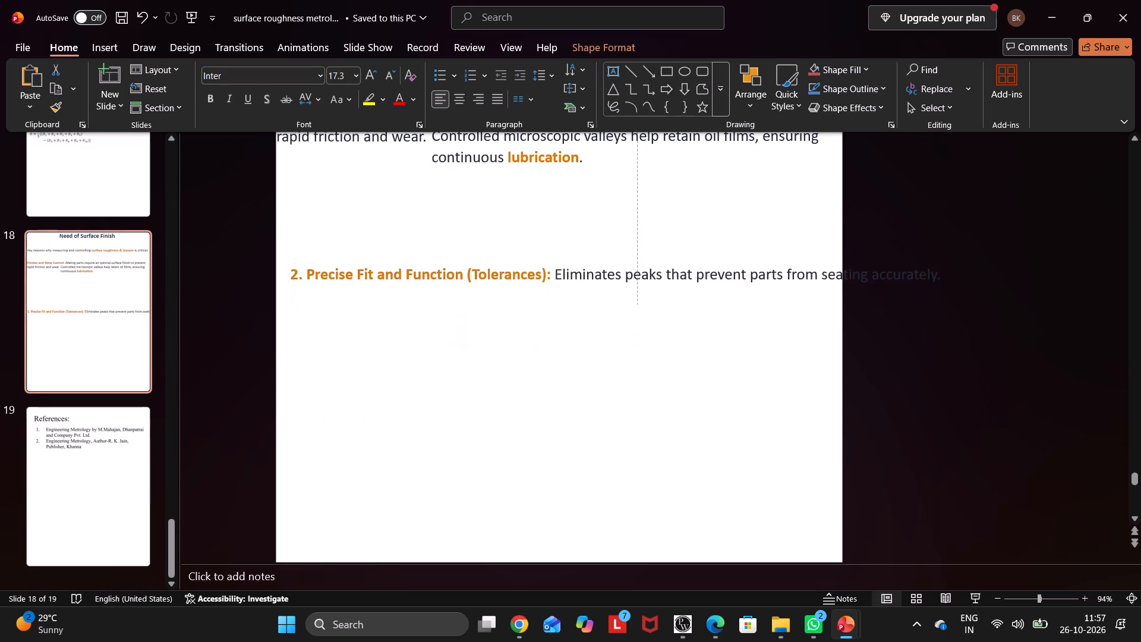
drag(357, 262, 344, 174)
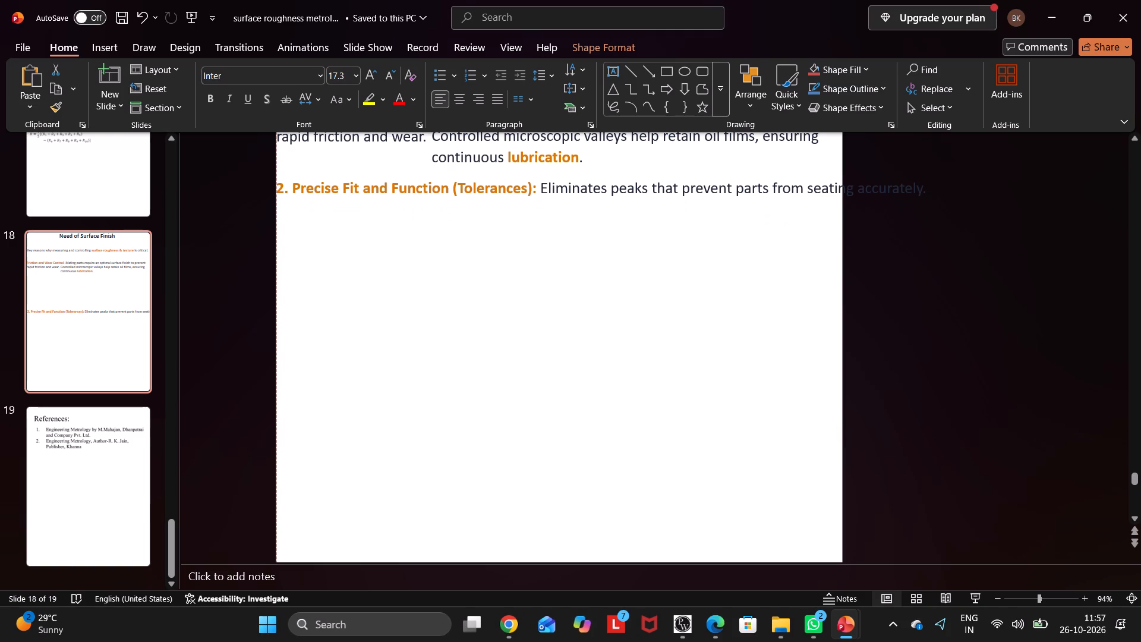
drag(344, 174, 342, 177)
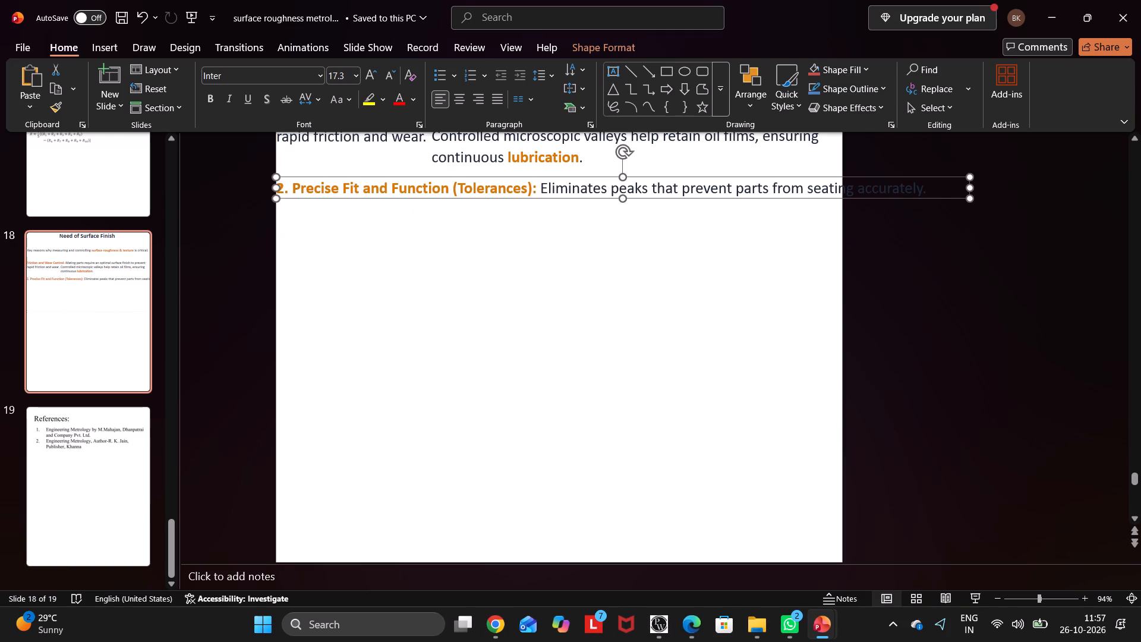
Delete the "2. " numbering before "Precise Fit and Function (Tolerances)".
click(283, 188)
key(BackSpace)
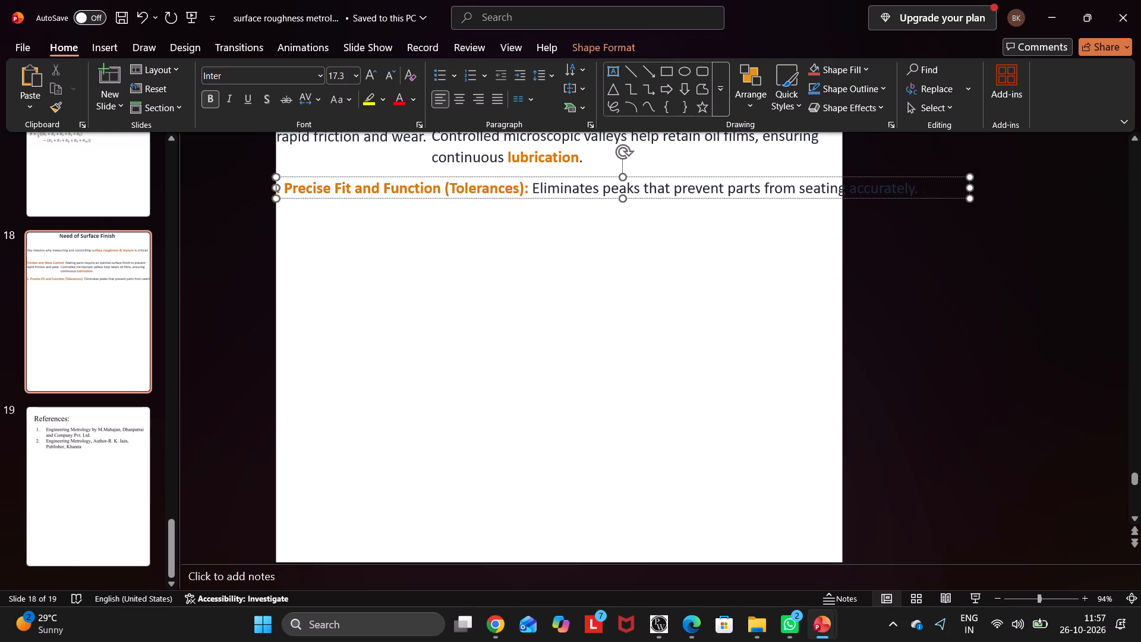
click(283, 191)
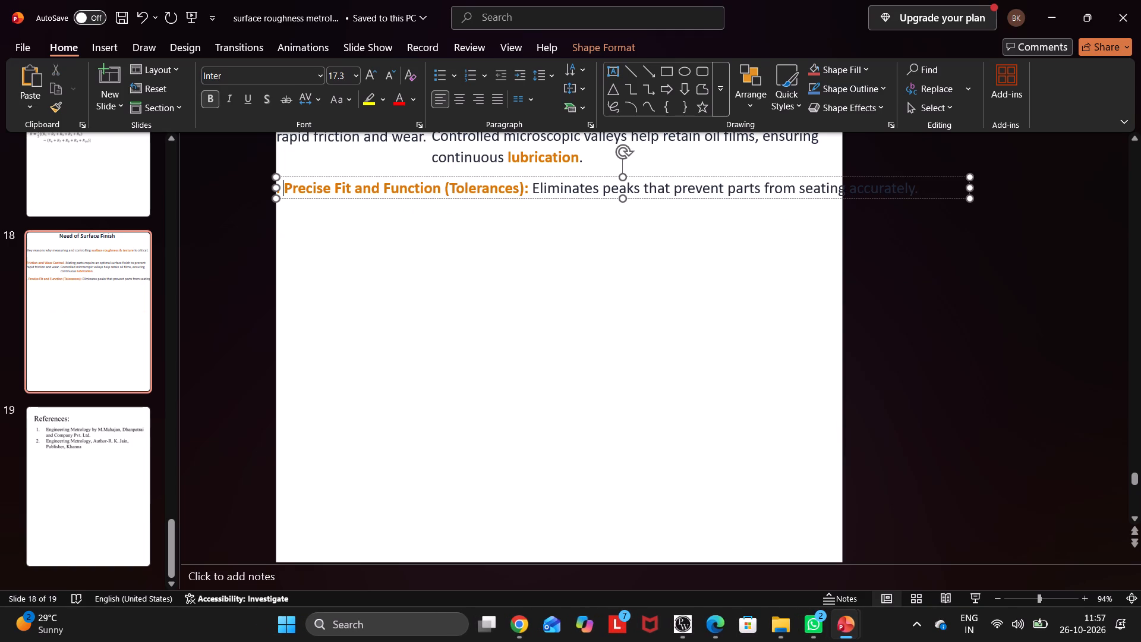
key(BackSpace)
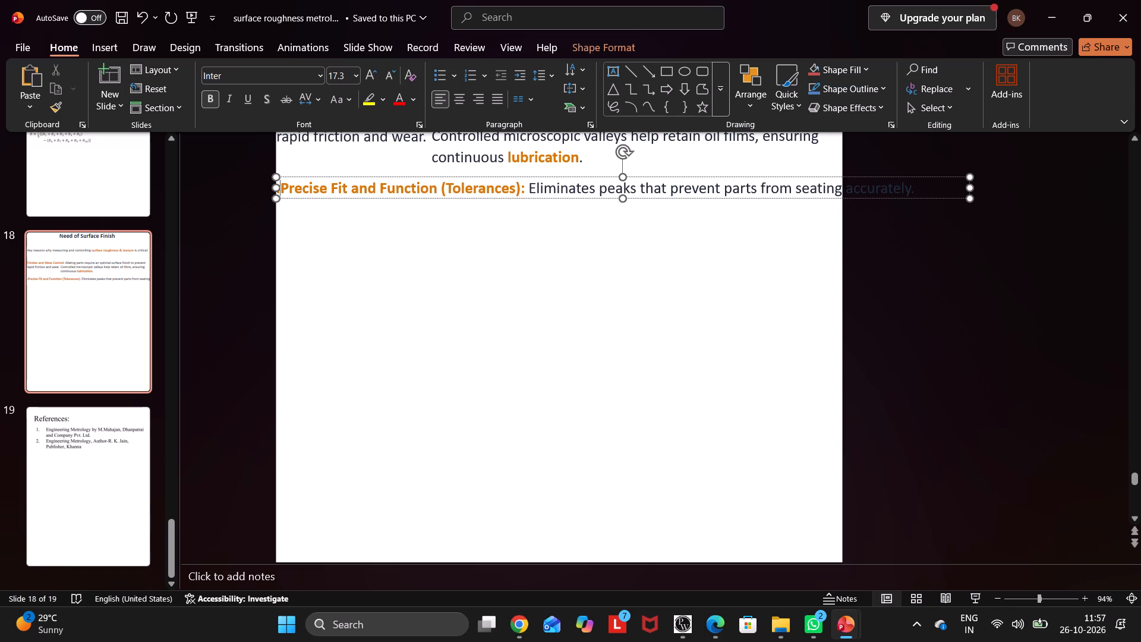
key(BackSpace)
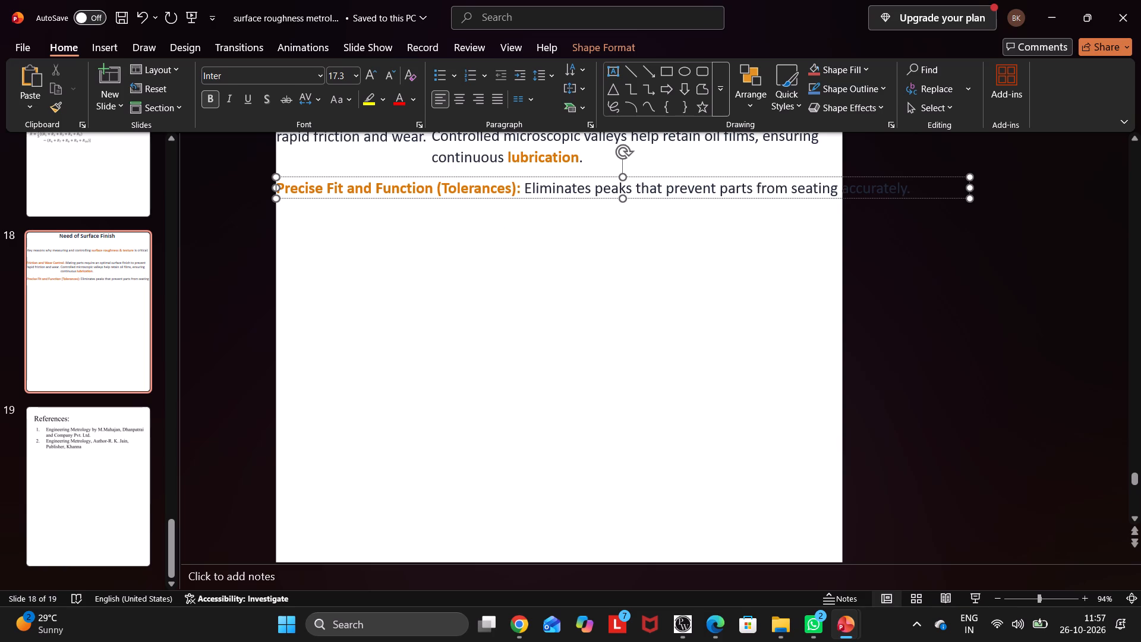
Narrow the "Precise Fit and Function (Tolerances)" text box to the slide's right edge so "accurately." wraps onto a second line.
drag(974, 187, 950, 190)
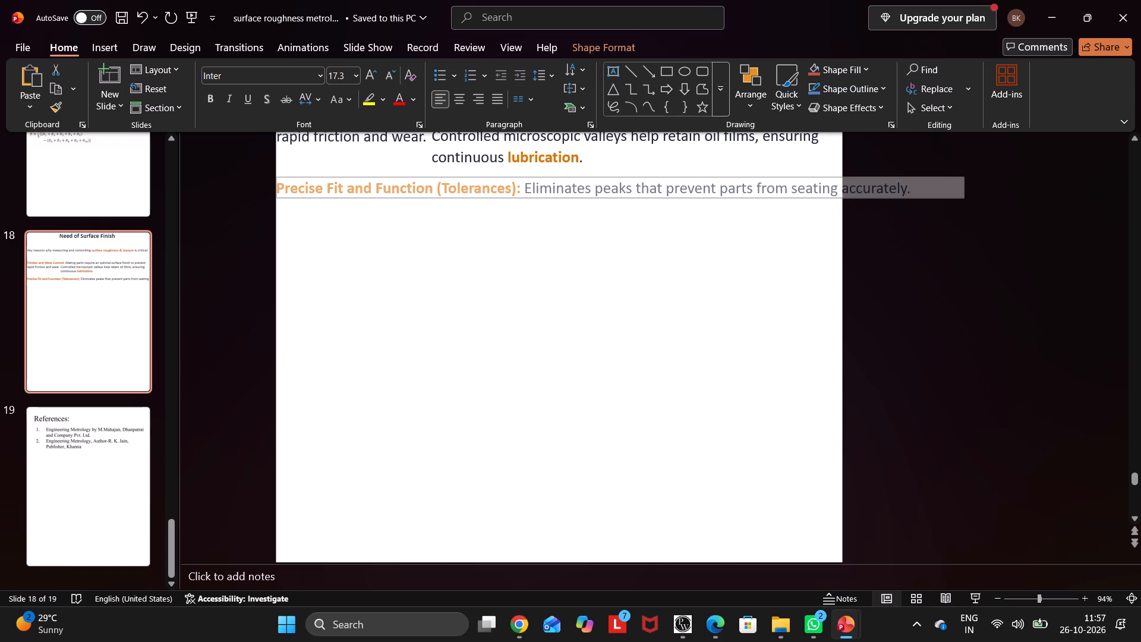
drag(950, 190, 883, 196)
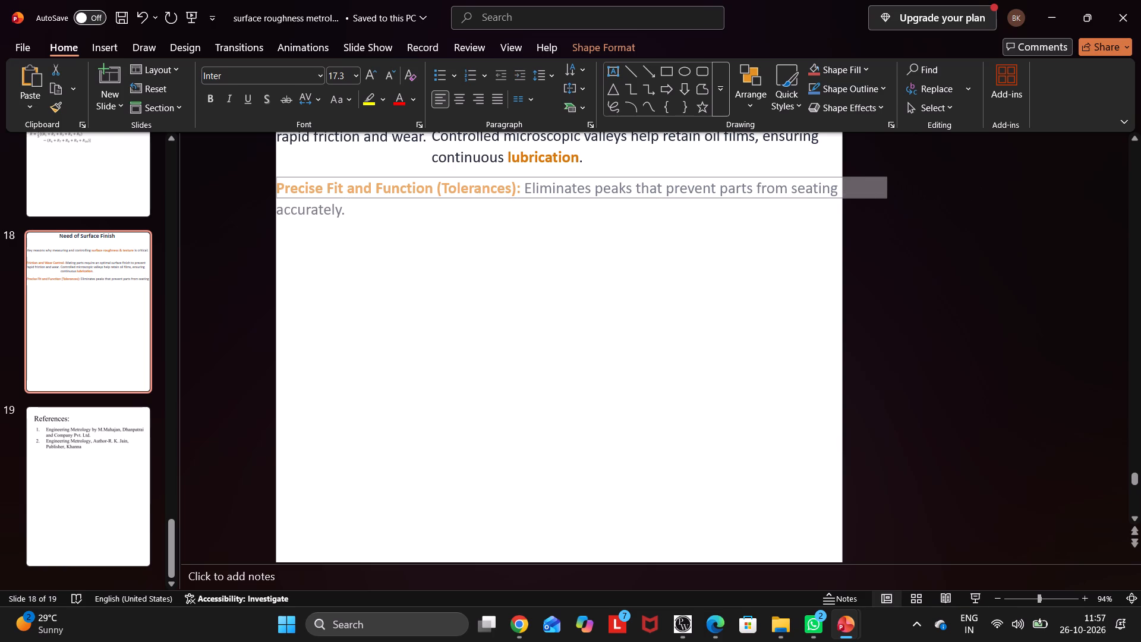
drag(883, 196, 840, 197)
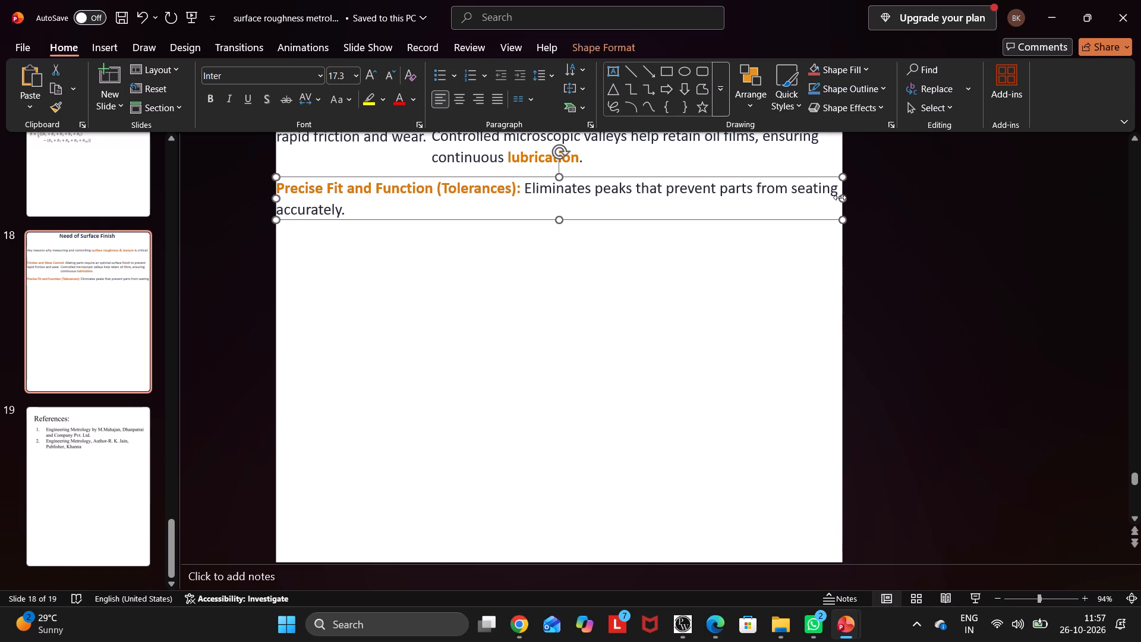
click(667, 285)
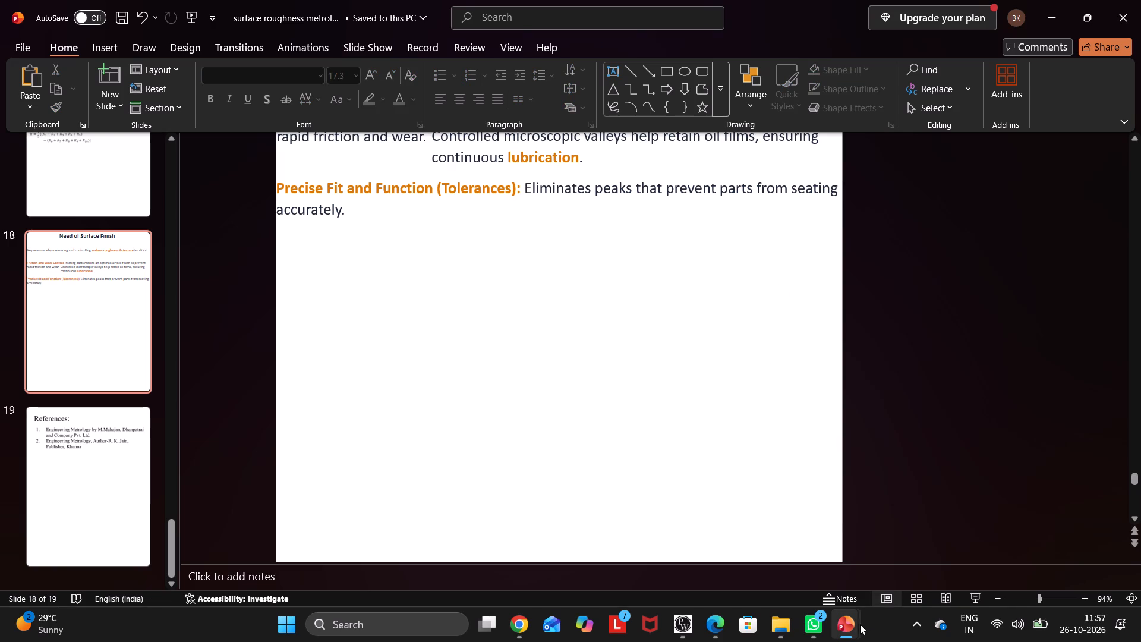
Switch to the Need of Surface Finish source presentation and copy the "Ensures reliable, leak-proof sealing performance" text box.
click(945, 537)
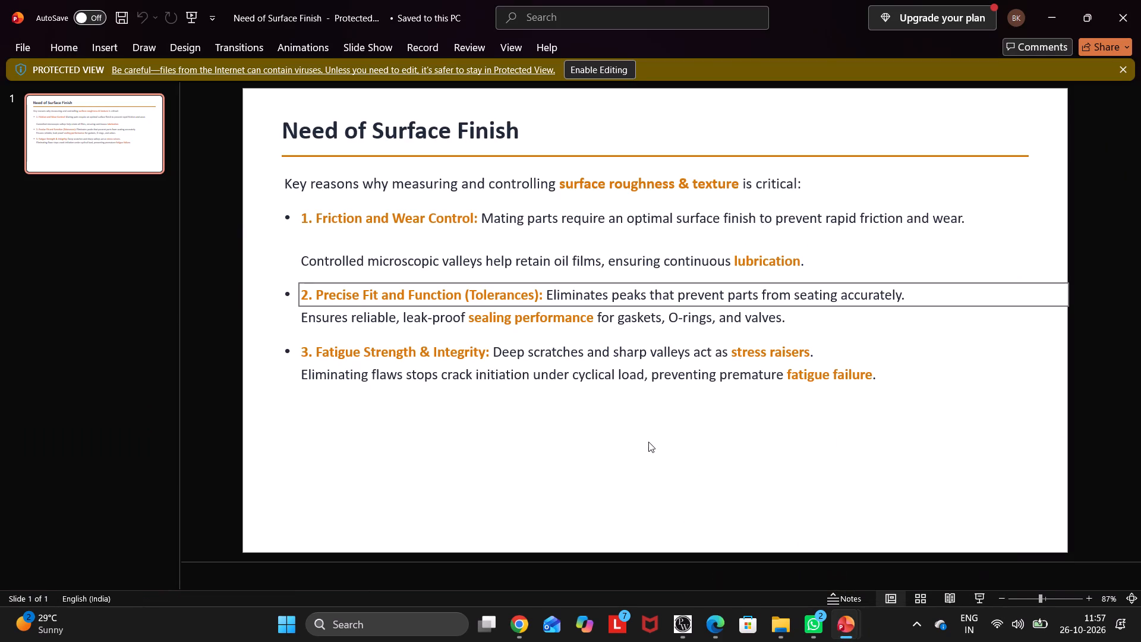
click(791, 320)
right_click(791, 320)
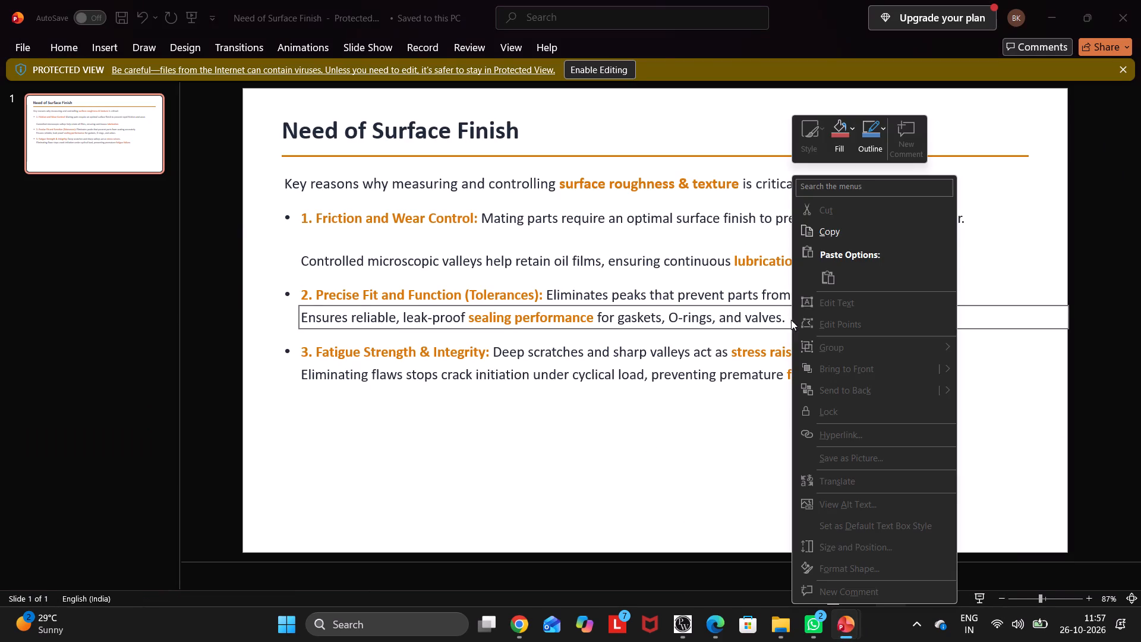
click(862, 224)
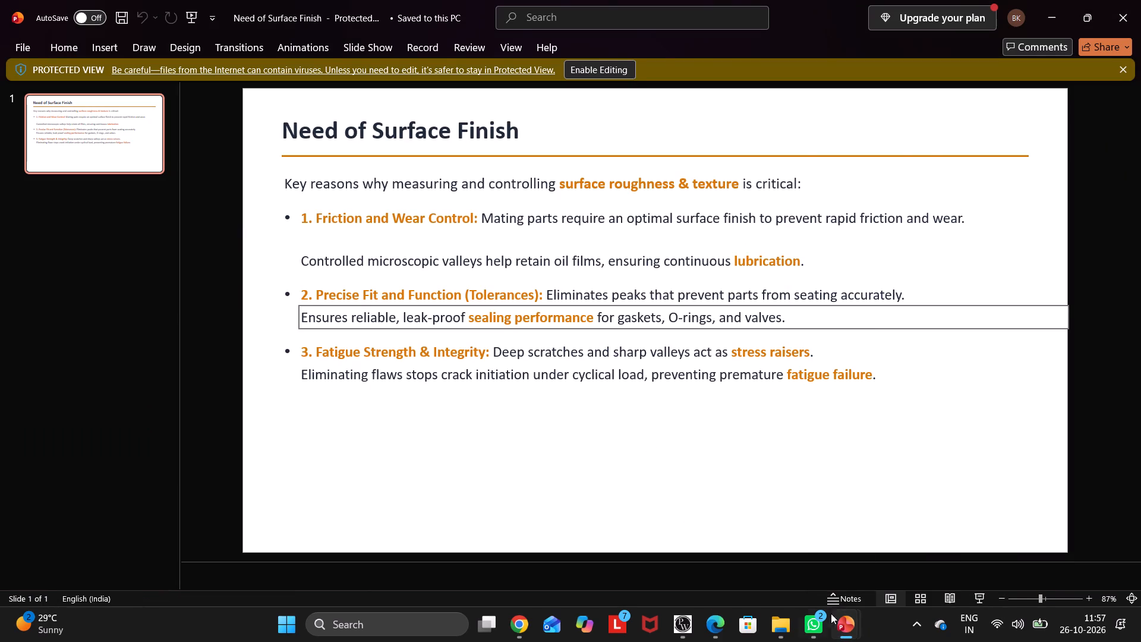
Paste the "Ensures reliable, leak-proof sealing performance" text box onto slide 18 with source formatting options and pull its left edge inside the slide.
click(805, 568)
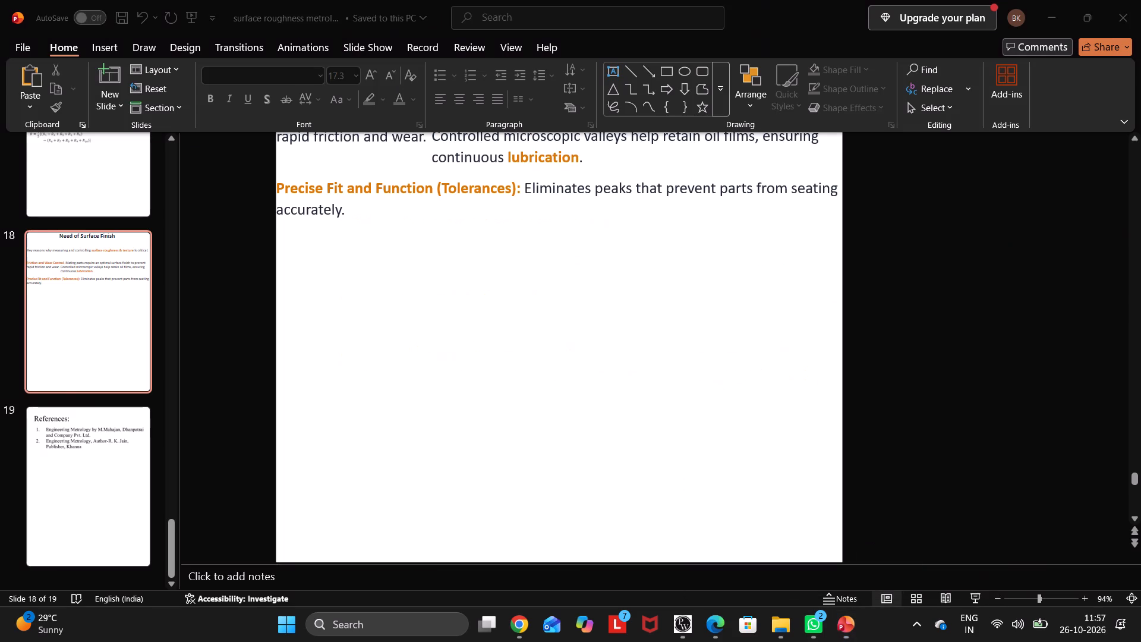
scroll(457, 351, up, 1)
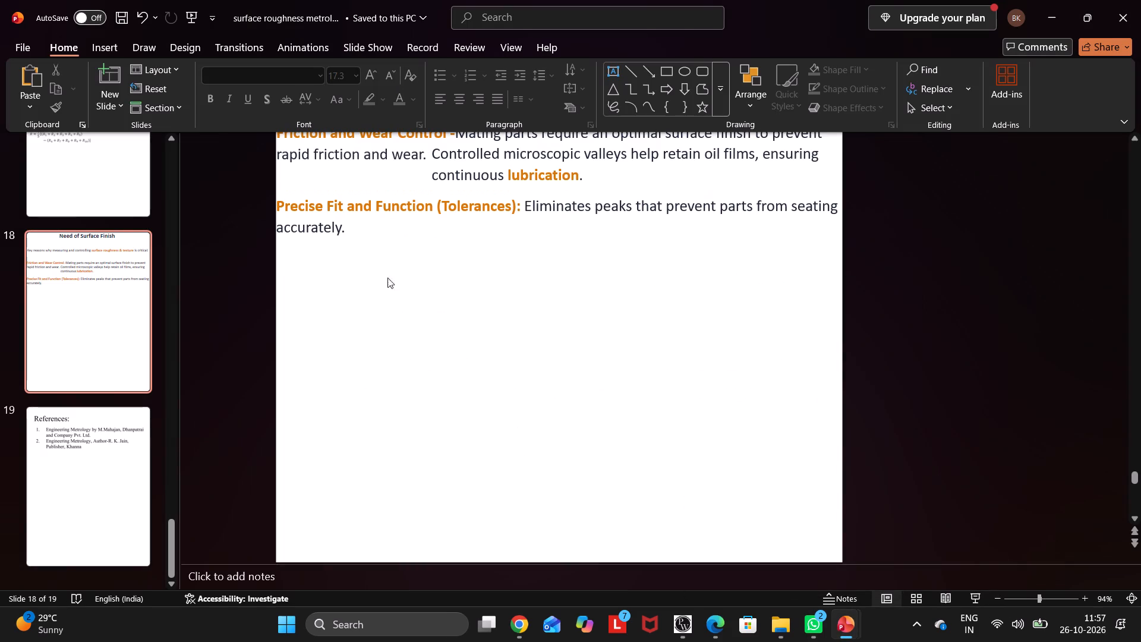
click(352, 231)
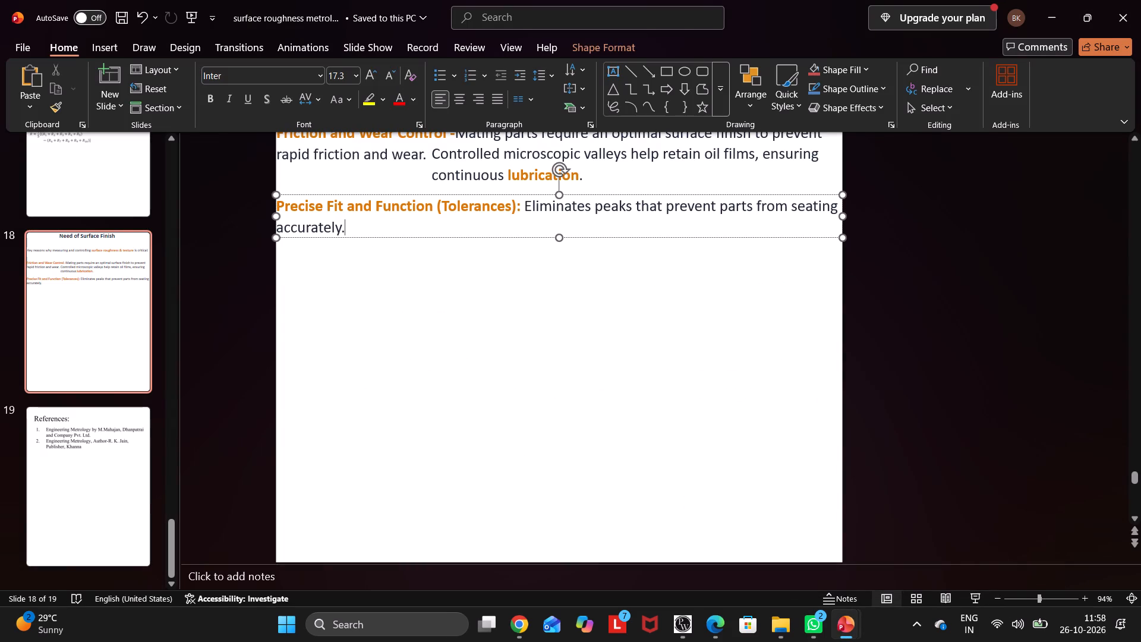
click(354, 229)
click(351, 251)
right_click(351, 251)
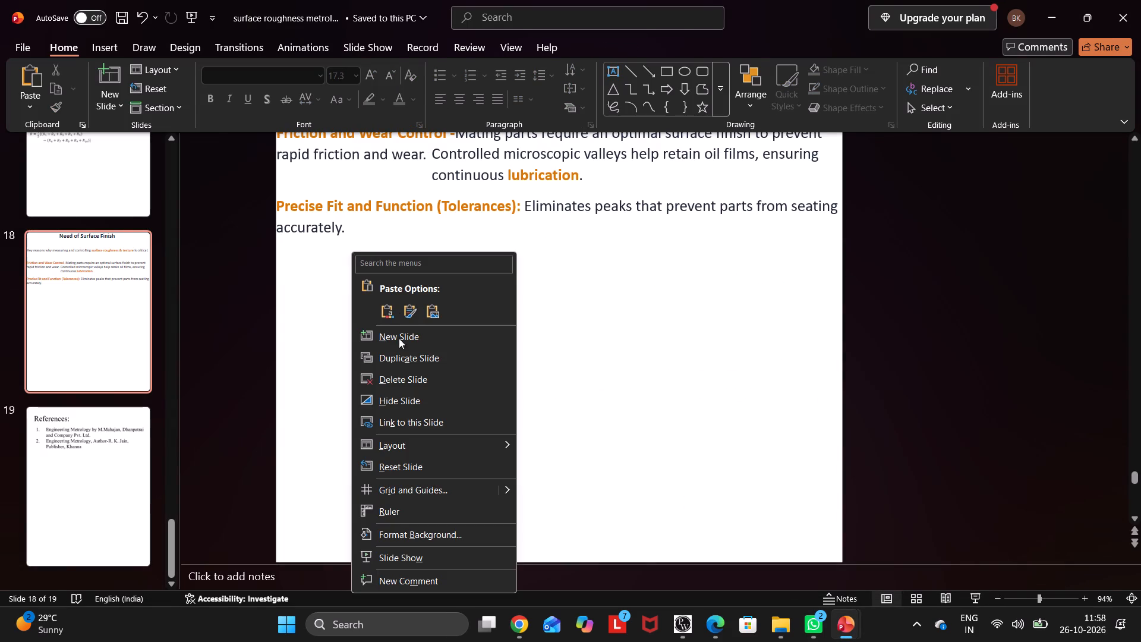
click(387, 314)
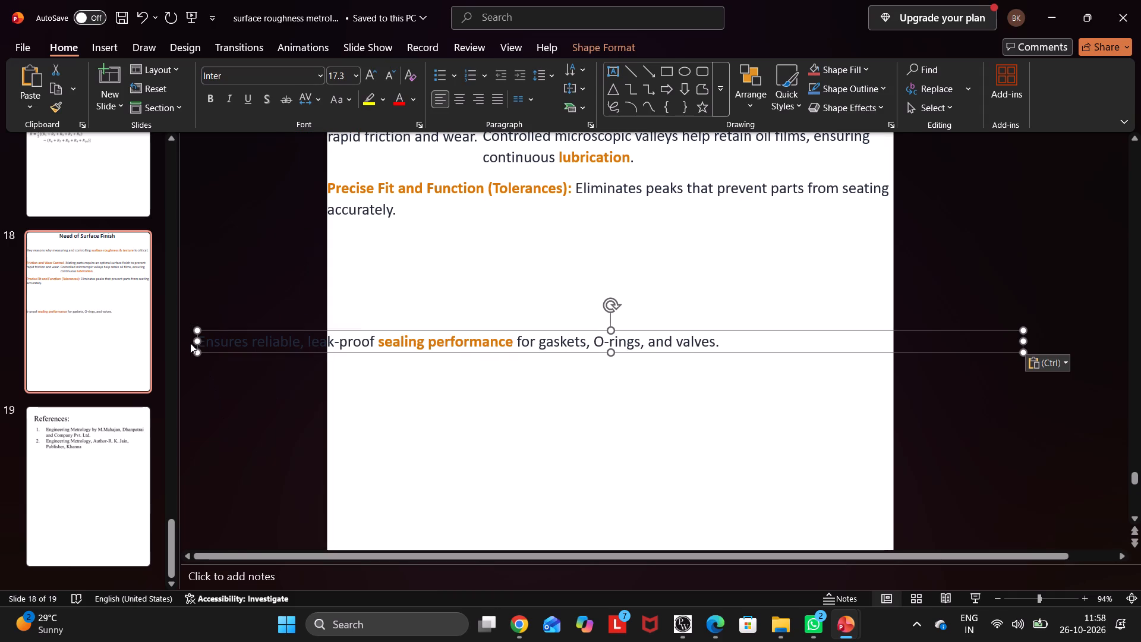
drag(194, 340, 244, 335)
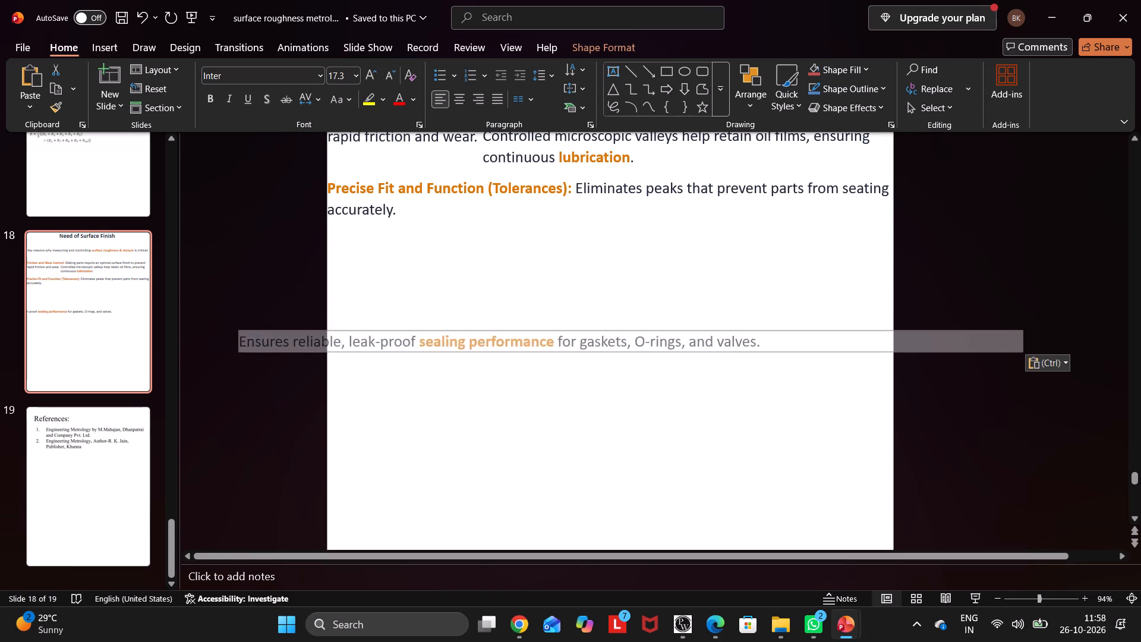
drag(244, 335, 377, 306)
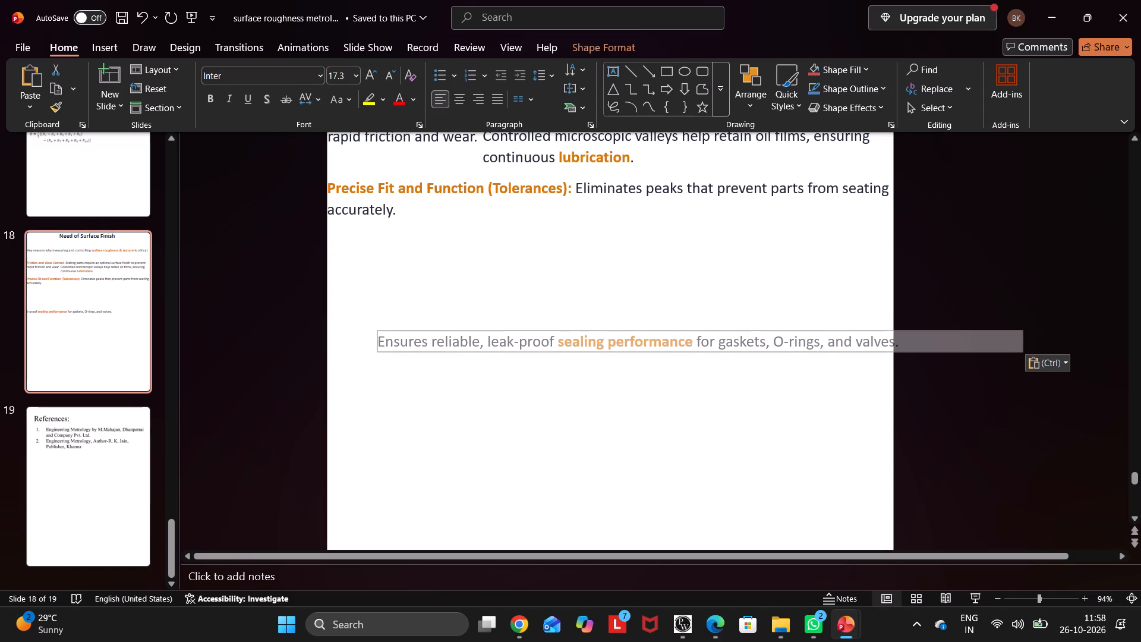
drag(377, 306, 377, 306)
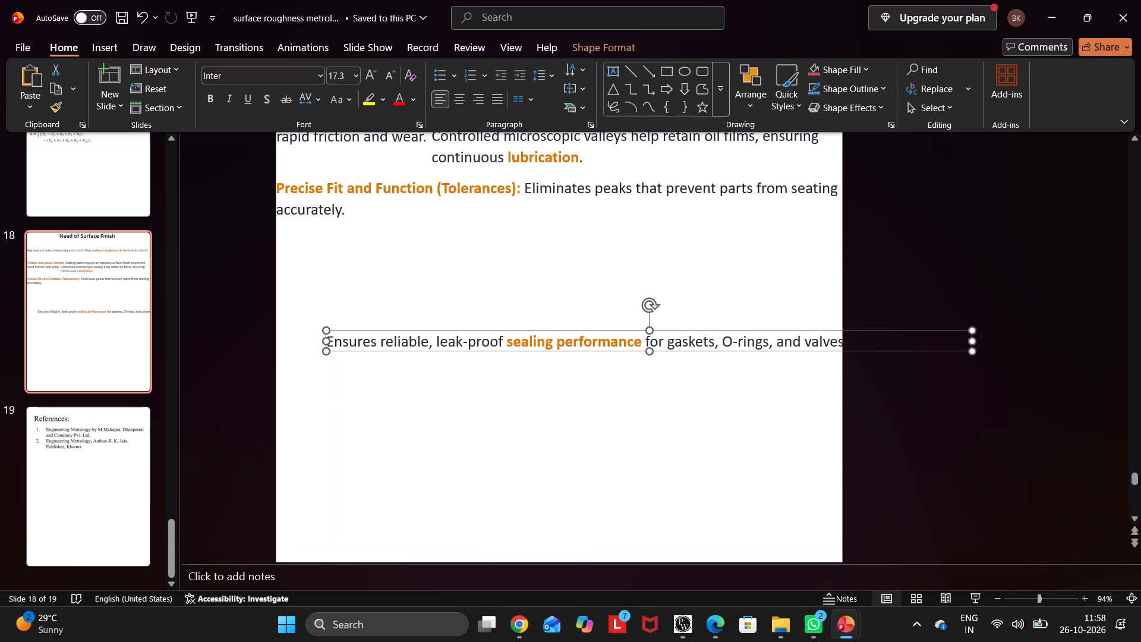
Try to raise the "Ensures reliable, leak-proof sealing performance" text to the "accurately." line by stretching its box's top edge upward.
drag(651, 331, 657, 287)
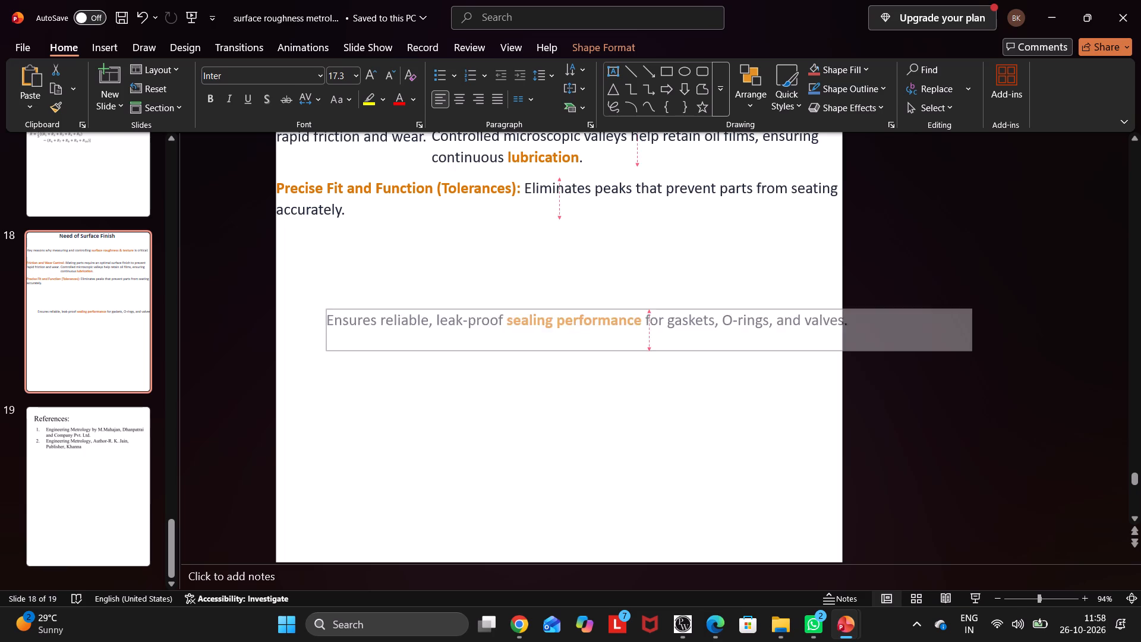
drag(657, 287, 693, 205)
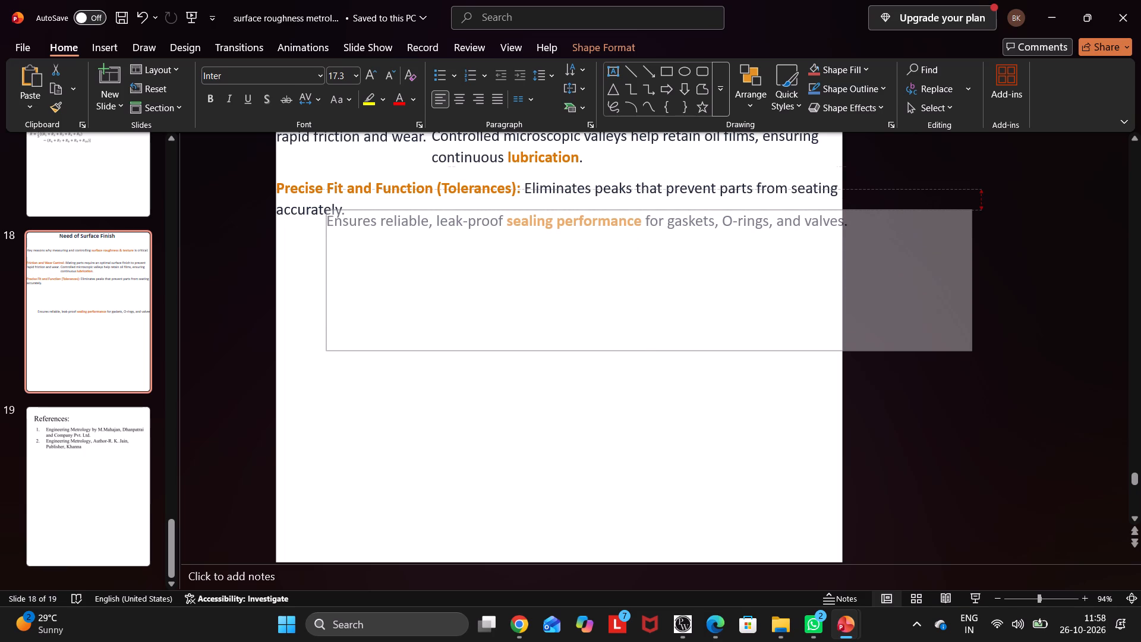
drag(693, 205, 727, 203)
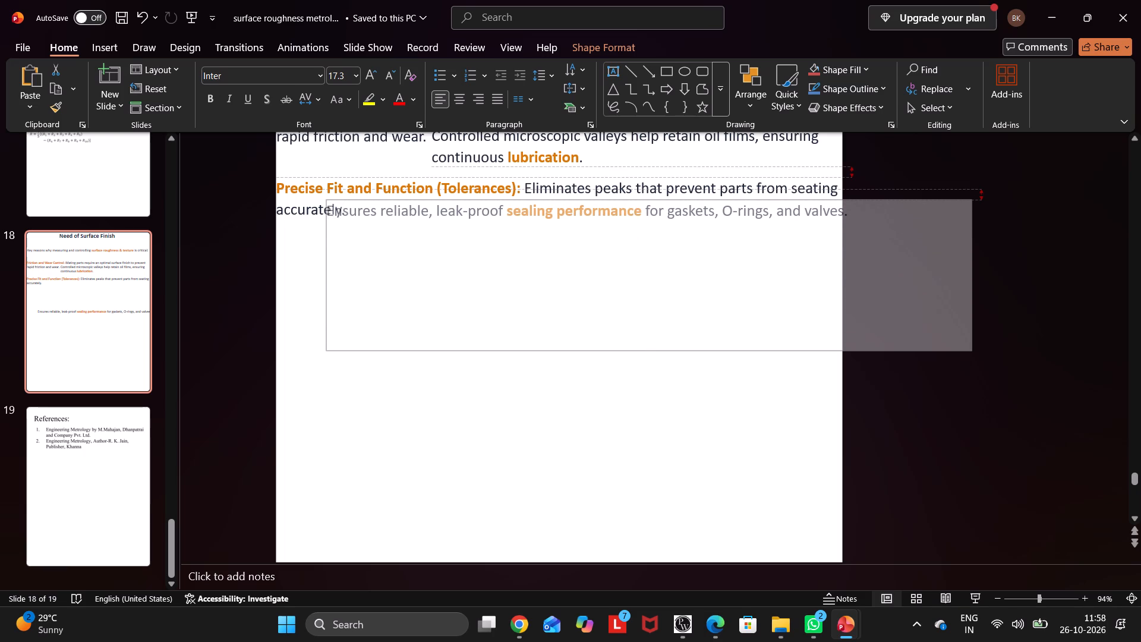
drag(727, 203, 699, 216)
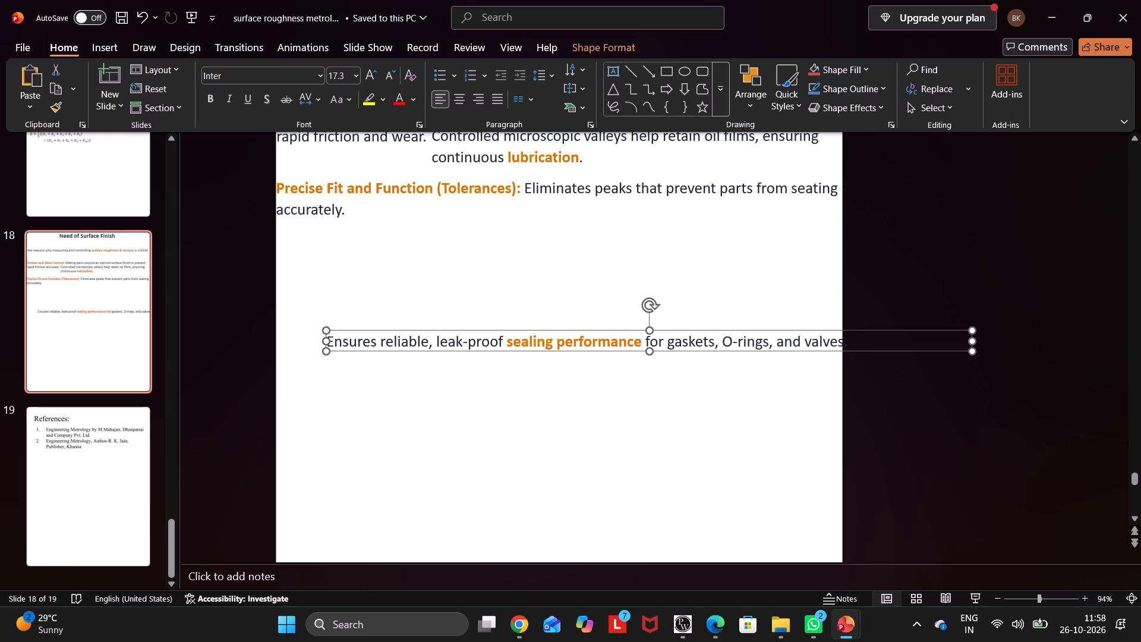
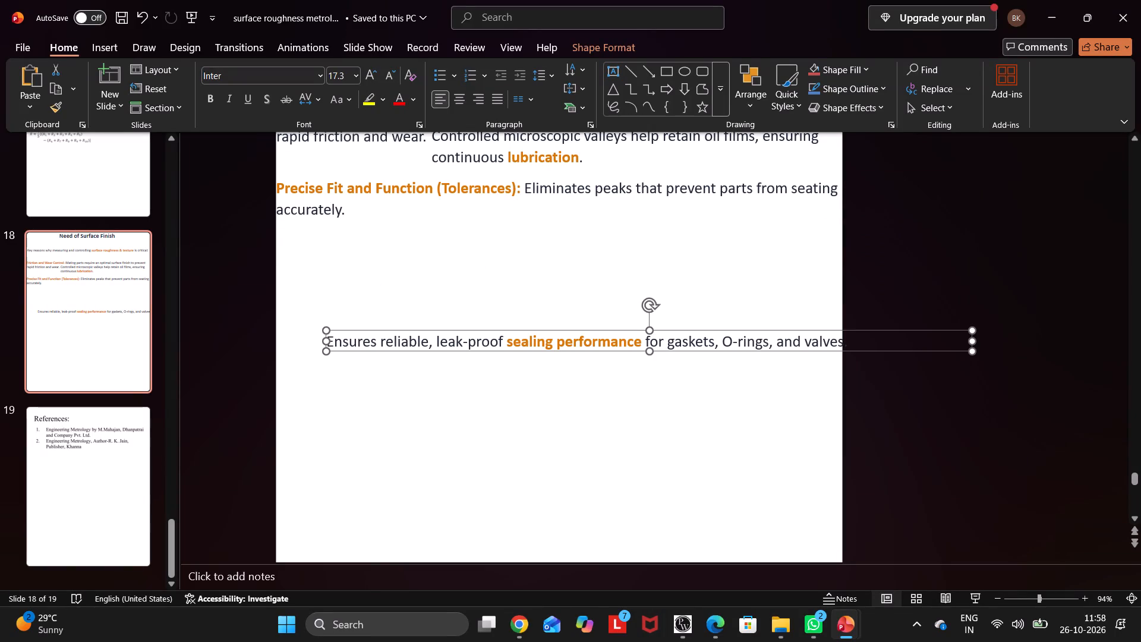
Extend the "Ensures reliable, leak-proof sealing performance" box to the slide's left edge and bring its right edge inside the slide, keeping one line.
drag(325, 342, 288, 342)
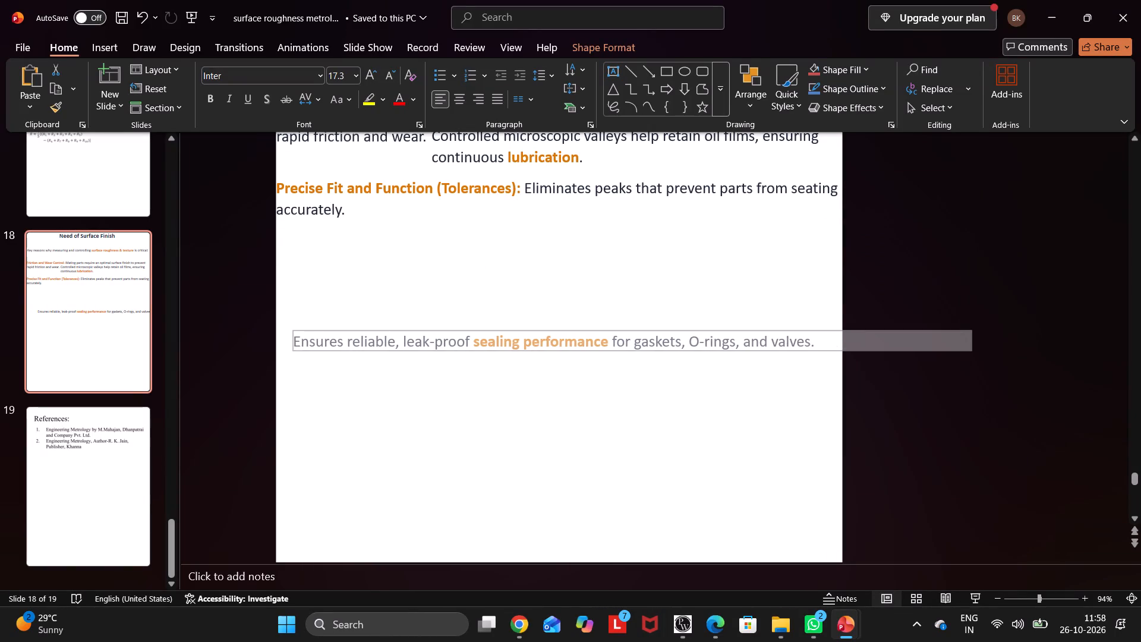
drag(288, 342, 269, 342)
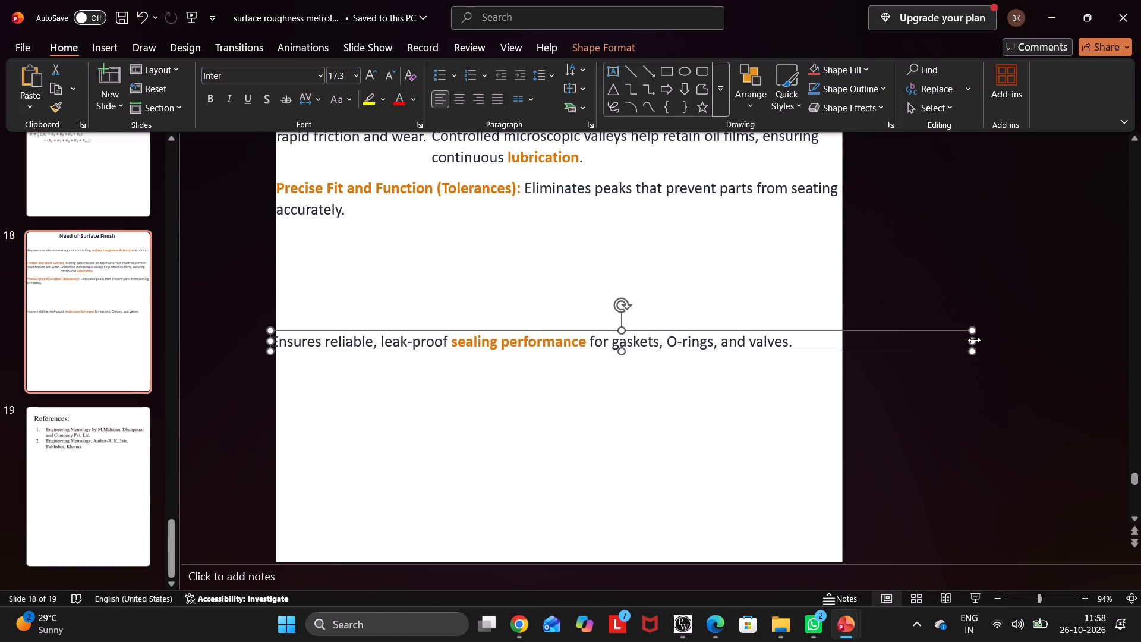
drag(974, 340, 809, 355)
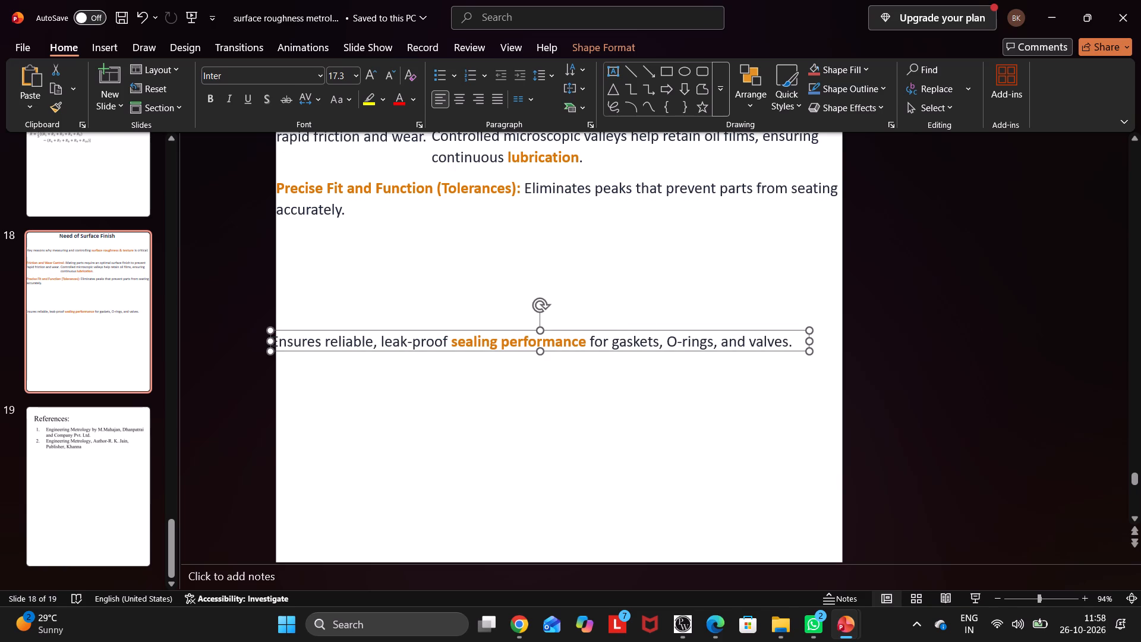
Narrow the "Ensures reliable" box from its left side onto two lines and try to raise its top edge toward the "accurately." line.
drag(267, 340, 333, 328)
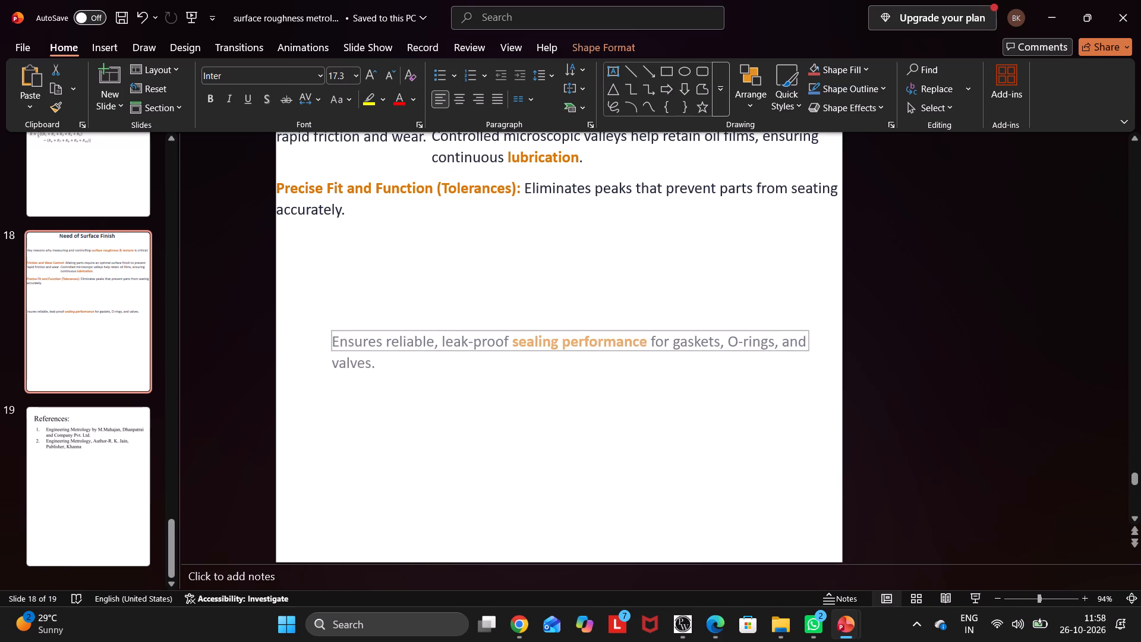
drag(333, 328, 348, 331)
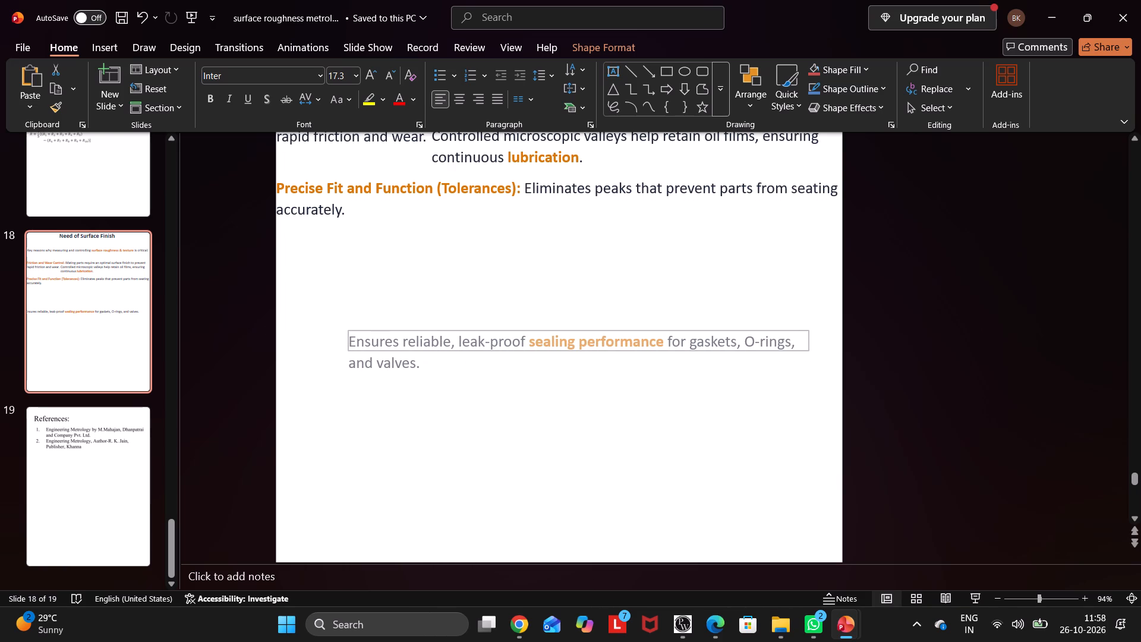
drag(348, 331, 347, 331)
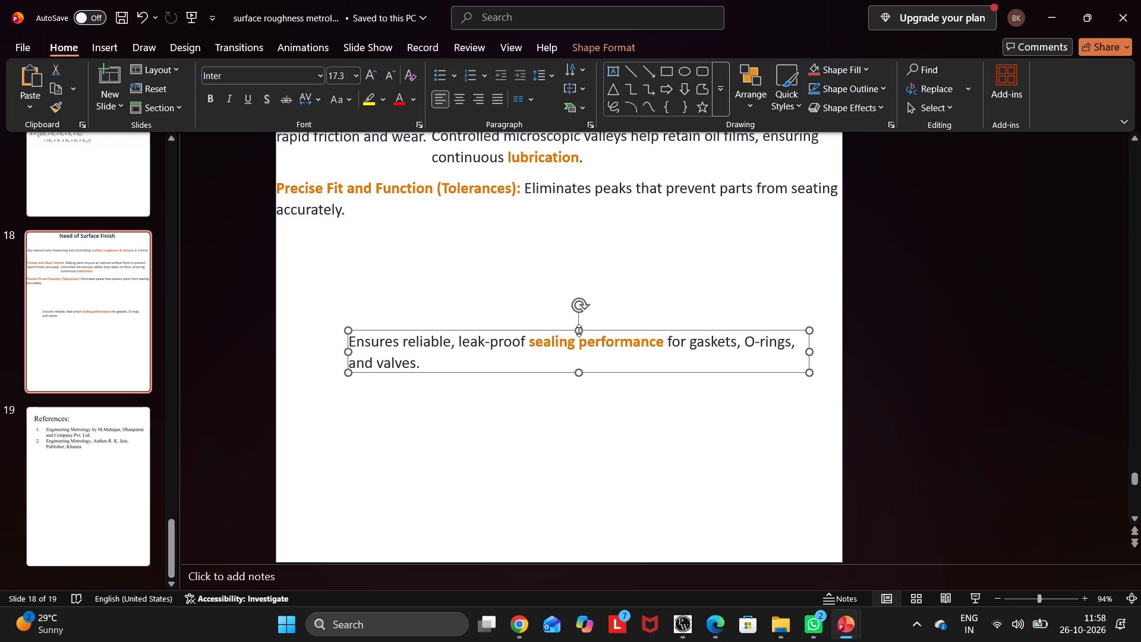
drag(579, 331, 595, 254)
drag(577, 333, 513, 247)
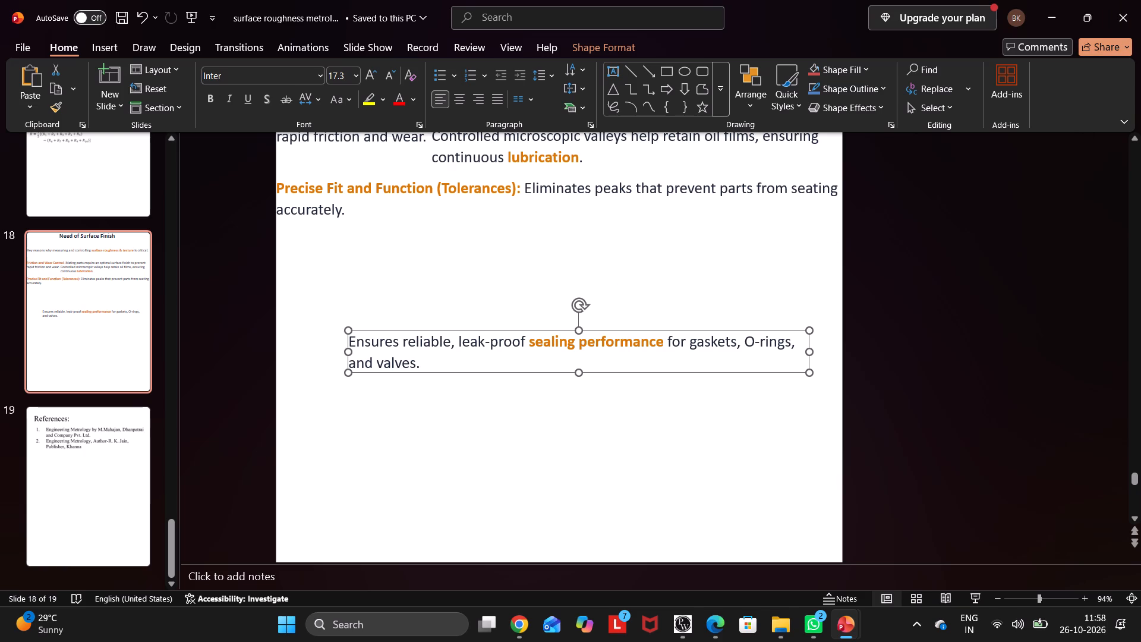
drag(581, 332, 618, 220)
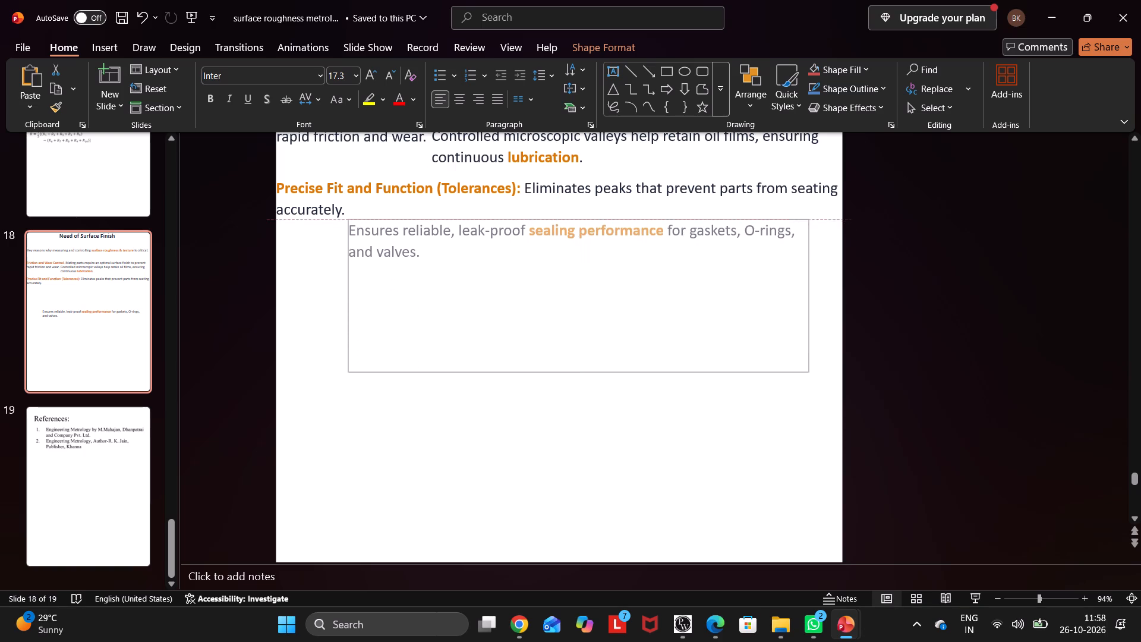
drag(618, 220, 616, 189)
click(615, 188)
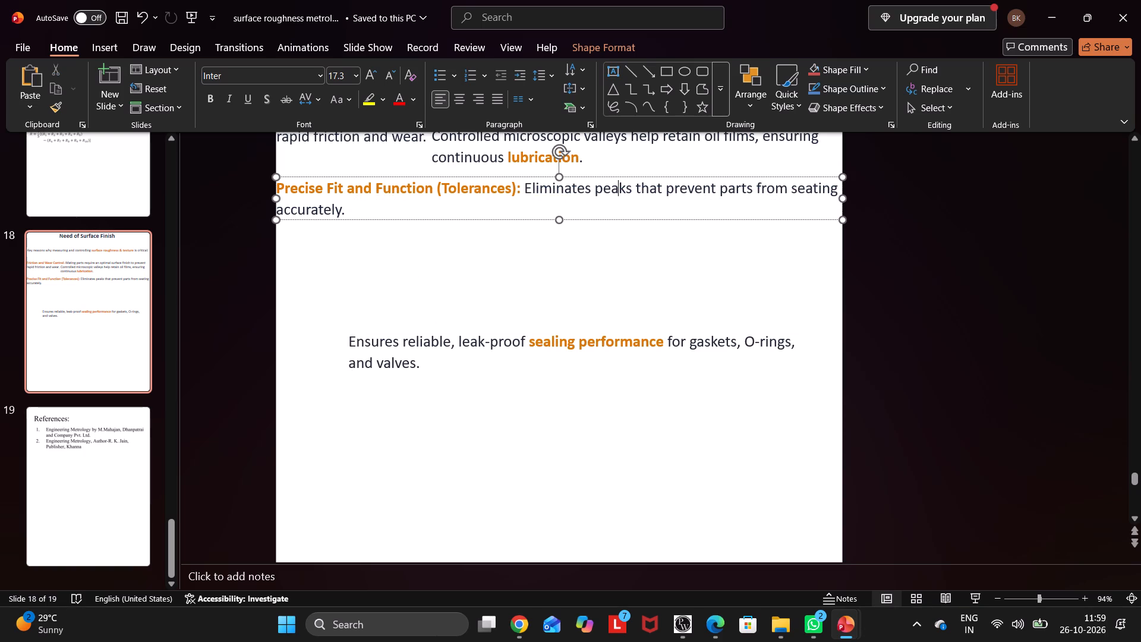
Widen the "Ensures reliable" box leftward to fit its text on one line and move it up just beneath the "accurately." line.
click(336, 352)
click(358, 342)
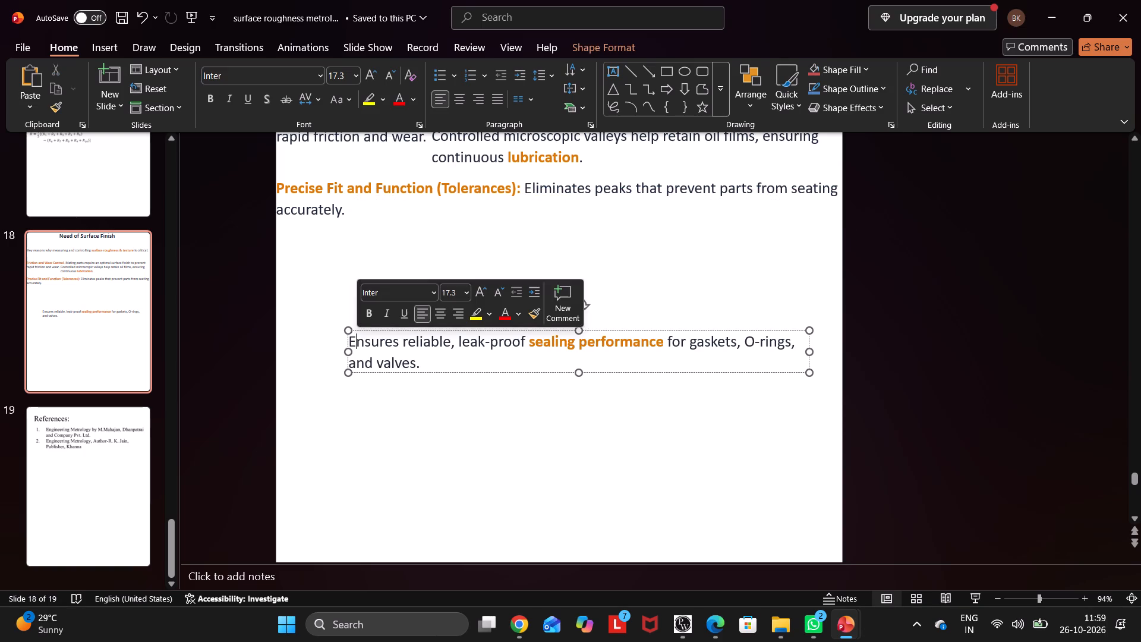
drag(349, 350, 348, 330)
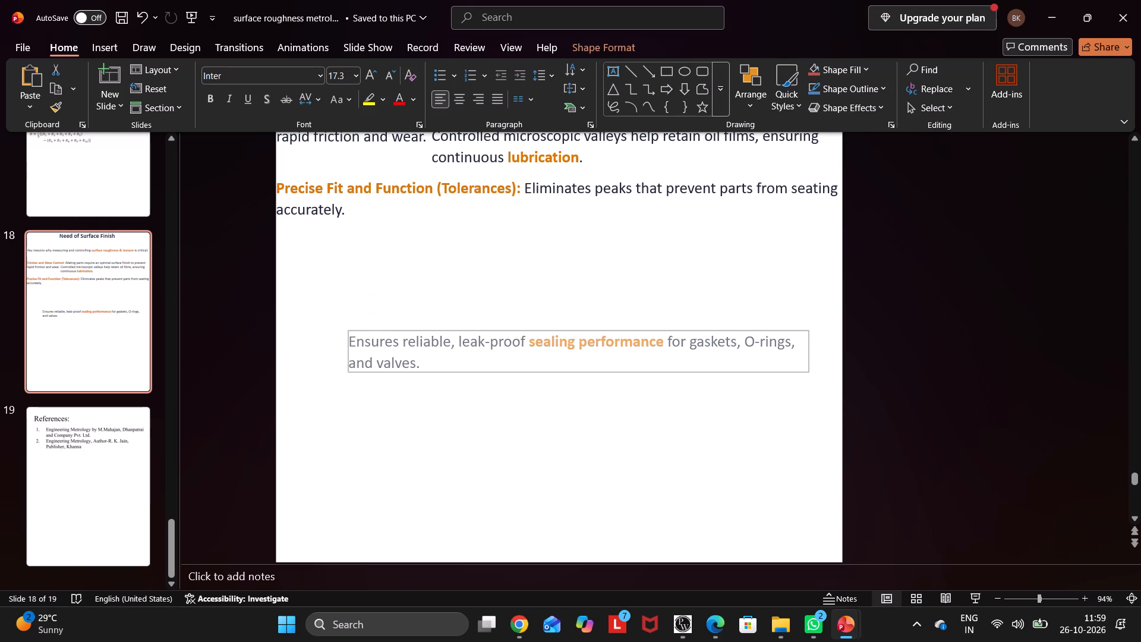
drag(348, 330, 282, 225)
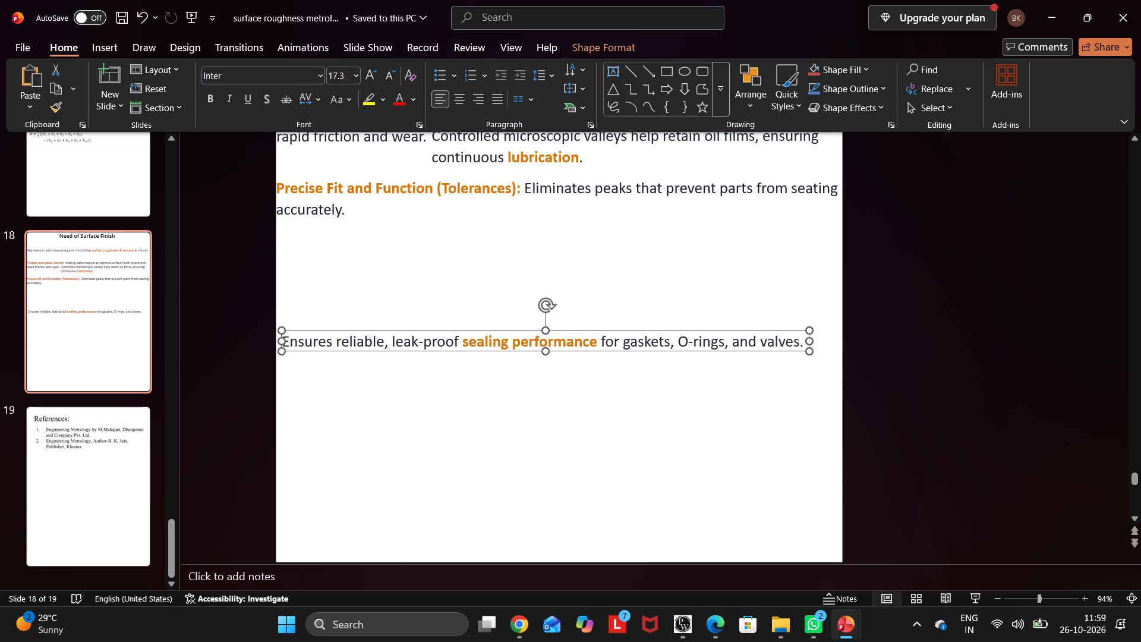
drag(529, 329, 524, 229)
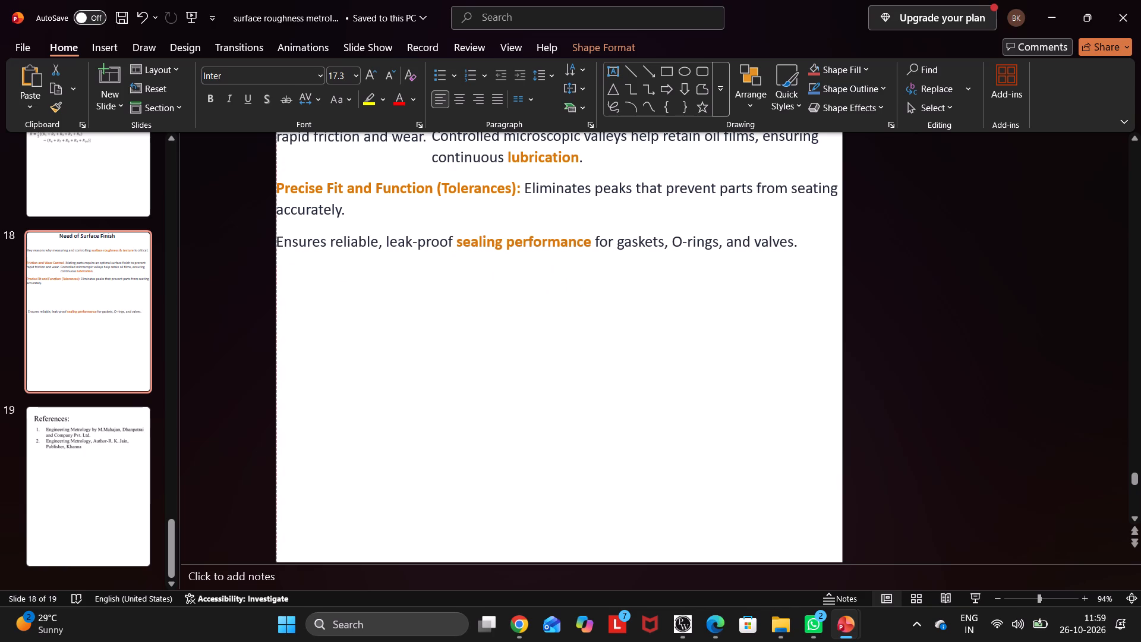
drag(524, 229, 528, 226)
drag(405, 291, 399, 292)
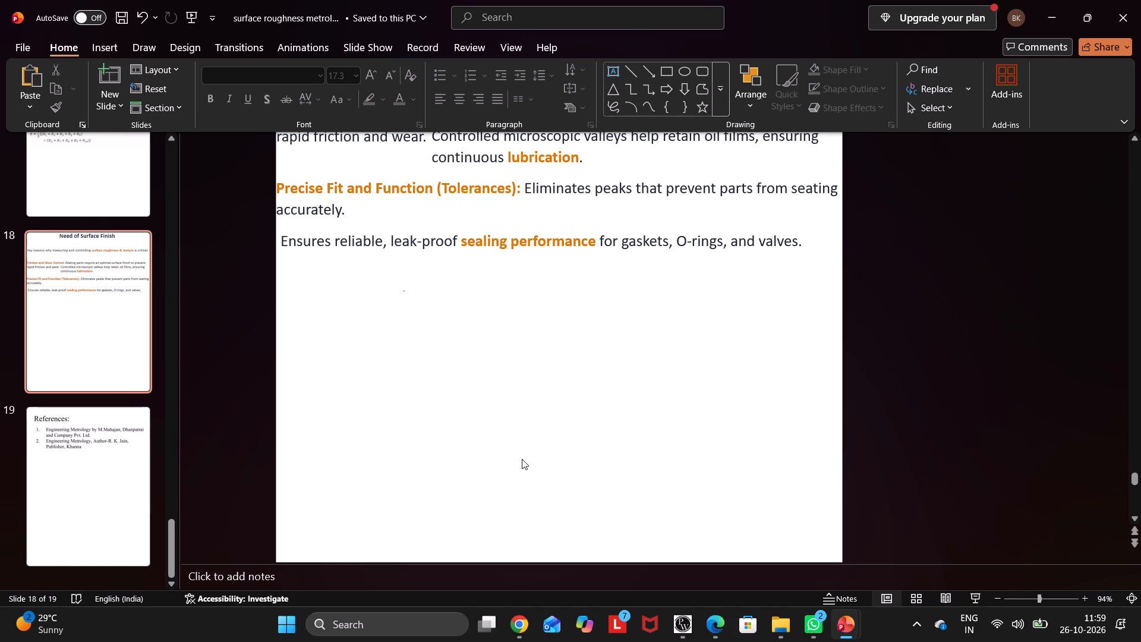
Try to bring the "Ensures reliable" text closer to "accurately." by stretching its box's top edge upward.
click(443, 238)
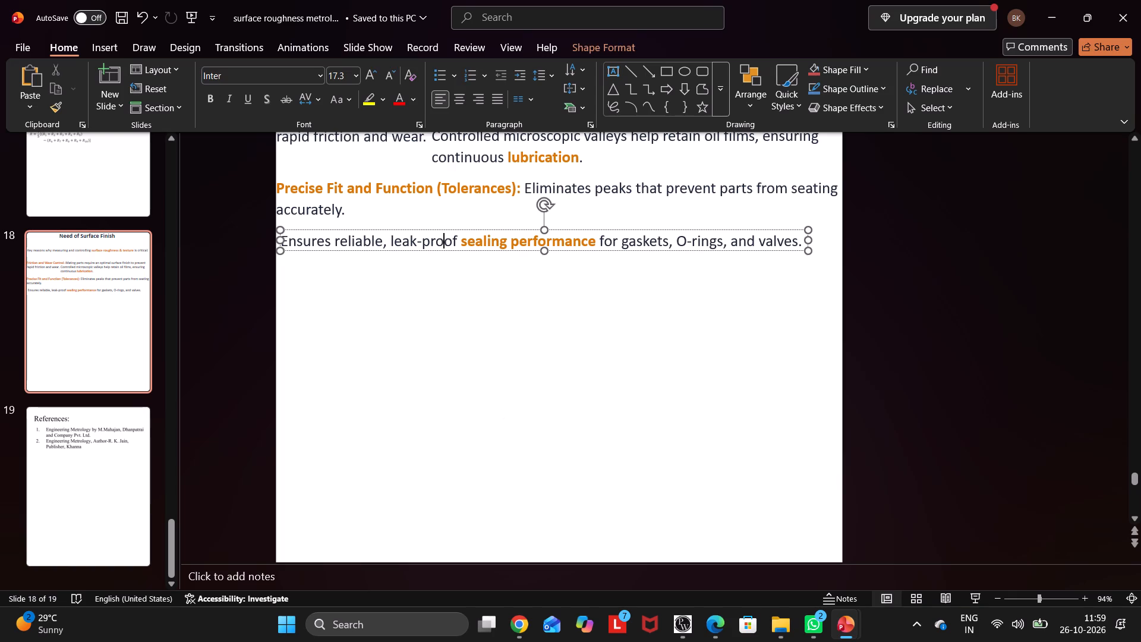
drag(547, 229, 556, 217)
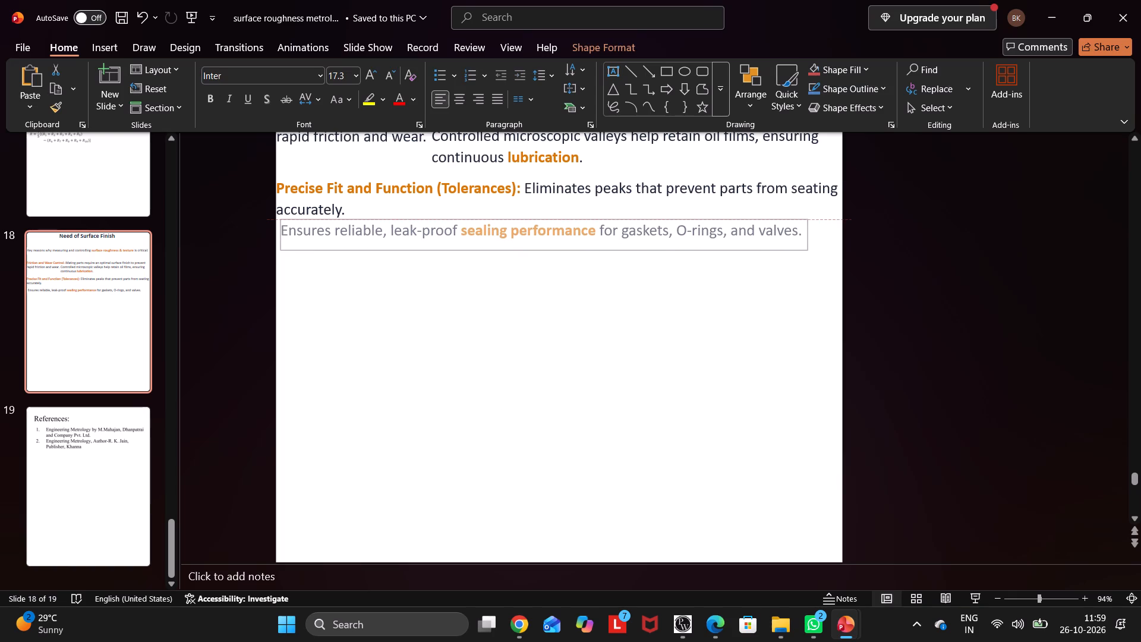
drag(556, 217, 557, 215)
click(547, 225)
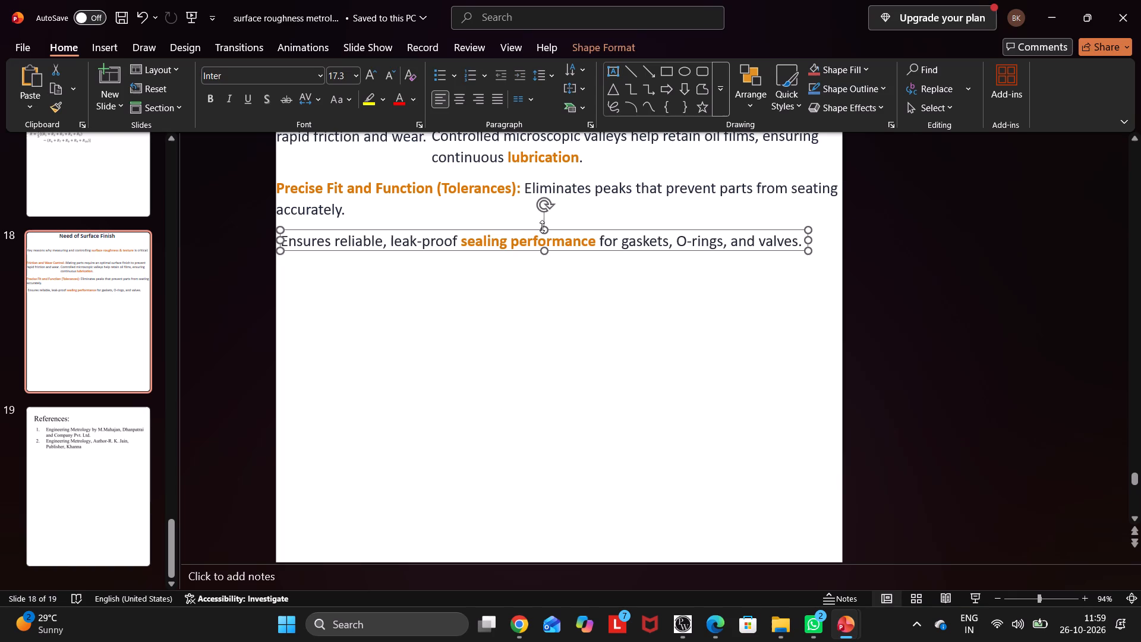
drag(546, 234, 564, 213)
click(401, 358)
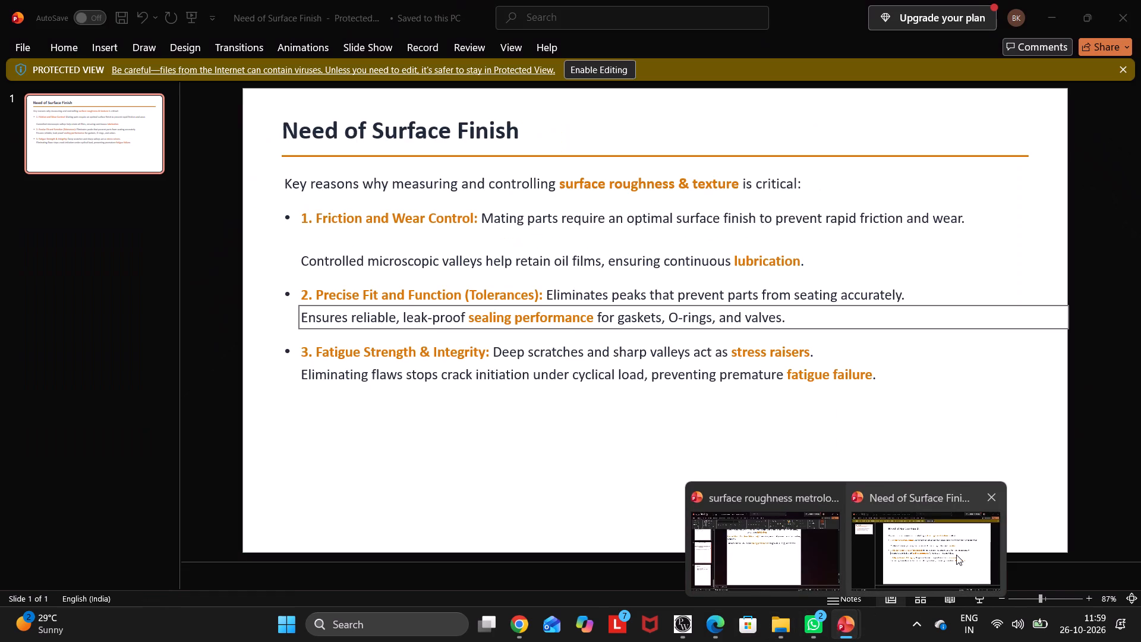
Switch to the Need of Surface Finish source presentation and copy the "3. Fatigue Strength & Integrity" text box.
click(956, 555)
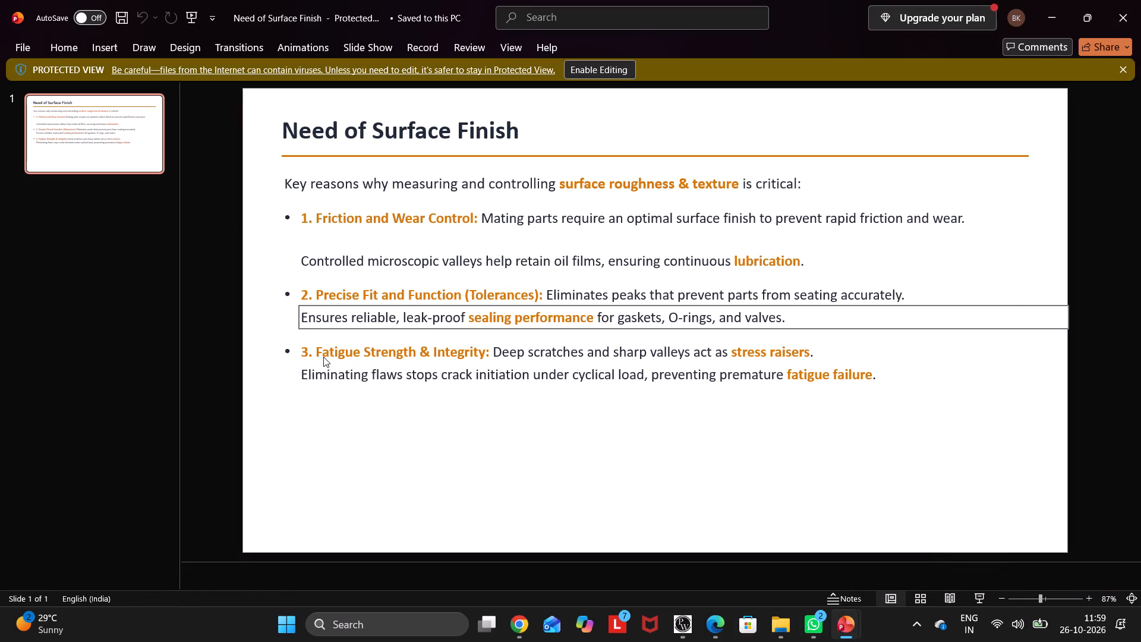
click(317, 351)
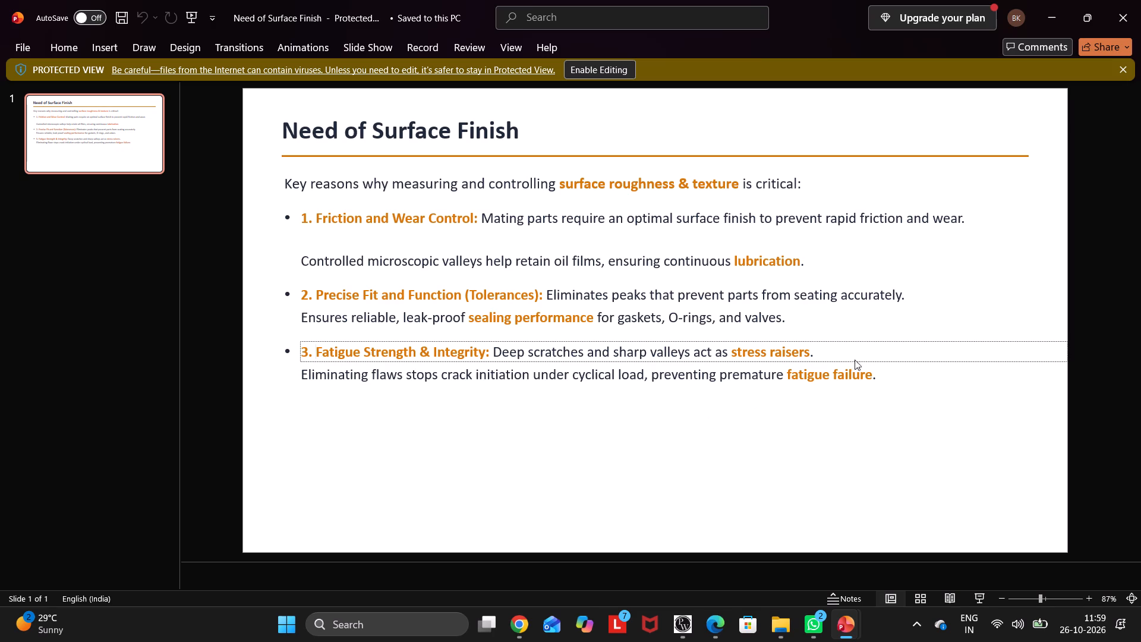
right_click(854, 359)
click(904, 236)
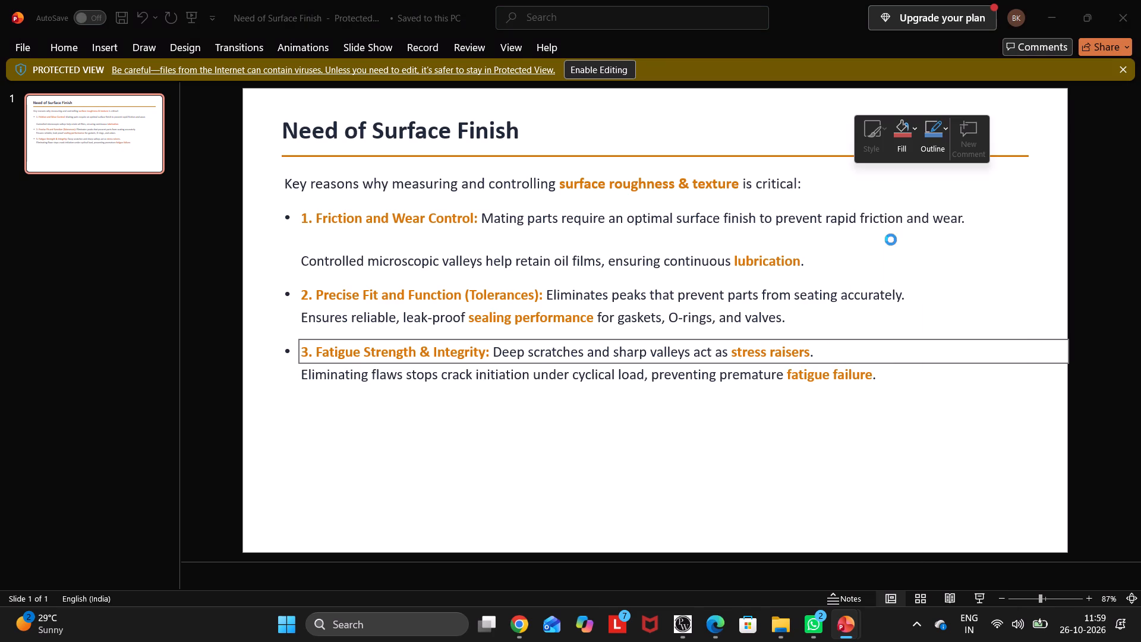
Return to the surface roughness presentation, paste the "3. Fatigue Strength & Integrity" box onto slide 18 and pull its left edge inside the slide.
click(799, 559)
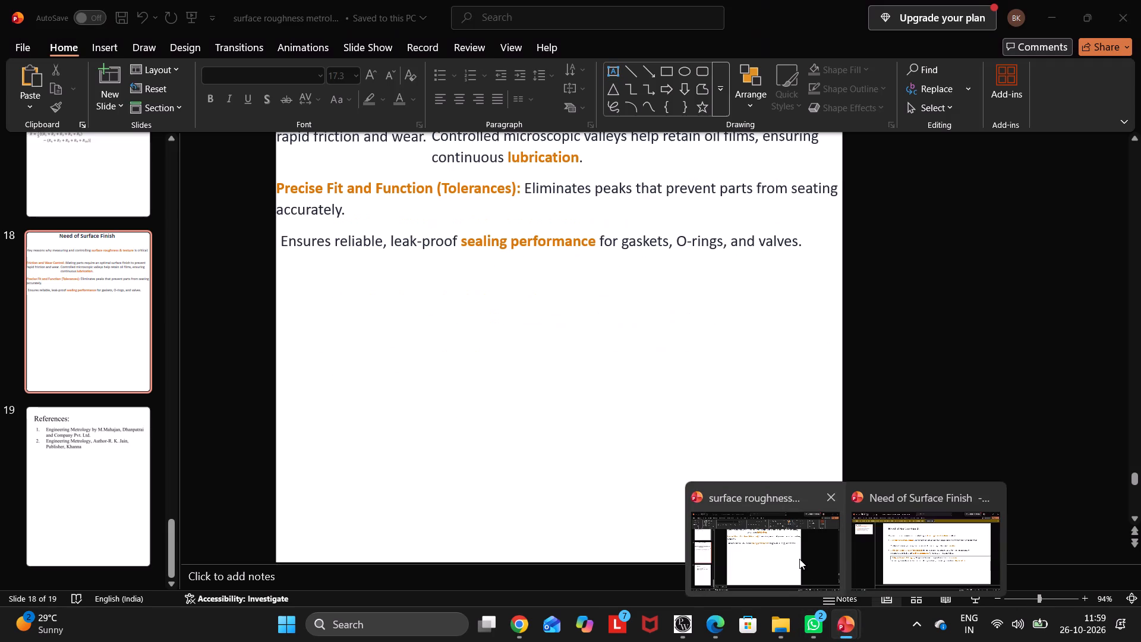
click(300, 288)
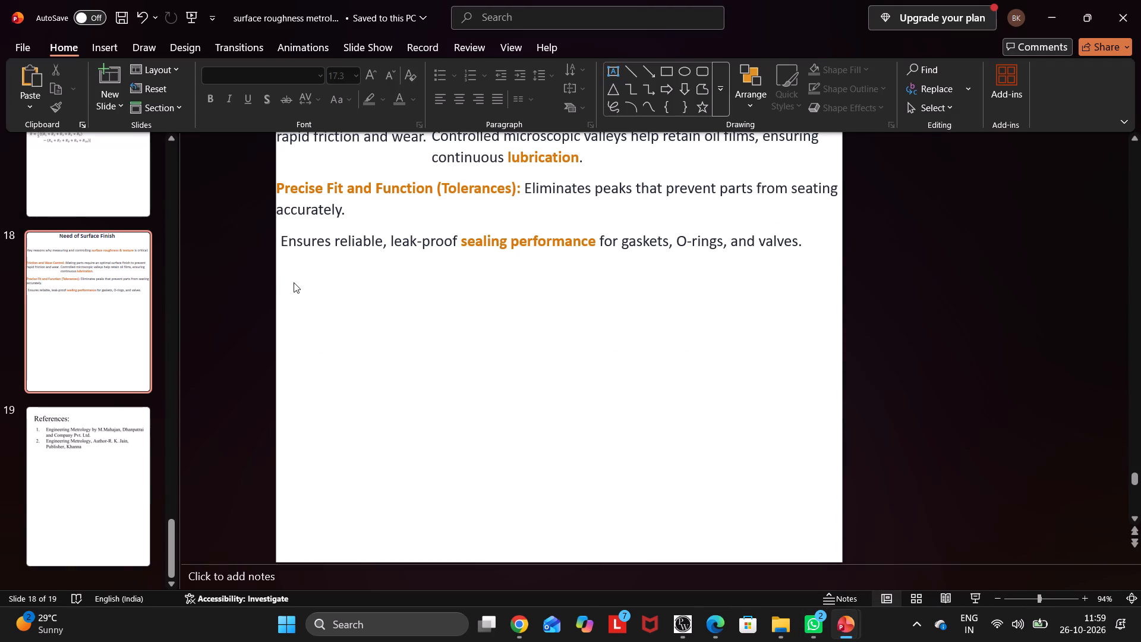
right_click(283, 278)
click(319, 325)
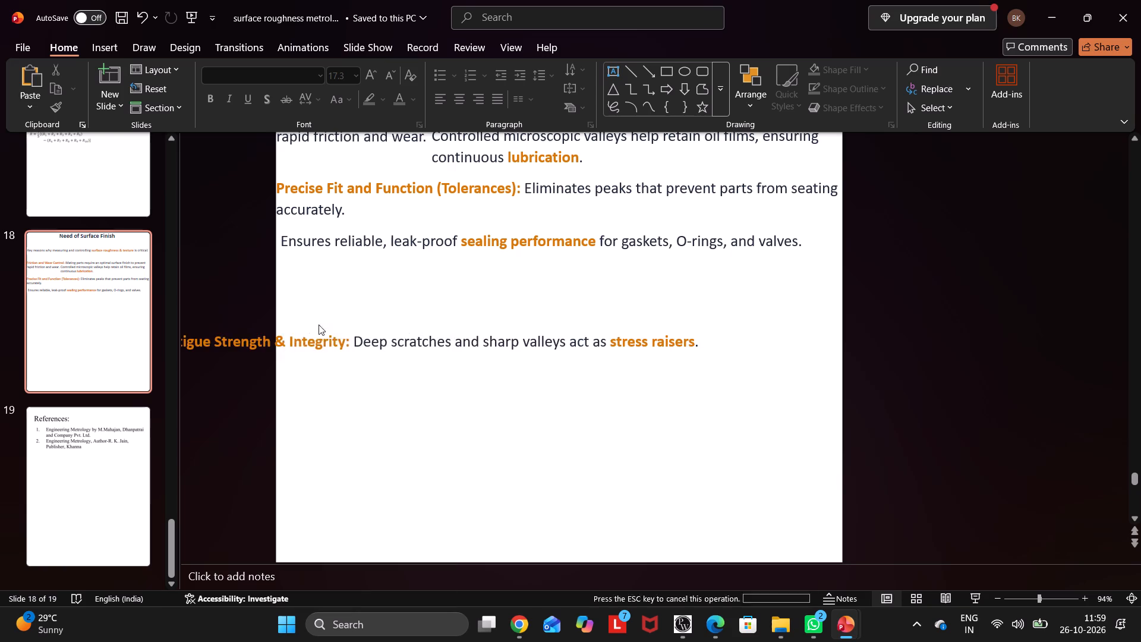
drag(198, 345, 204, 350)
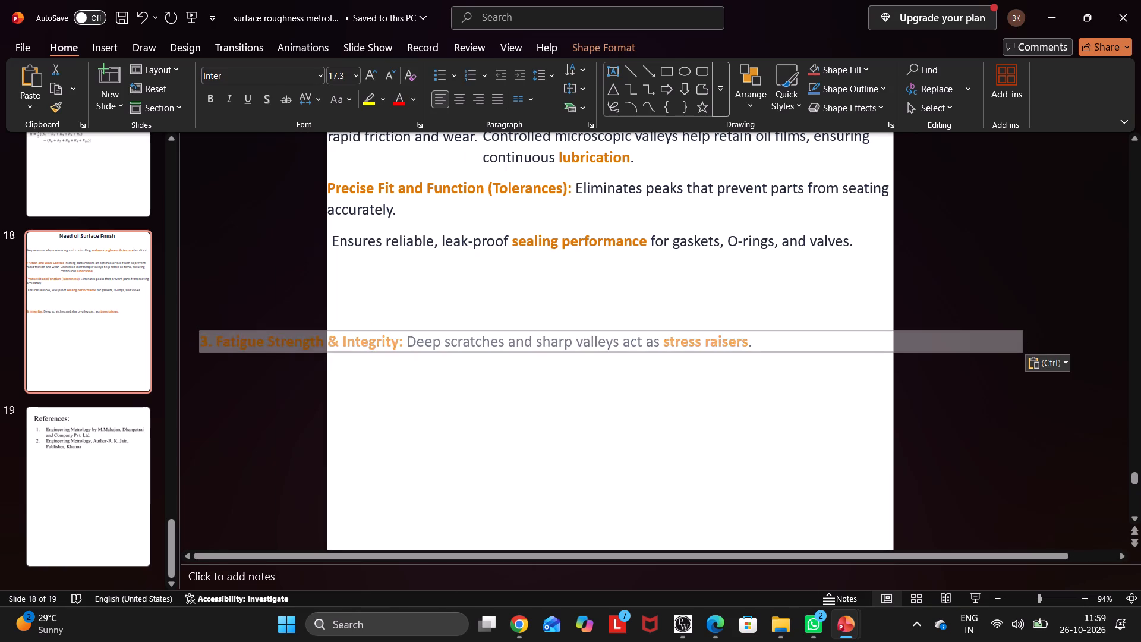
drag(204, 350, 330, 378)
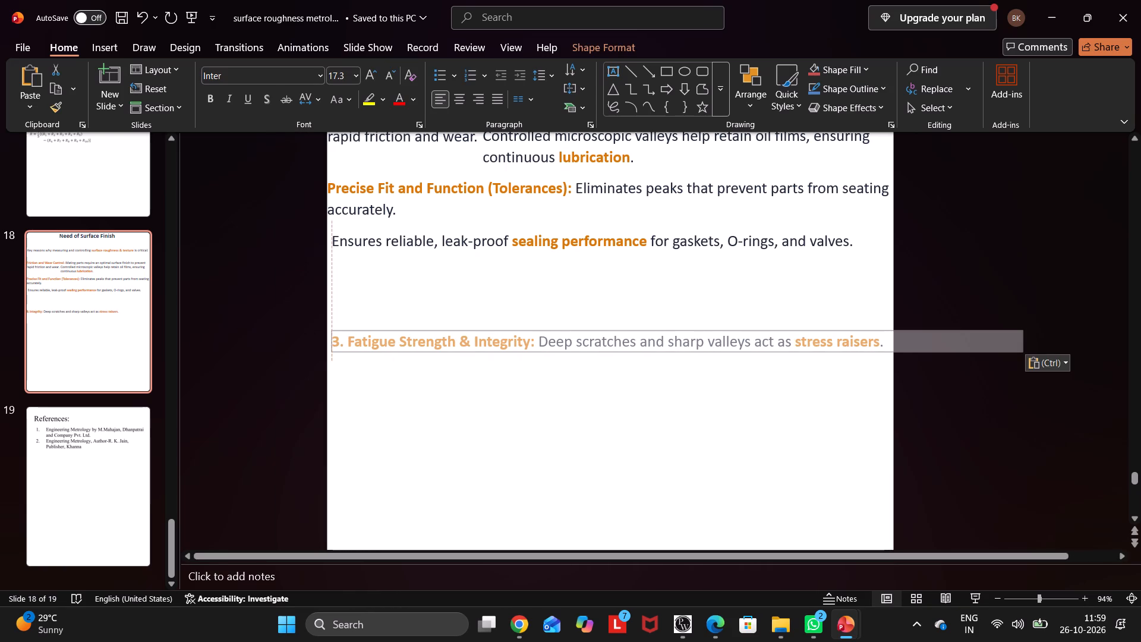
drag(330, 378, 329, 378)
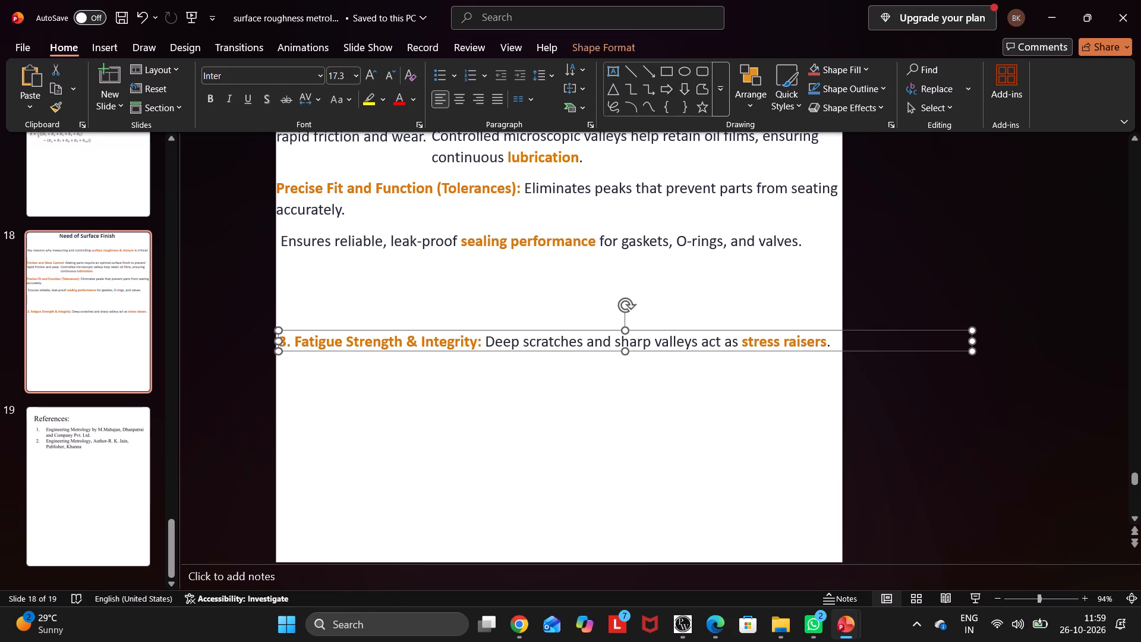
Add the number "2." in front of the "Precise Fit and Function (Tolerances):" heading.
click(278, 188)
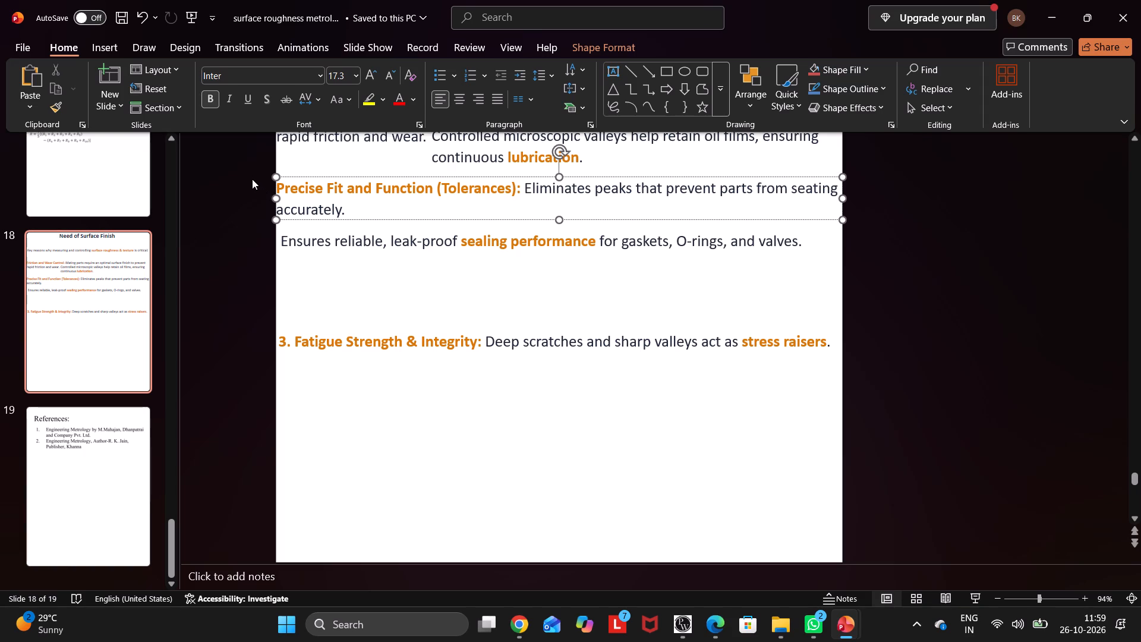
key(2)
key(period)
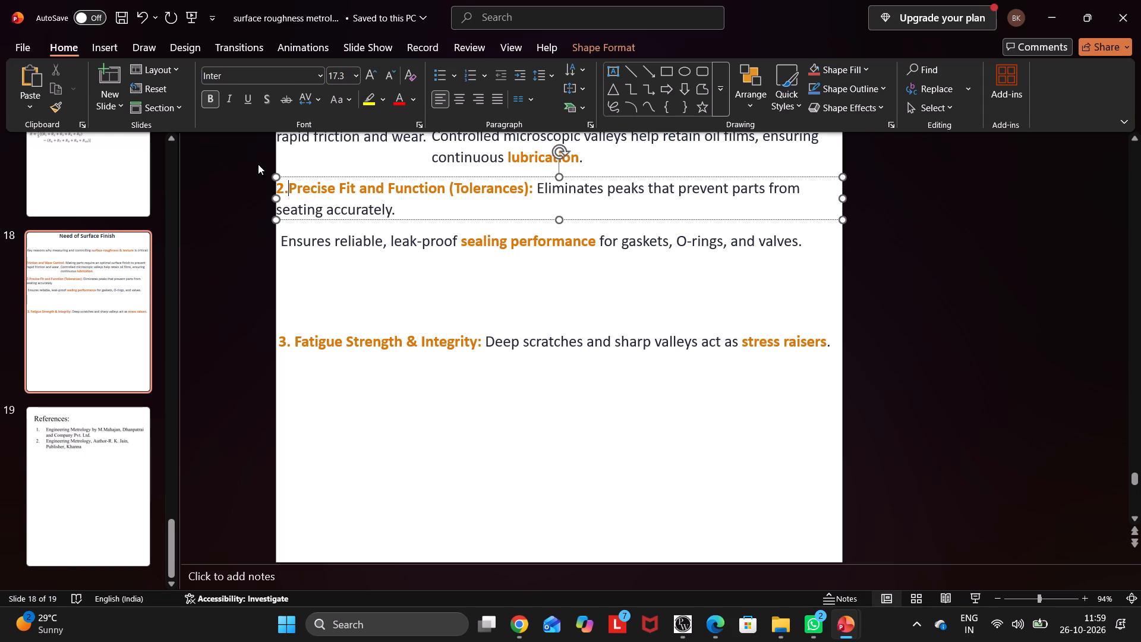
click(808, 161)
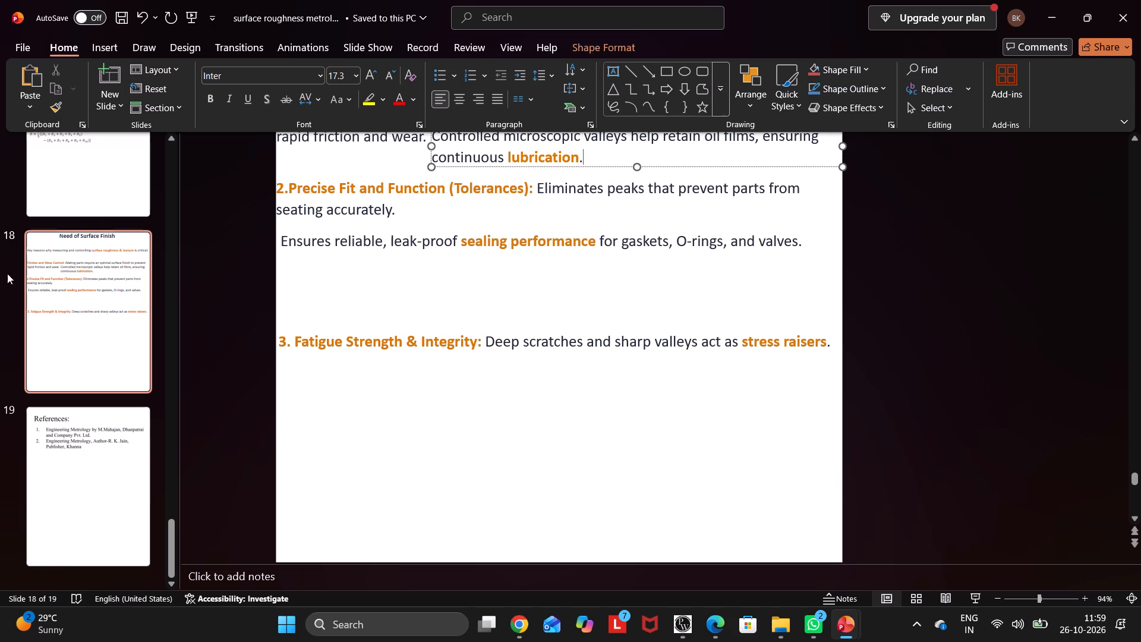
click(106, 260)
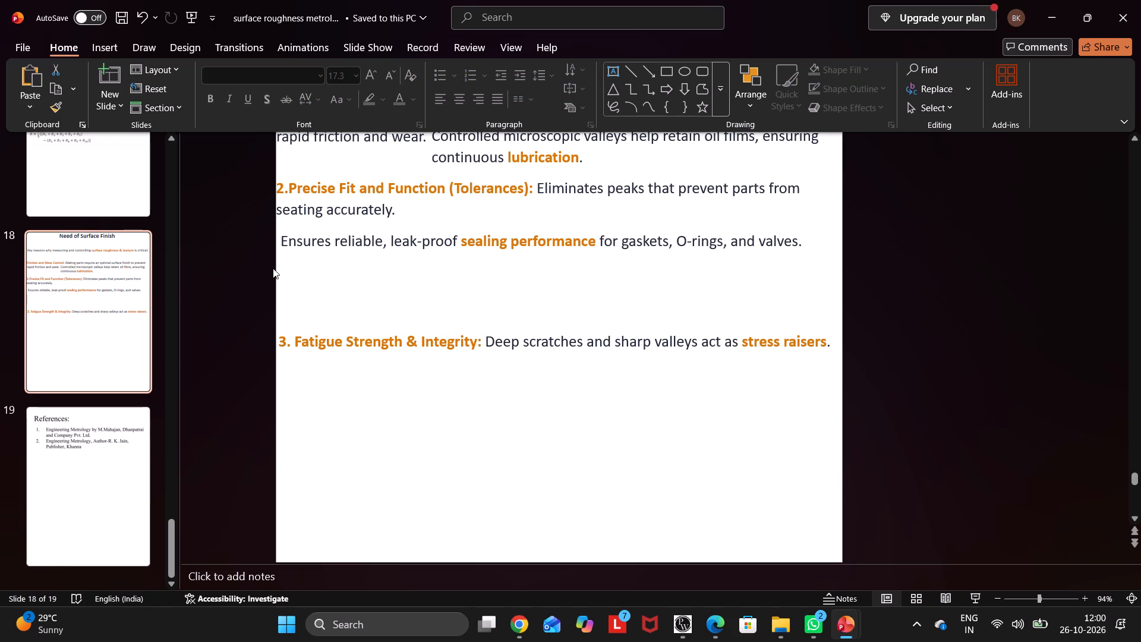
Add the number "1." in front of the "Friction and Wear Control" heading.
scroll(269, 265, left, 1)
scroll(269, 265, right, 1)
scroll(269, 265, up, 1)
scroll(267, 262, right, 1)
scroll(267, 262, up, 2)
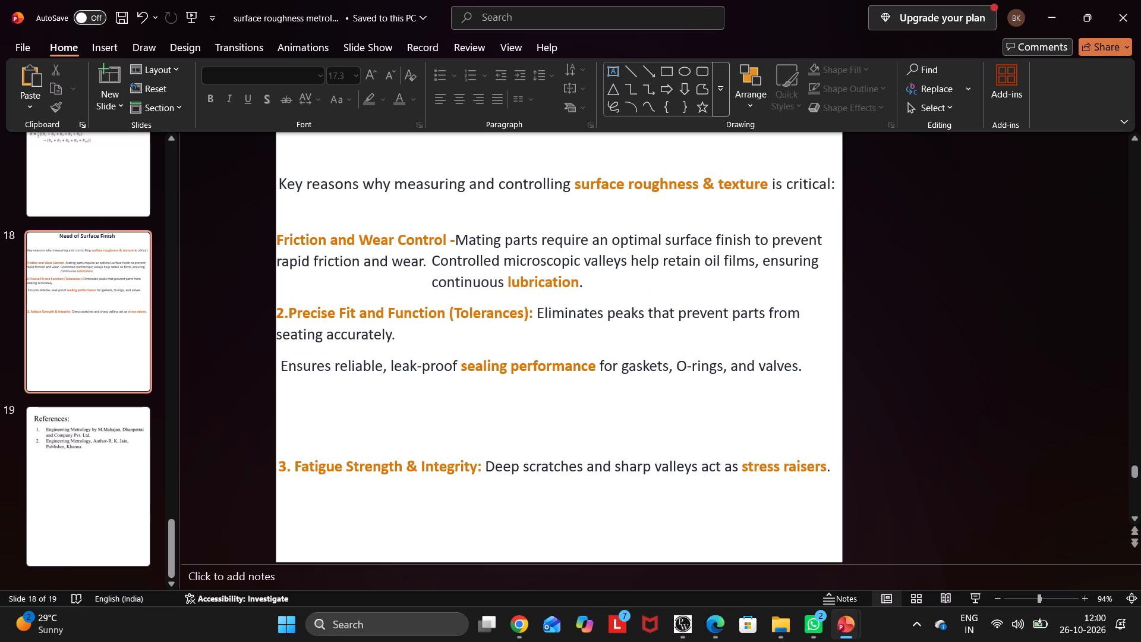
click(280, 238)
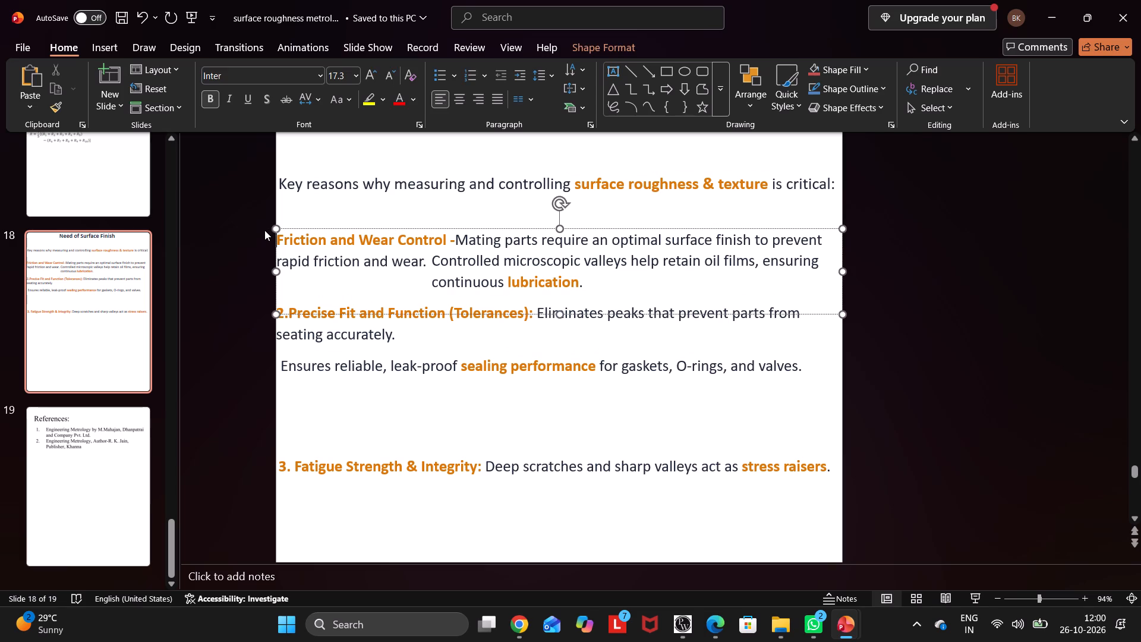
key(1)
key(period)
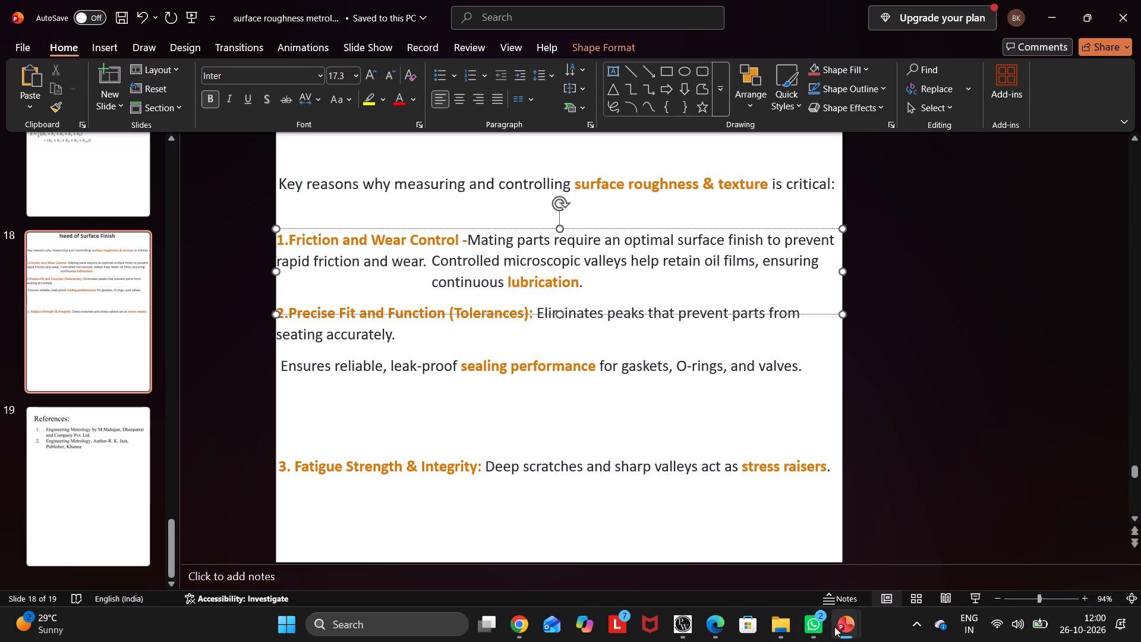
Switch to the Need of Surface Finish source presentation and copy the "Eliminating flaws stops crack initiation" text box.
click(914, 553)
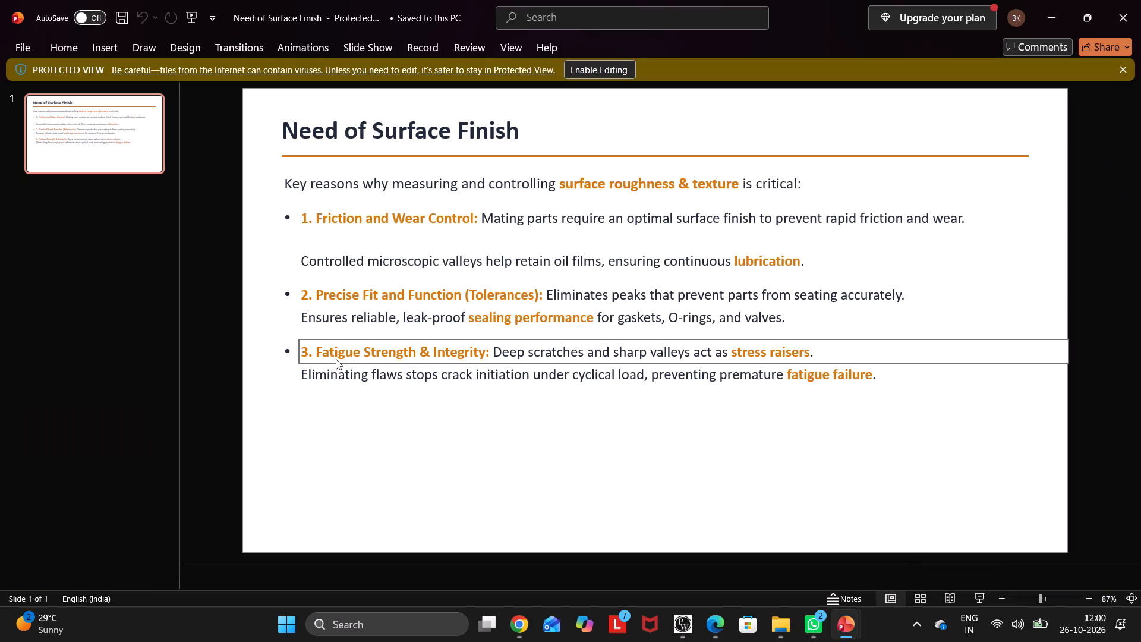
click(319, 369)
right_click(319, 369)
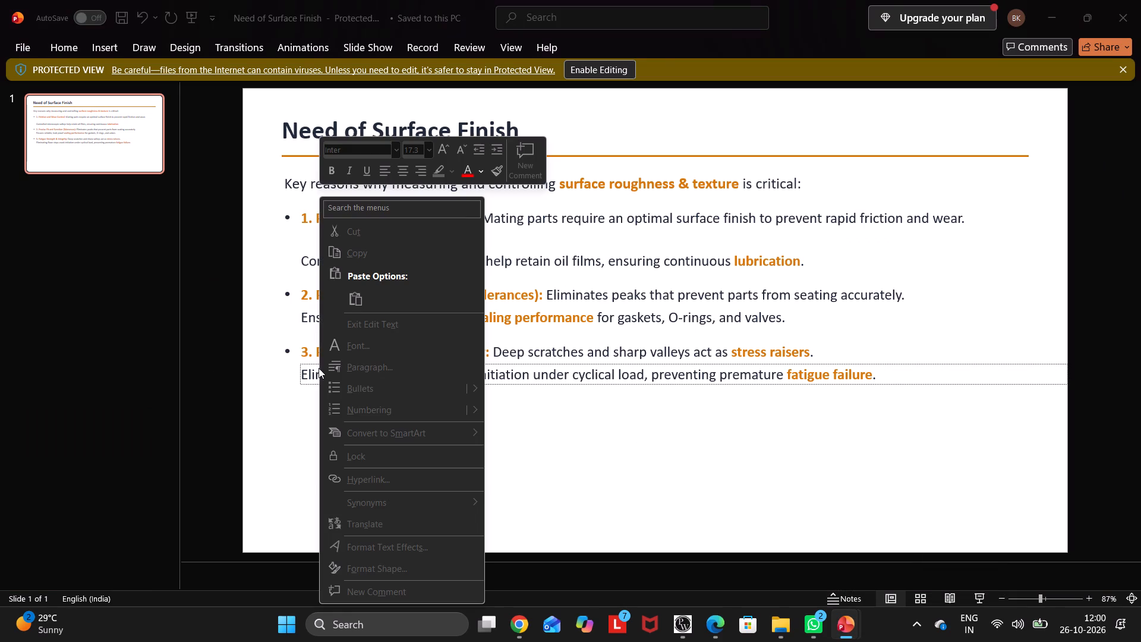
double_click(953, 370)
right_click(943, 369)
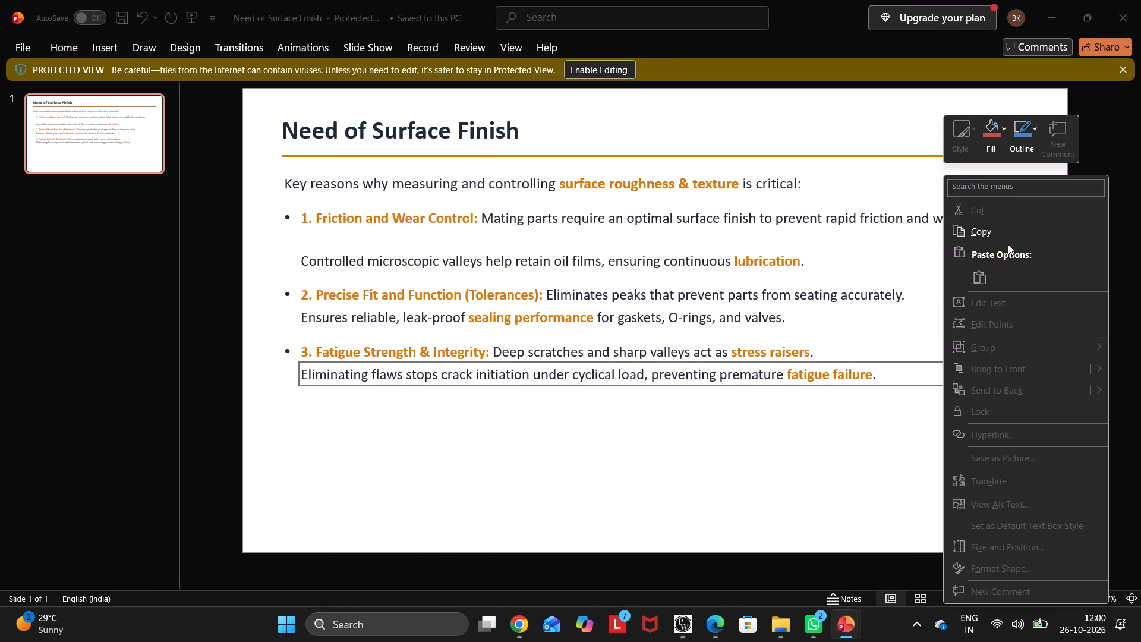
click(998, 230)
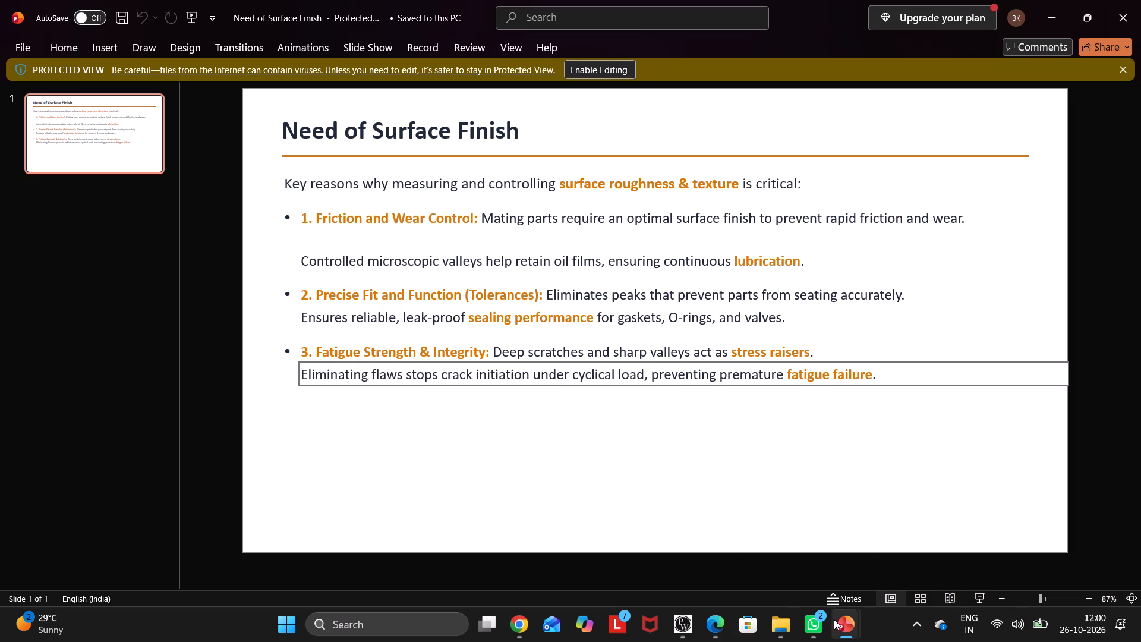
Return to the surface roughness presentation and move the "3. Fatigue Strength & Integrity" box up beneath the sealing performance line.
click(796, 556)
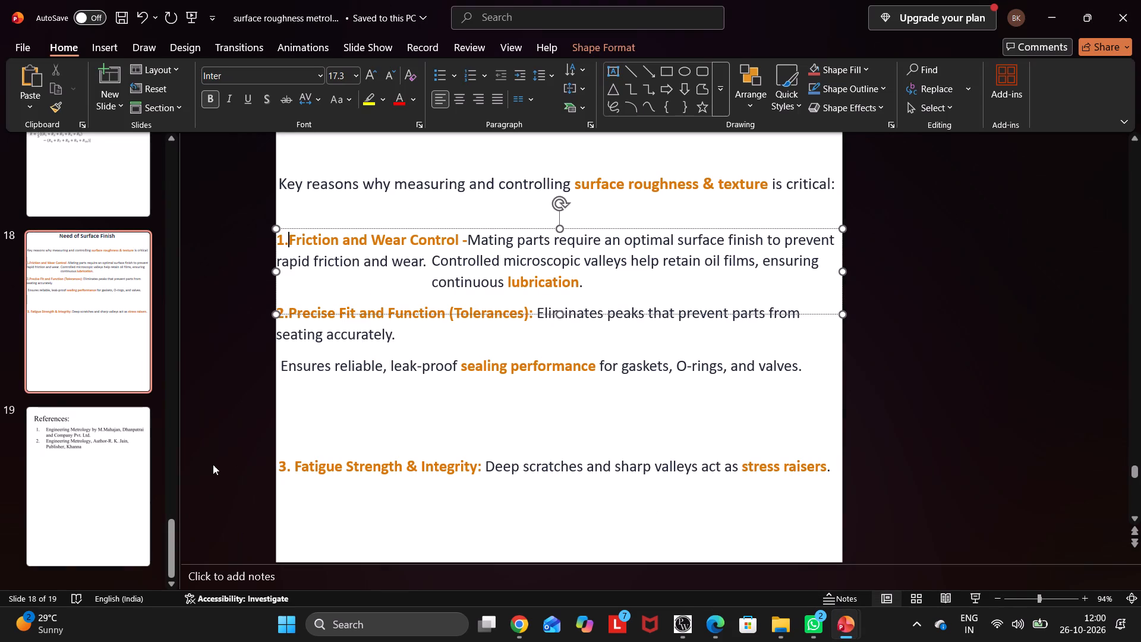
click(304, 481)
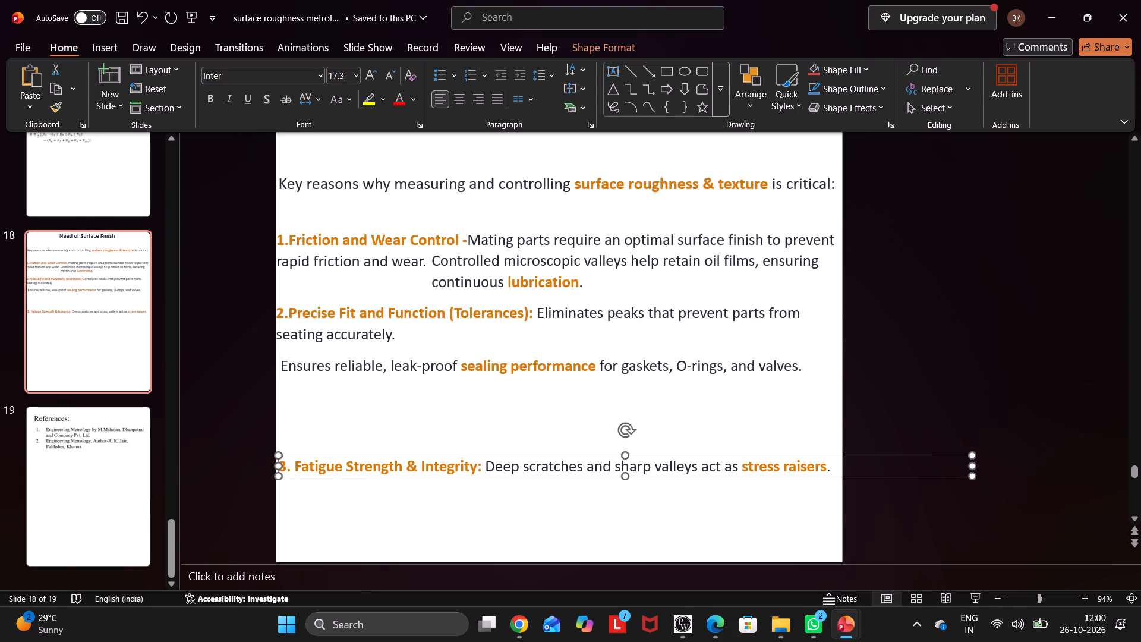
drag(331, 455, 329, 396)
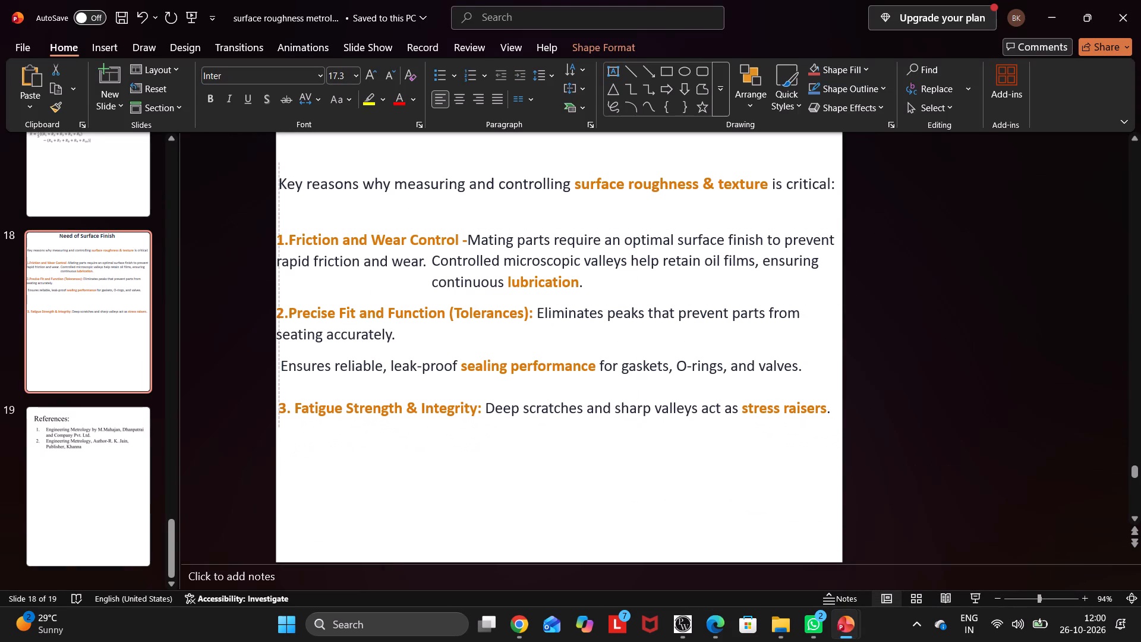
drag(329, 396, 326, 396)
Paste the "Eliminating flaws stops crack initiation" box onto slide 18 with the destination theme and pull both side edges in to the slide's width.
click(314, 436)
right_click(312, 431)
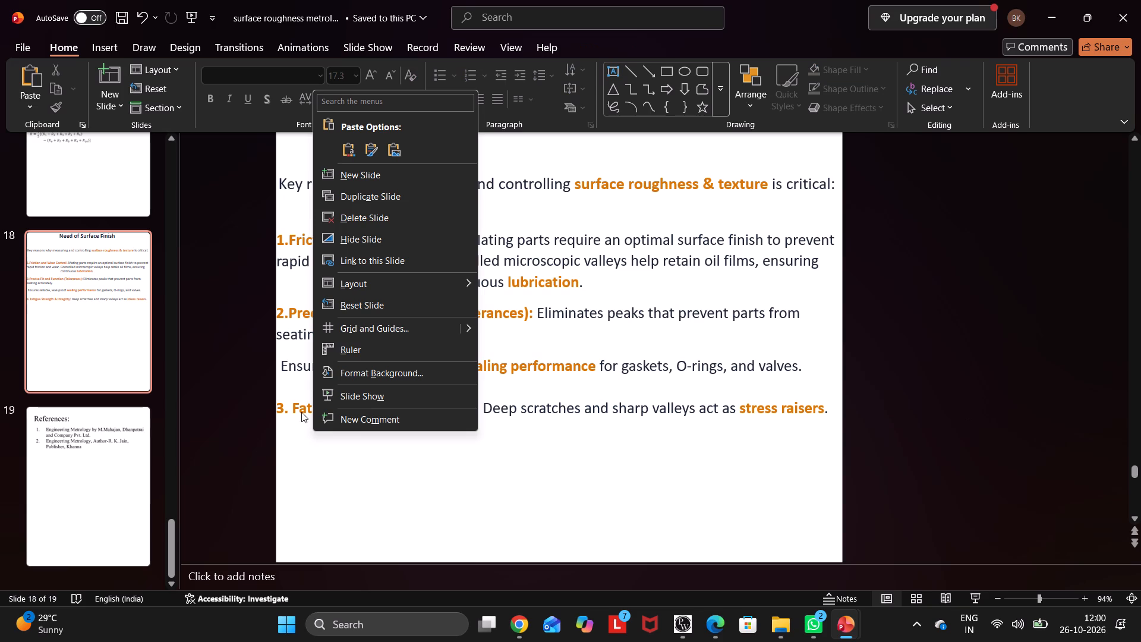
click(354, 155)
drag(199, 341, 204, 343)
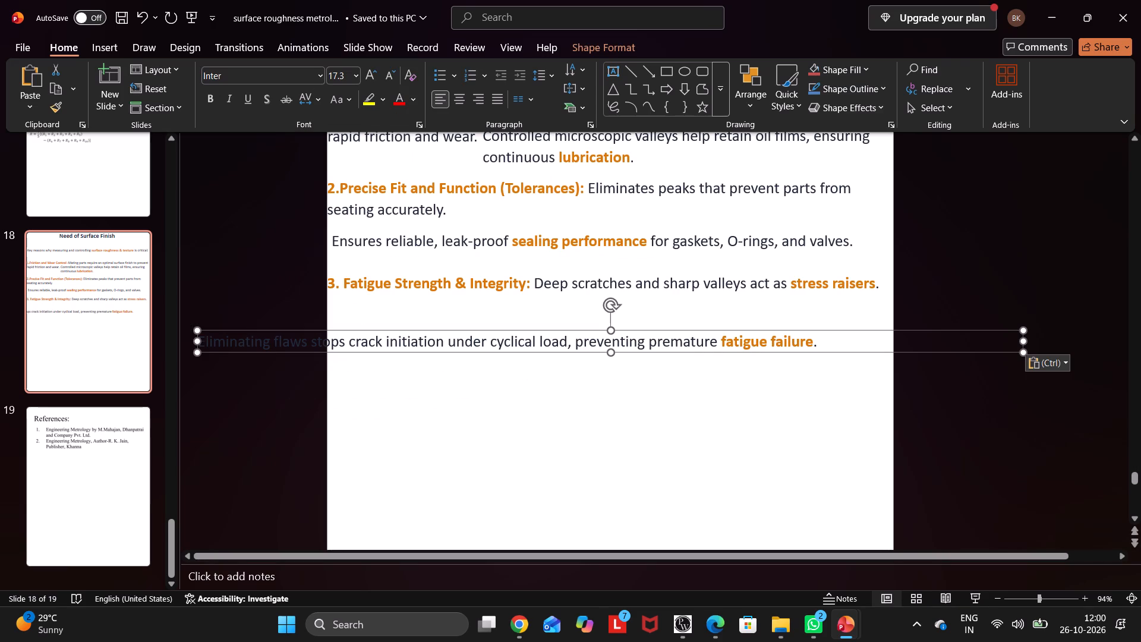
drag(204, 343, 322, 331)
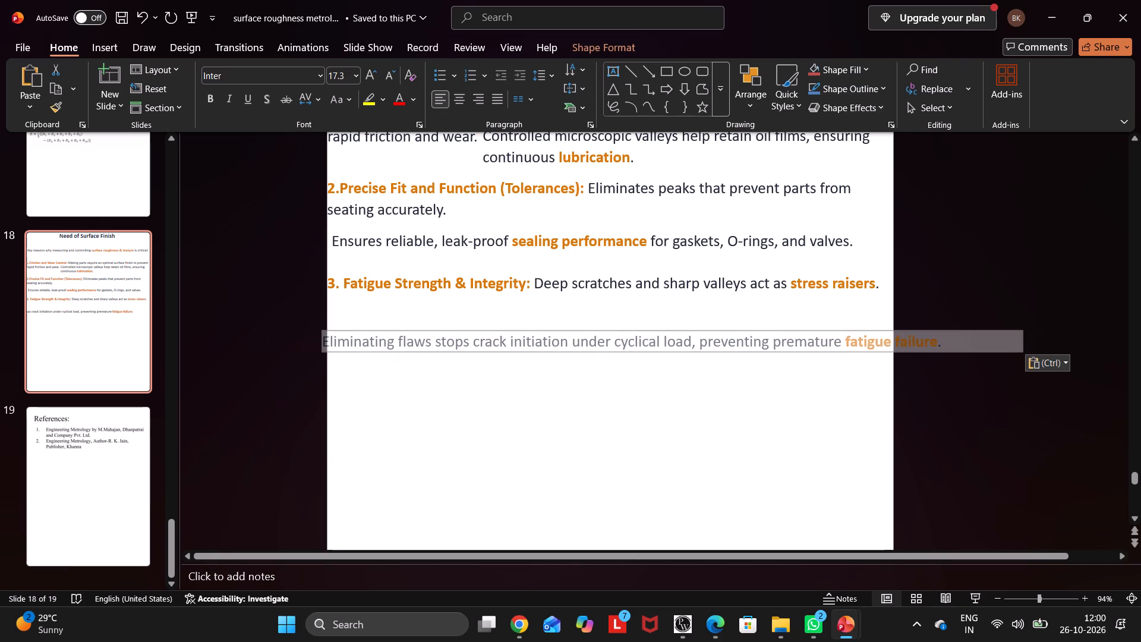
drag(322, 331, 323, 326)
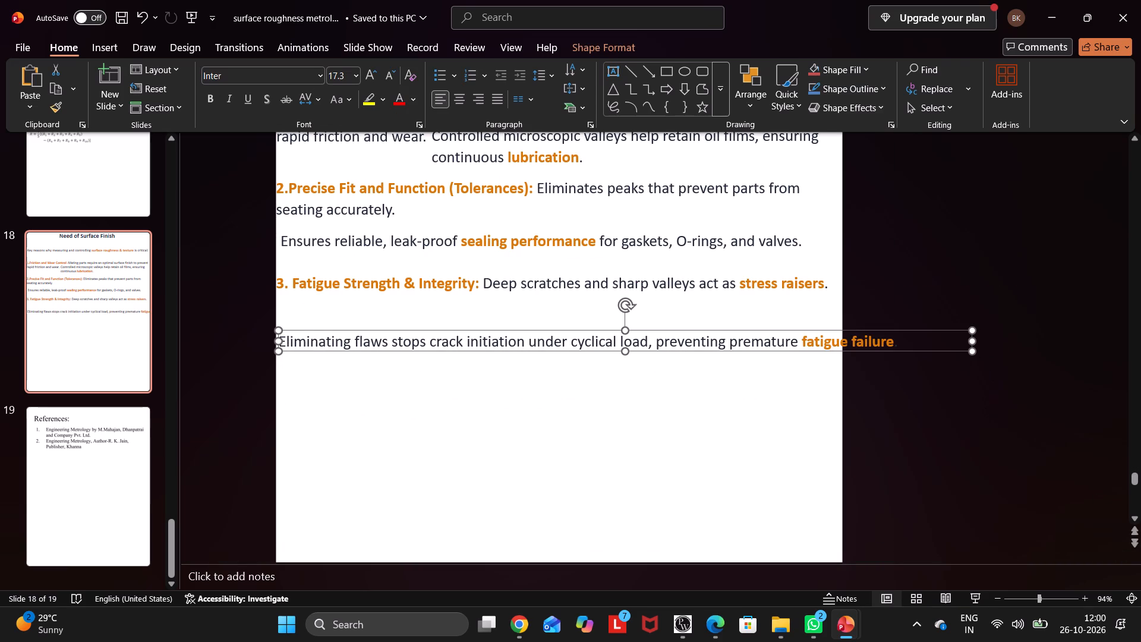
drag(972, 344, 959, 342)
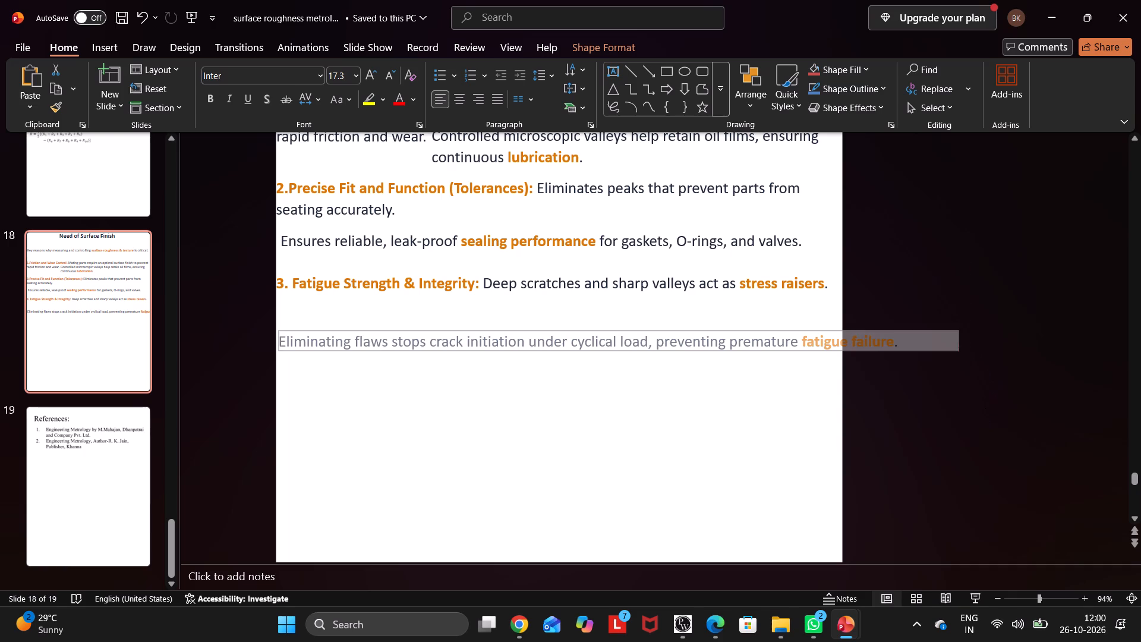
drag(959, 342, 840, 329)
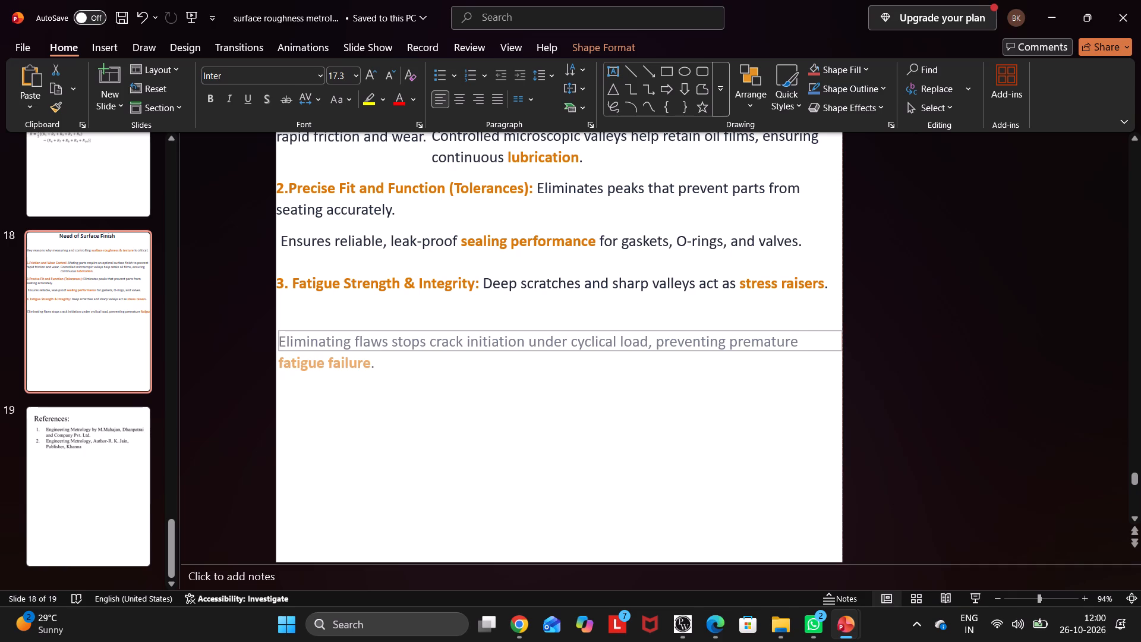
drag(840, 329, 838, 328)
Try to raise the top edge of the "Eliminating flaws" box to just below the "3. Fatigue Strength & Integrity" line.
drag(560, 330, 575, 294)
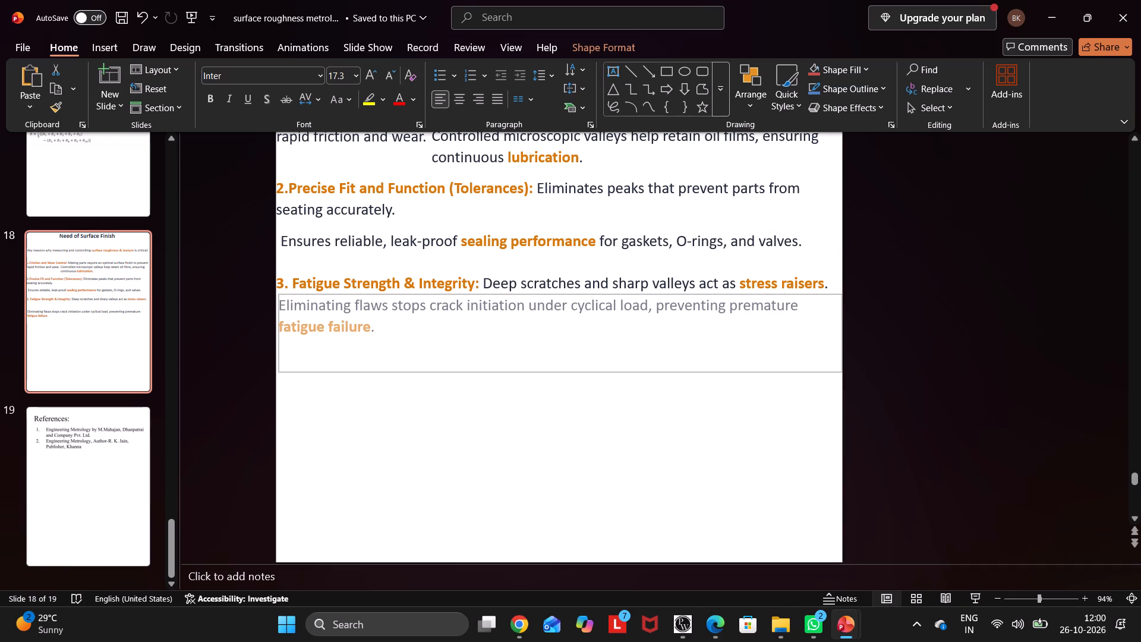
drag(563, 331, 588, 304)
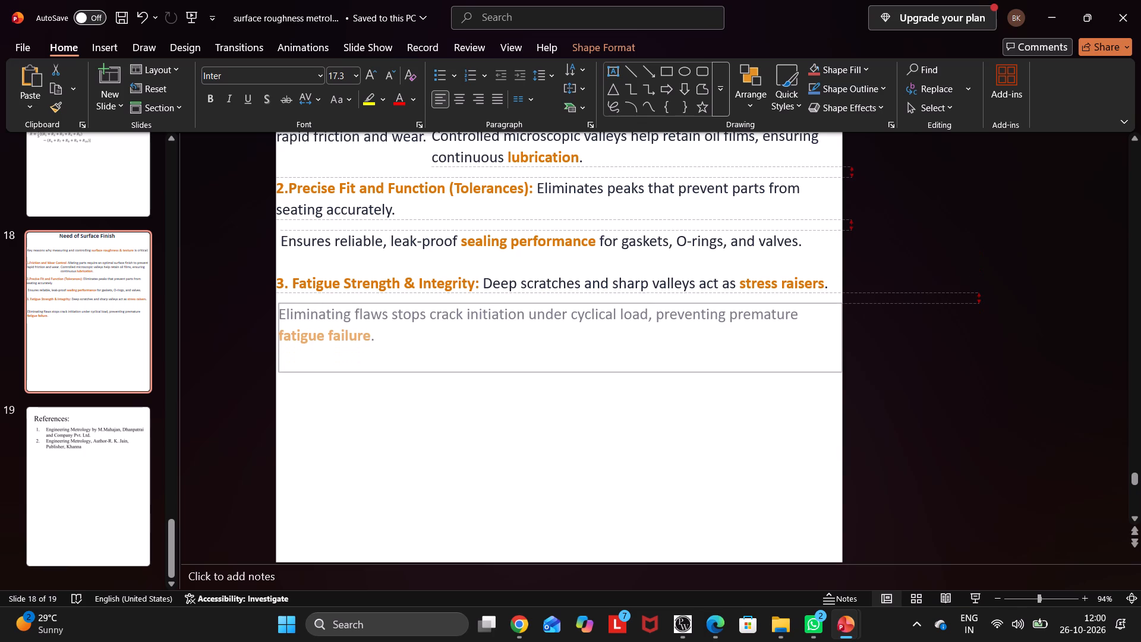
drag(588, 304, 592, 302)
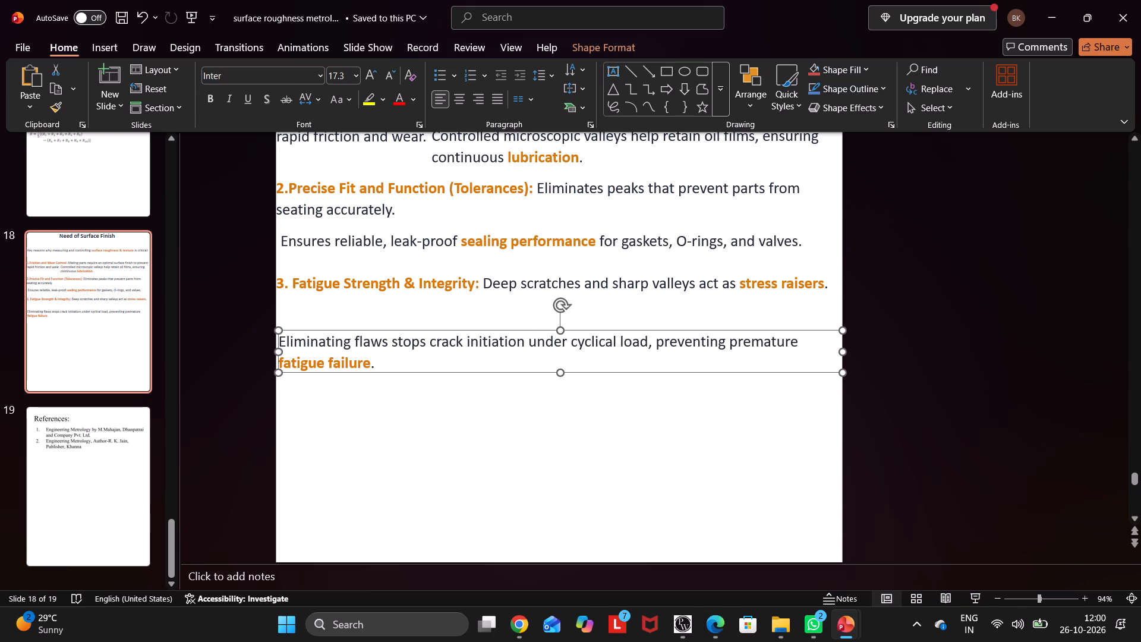
Move the "3. Fatigue Strength & Integrity" box down to sit directly above the "Eliminating flaws" text.
click(446, 281)
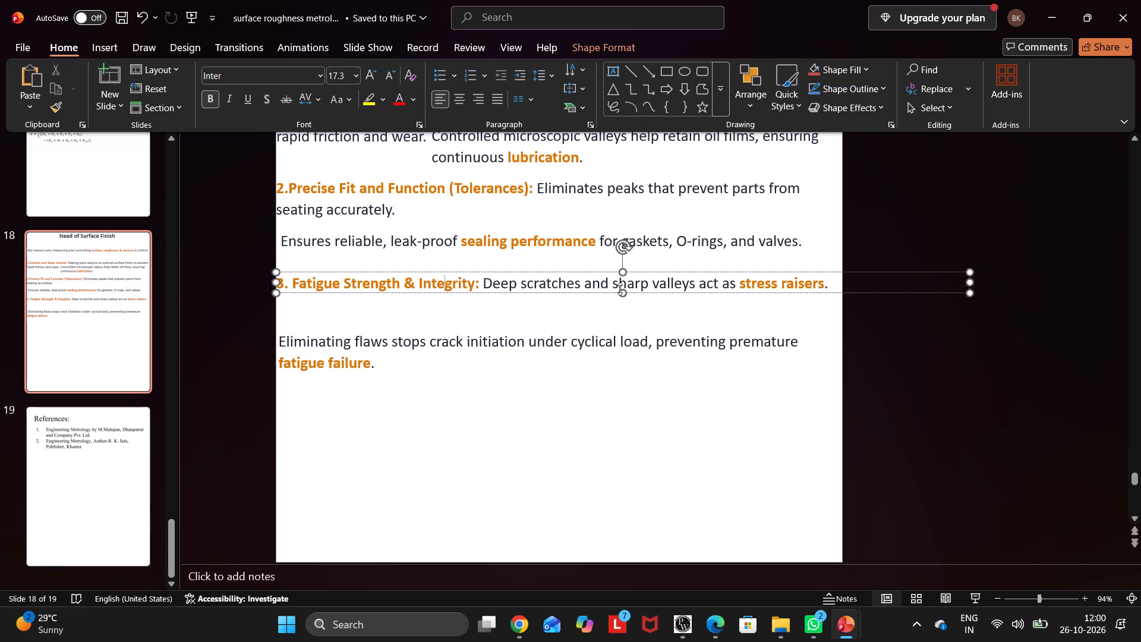
drag(620, 292, 623, 330)
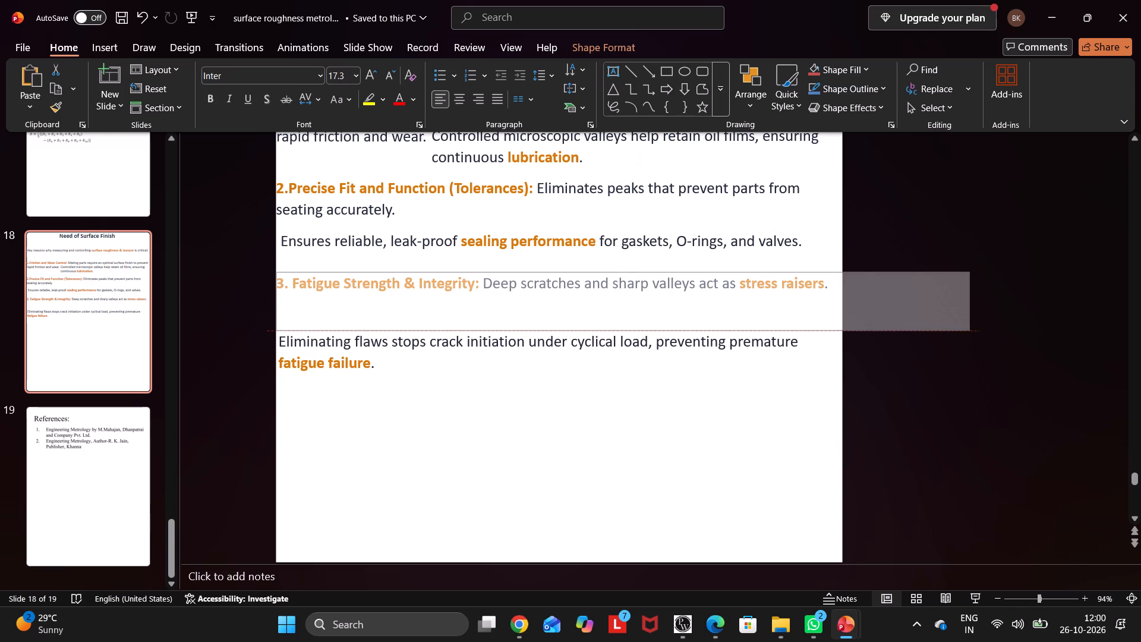
drag(623, 330, 623, 331)
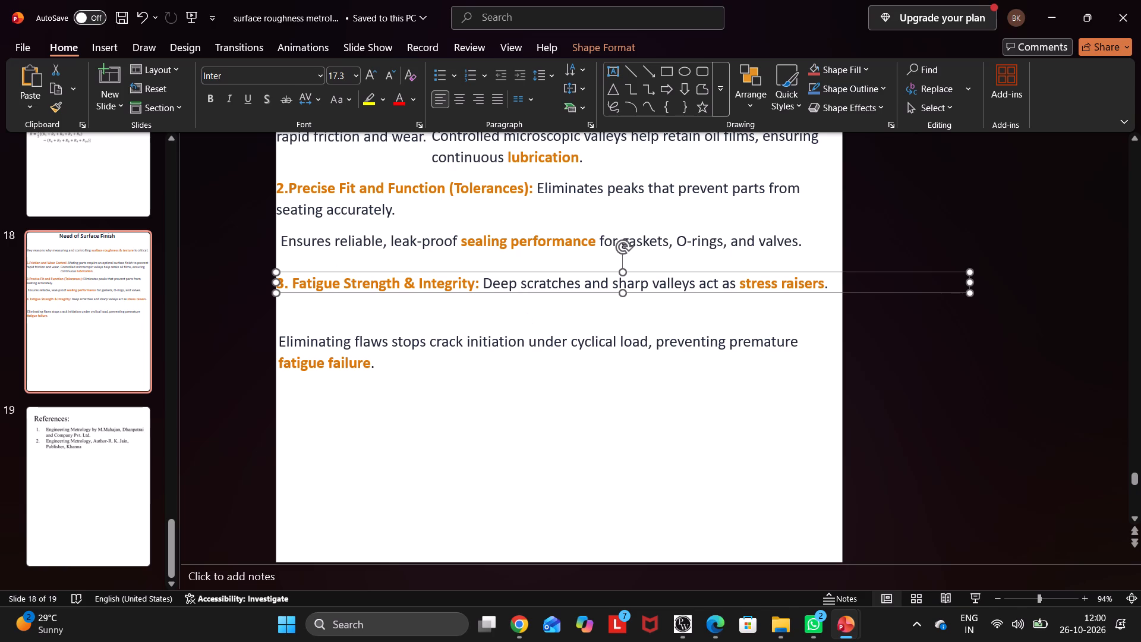
drag(389, 272, 387, 299)
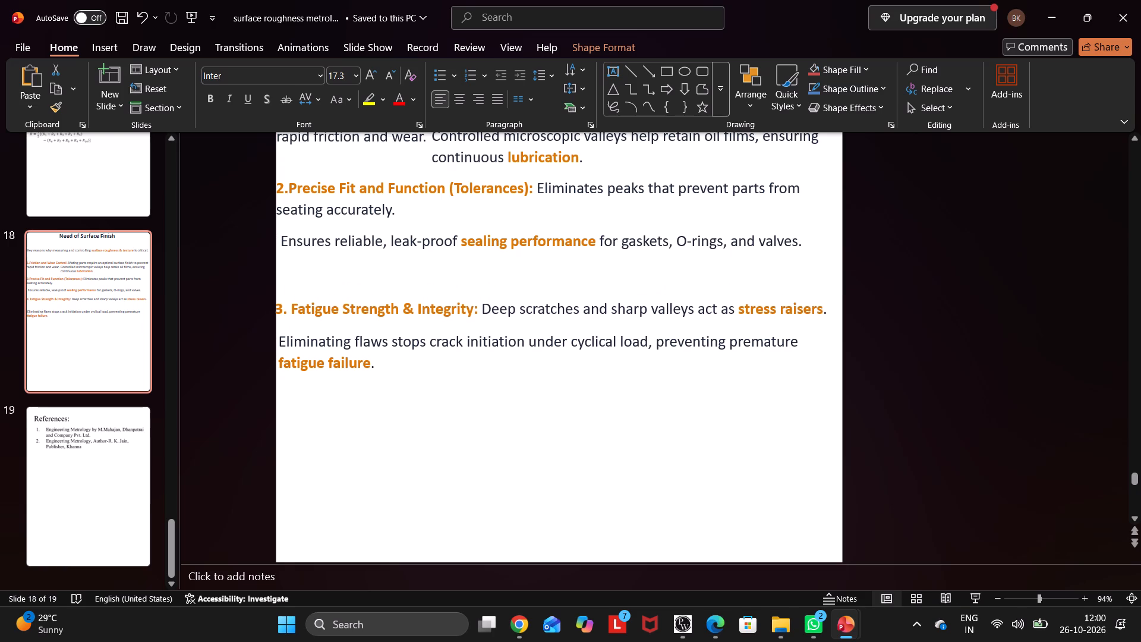
drag(387, 299, 398, 305)
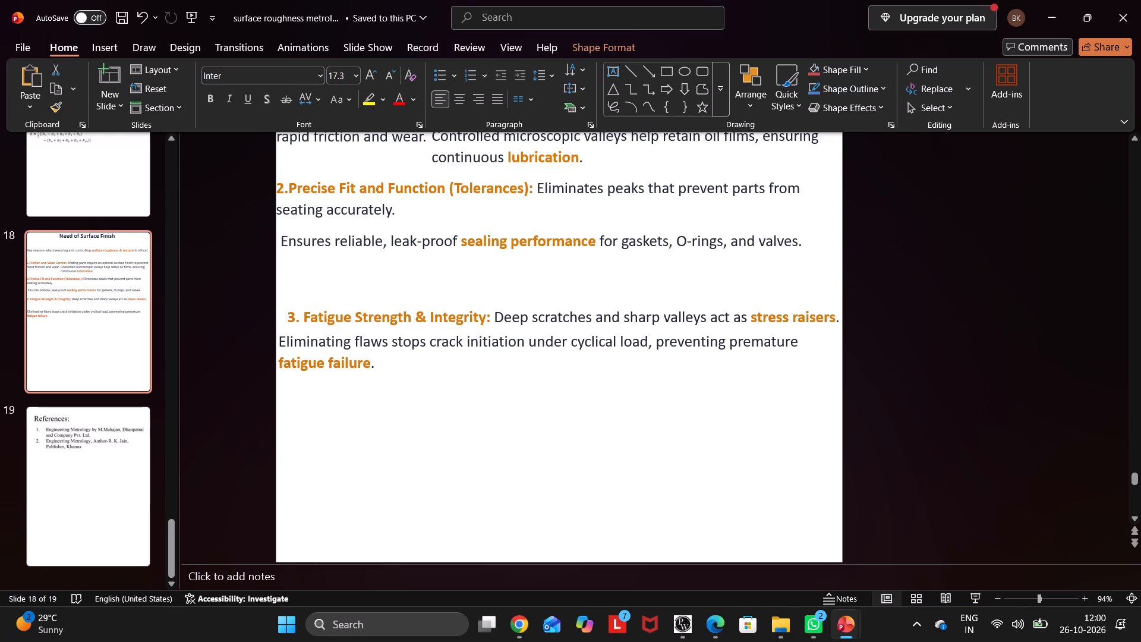
drag(398, 305, 396, 302)
click(516, 257)
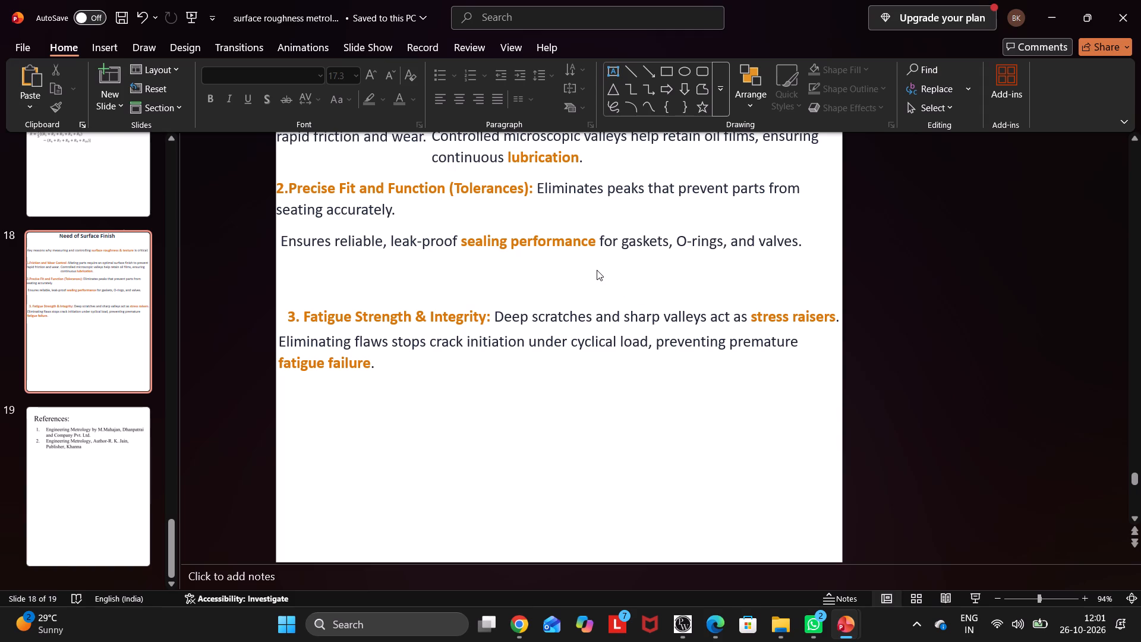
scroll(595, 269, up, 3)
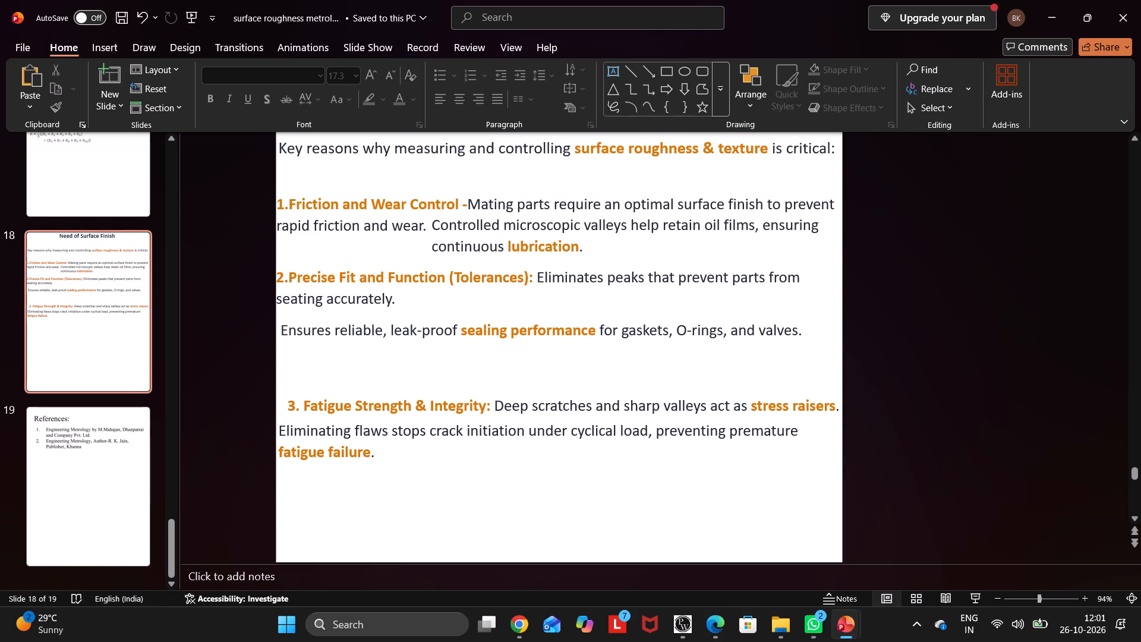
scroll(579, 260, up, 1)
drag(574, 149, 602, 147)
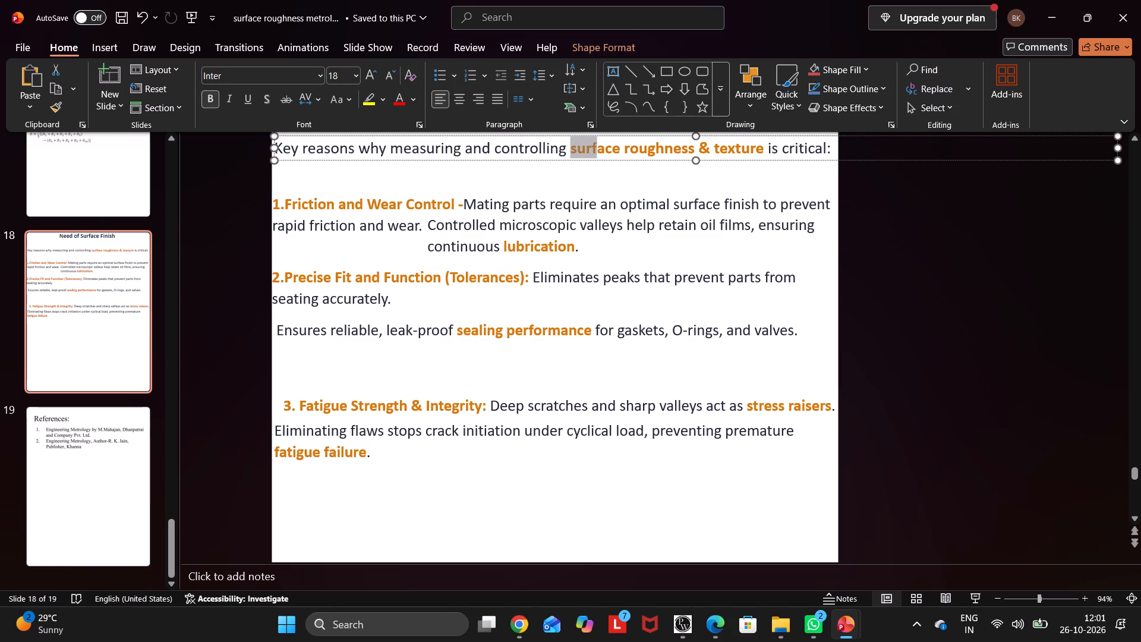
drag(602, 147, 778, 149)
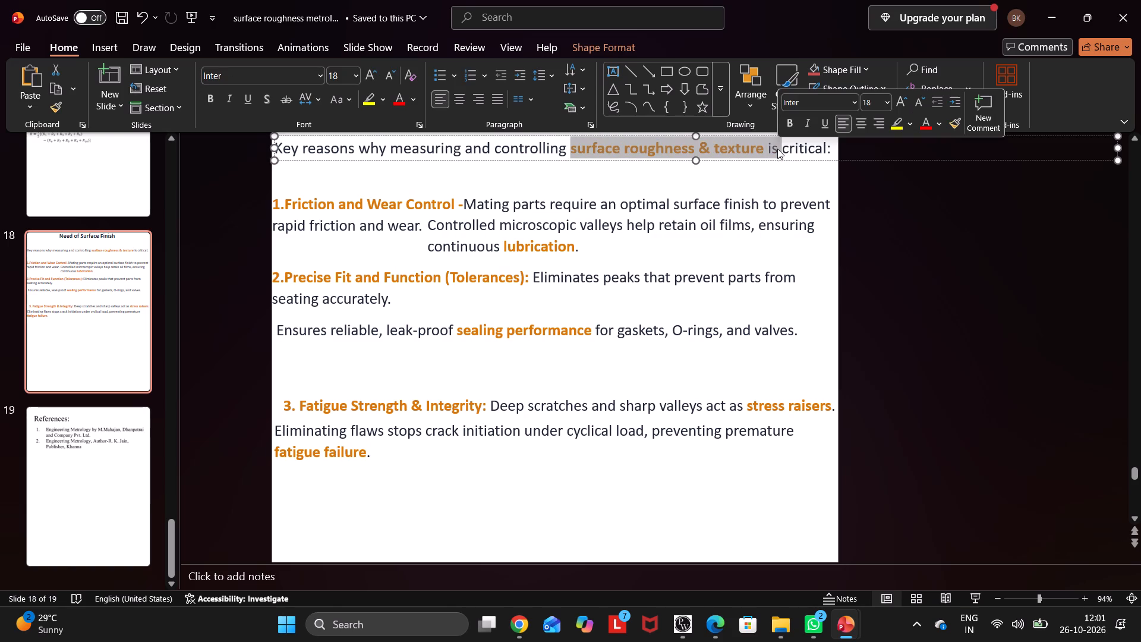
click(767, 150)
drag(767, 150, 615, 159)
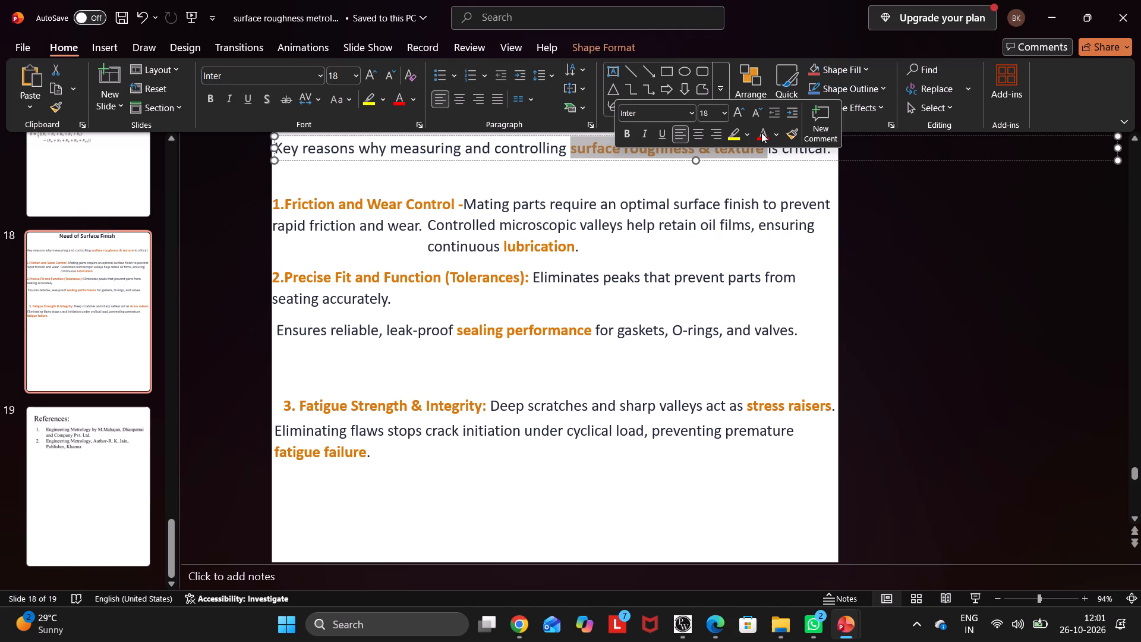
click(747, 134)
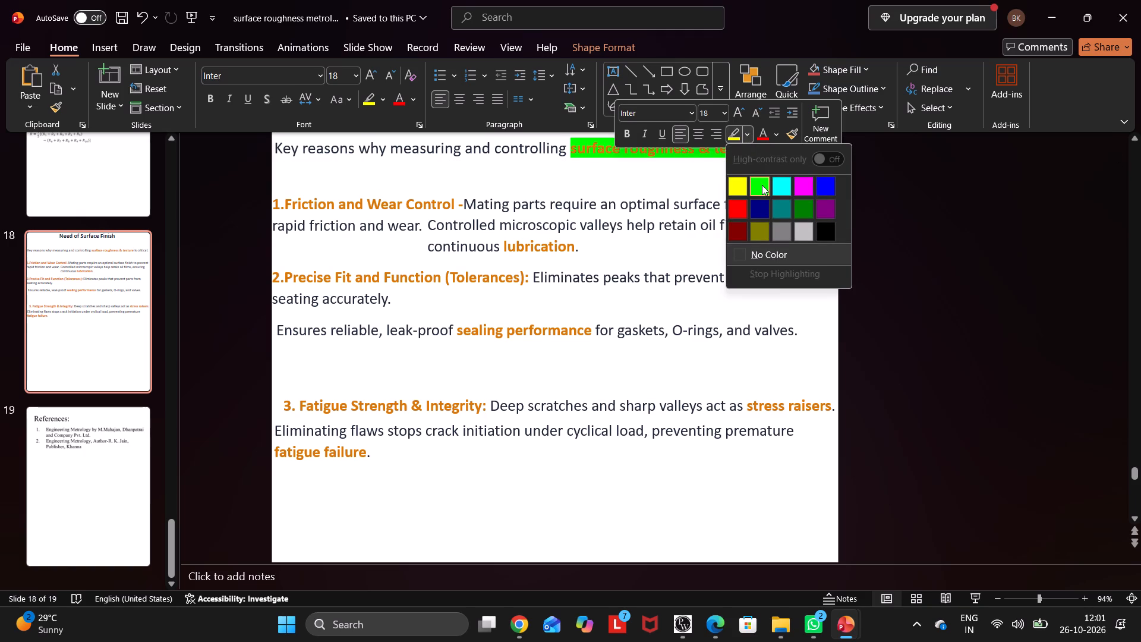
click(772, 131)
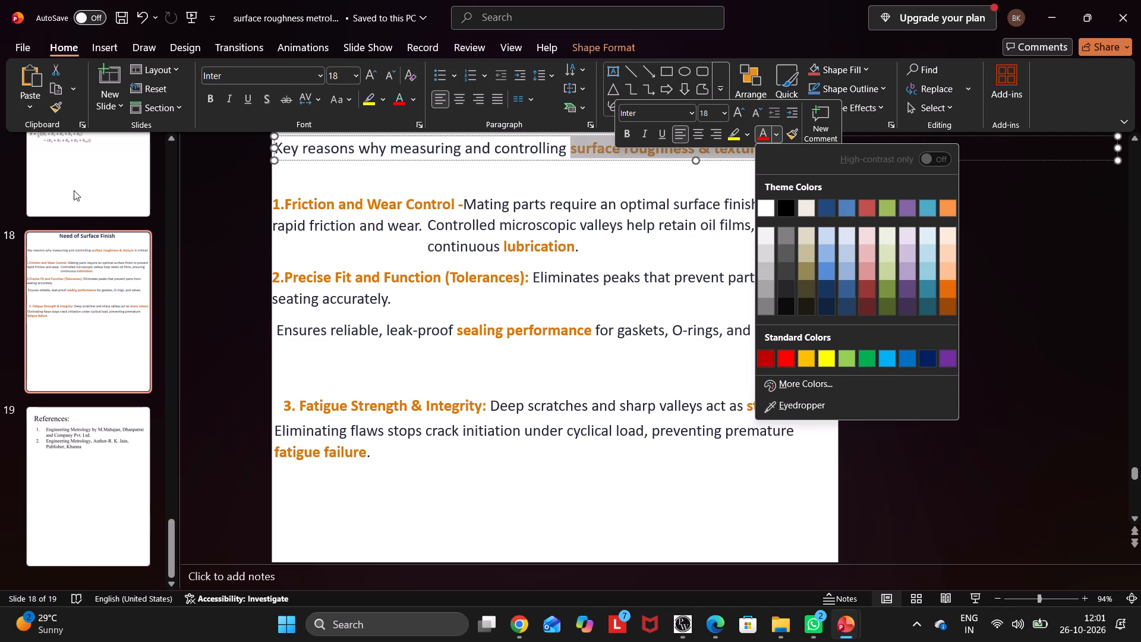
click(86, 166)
Examine the coloured text on slide 17, the Ten Point Height Method slide, and return to slide 18.
scroll(86, 166, up, 1)
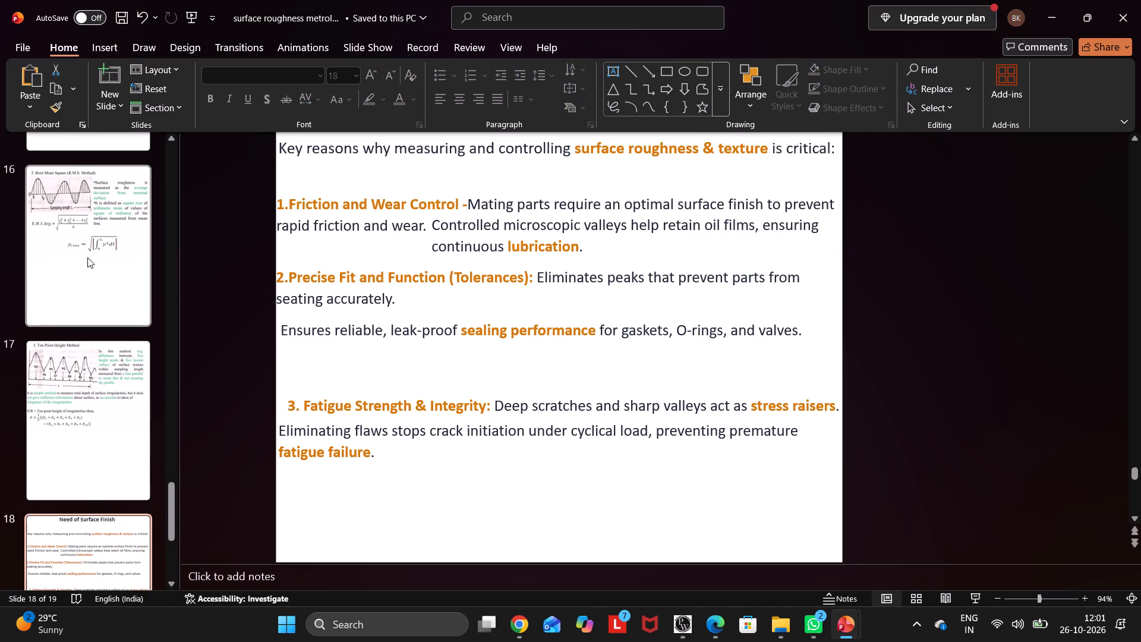
click(121, 359)
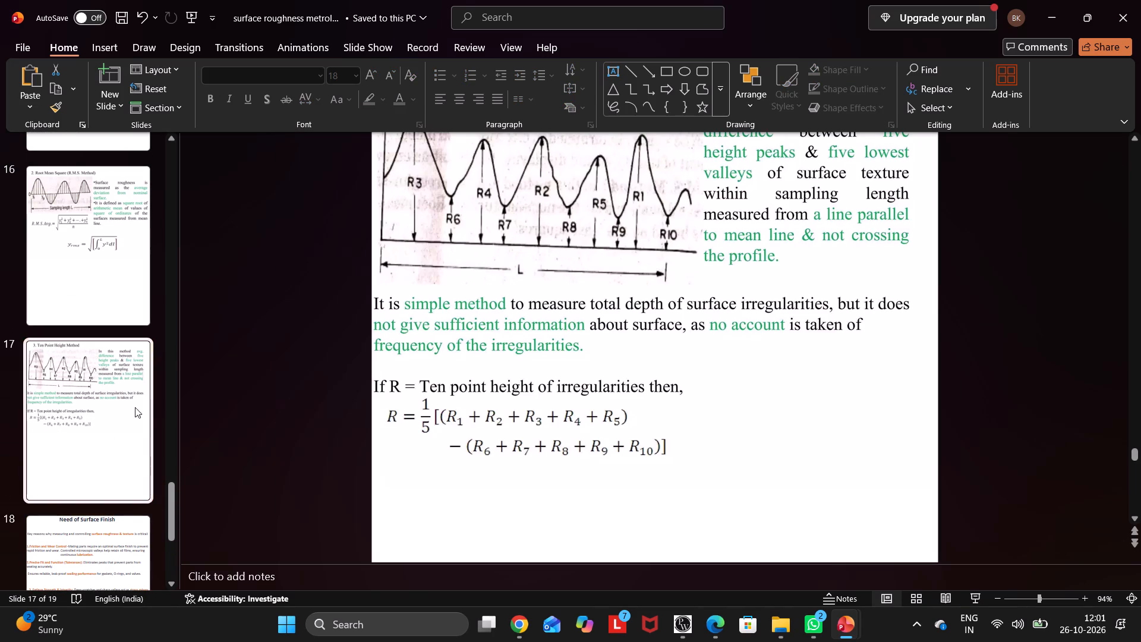
click(108, 533)
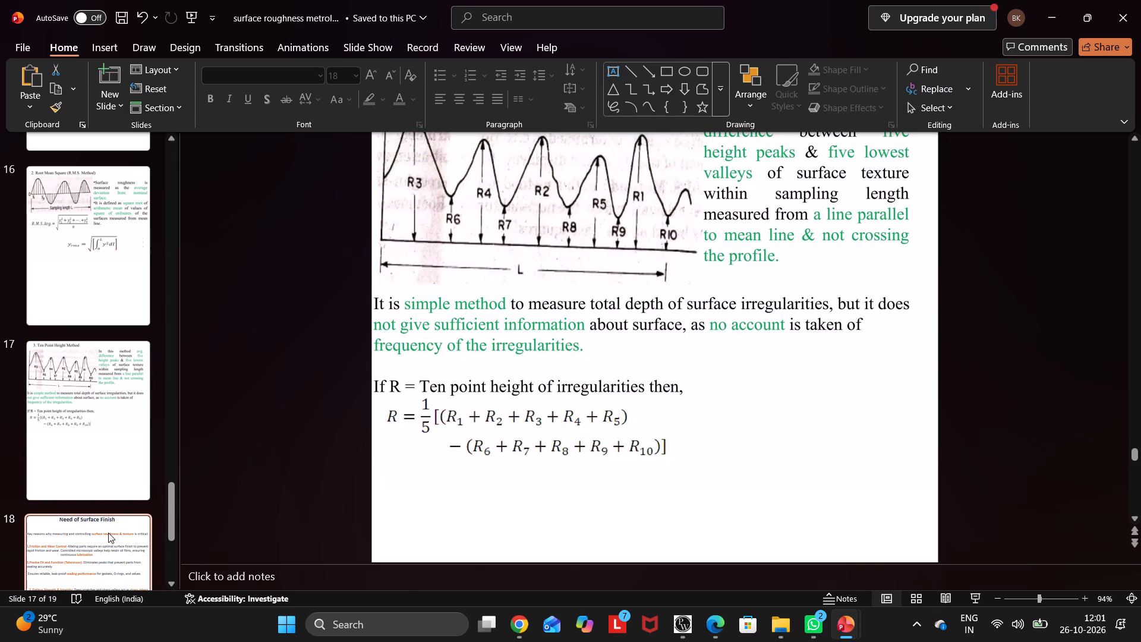
click(125, 435)
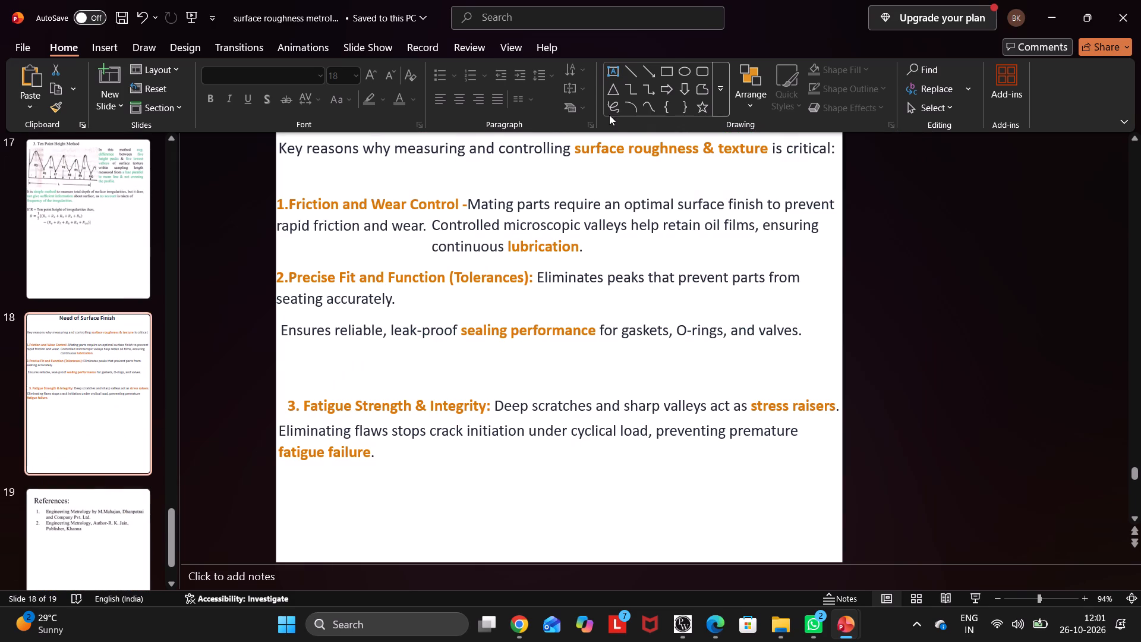
Recolour the phrase "surface roughness & texture" in the "Key reasons" line with a bright green custom colour.
click(575, 149)
drag(575, 149, 619, 146)
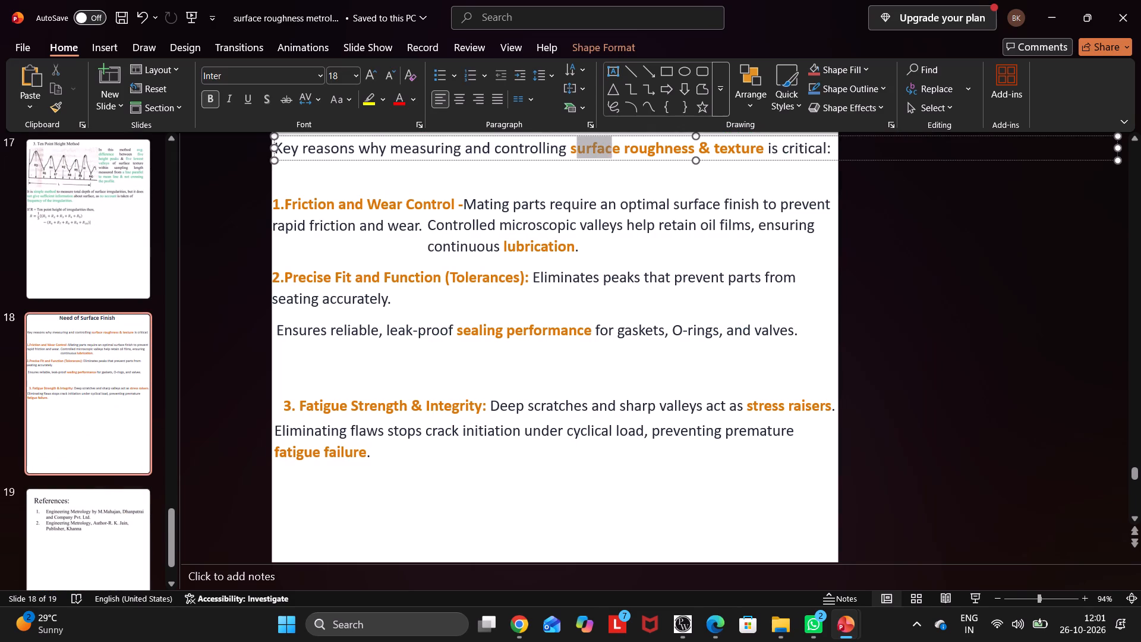
drag(619, 146, 707, 147)
drag(719, 166, 761, 163)
click(761, 163)
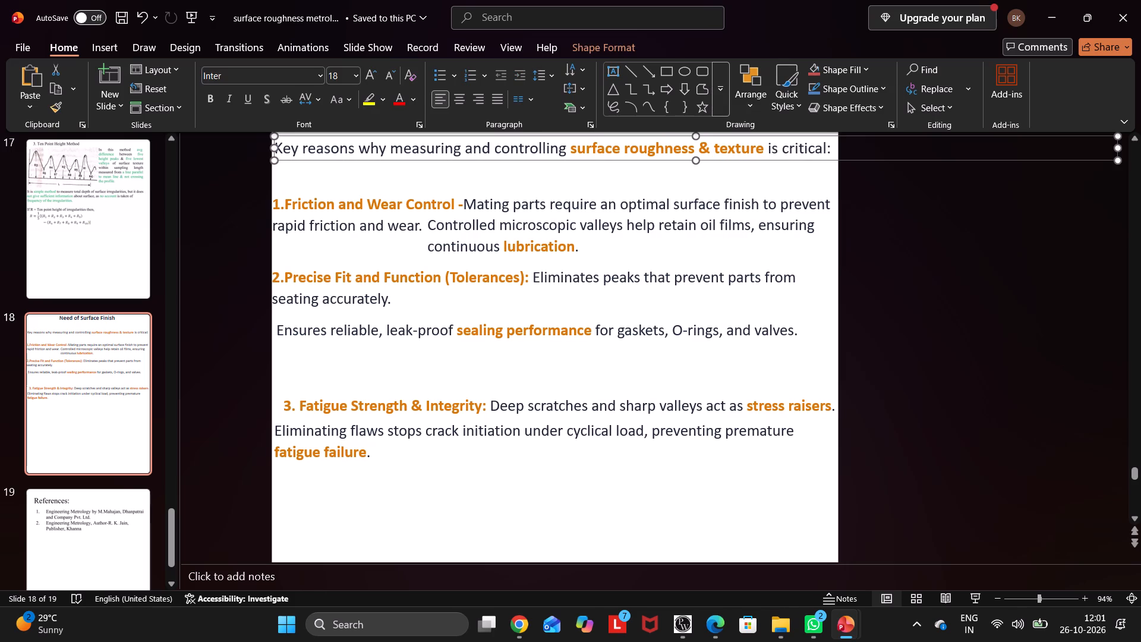
drag(763, 147, 653, 156)
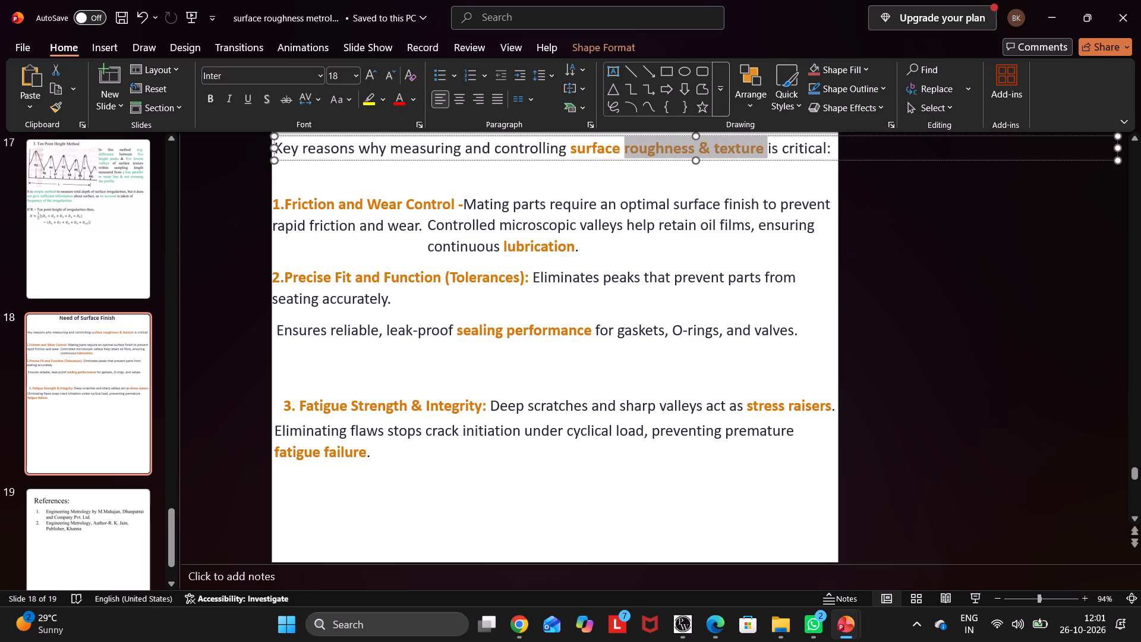
drag(653, 156, 606, 159)
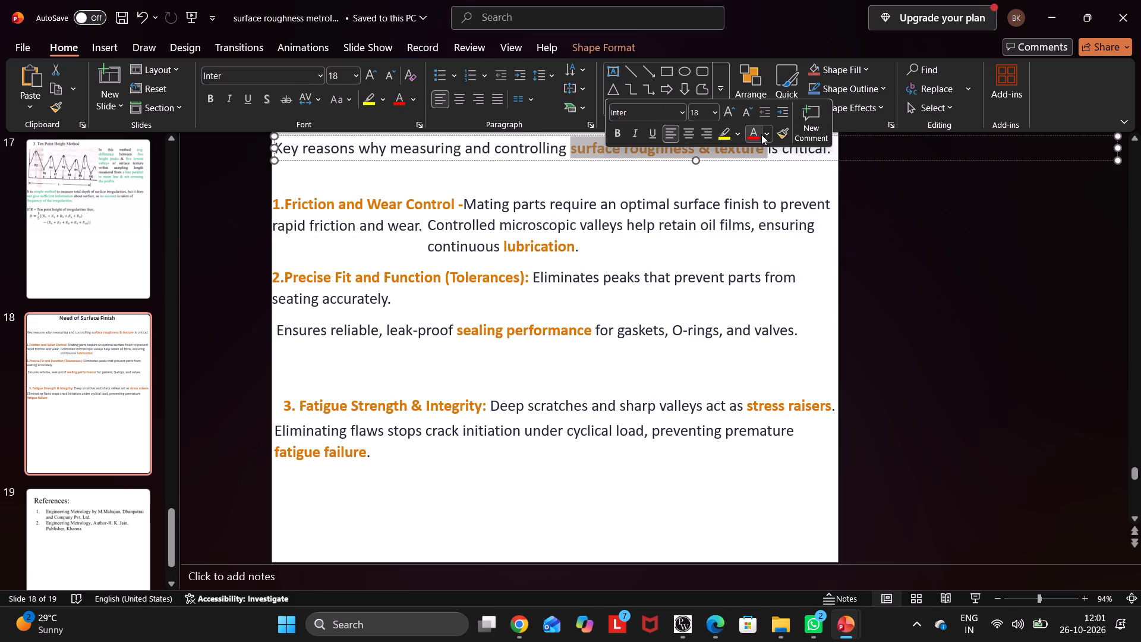
click(761, 134)
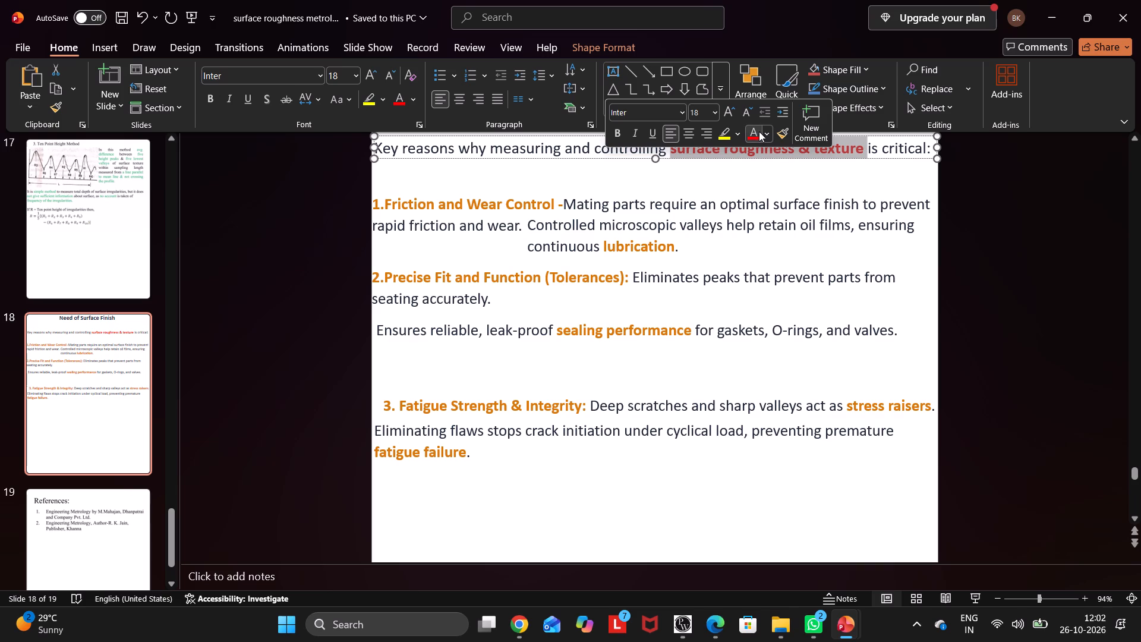
click(762, 130)
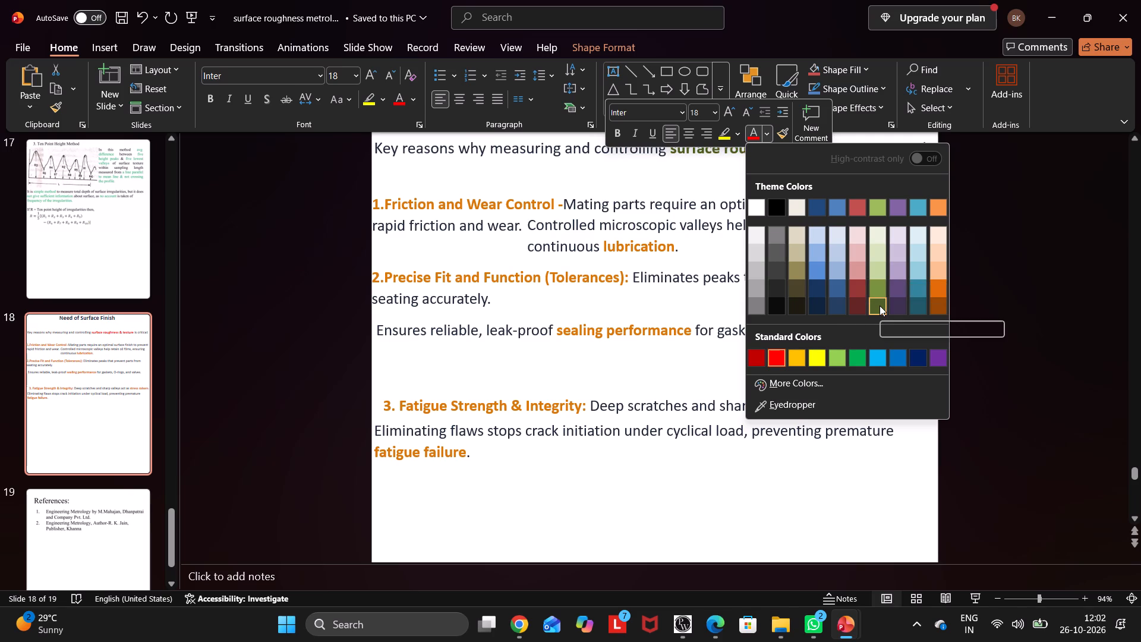
scroll(860, 347, down, 1)
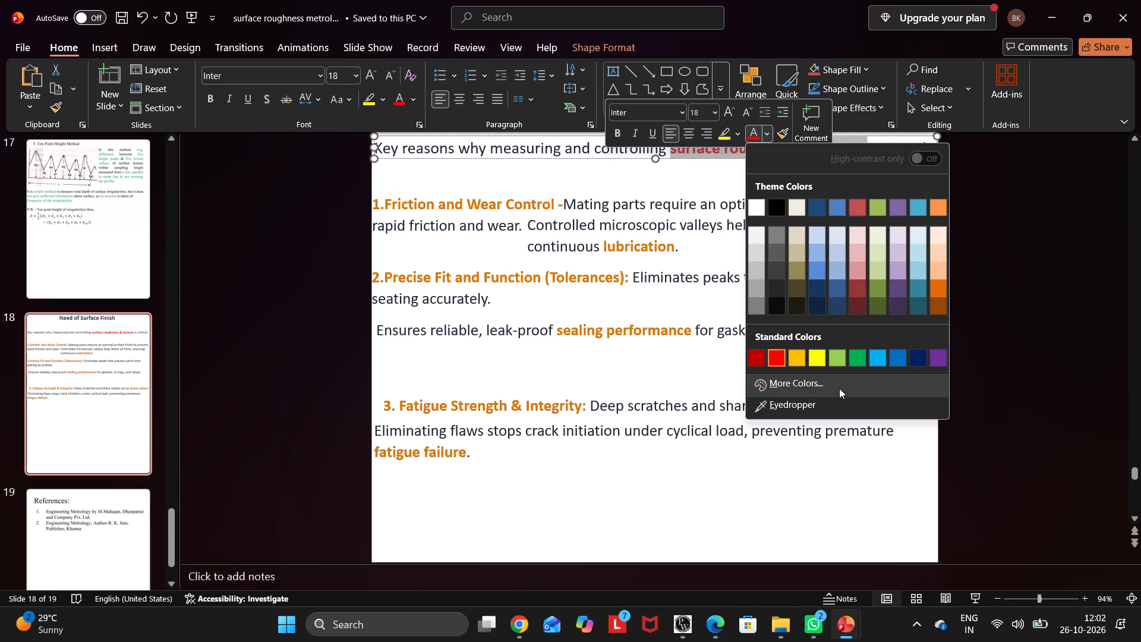
click(839, 388)
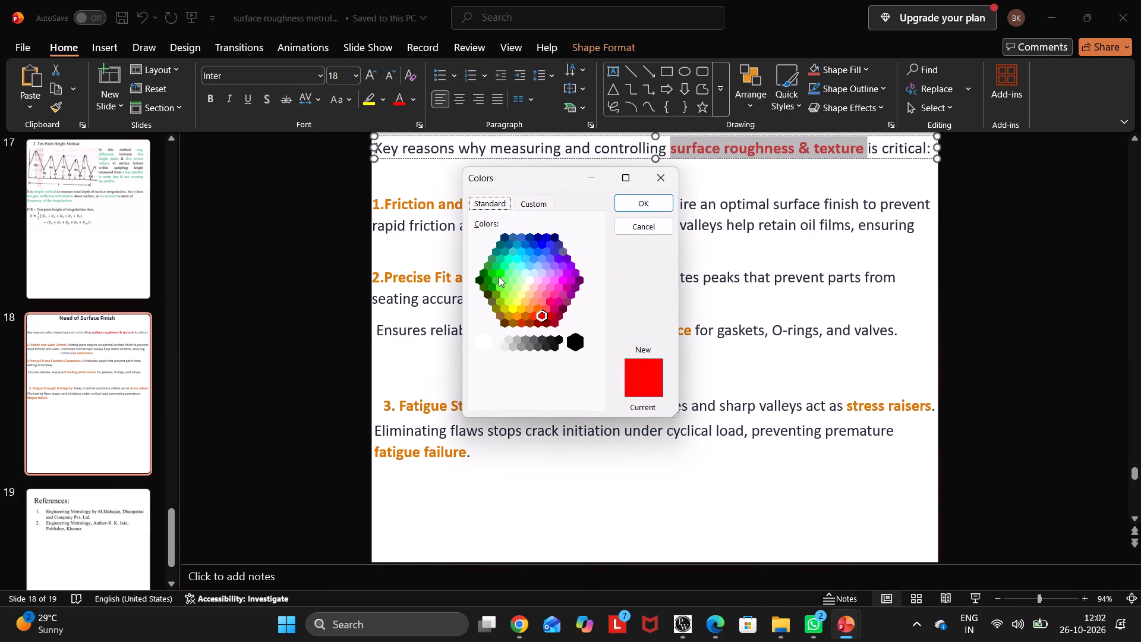
click(499, 276)
click(499, 273)
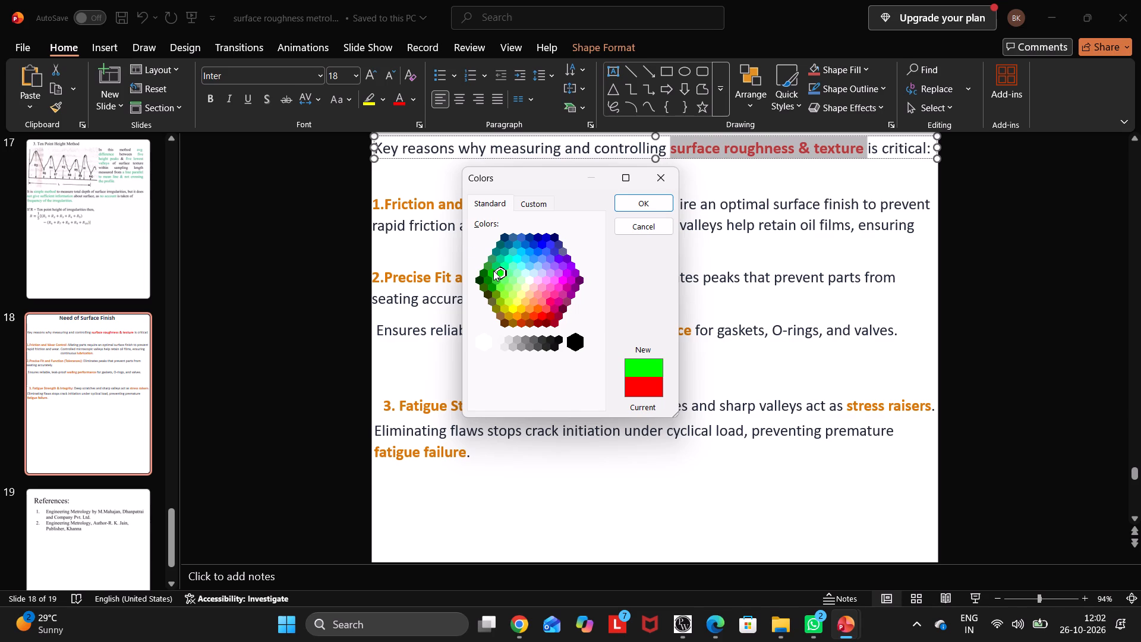
click(493, 270)
click(493, 270)
click(492, 270)
click(651, 367)
click(651, 367)
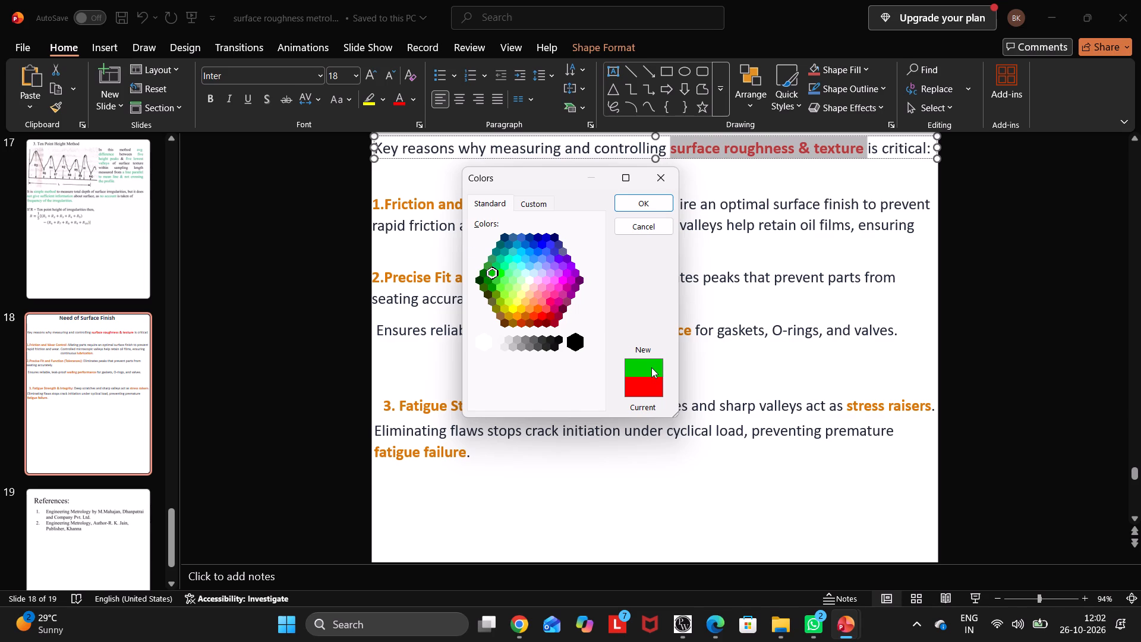
click(651, 367)
click(619, 199)
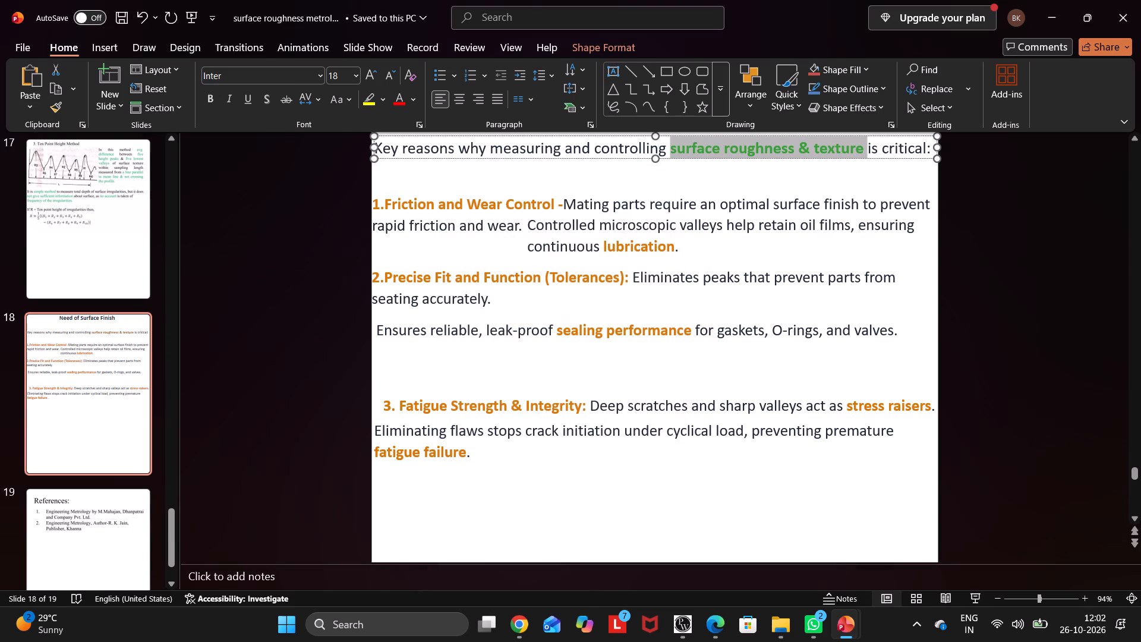
click(716, 166)
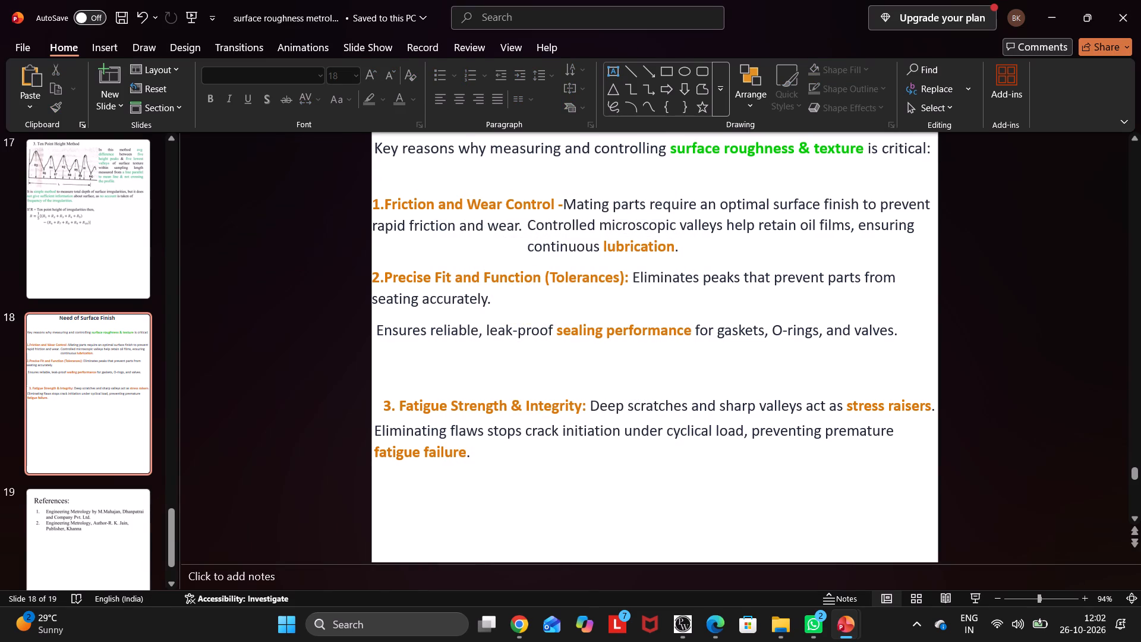
Recolour the heading "1.Friction and Wear Control" with the olive-green theme colour.
drag(374, 202, 520, 200)
click(674, 173)
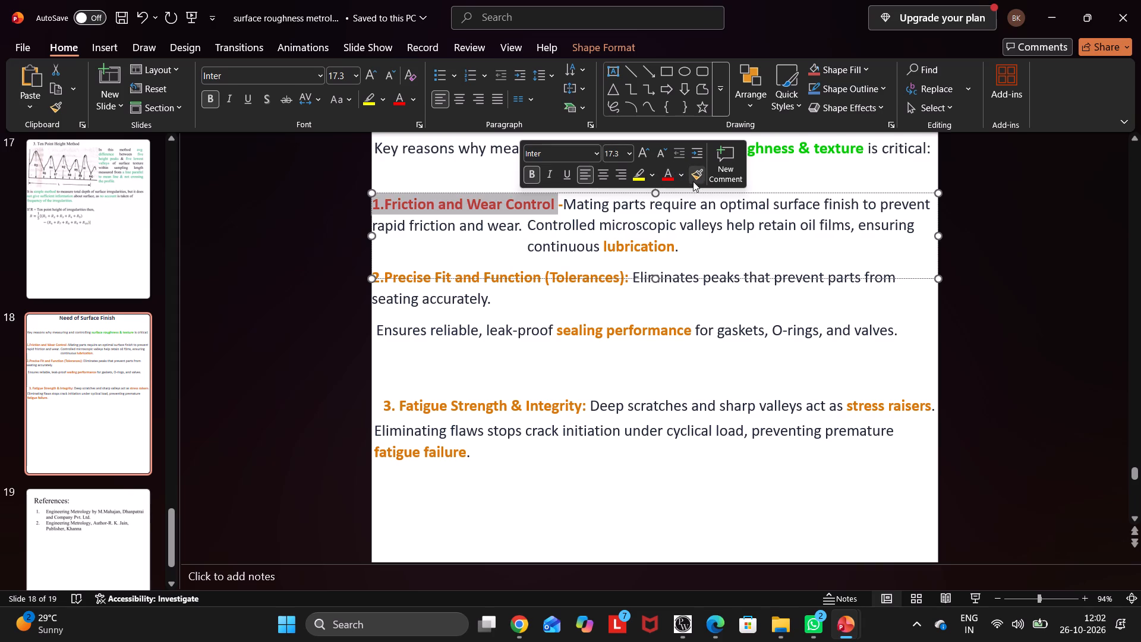
click(680, 174)
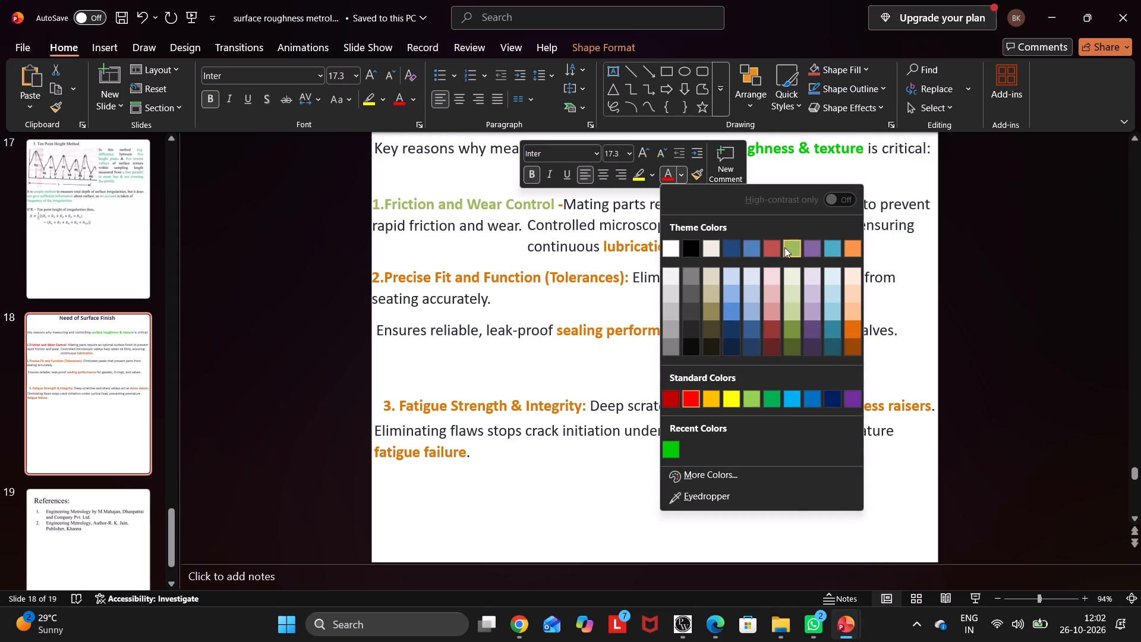
click(784, 247)
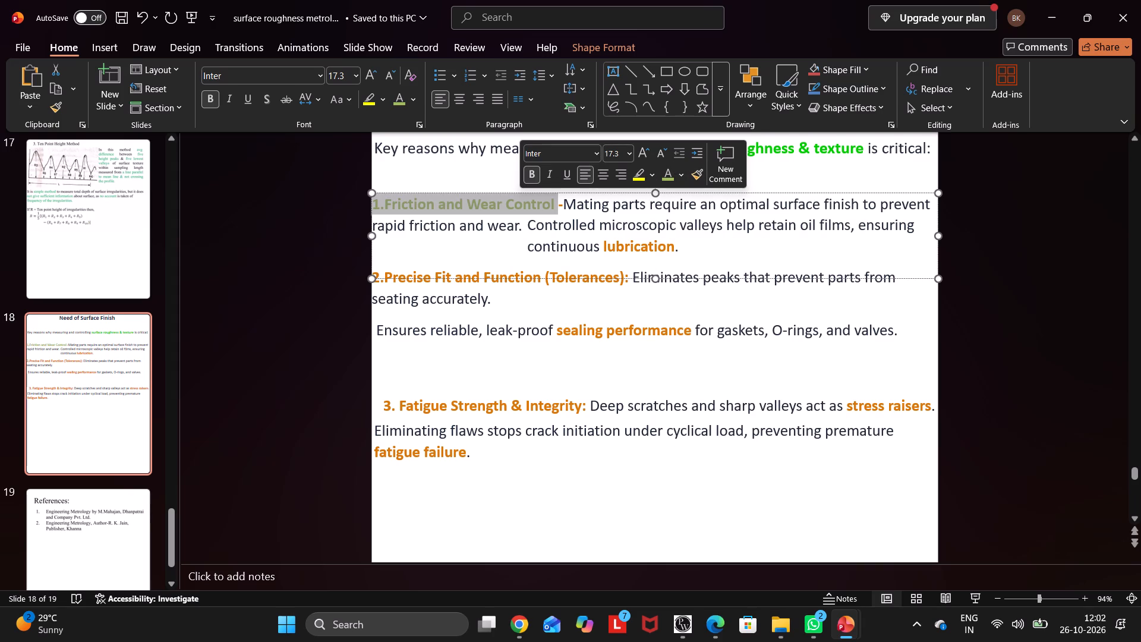
click(459, 259)
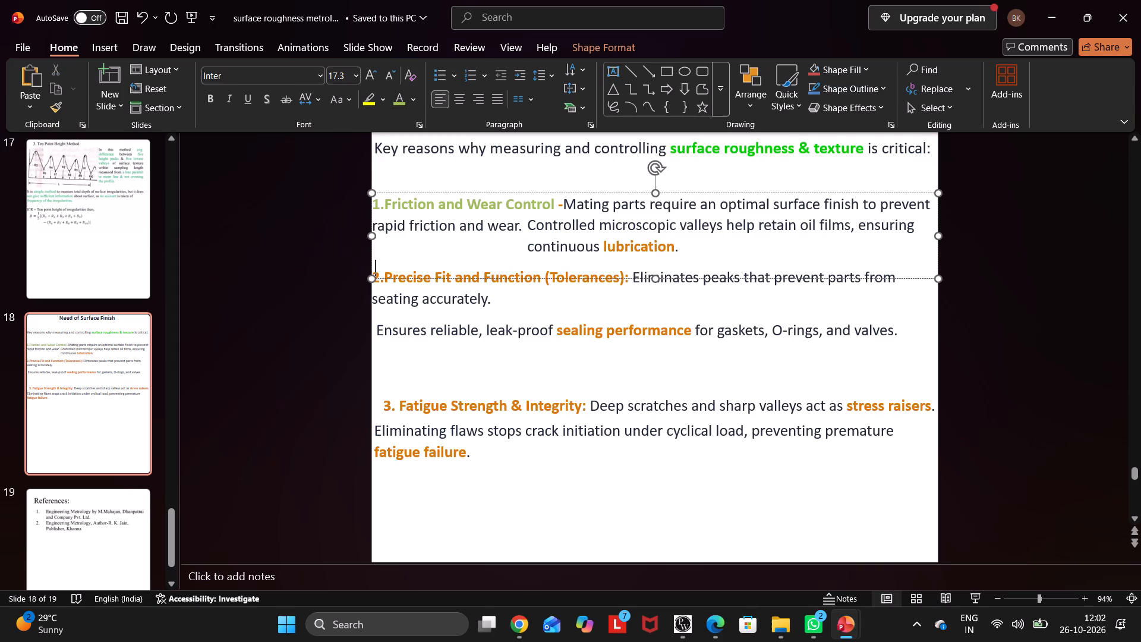
Recolour the word "lubrication" in the "Controlled microscopic valleys" text black.
click(681, 249)
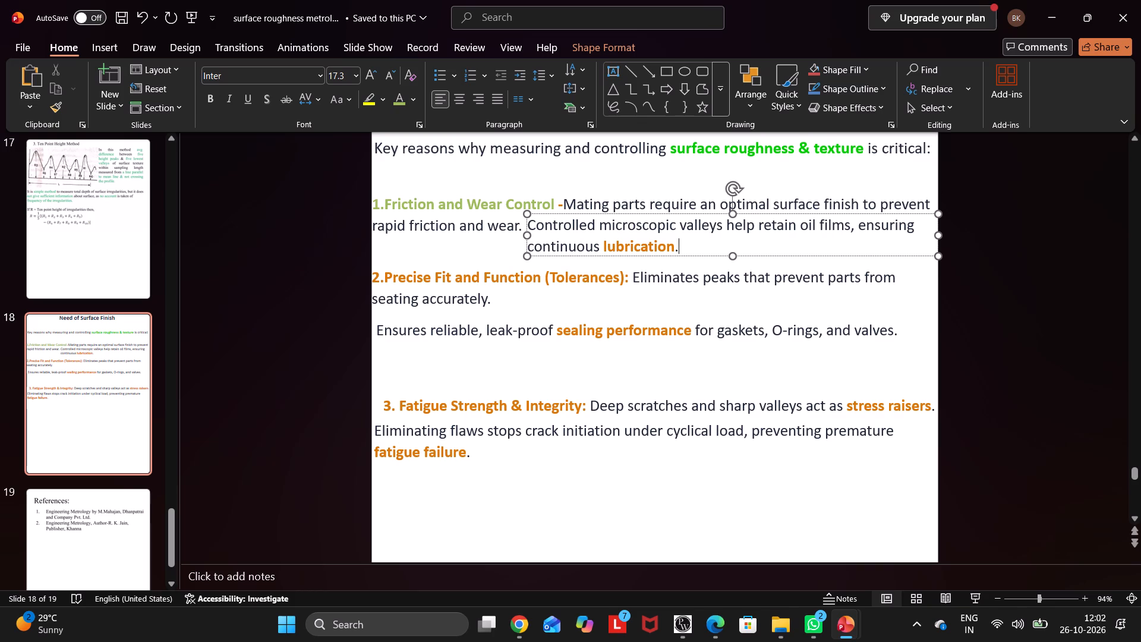
drag(603, 243, 666, 244)
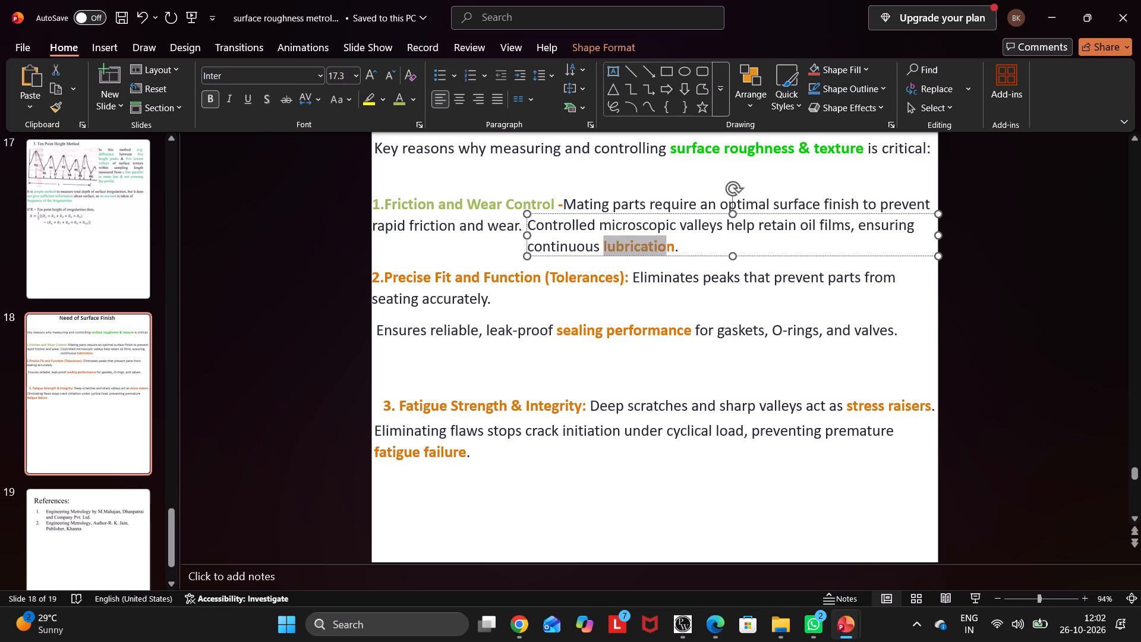
drag(666, 244, 674, 248)
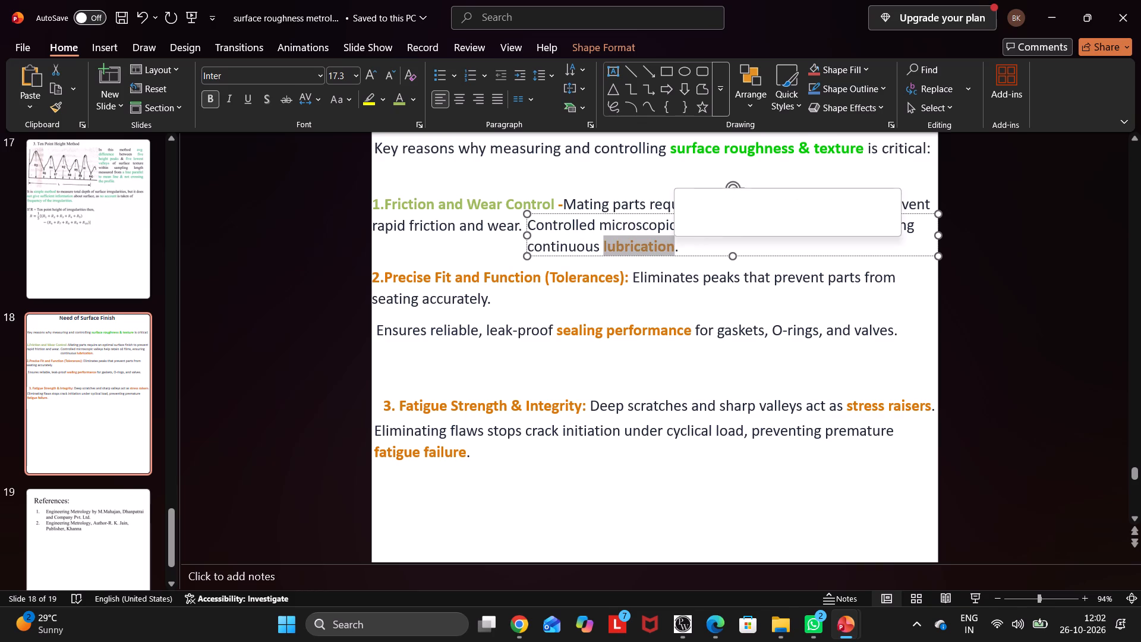
click(824, 221)
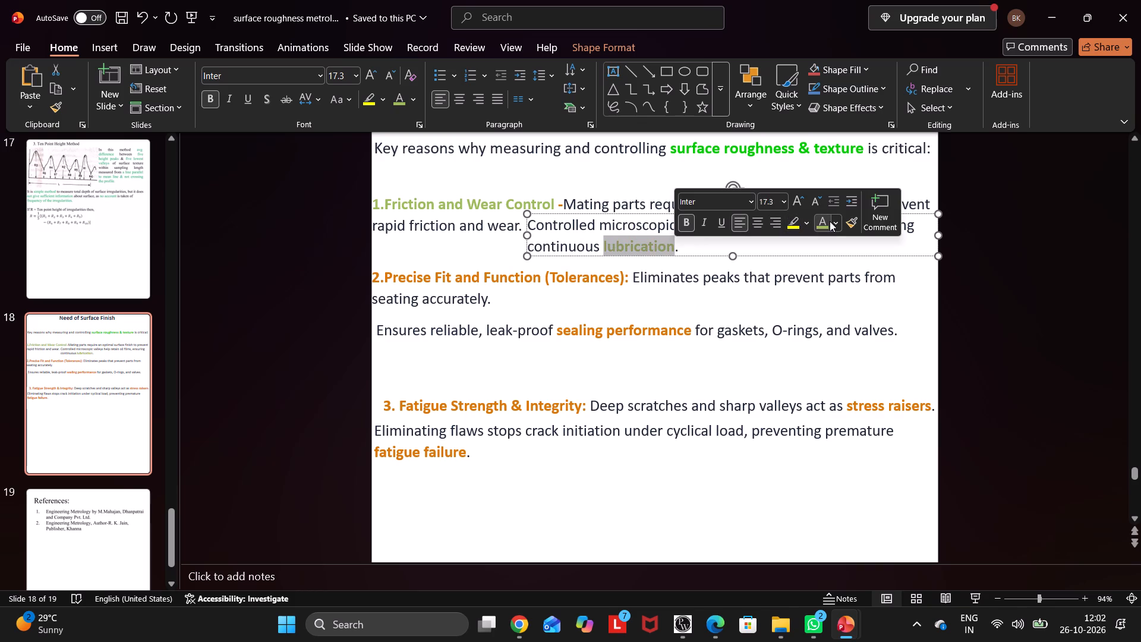
click(830, 221)
click(835, 221)
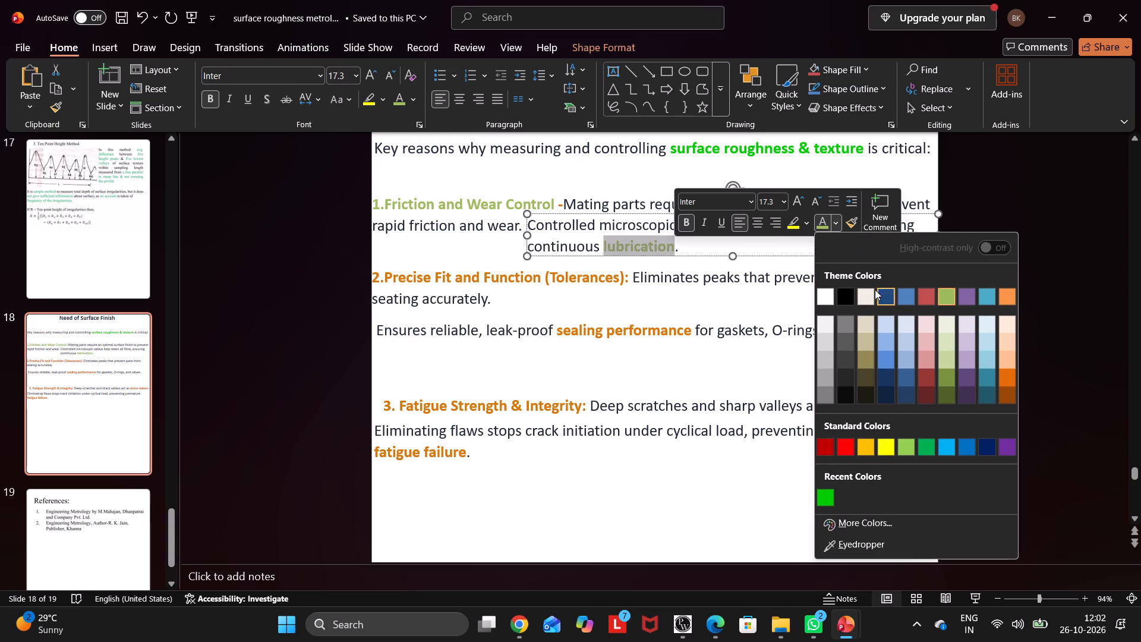
click(855, 290)
click(578, 315)
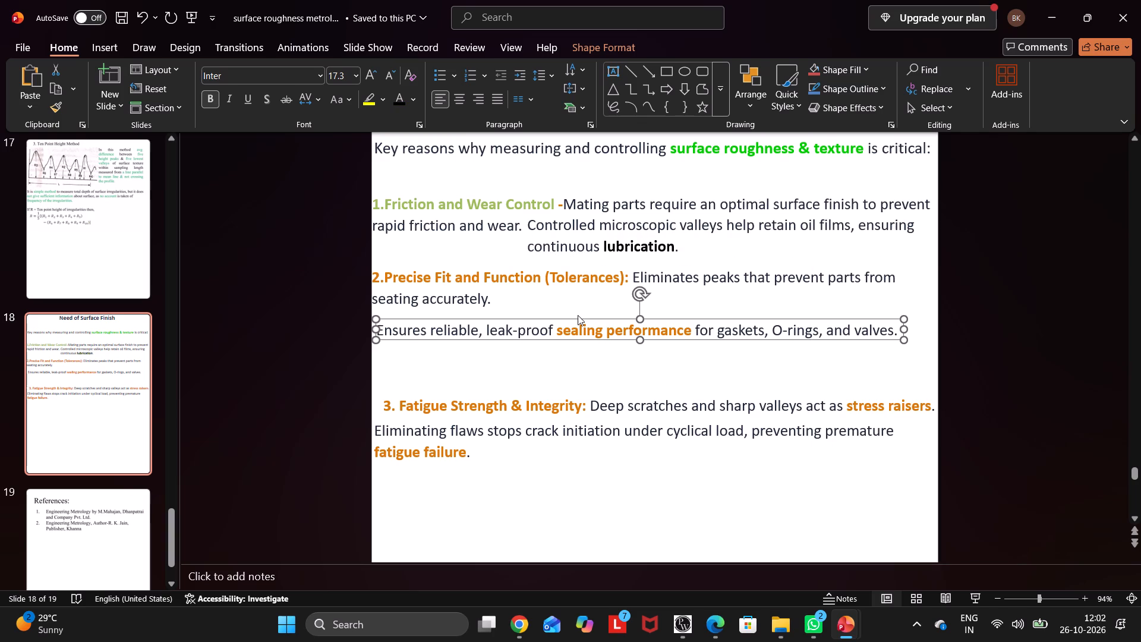
Recolour the heading "2.Precise Fit and Function (Tolerances):" with the muted red theme colour.
drag(371, 277, 571, 279)
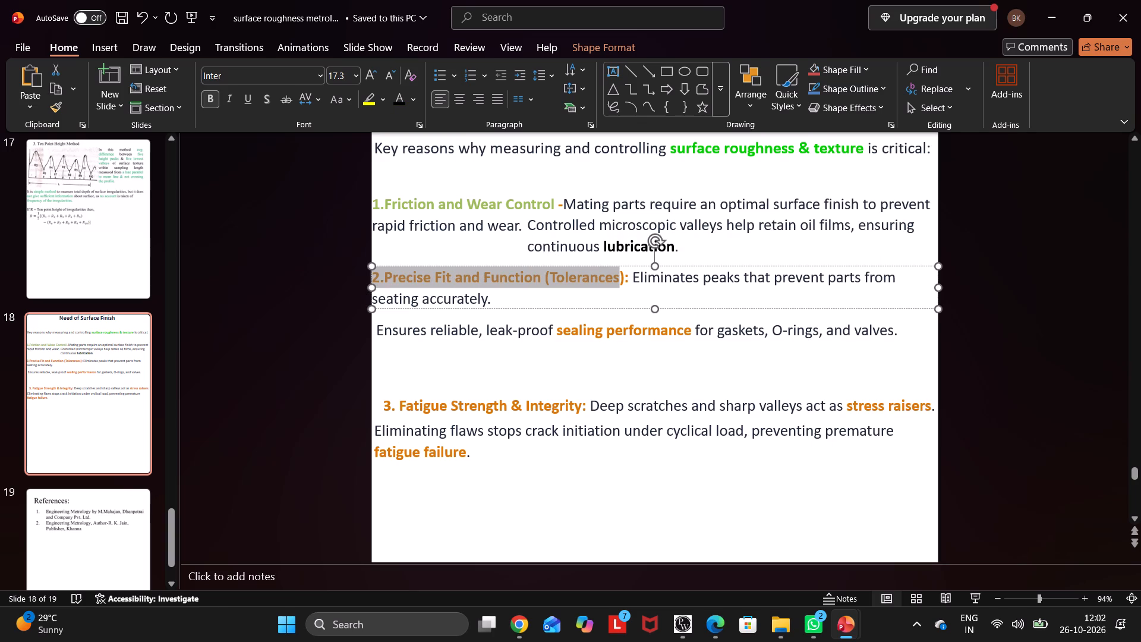
drag(571, 279, 642, 279)
click(630, 276)
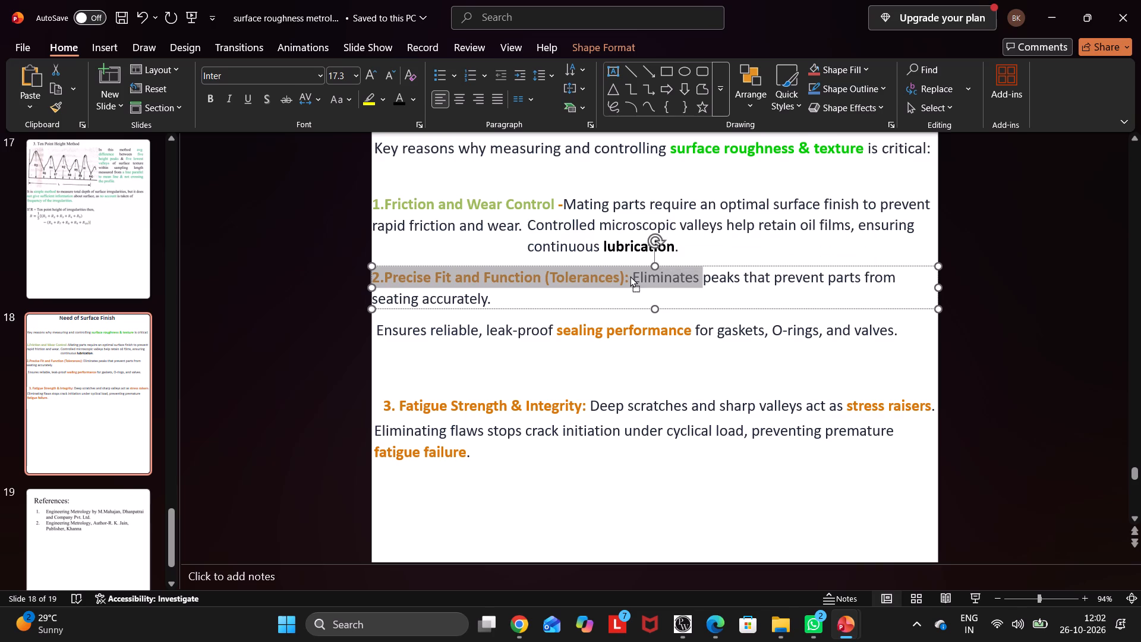
drag(630, 276, 491, 280)
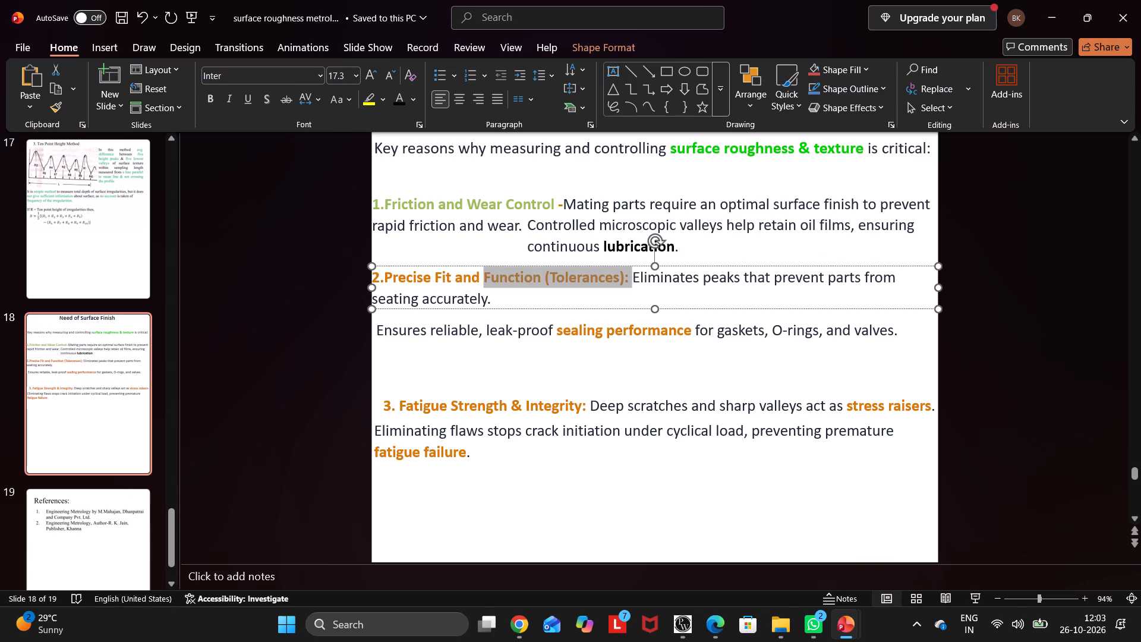
drag(491, 280, 378, 284)
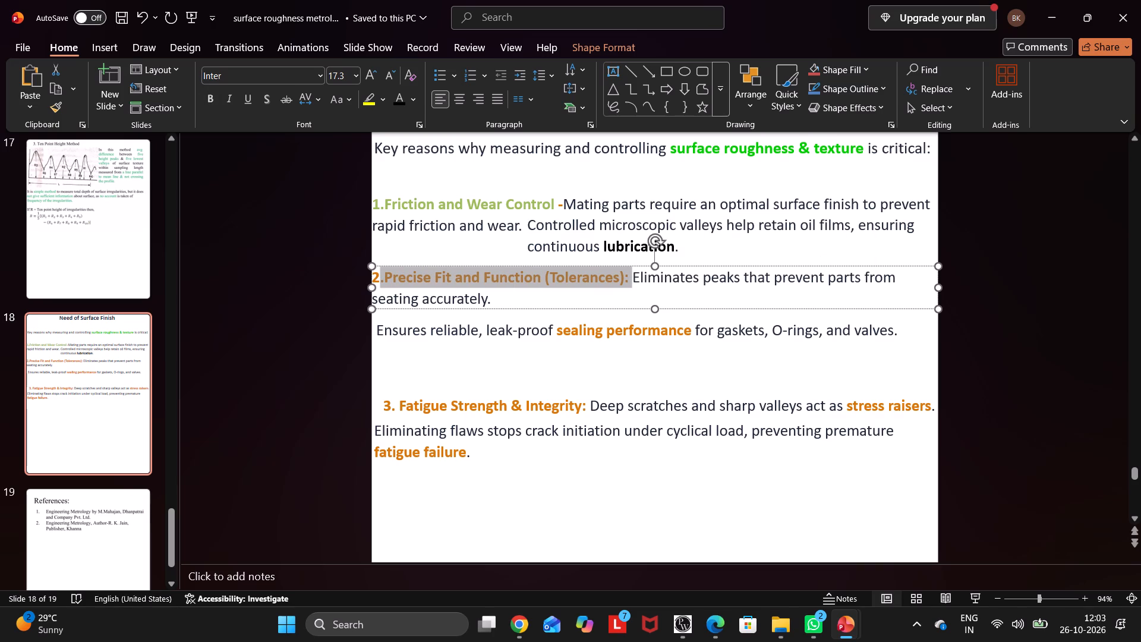
drag(378, 284, 375, 284)
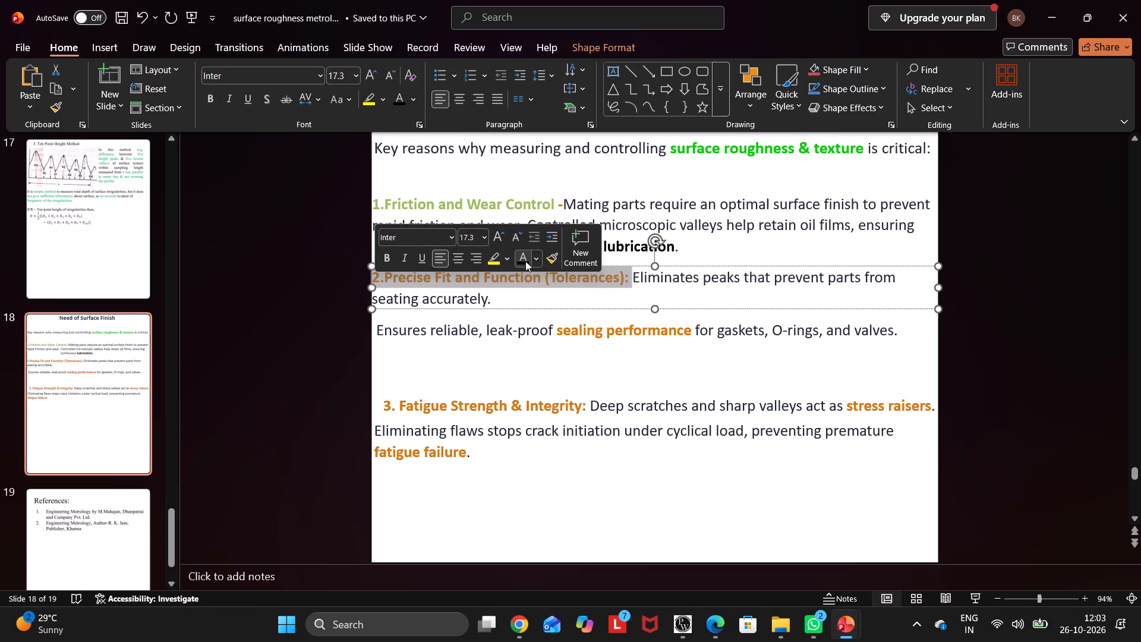
click(531, 260)
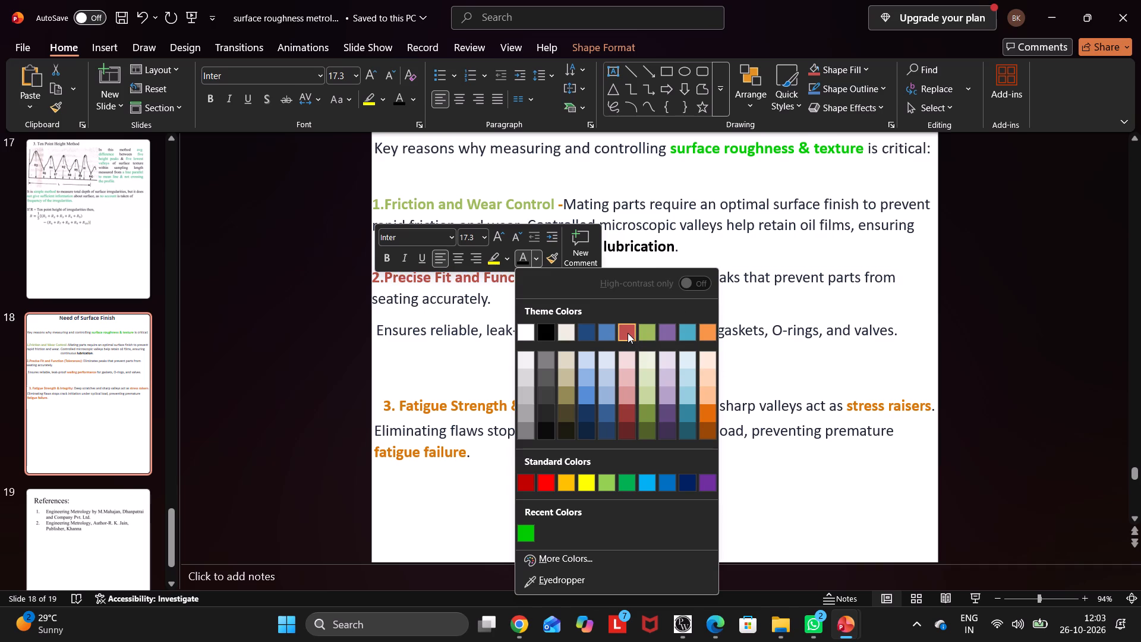
click(628, 333)
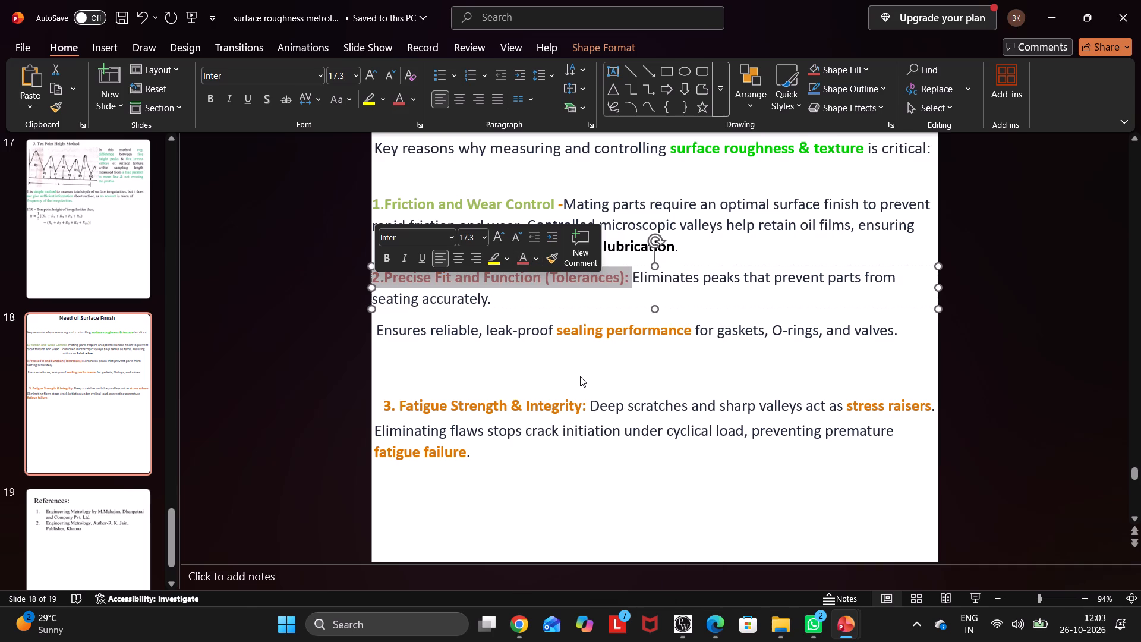
drag(580, 376, 579, 344)
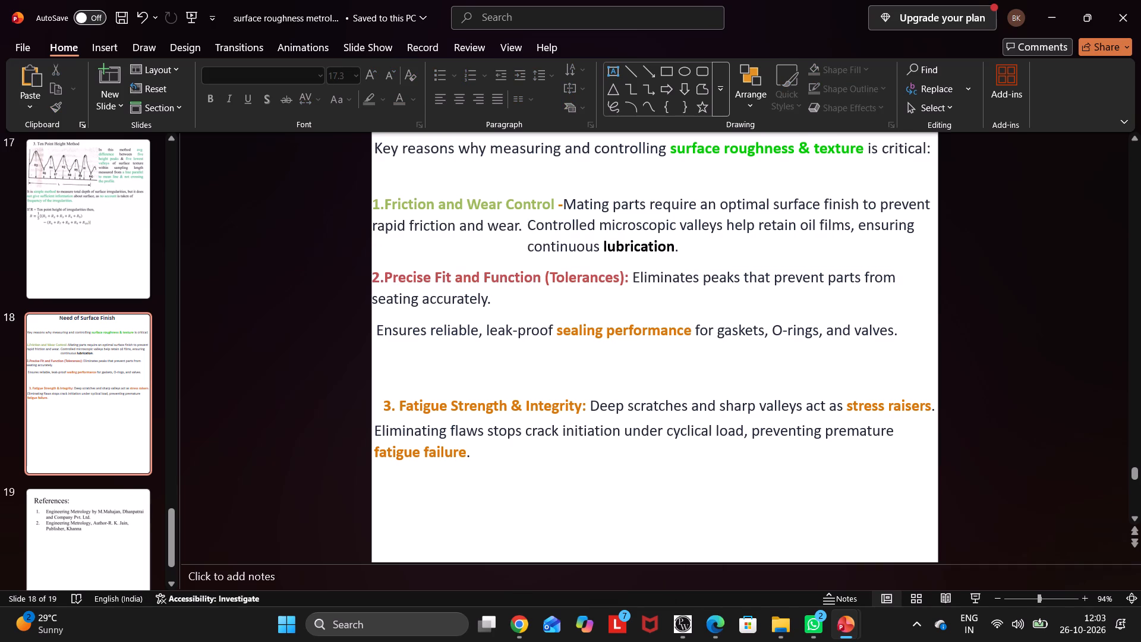
Recolour the heading "3. Fatigue Strength & Integrity:" with the recently used bright green.
drag(588, 405, 408, 411)
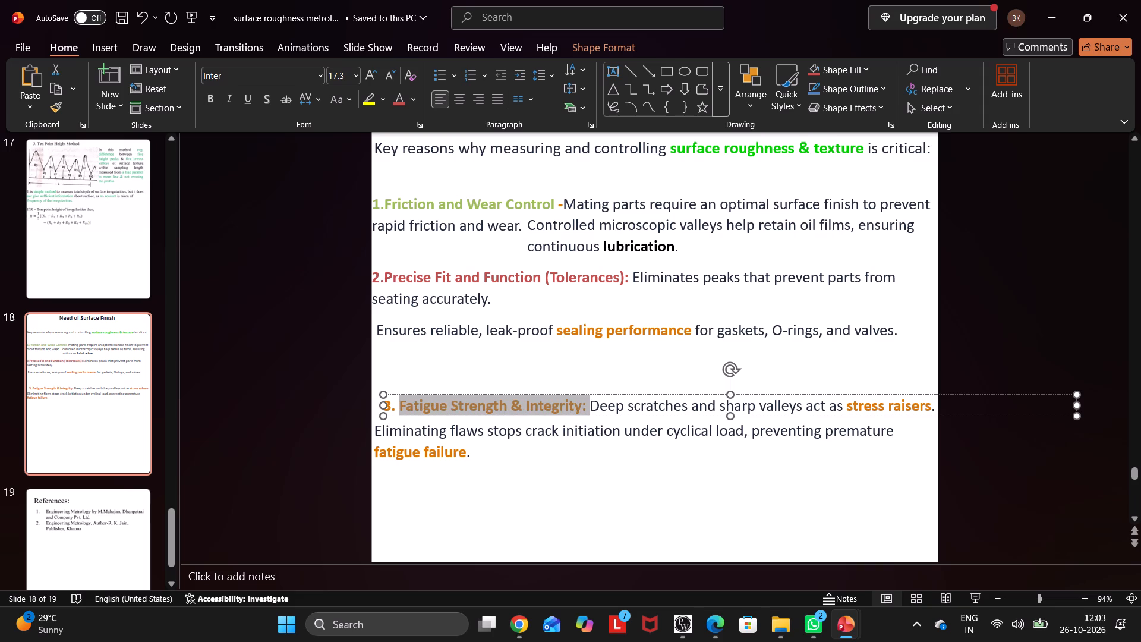
drag(408, 411, 386, 416)
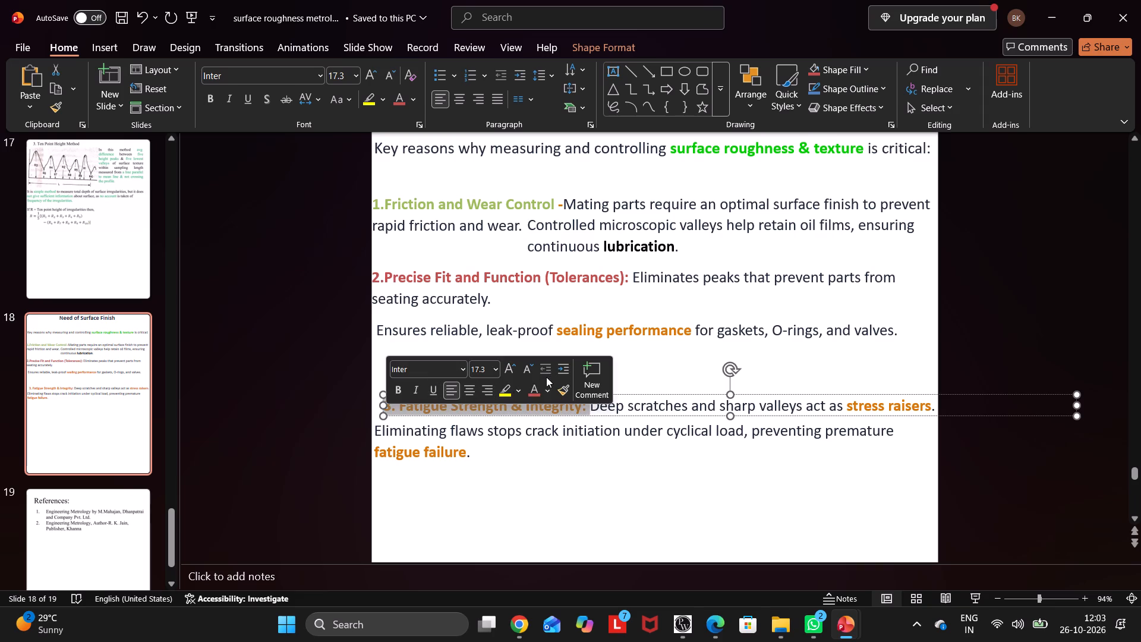
click(545, 383)
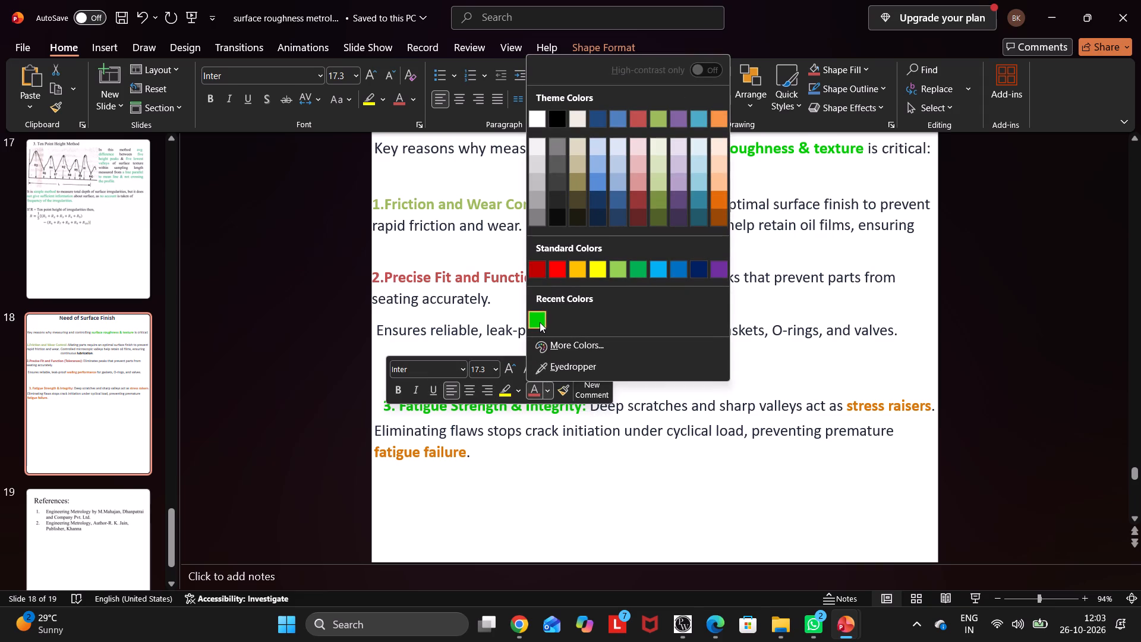
click(540, 322)
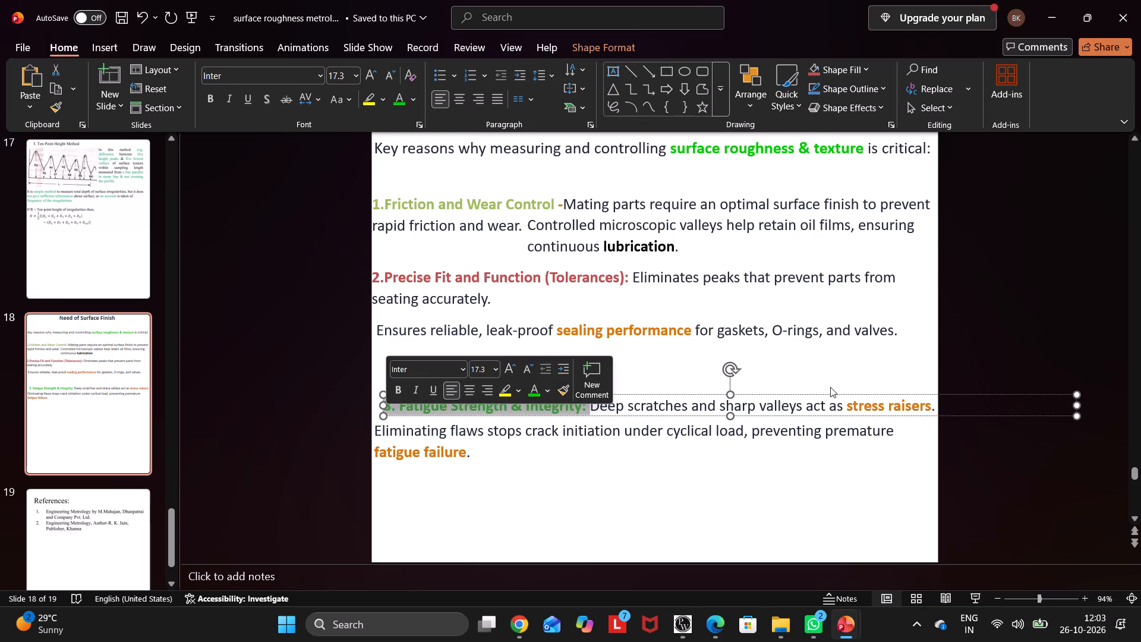
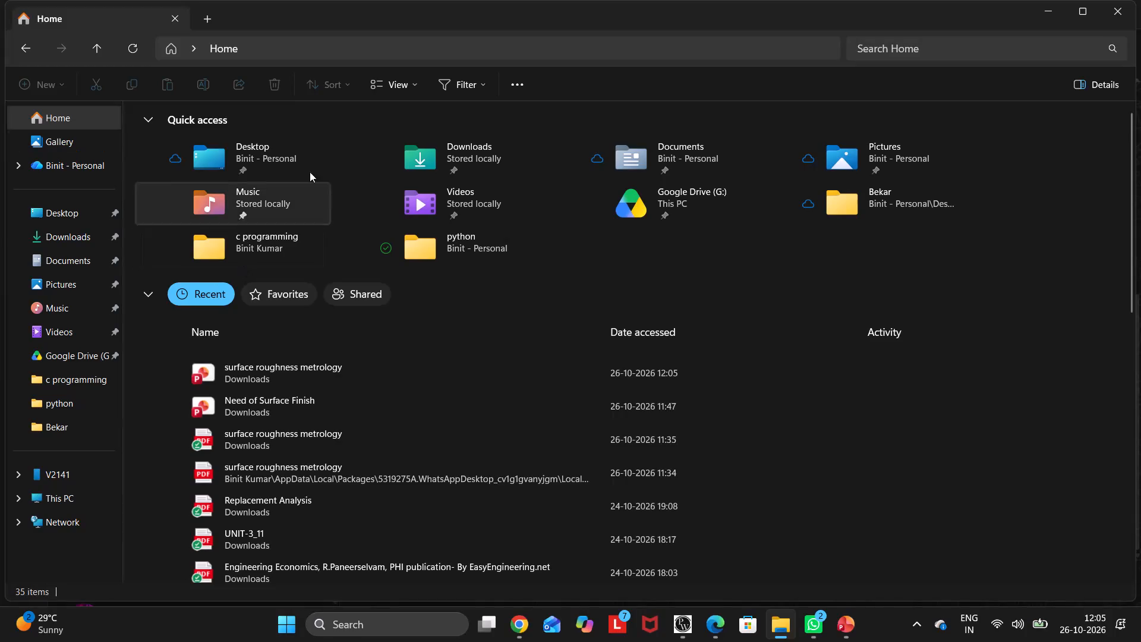
Search the computer's files for "welding" and open the presentation LECTURE BASIC OF WELDING from Downloads.
click(947, 57)
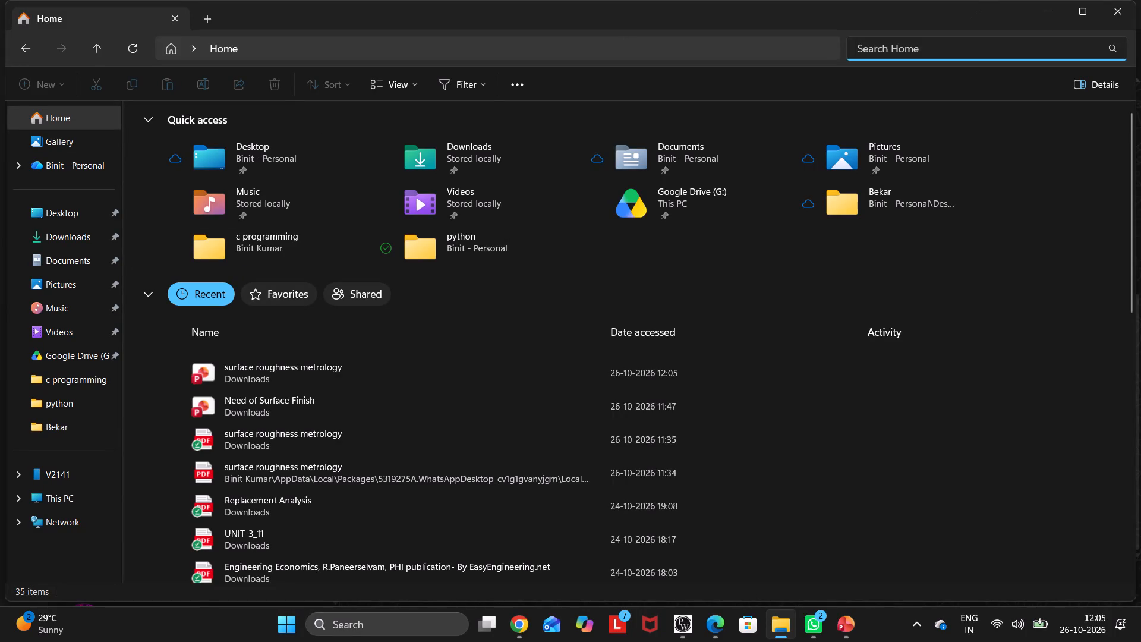
text(ma)
key(BackSpace)
key(BackSpace)
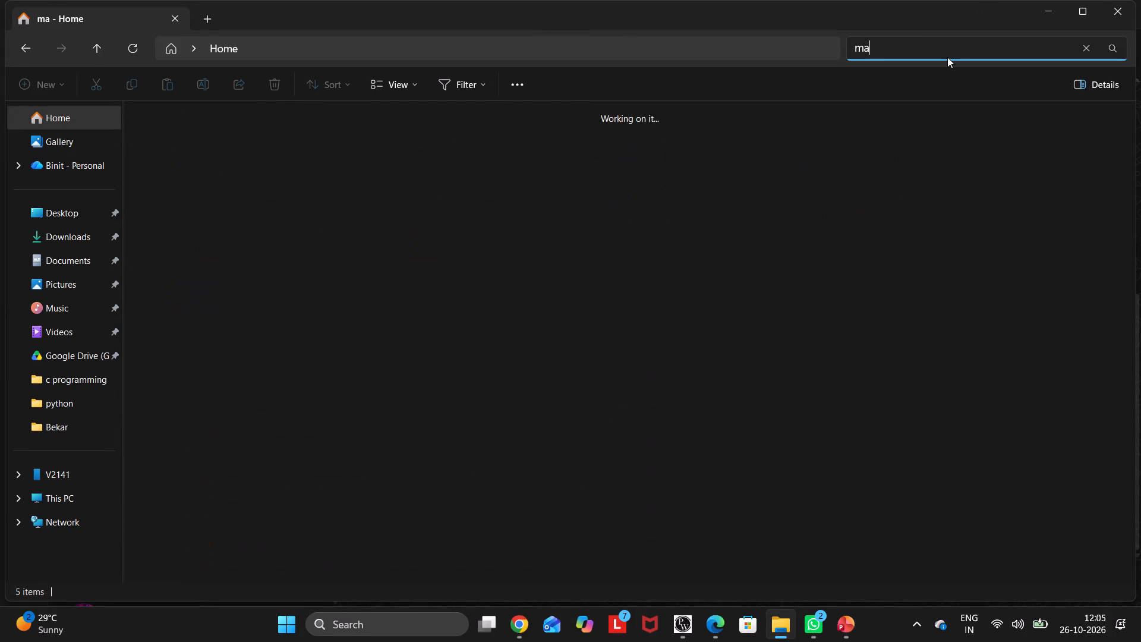
key(BackSpace)
text(welding)
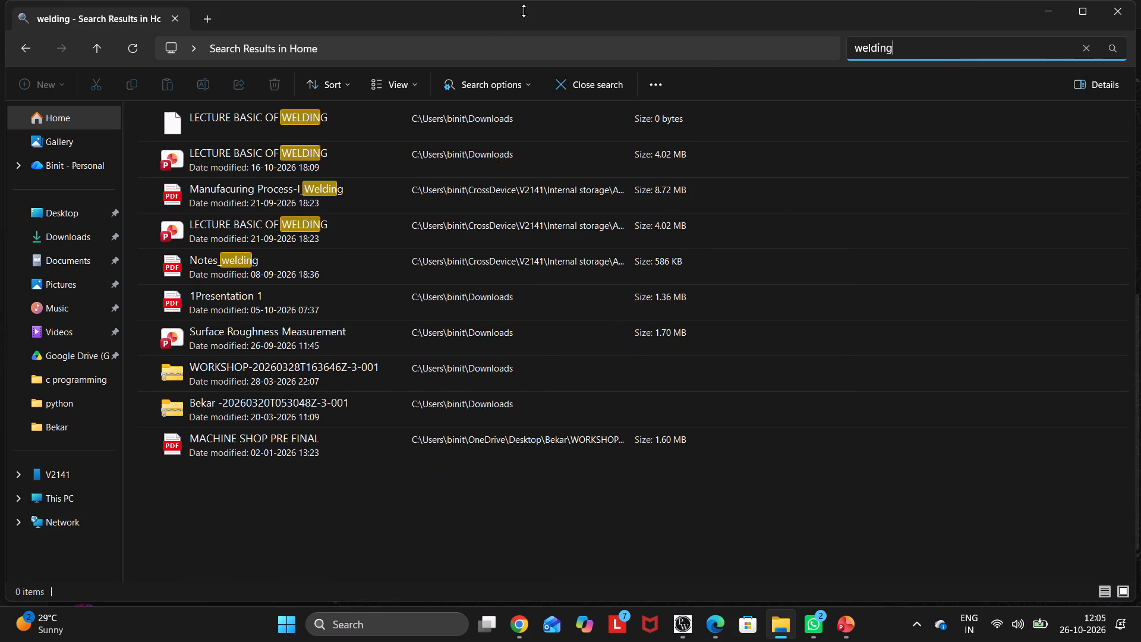
click(234, 120)
right_click(234, 120)
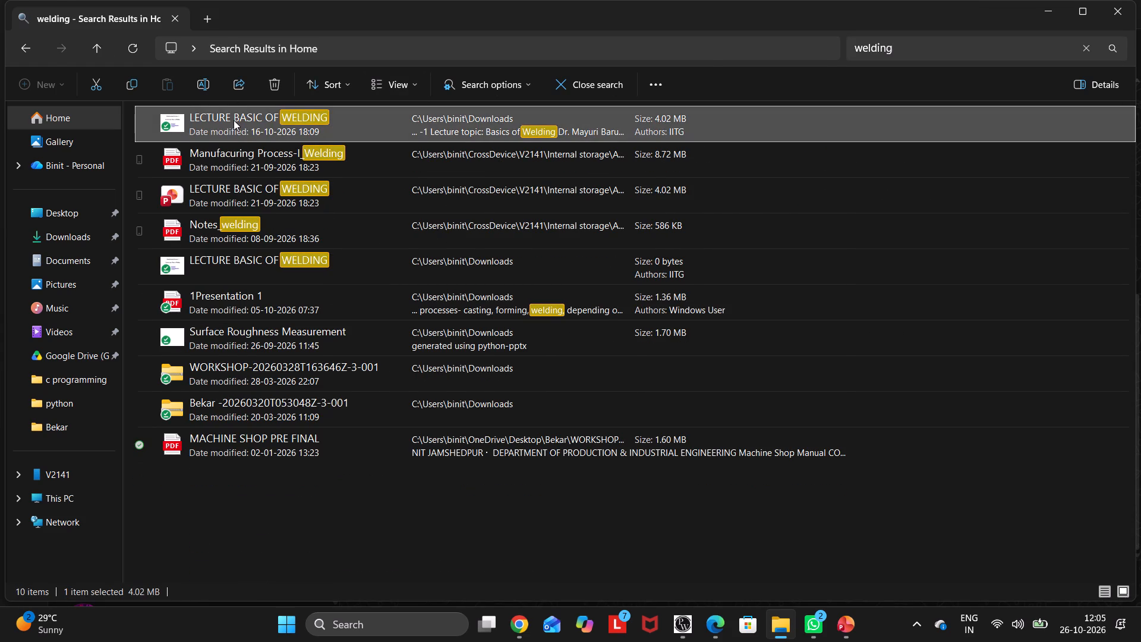
click(324, 183)
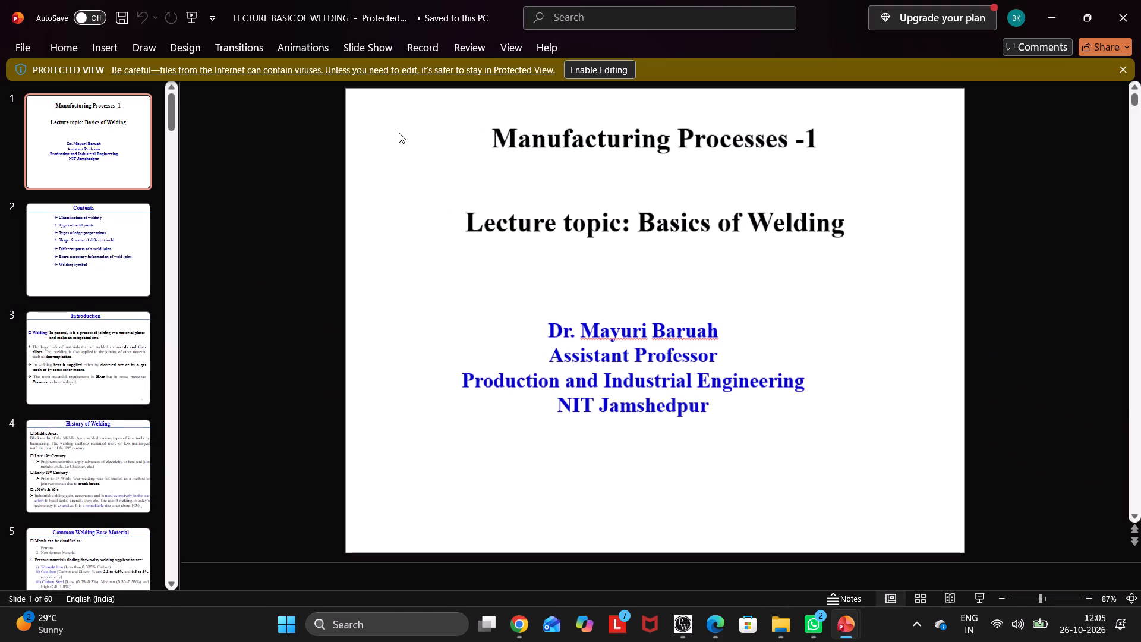
Examine the opening slides of the welding lecture and try to select the text on its title slide.
scroll(568, 321, down, 1)
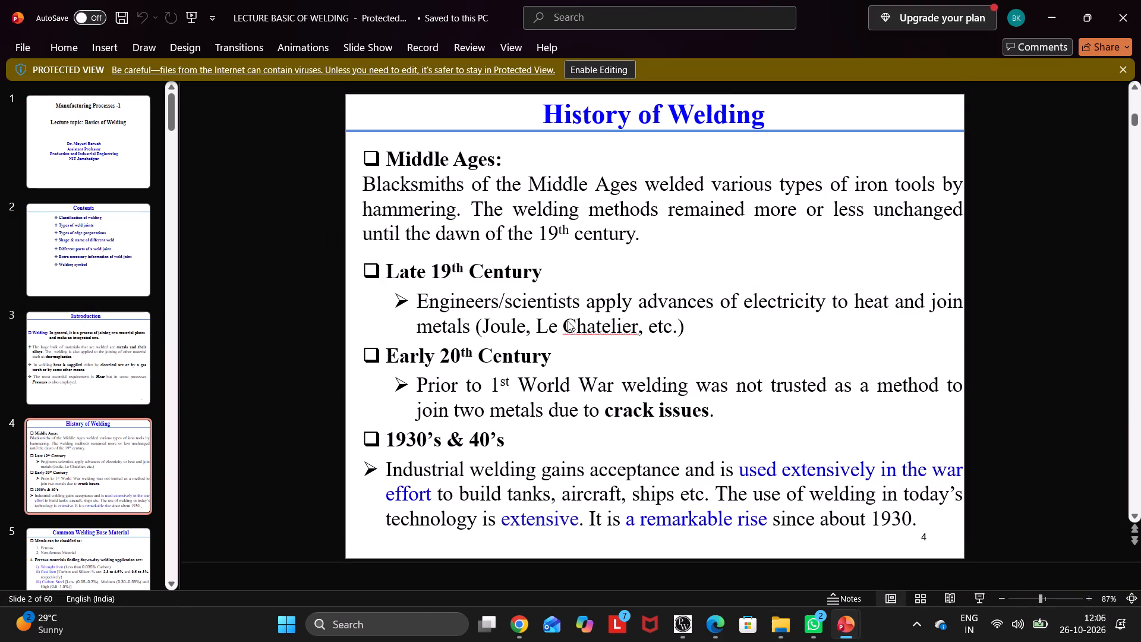
scroll(568, 321, up, 2)
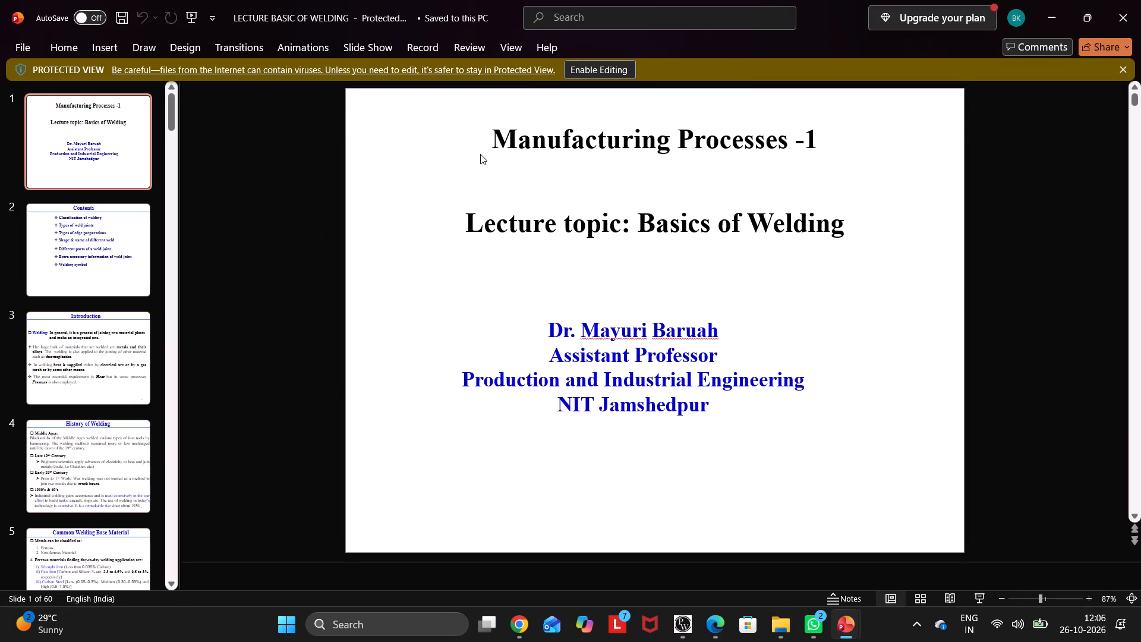
drag(482, 125, 699, 316)
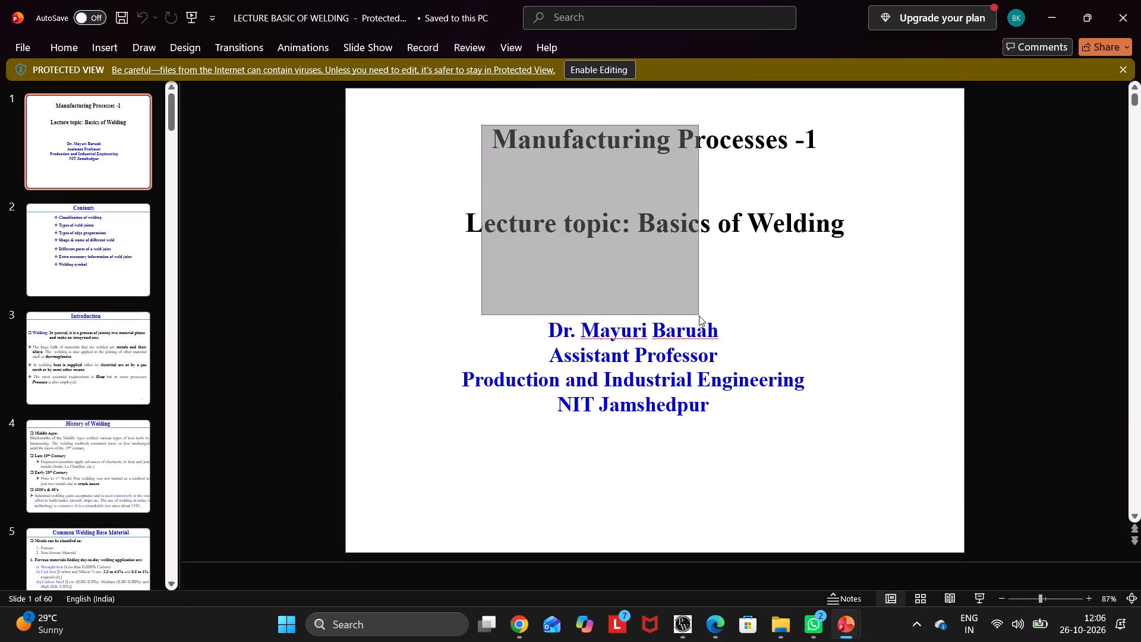
drag(699, 316, 808, 487)
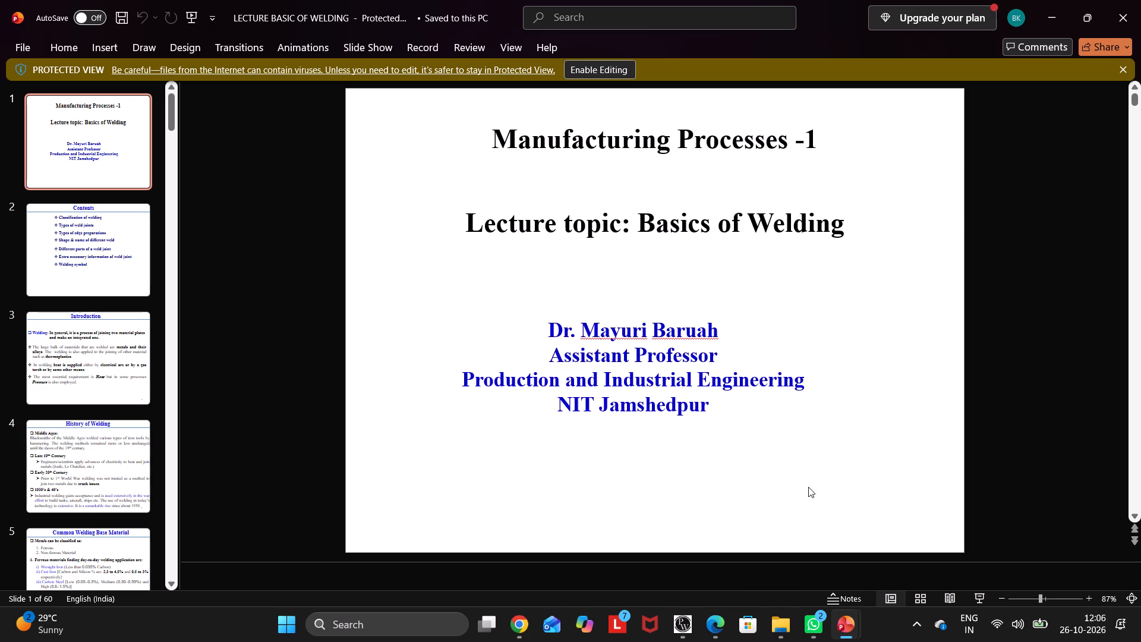
right_click(411, 331)
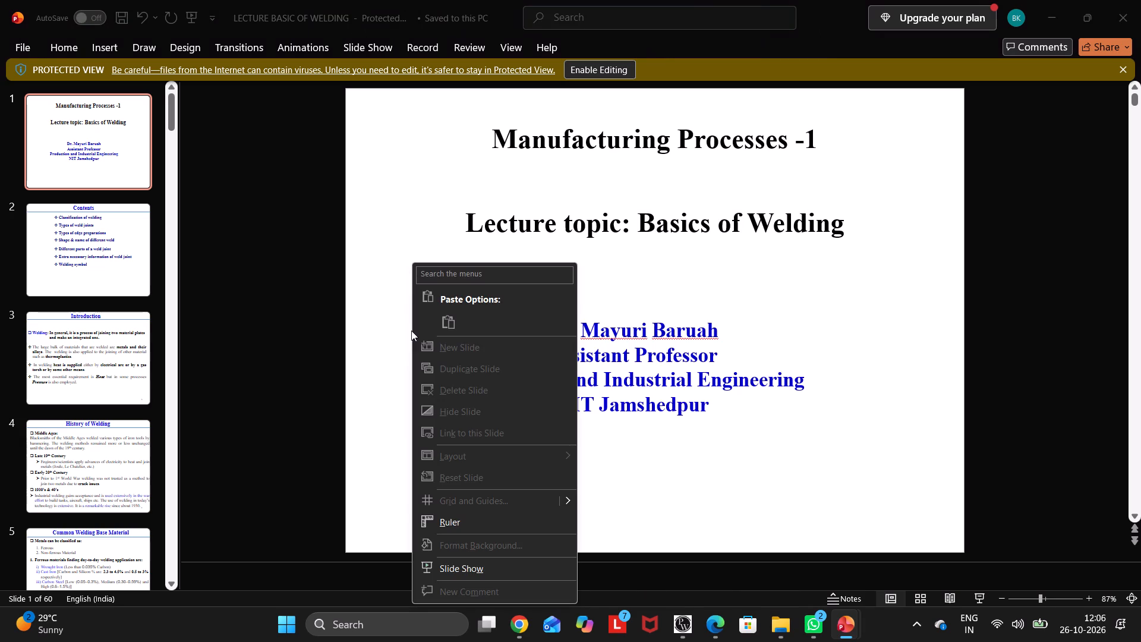
double_click(867, 262)
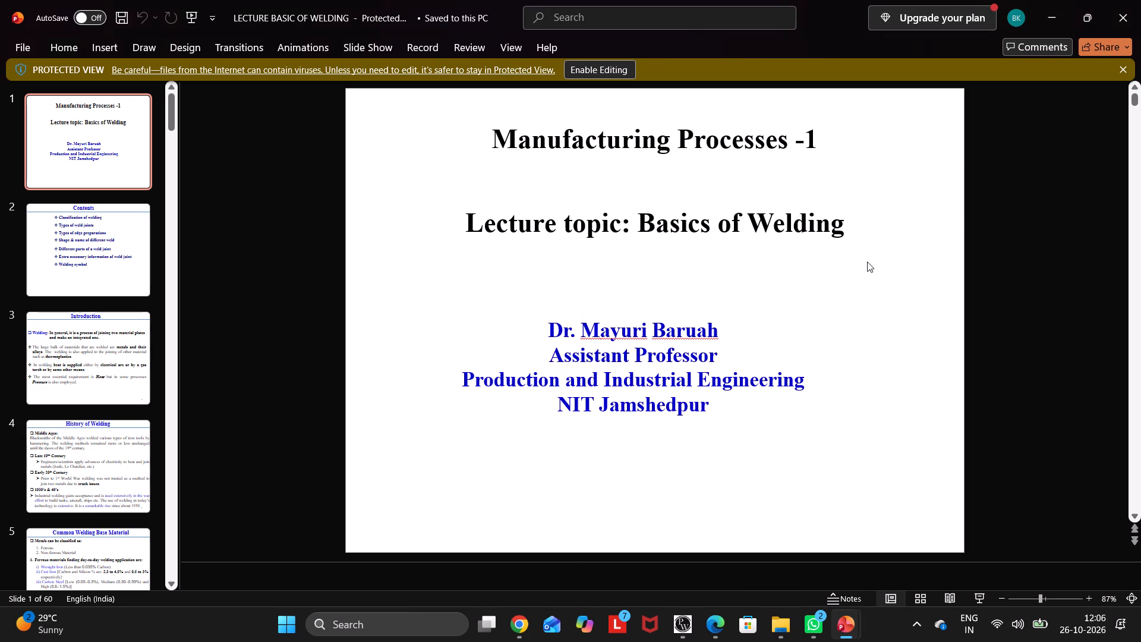
right_click(867, 262)
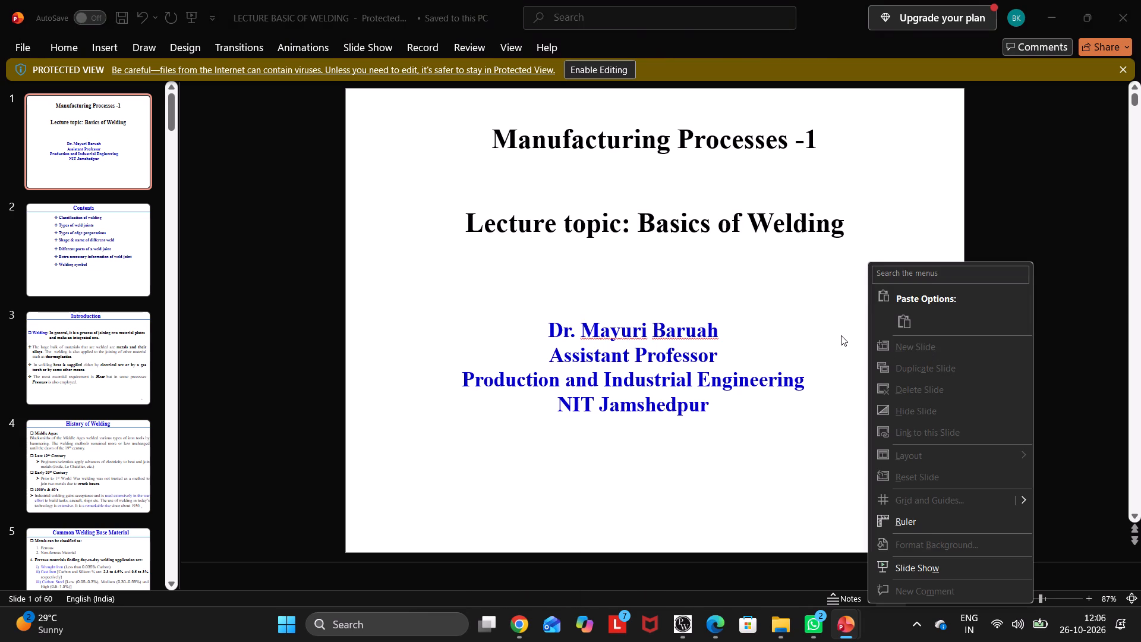
click(805, 434)
click(822, 109)
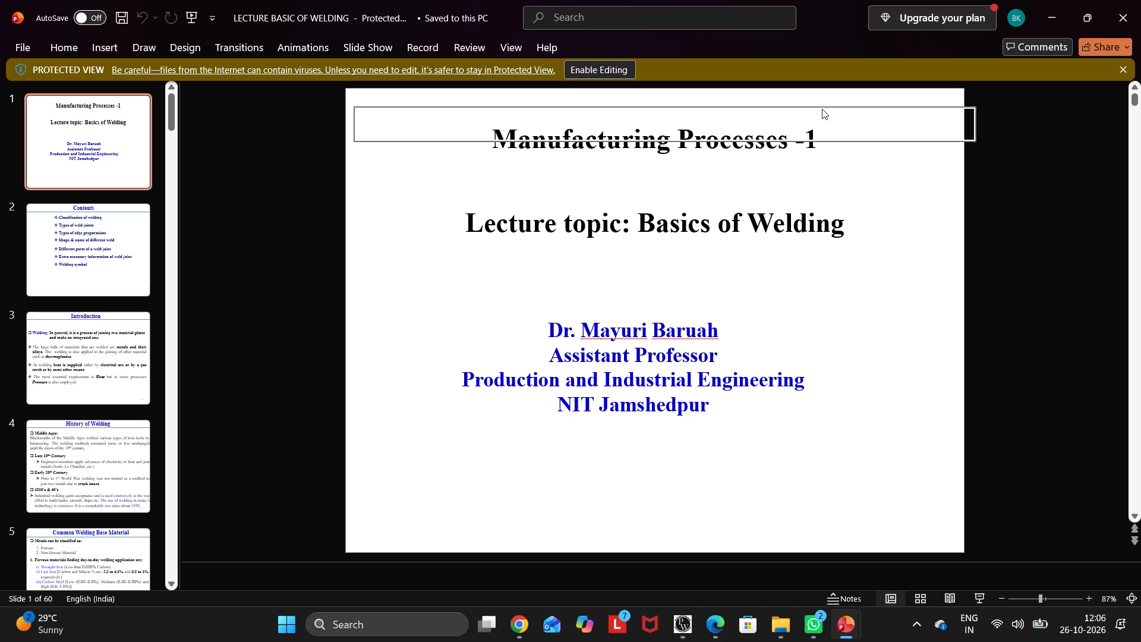
click(78, 255)
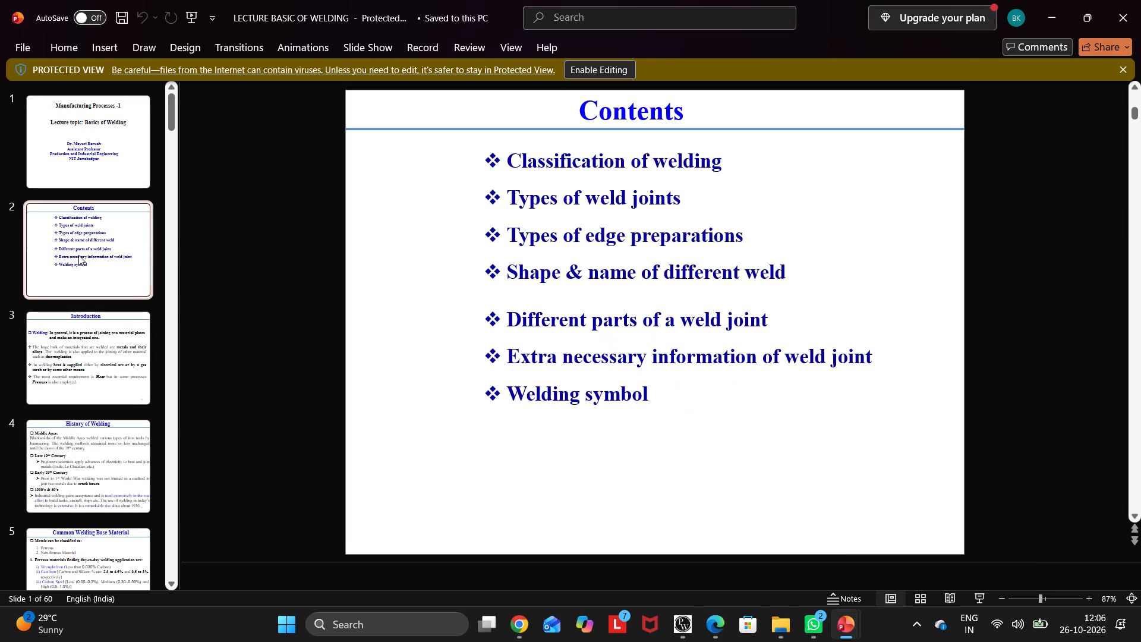
click(125, 147)
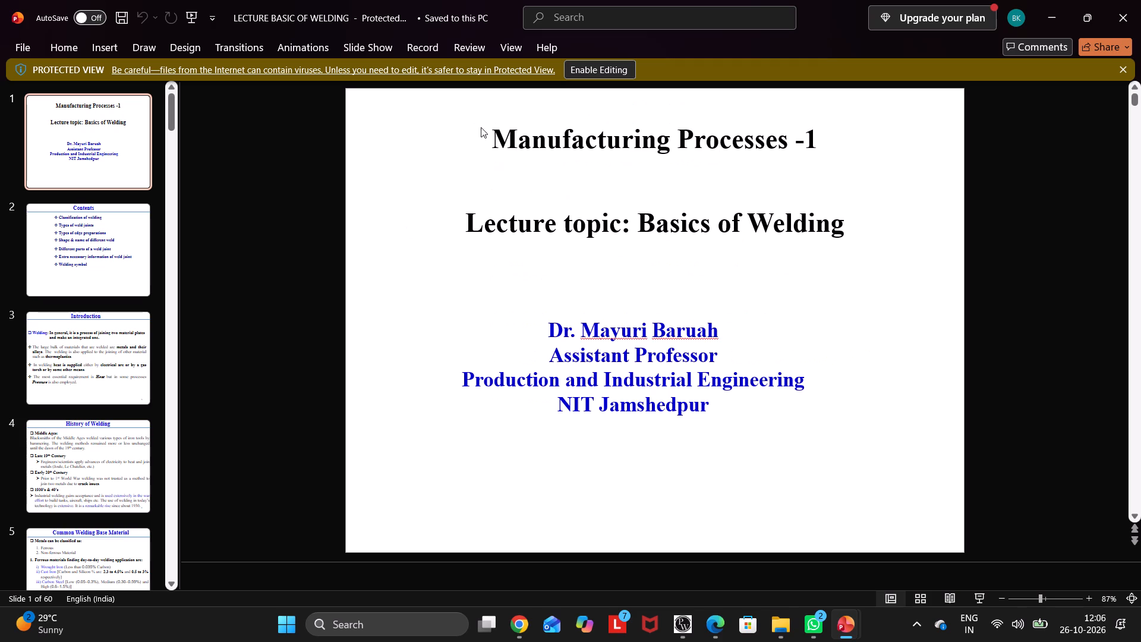
click(488, 132)
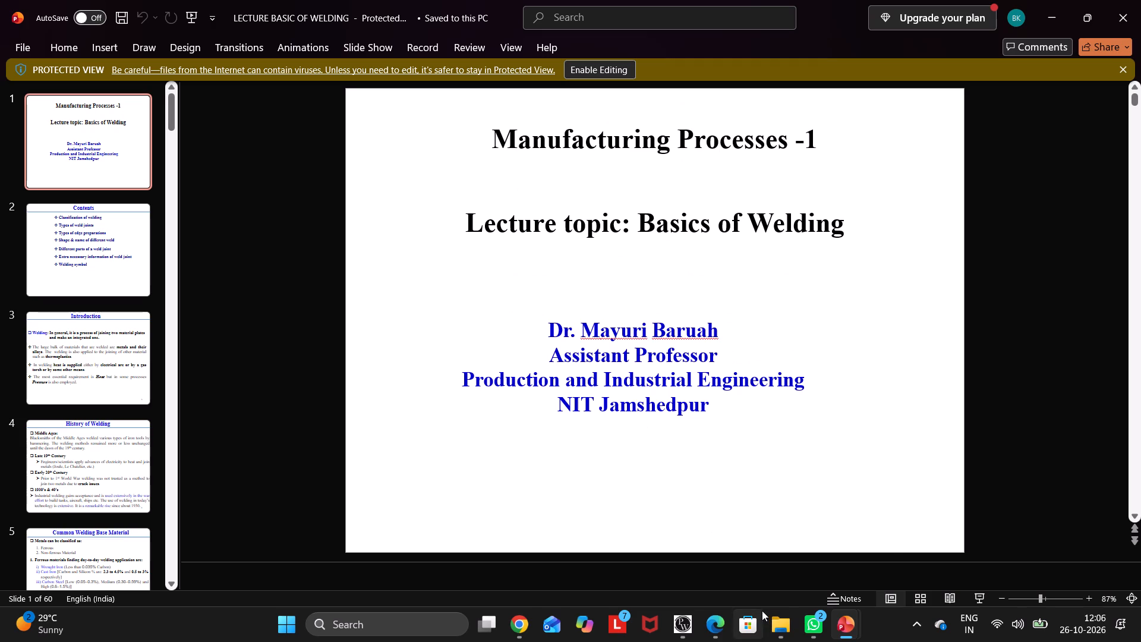
Switch back to the surface roughness metrology presentation and insert a blank slide after slide 1.
click(841, 627)
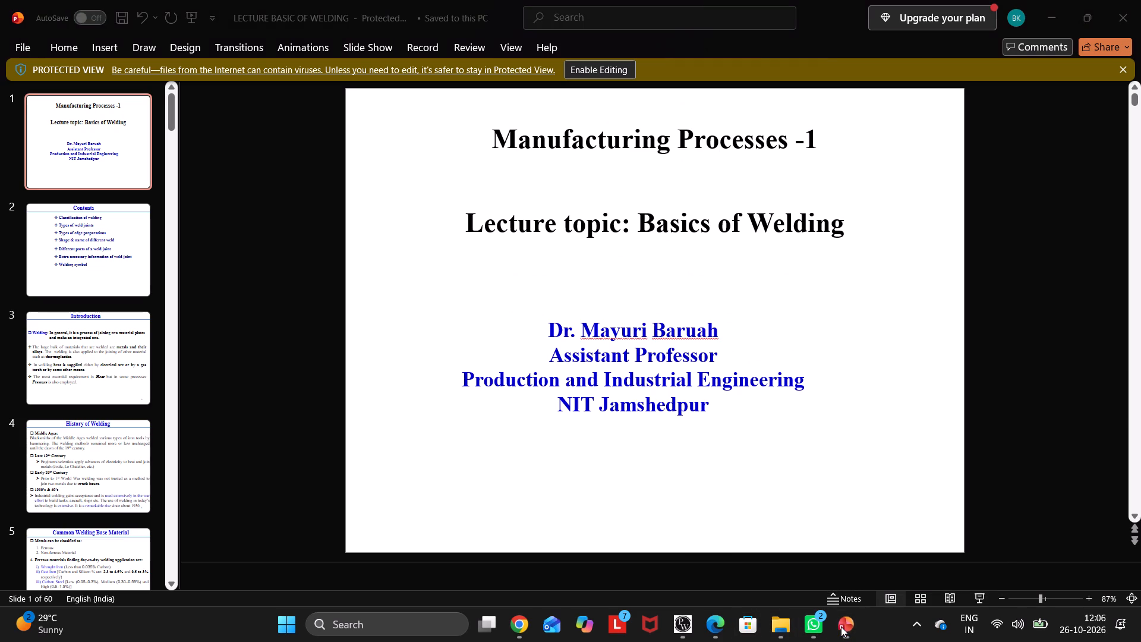
click(841, 627)
click(783, 558)
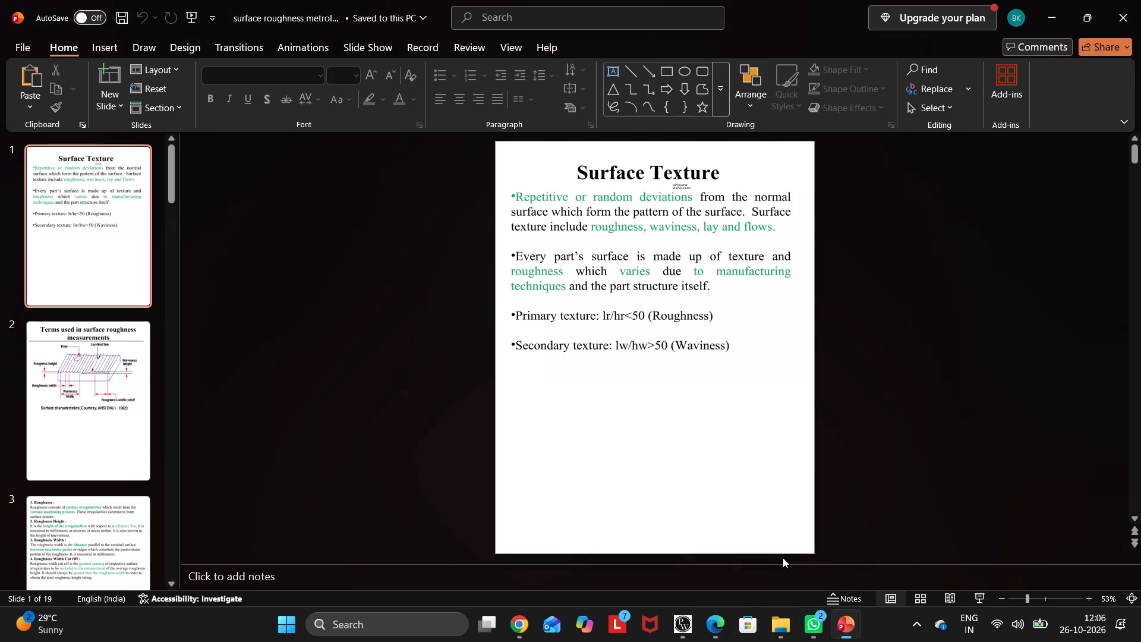
scroll(74, 295, up, 3)
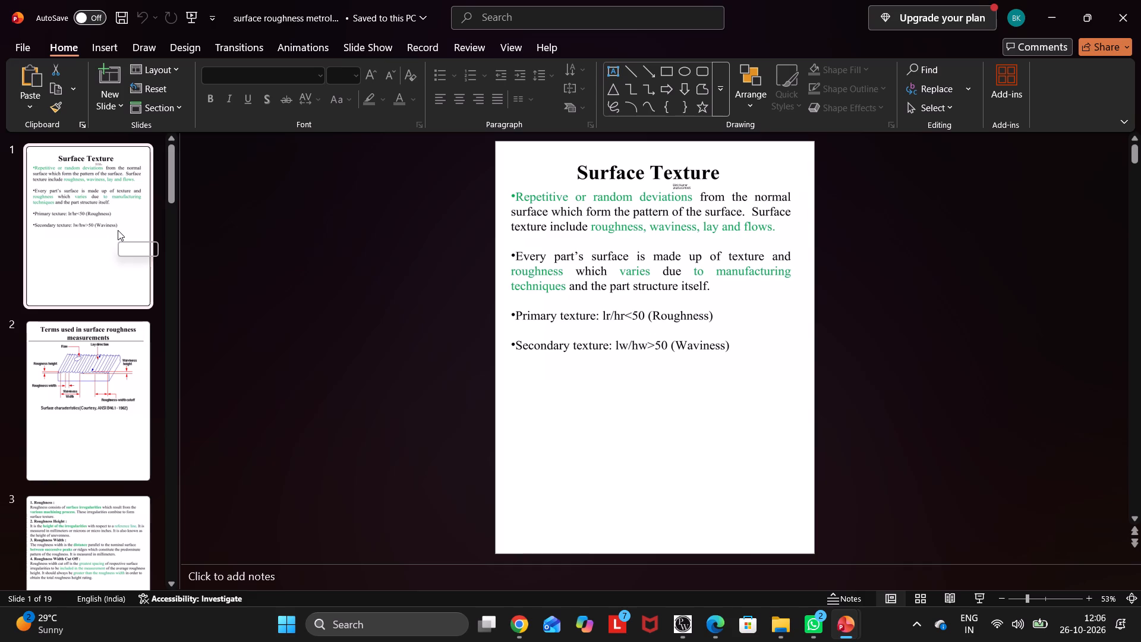
right_click(118, 230)
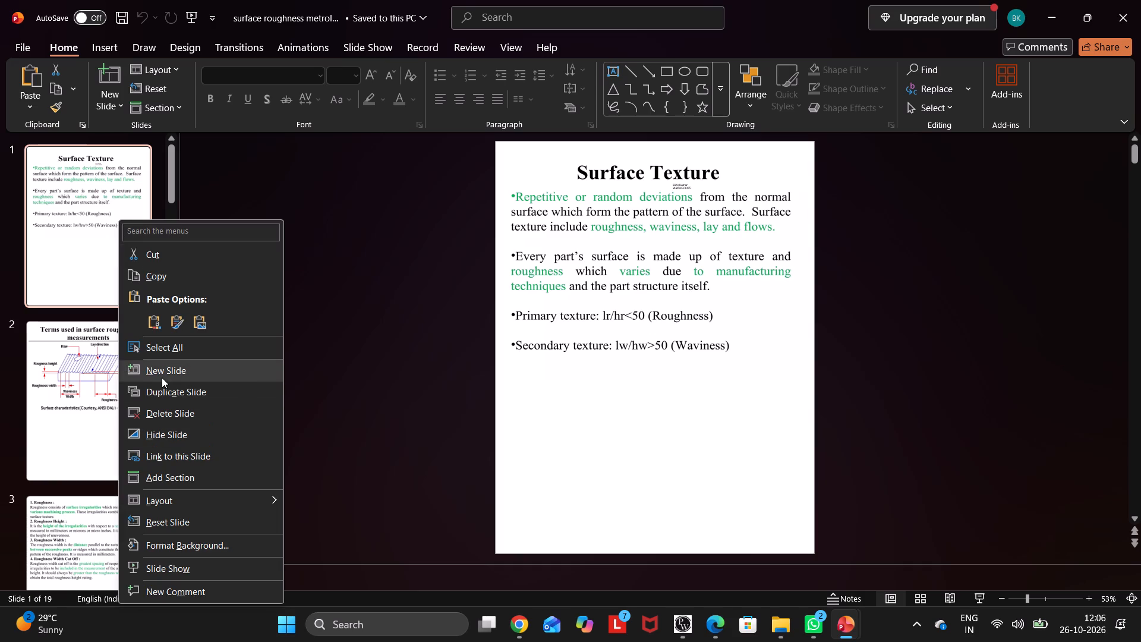
click(162, 374)
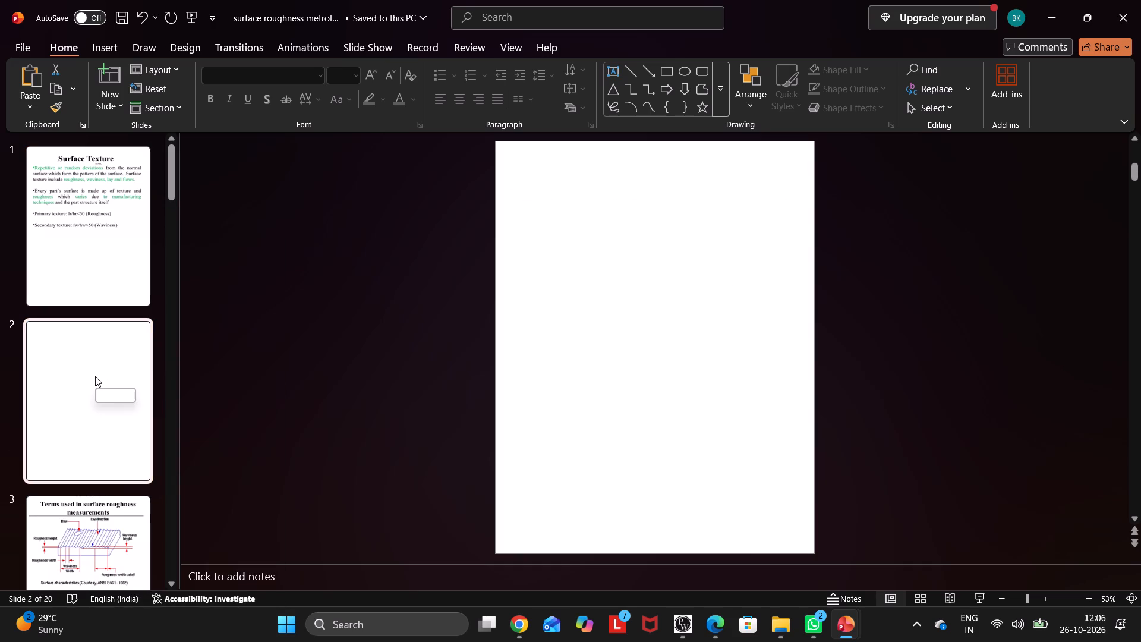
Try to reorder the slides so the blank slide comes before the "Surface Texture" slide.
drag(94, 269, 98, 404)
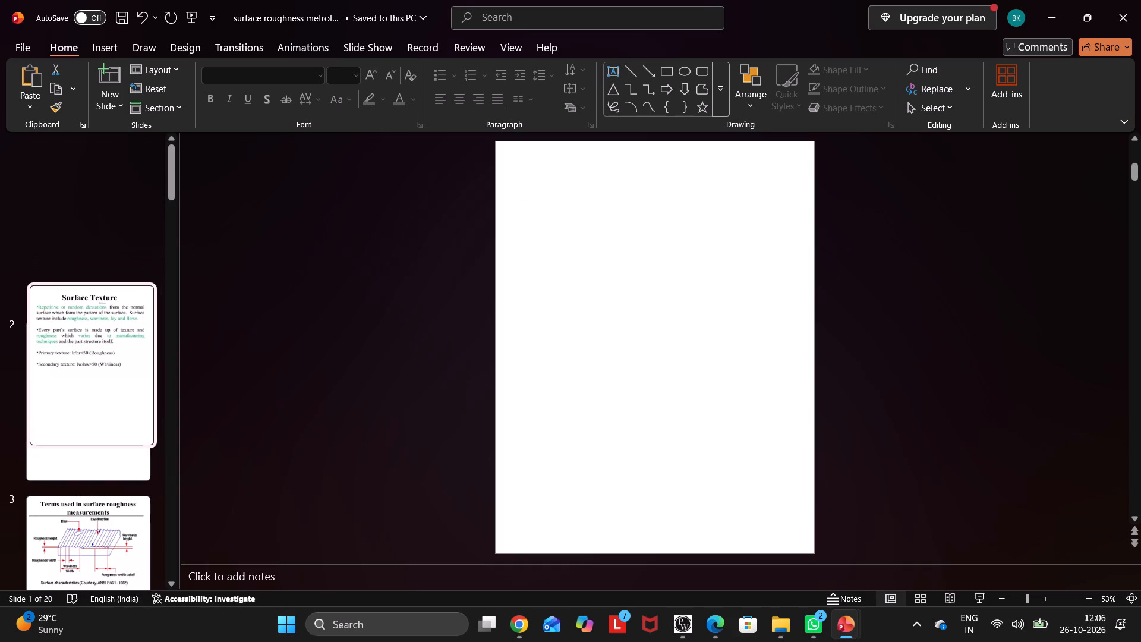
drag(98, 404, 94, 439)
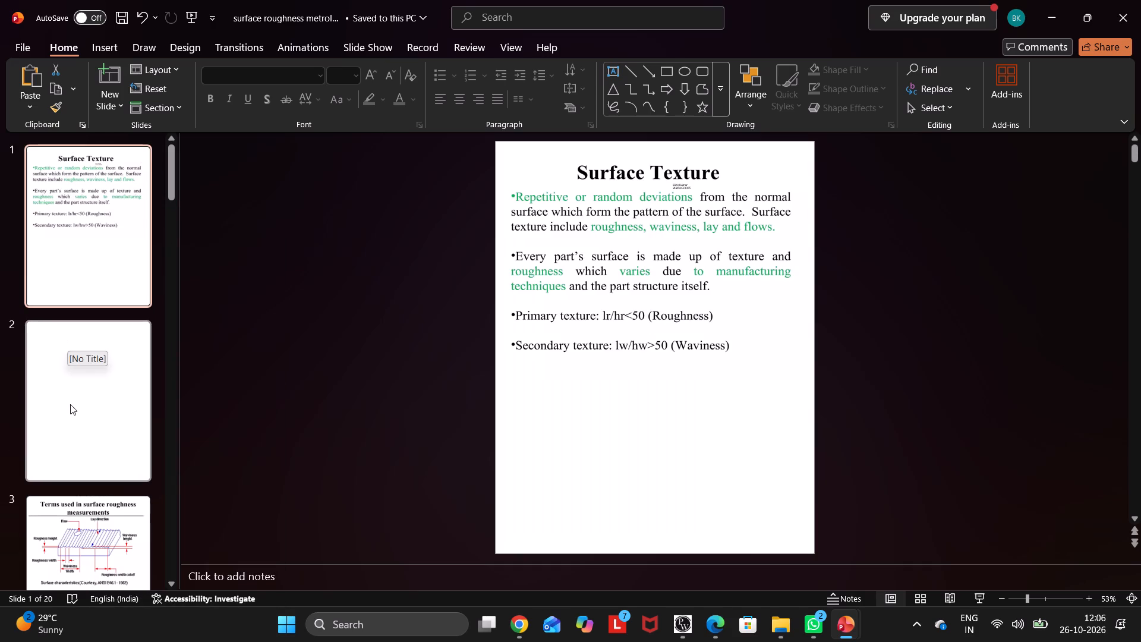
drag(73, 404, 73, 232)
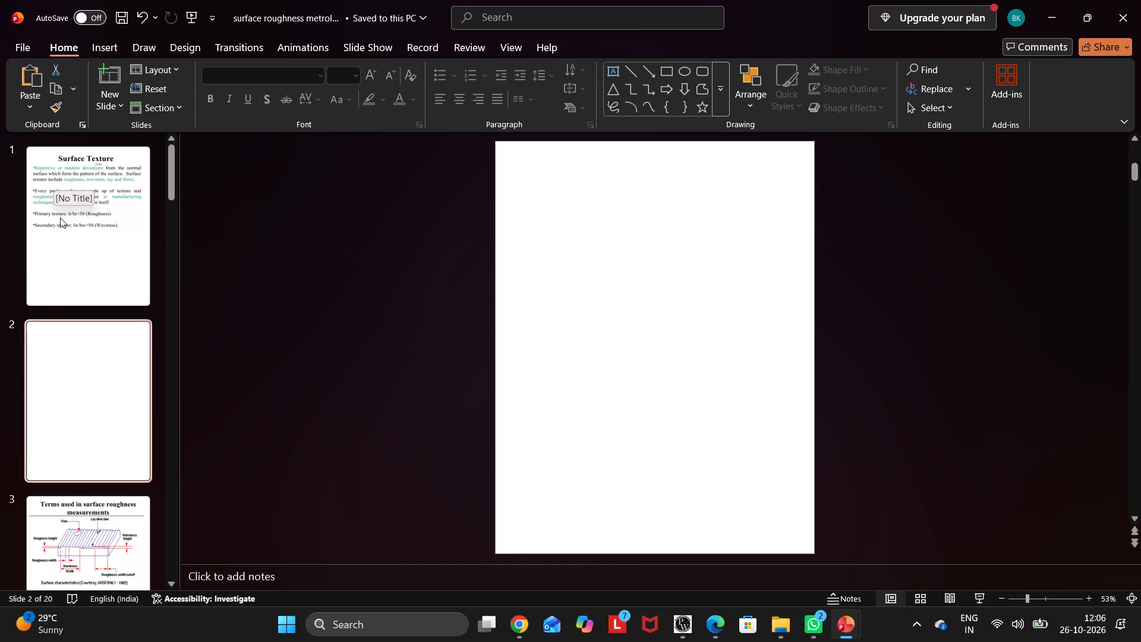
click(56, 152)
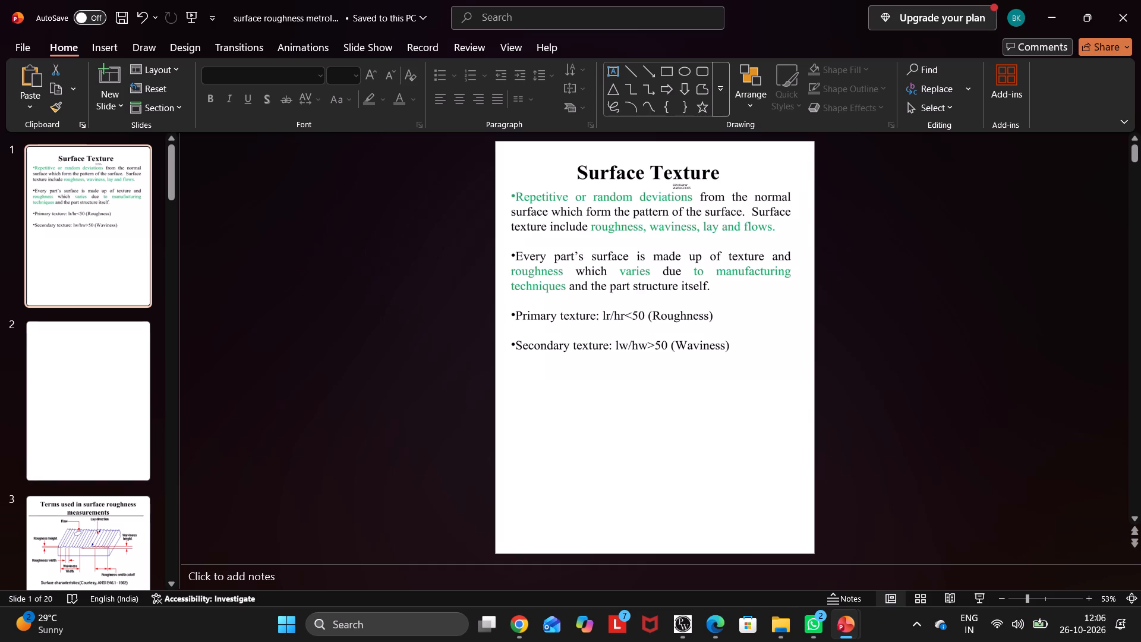
Reposition the "Surface Texture" text picture on slide 1 near the page's top, slightly right of centre.
drag(575, 167, 111, 266)
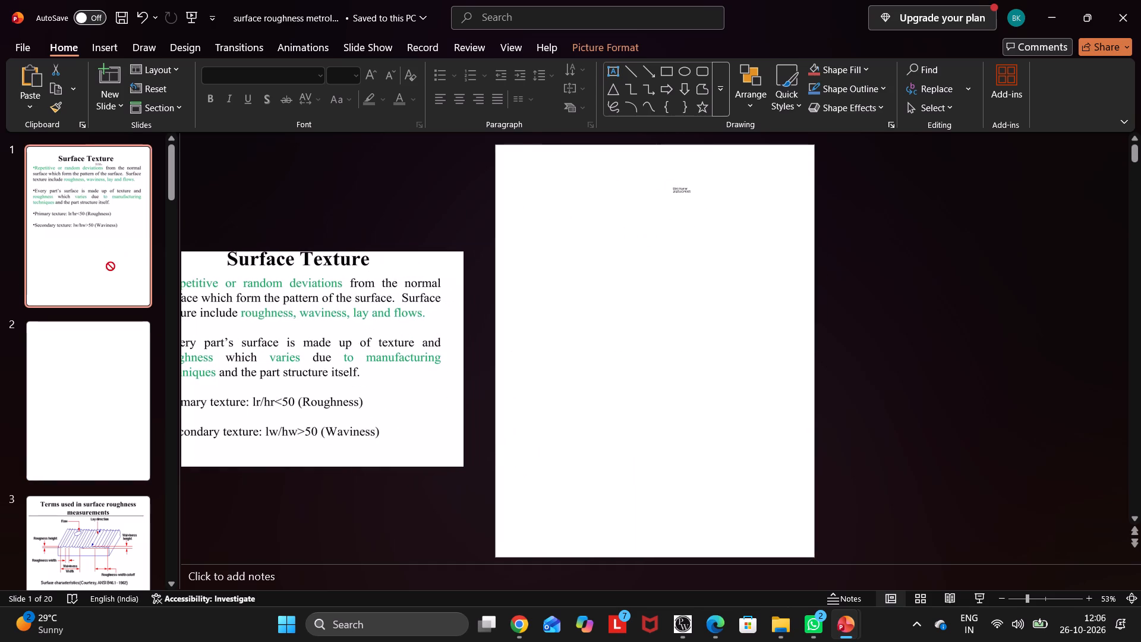
drag(111, 266, 511, 186)
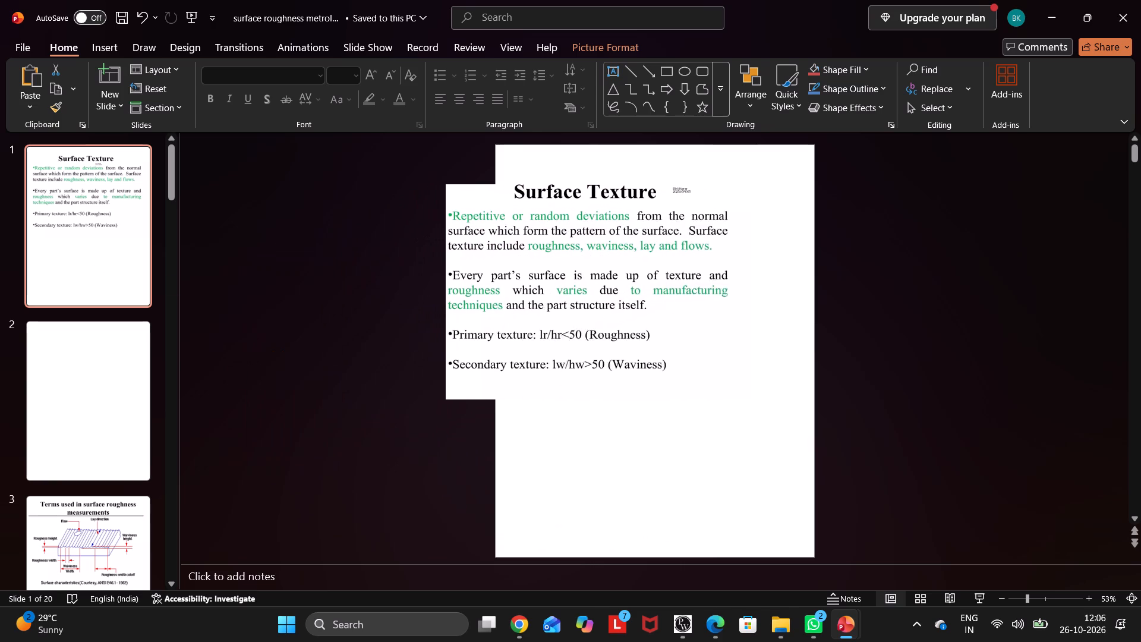
drag(511, 186, 539, 187)
drag(539, 187, 566, 185)
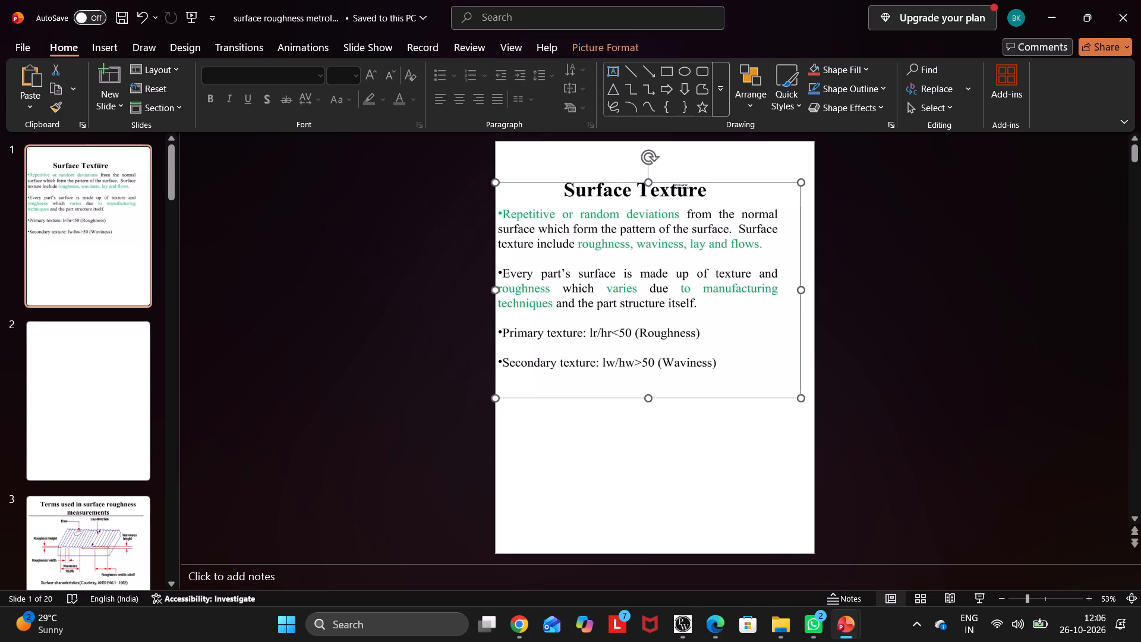
drag(534, 197, 555, 172)
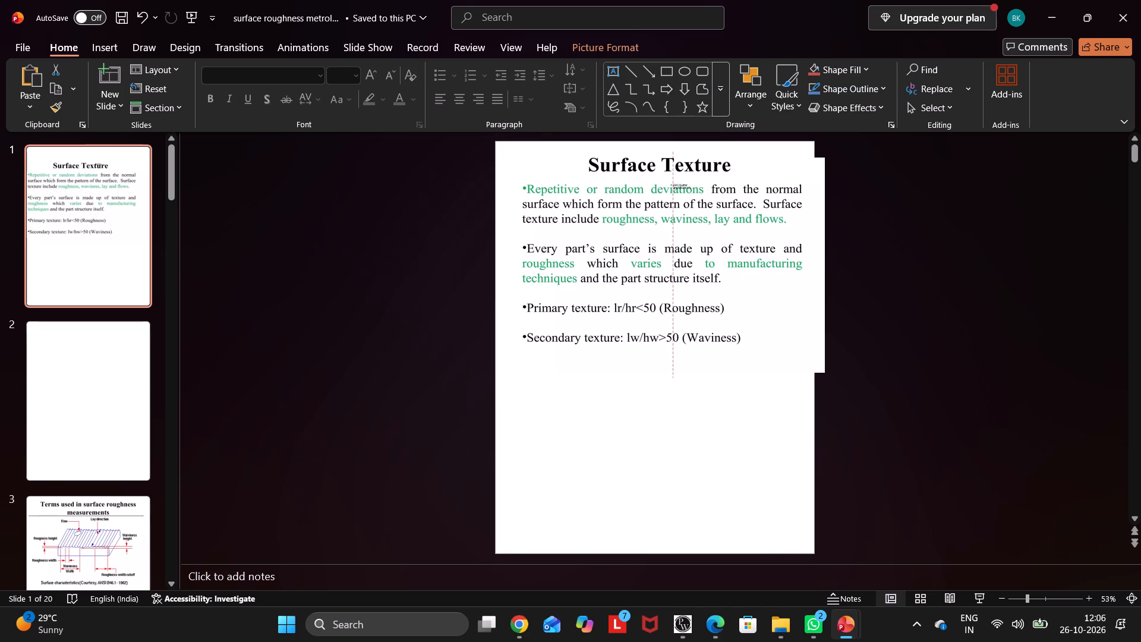
drag(555, 172, 554, 172)
click(551, 175)
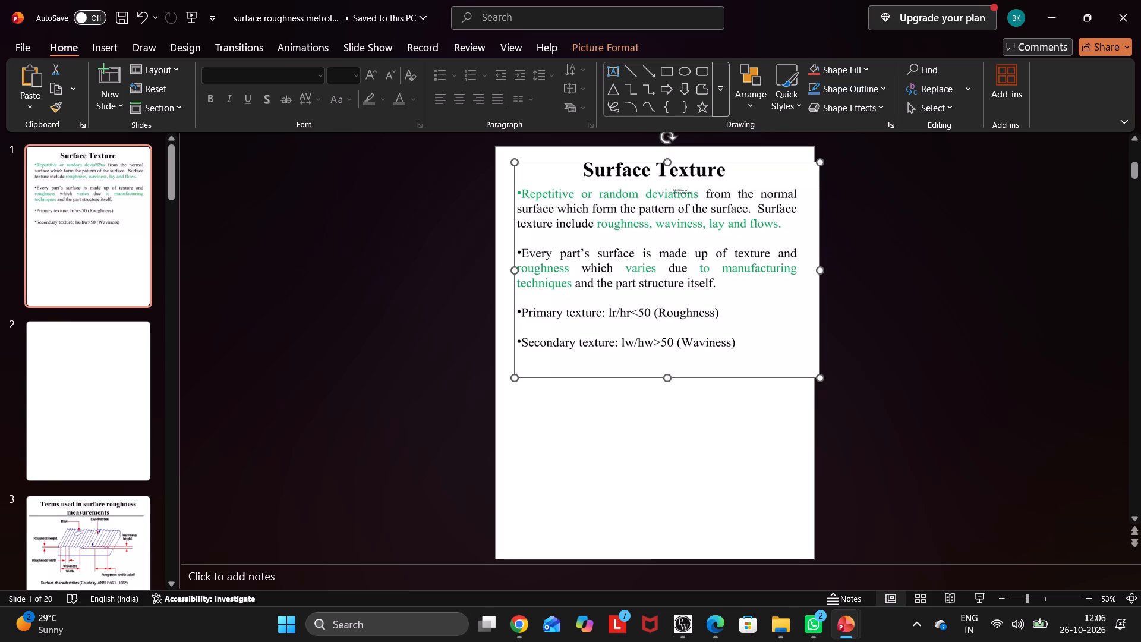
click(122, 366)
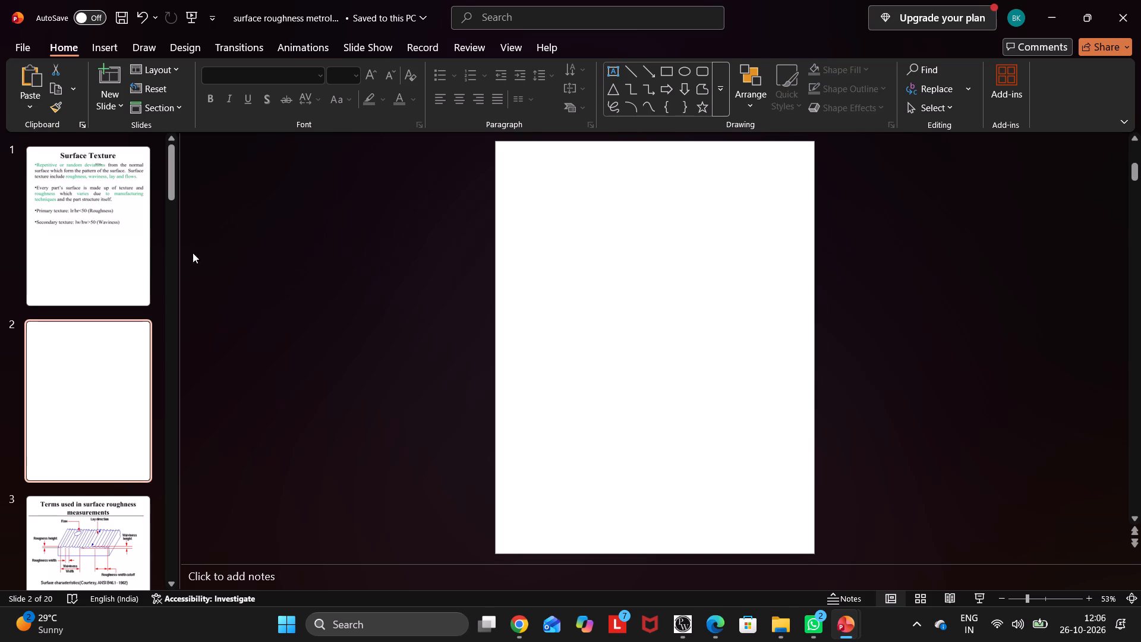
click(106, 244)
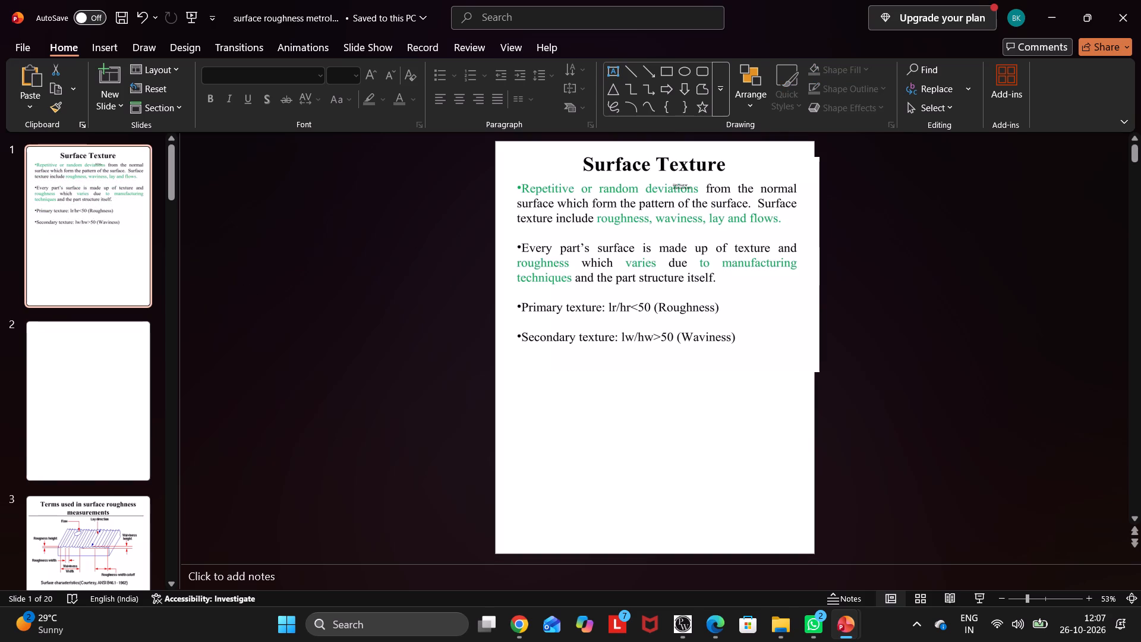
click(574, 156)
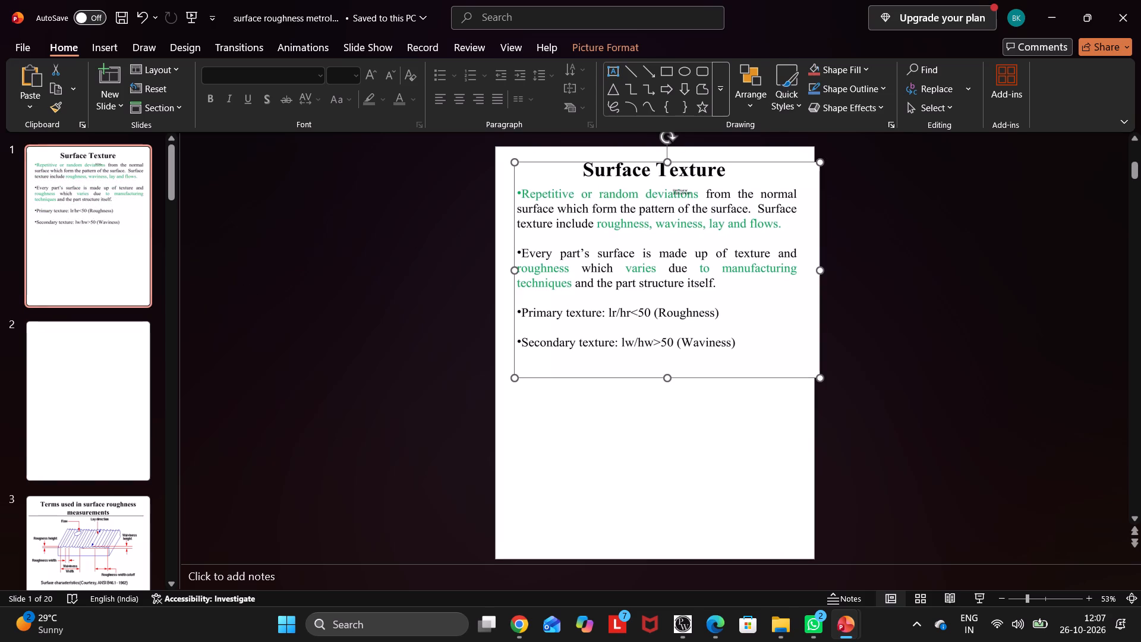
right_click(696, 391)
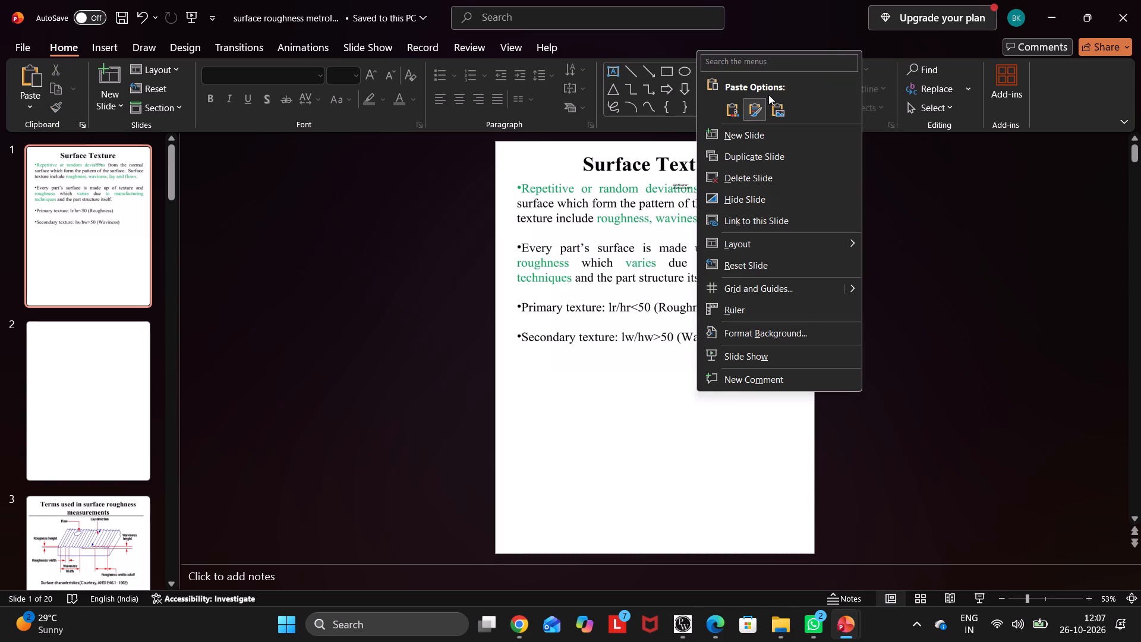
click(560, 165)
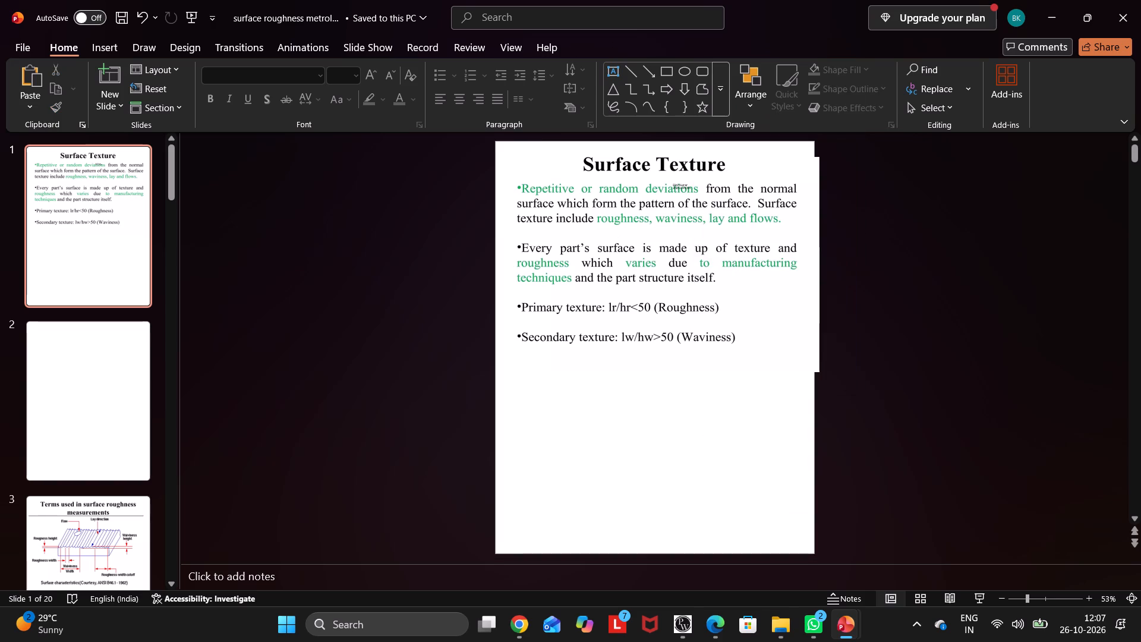
Reposition the "Surface Texture" text picture on slide 1 just below the page's top, with its right side roughly at the page's right edge.
drag(560, 166, 585, 191)
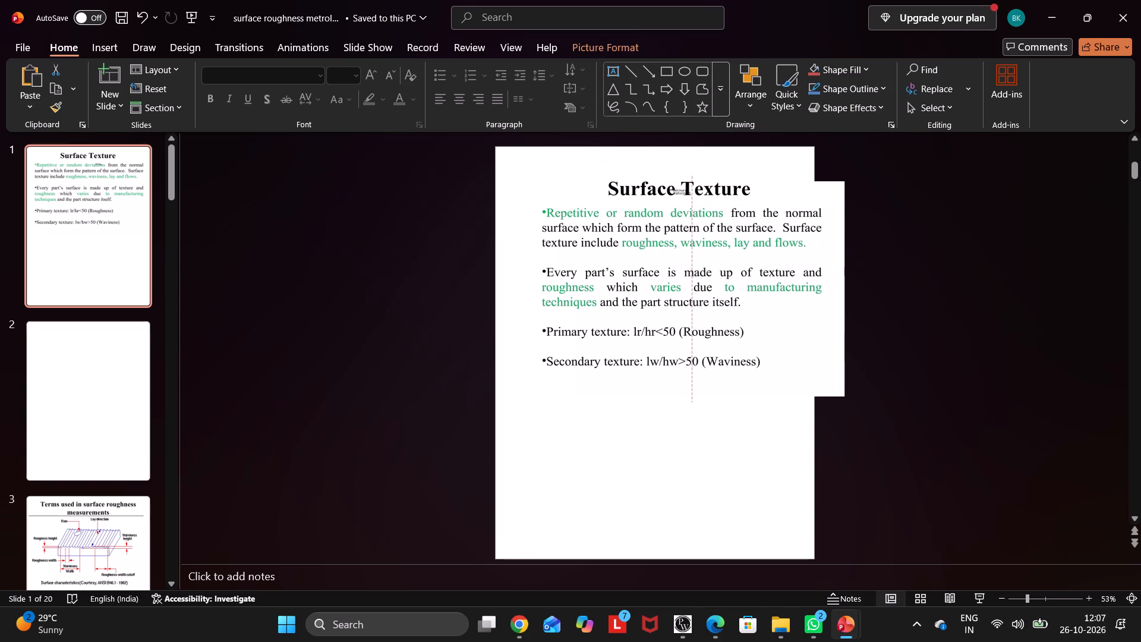
drag(585, 191, 559, 180)
click(559, 180)
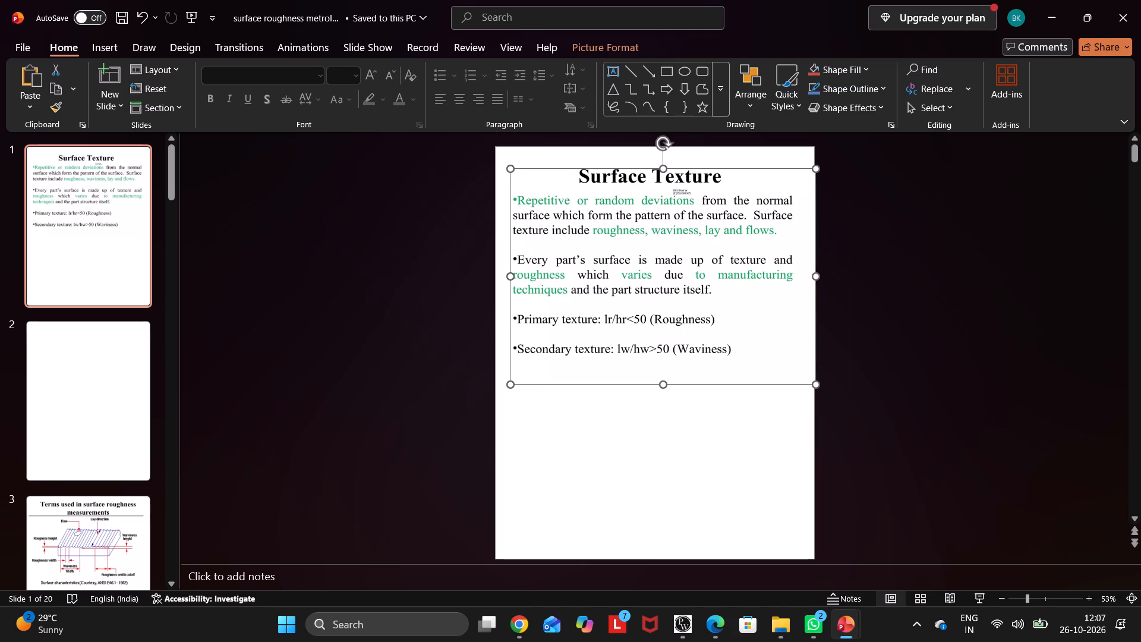
click(644, 500)
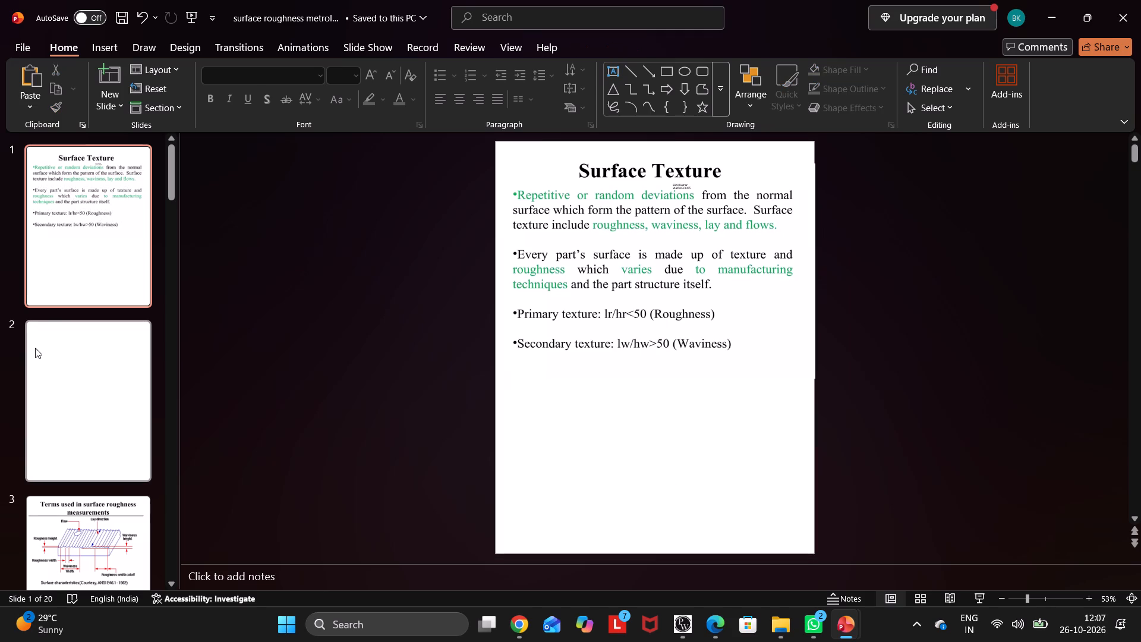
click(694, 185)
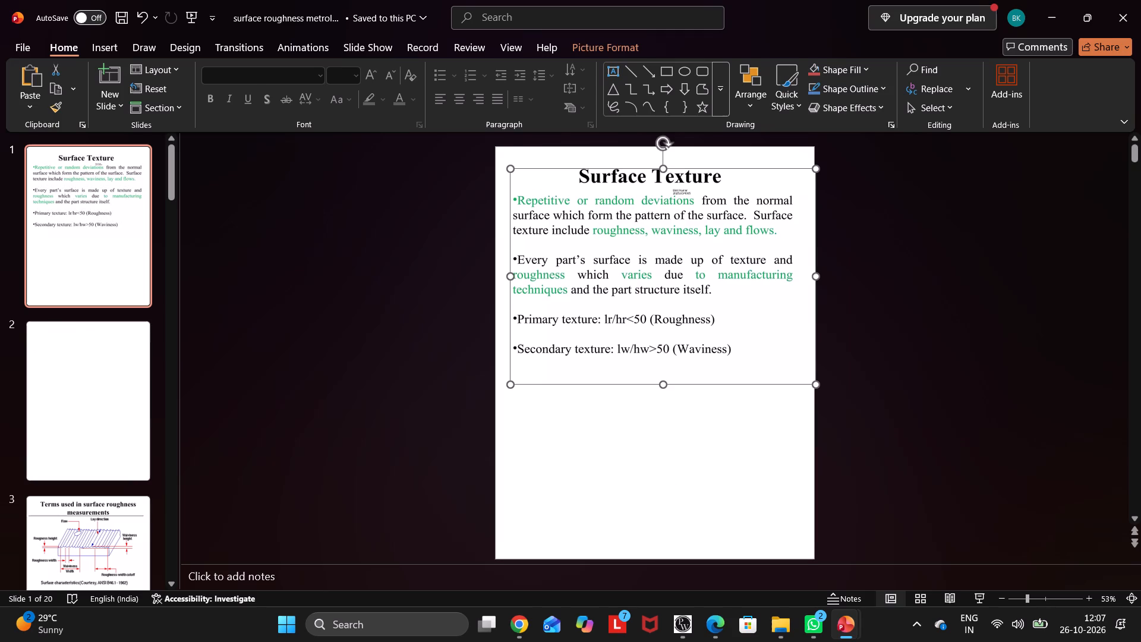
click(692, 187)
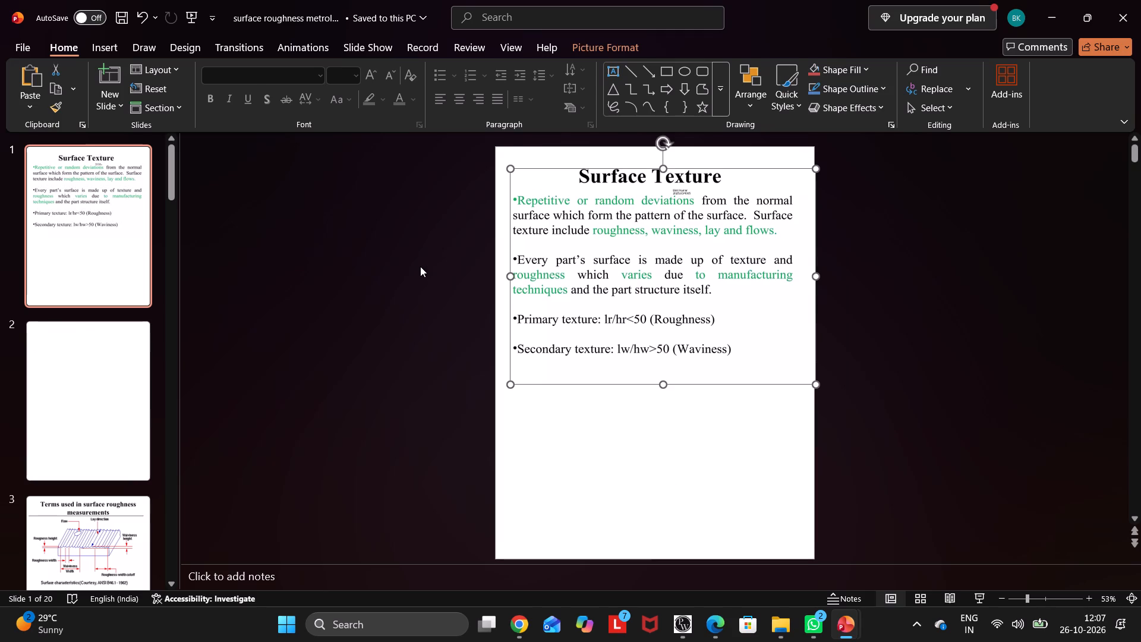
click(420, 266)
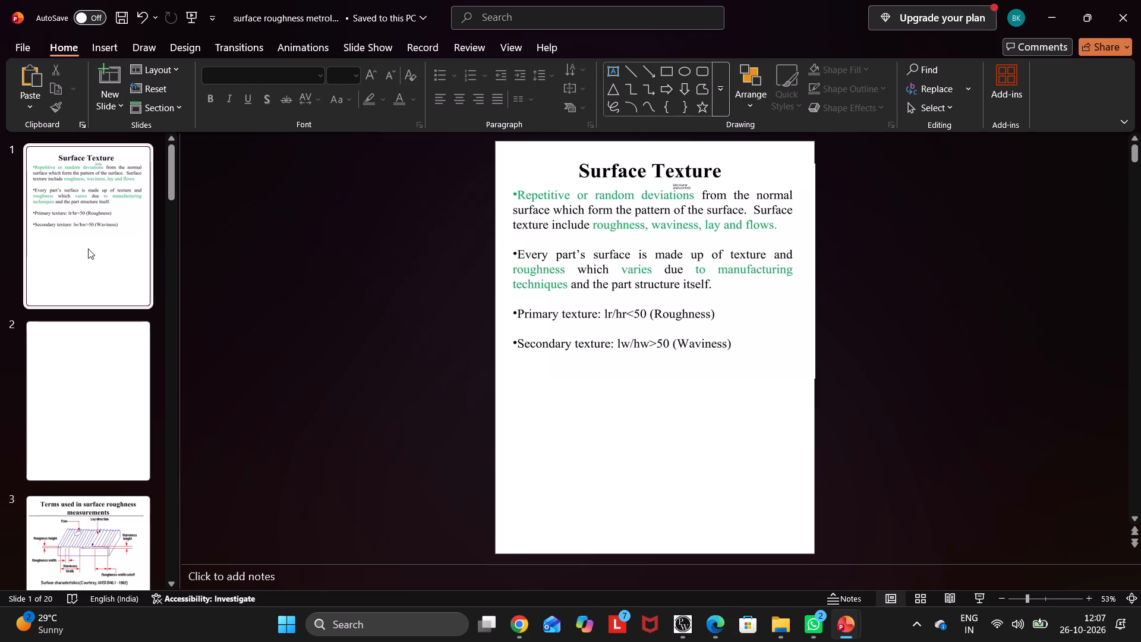
Move the blank slide 2 ahead of the "Surface Texture" slide so it opens the presentation.
click(100, 231)
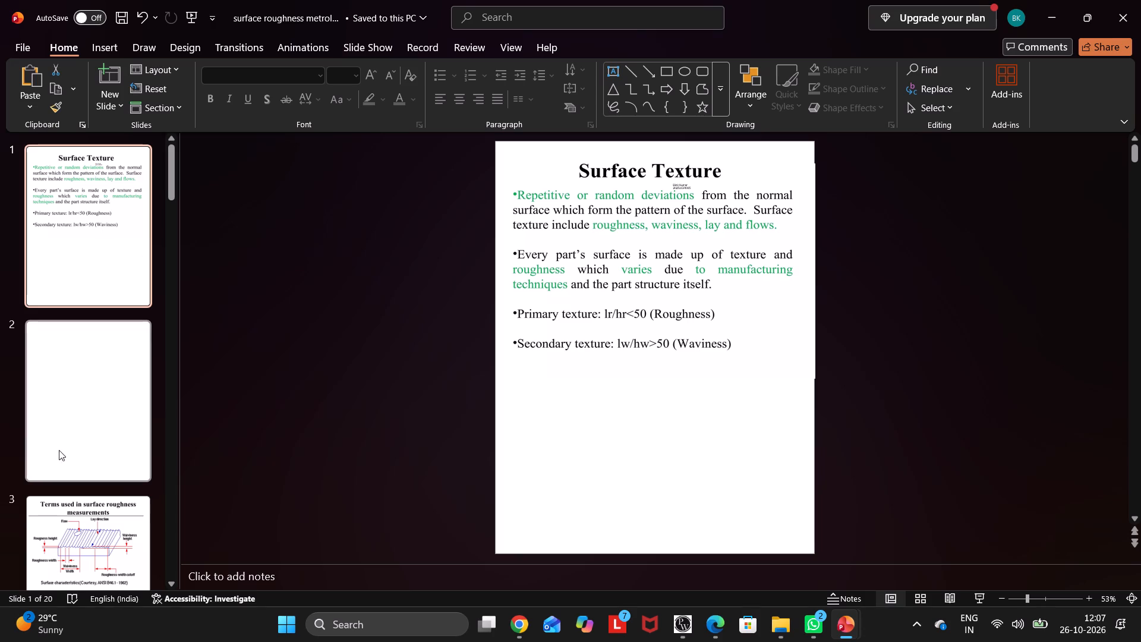
drag(83, 417, 70, 201)
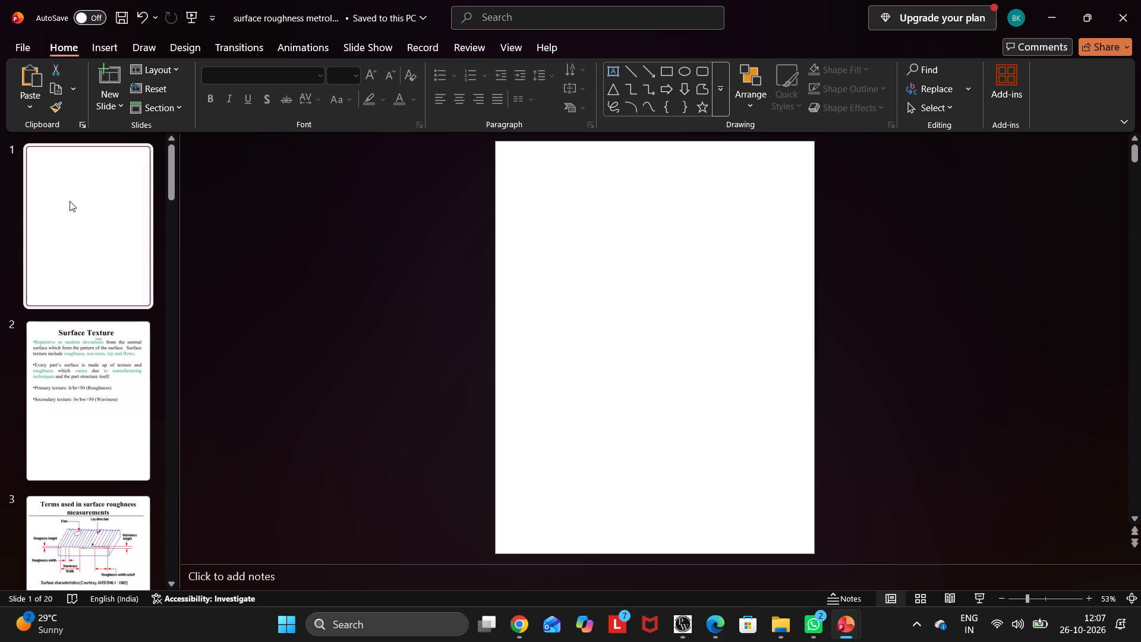
click(70, 201)
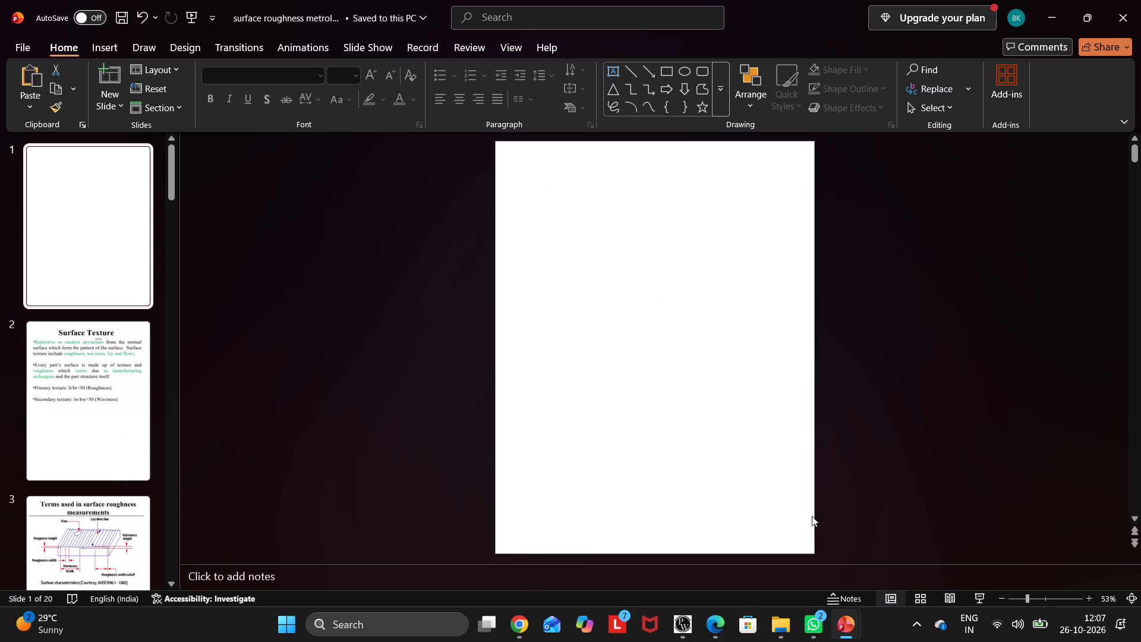
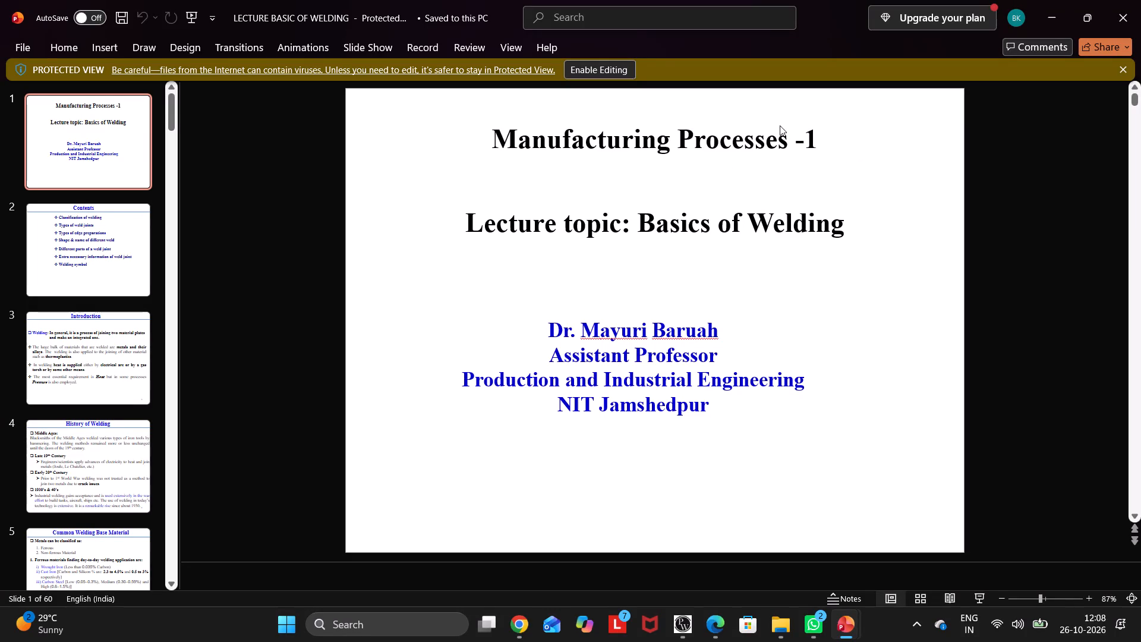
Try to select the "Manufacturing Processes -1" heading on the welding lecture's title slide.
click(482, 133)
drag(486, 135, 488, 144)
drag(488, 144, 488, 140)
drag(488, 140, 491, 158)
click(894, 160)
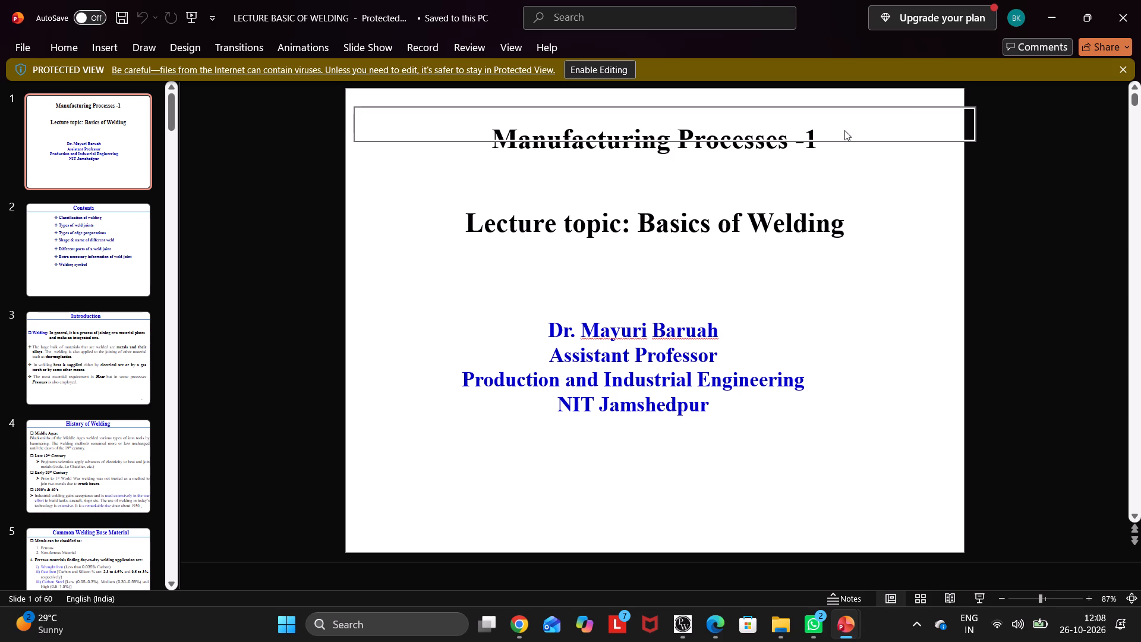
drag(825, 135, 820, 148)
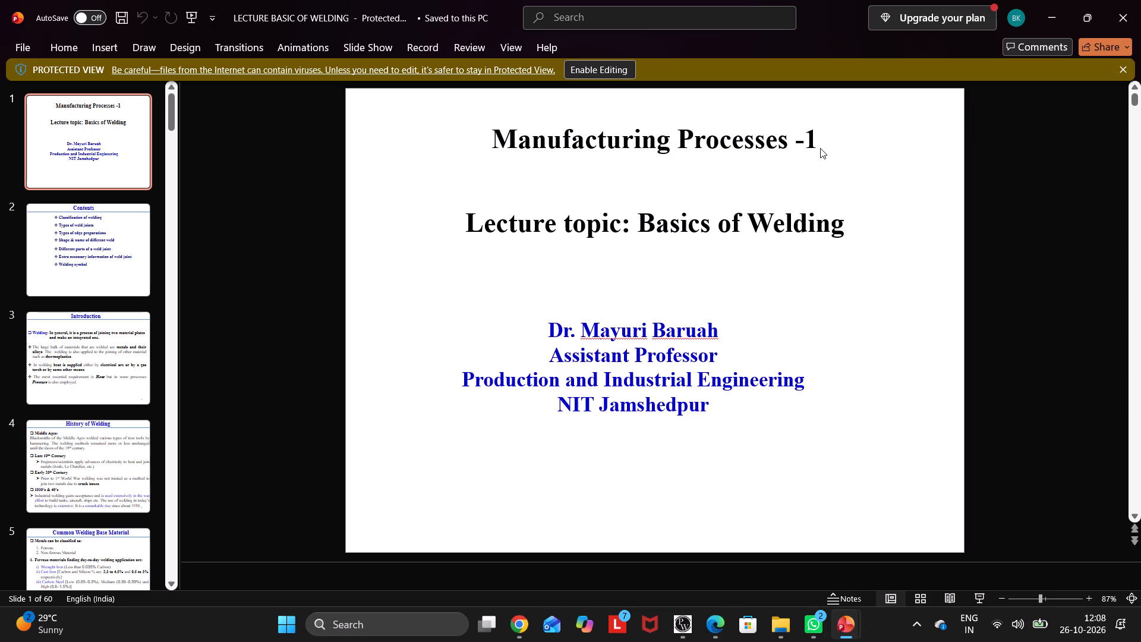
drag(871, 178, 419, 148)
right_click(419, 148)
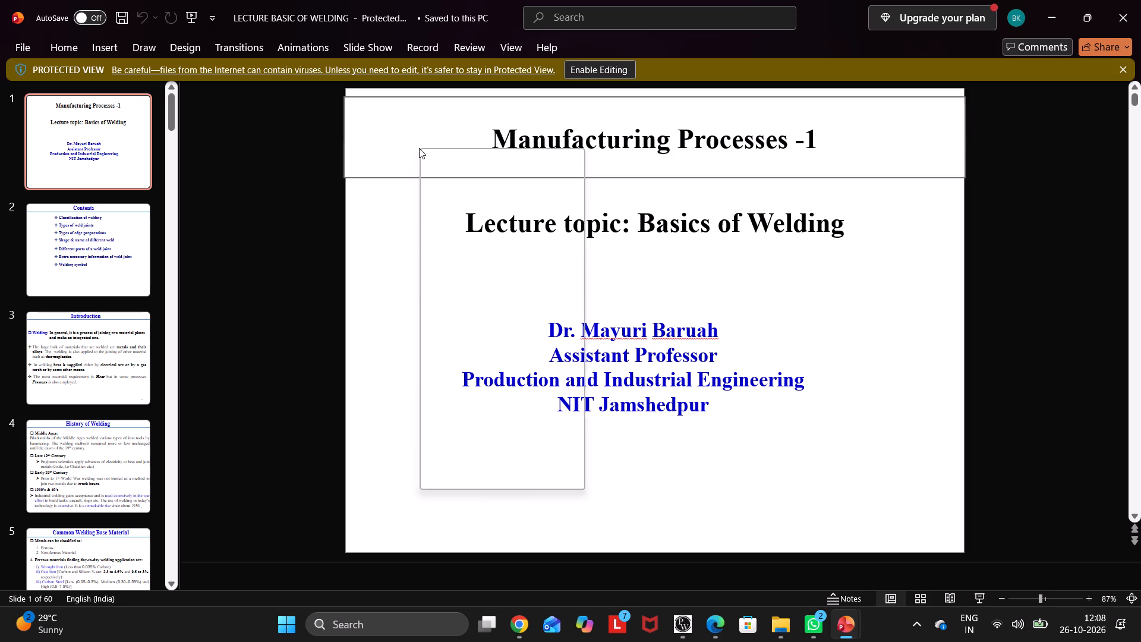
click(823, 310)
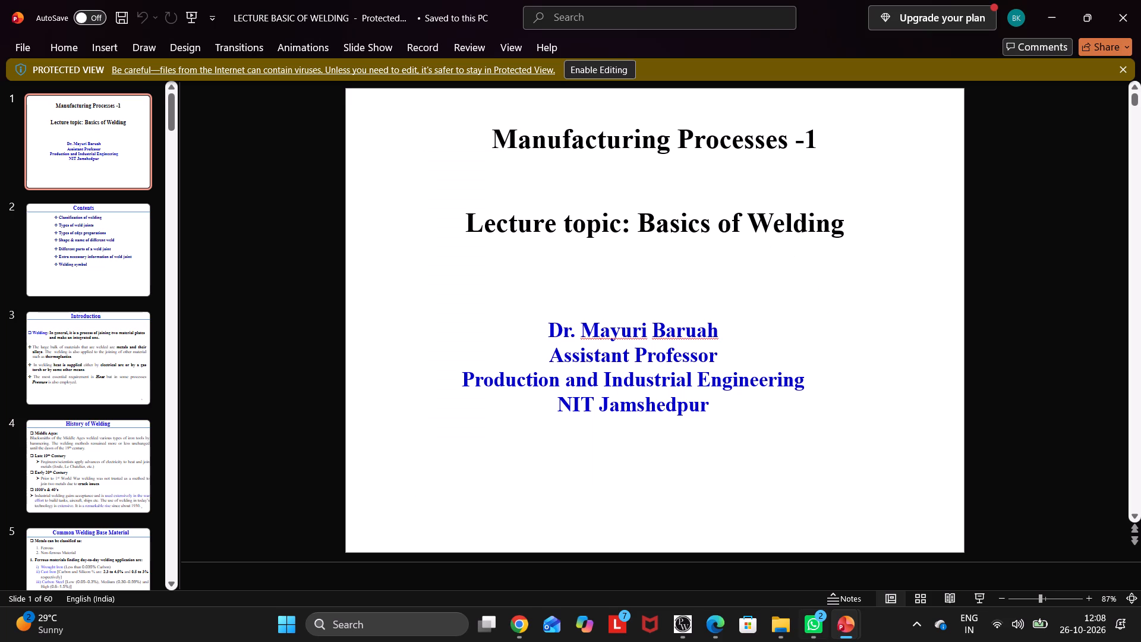
Switch back to the surface roughness metrology presentation.
click(840, 622)
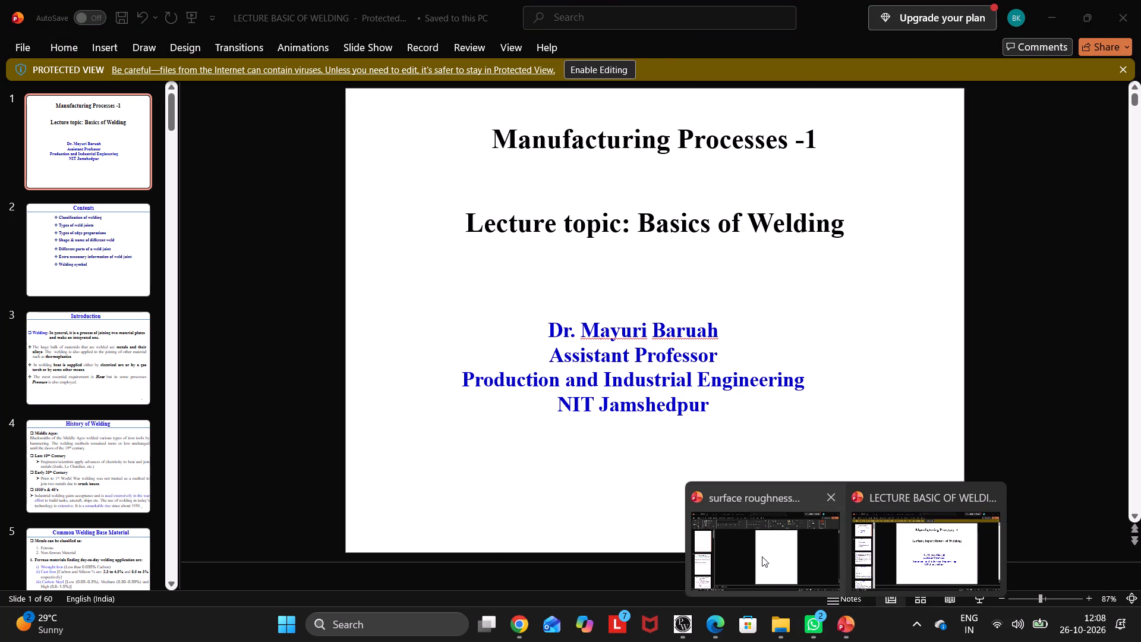
click(759, 552)
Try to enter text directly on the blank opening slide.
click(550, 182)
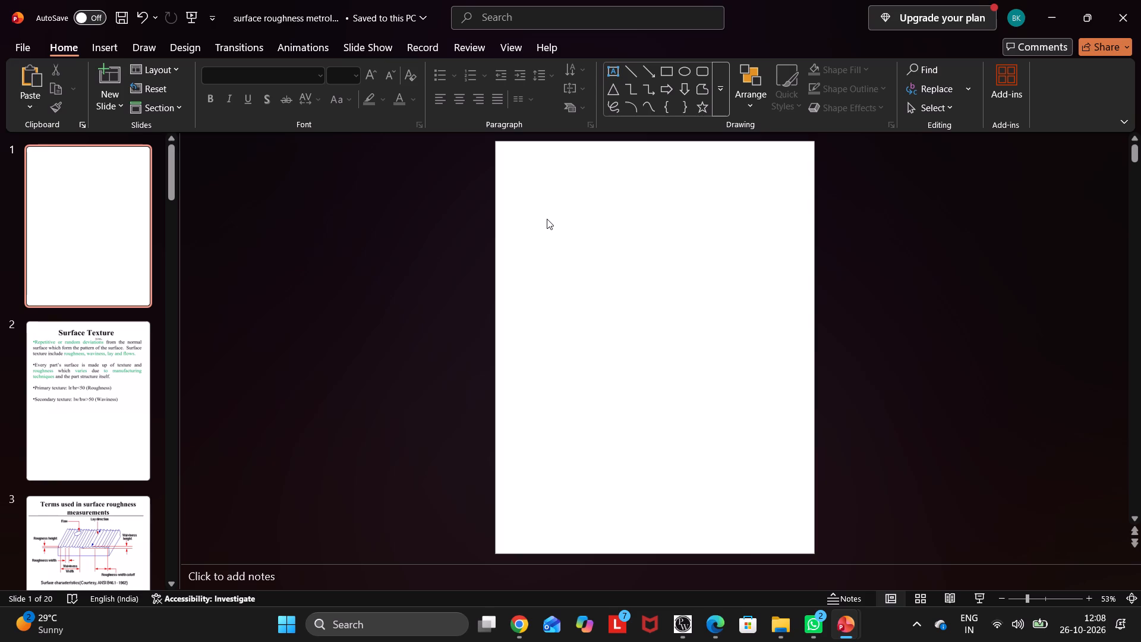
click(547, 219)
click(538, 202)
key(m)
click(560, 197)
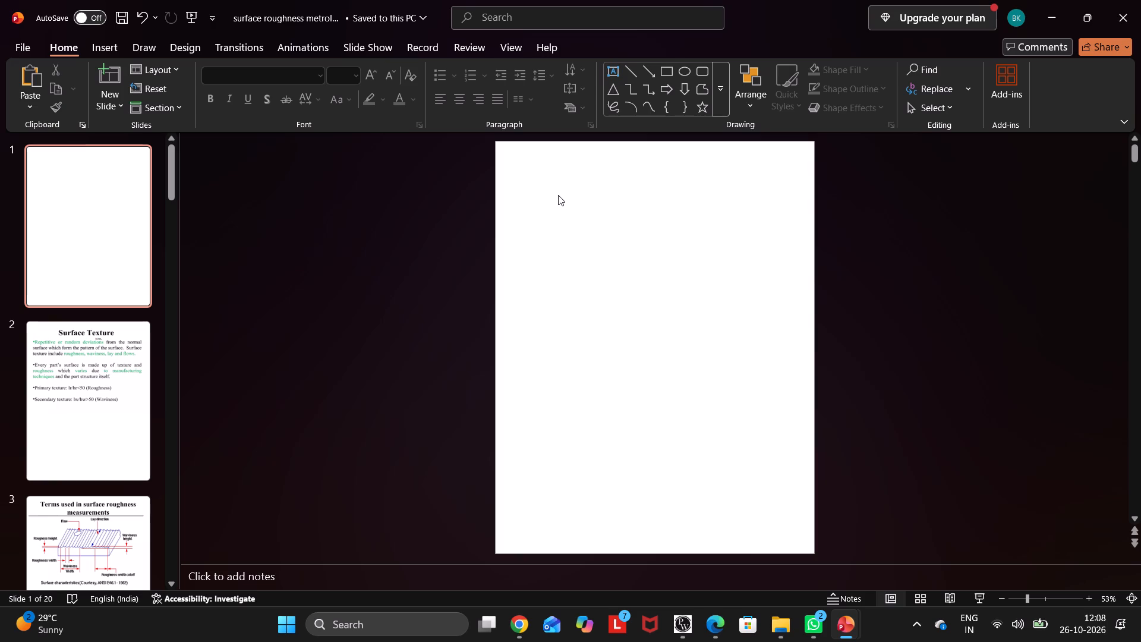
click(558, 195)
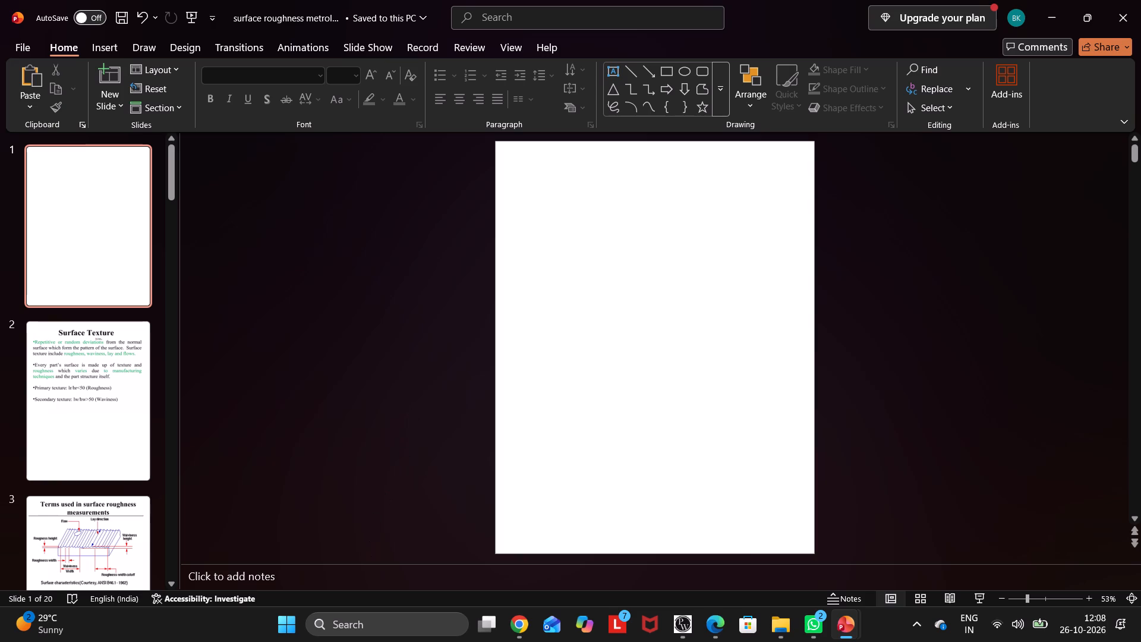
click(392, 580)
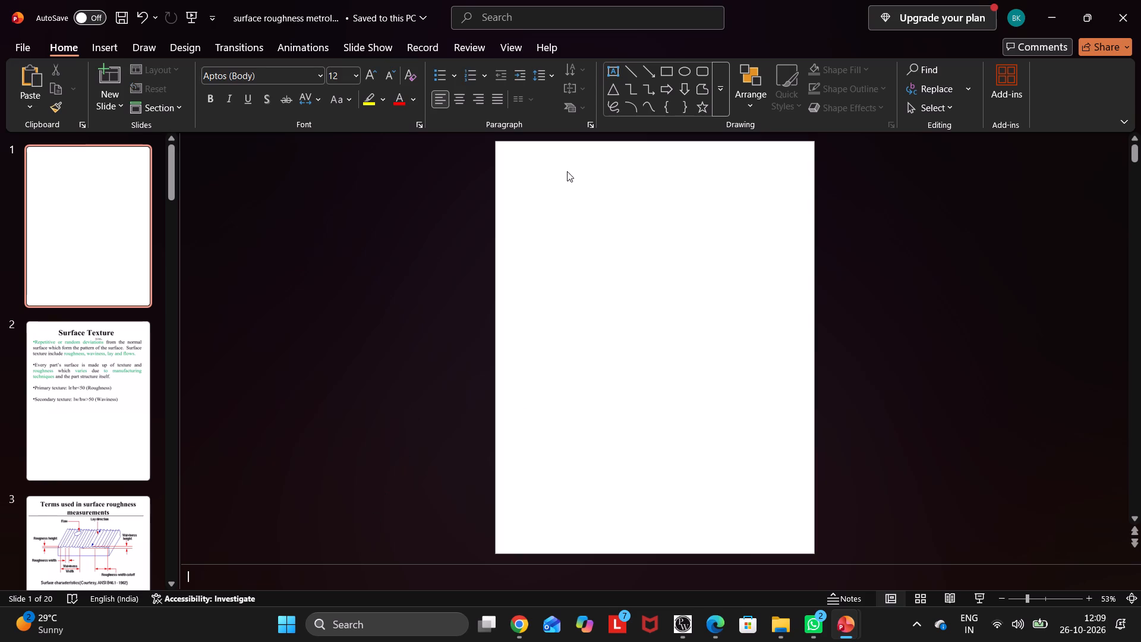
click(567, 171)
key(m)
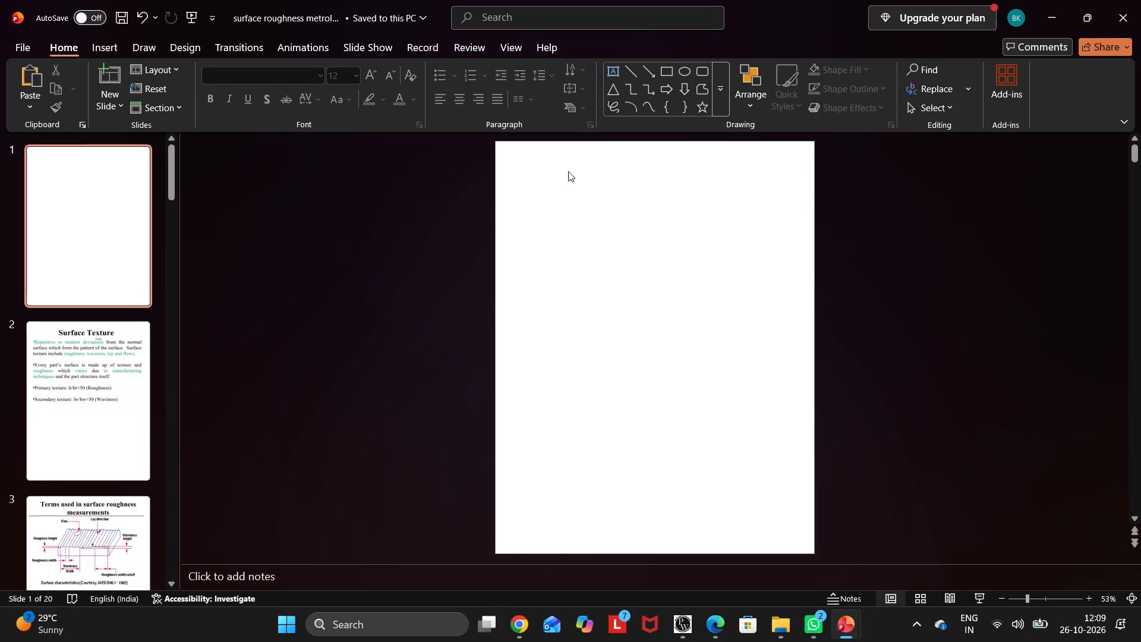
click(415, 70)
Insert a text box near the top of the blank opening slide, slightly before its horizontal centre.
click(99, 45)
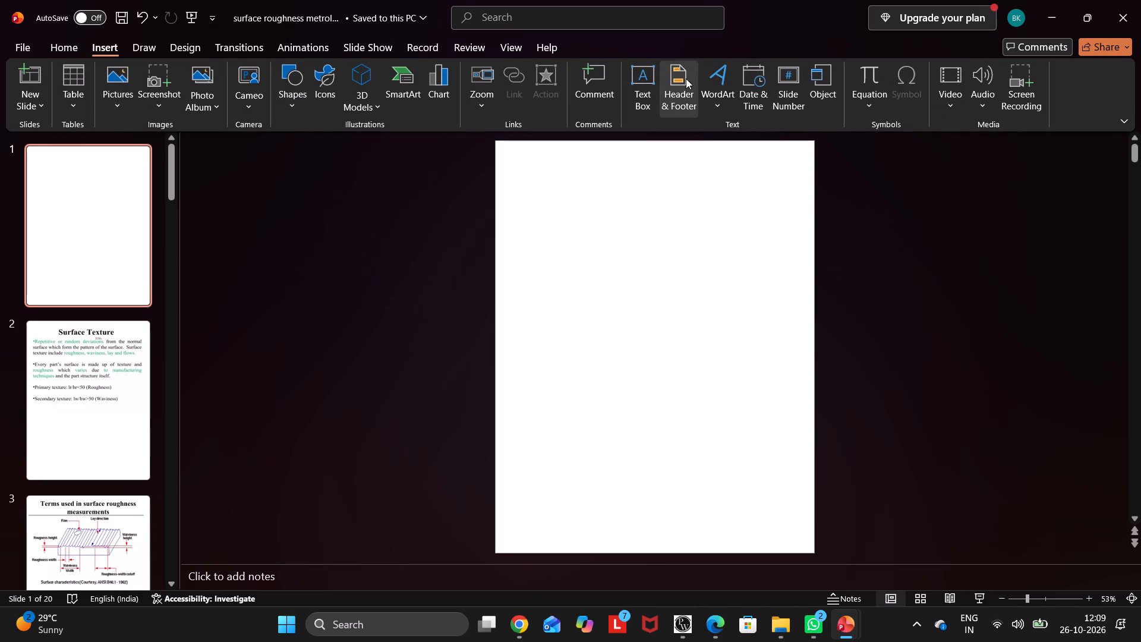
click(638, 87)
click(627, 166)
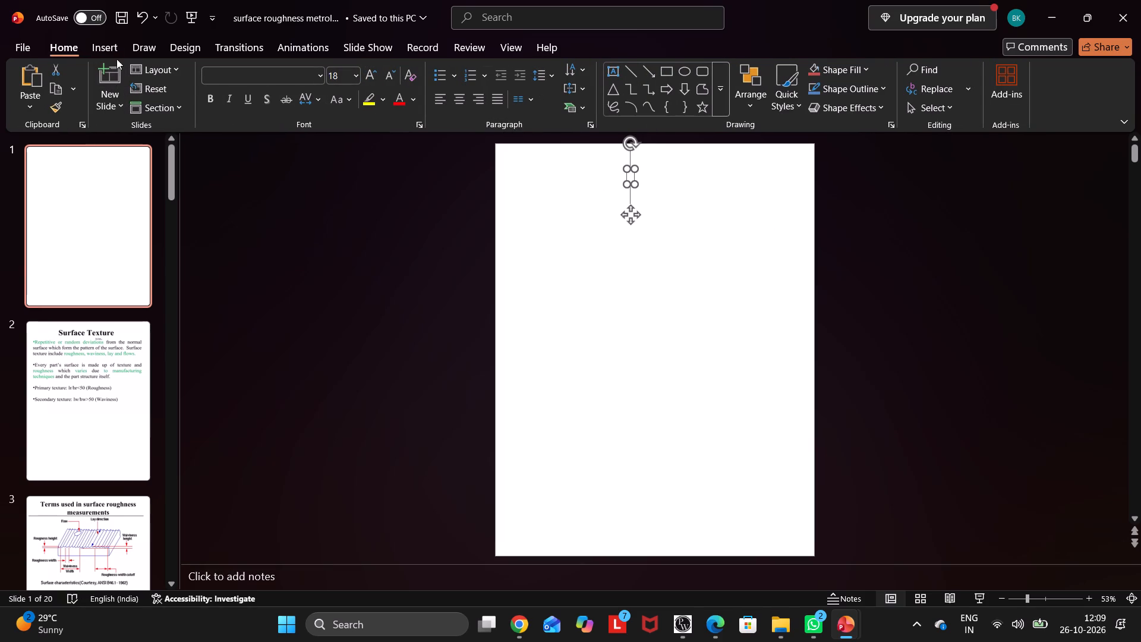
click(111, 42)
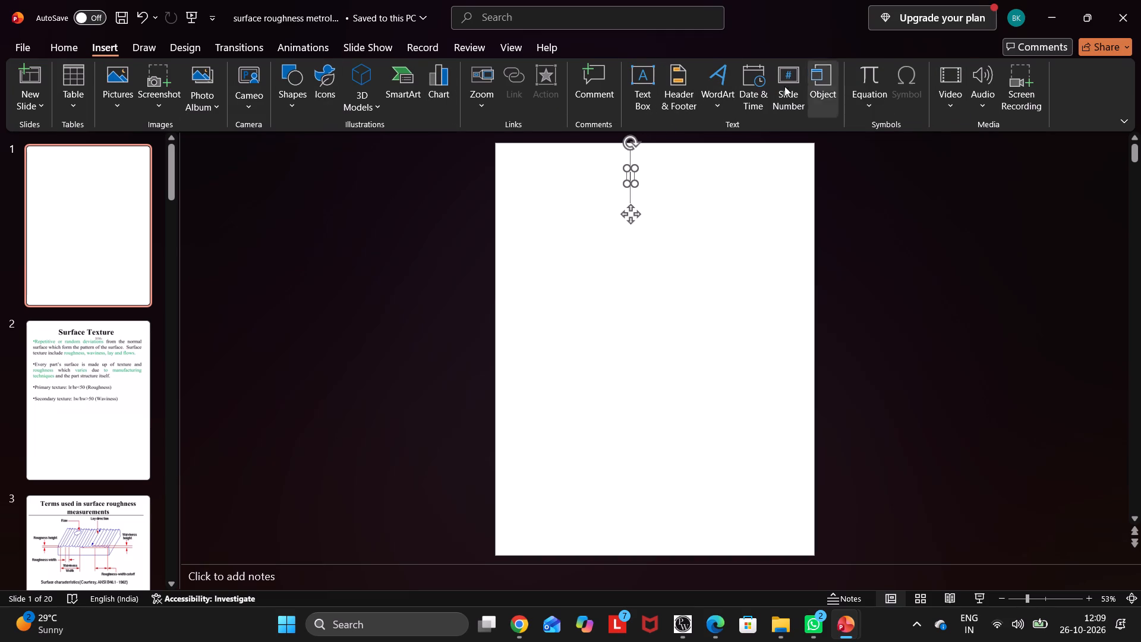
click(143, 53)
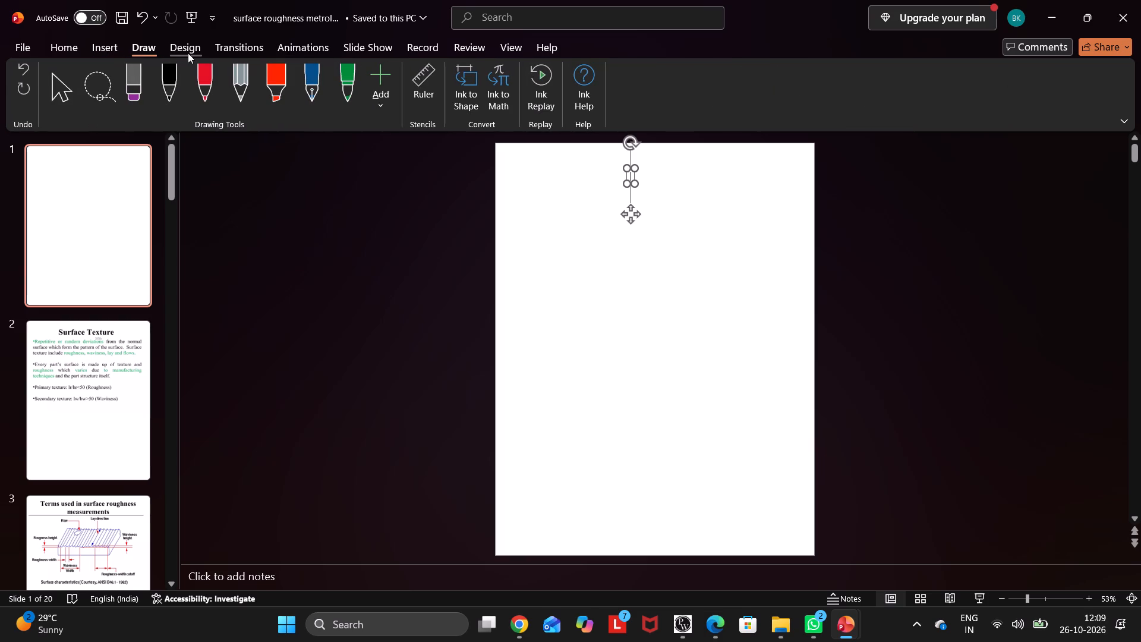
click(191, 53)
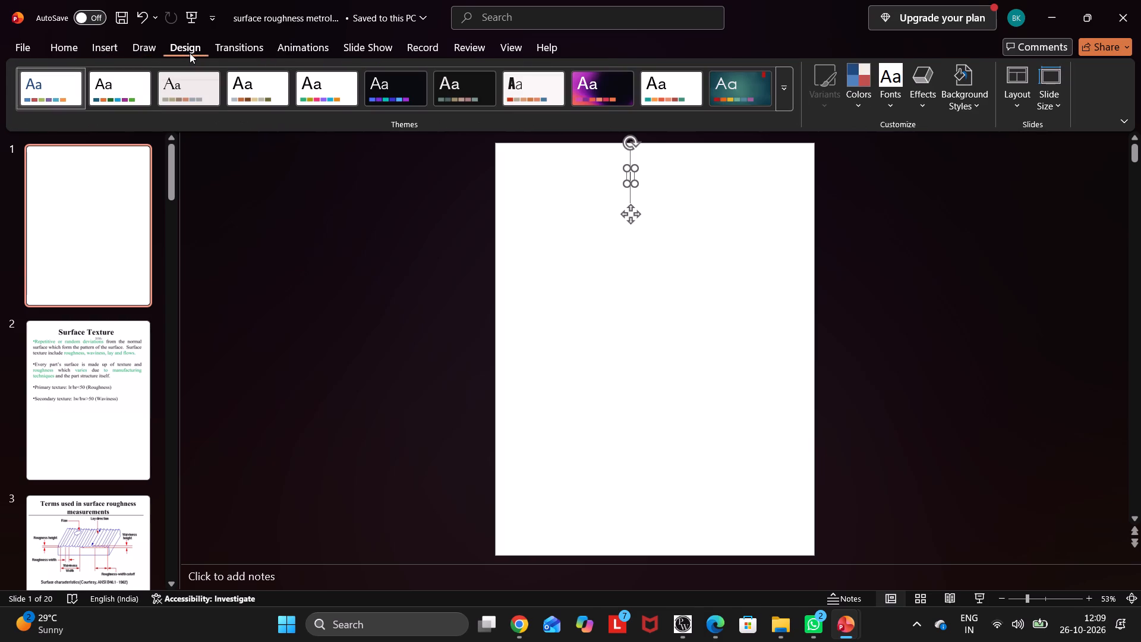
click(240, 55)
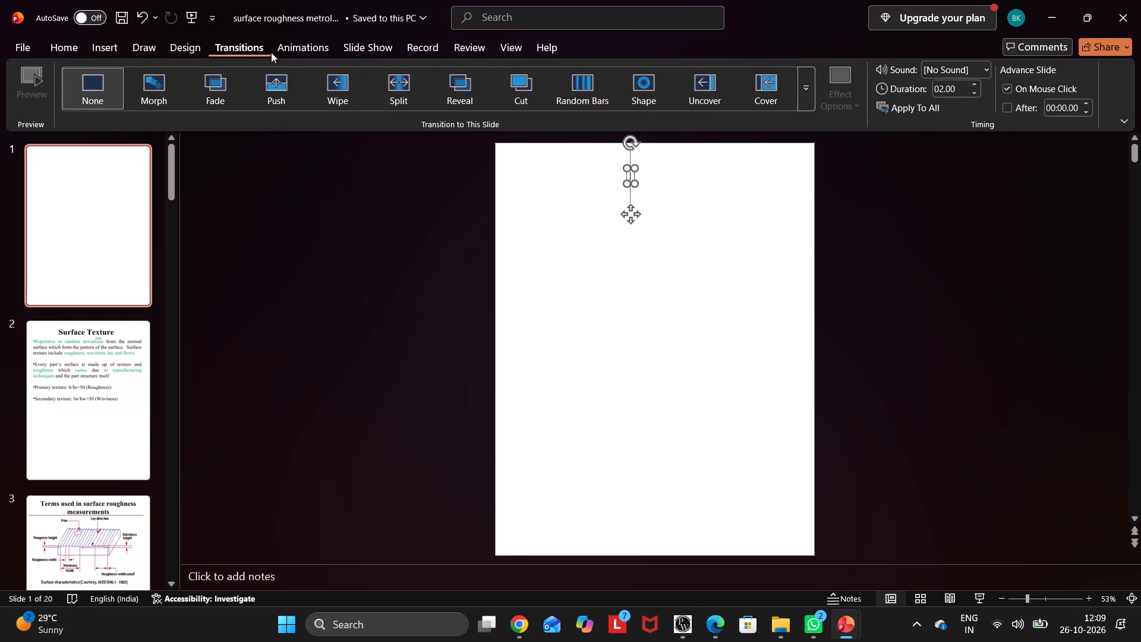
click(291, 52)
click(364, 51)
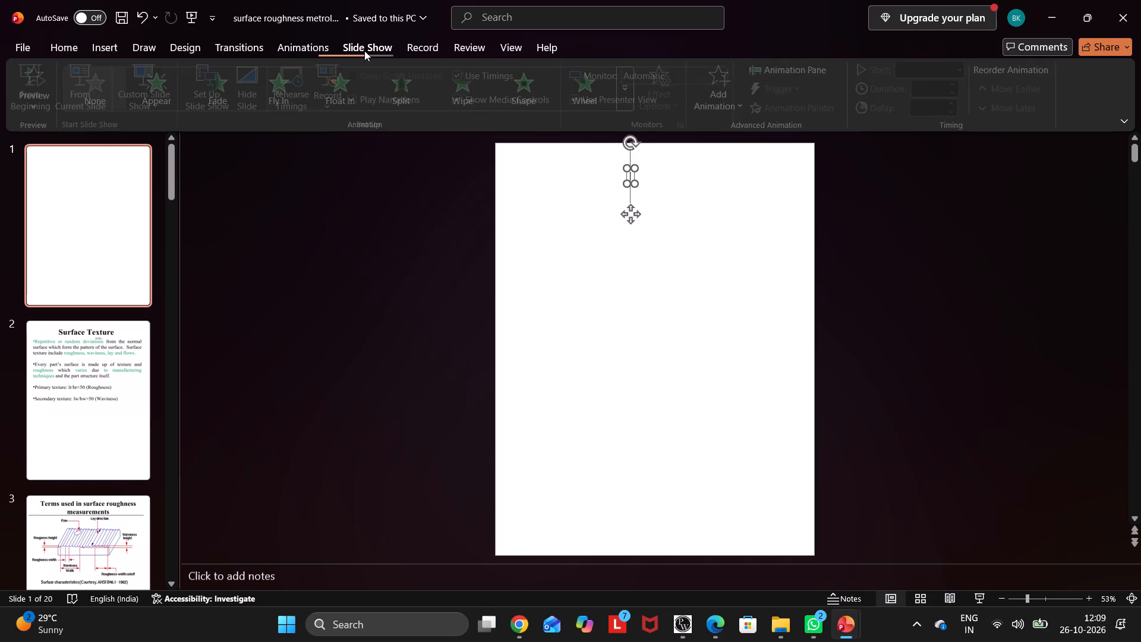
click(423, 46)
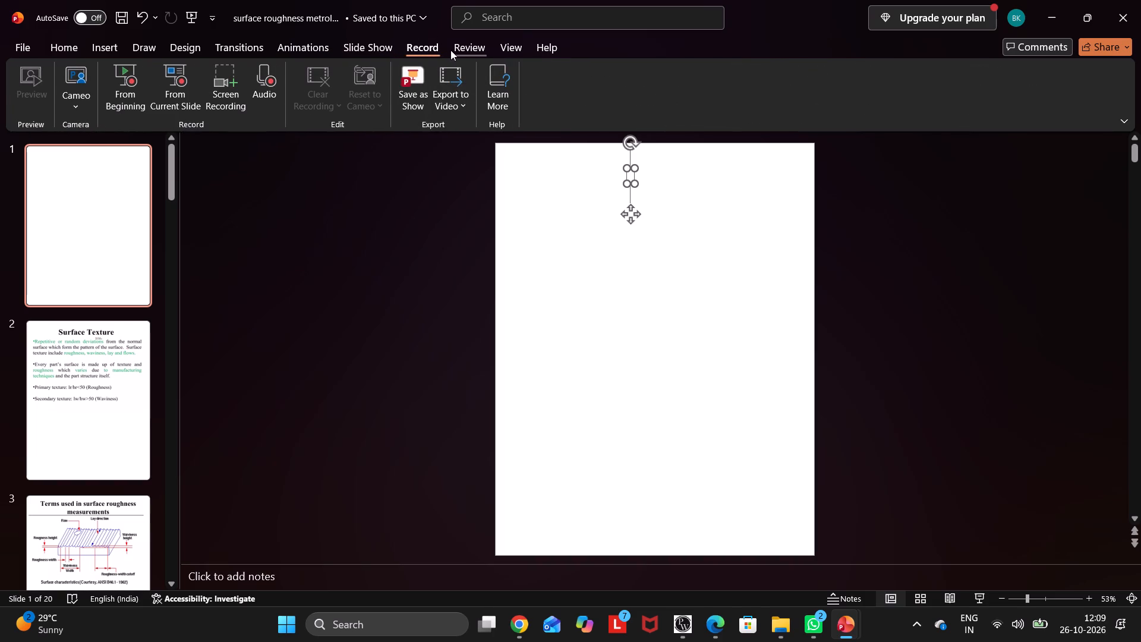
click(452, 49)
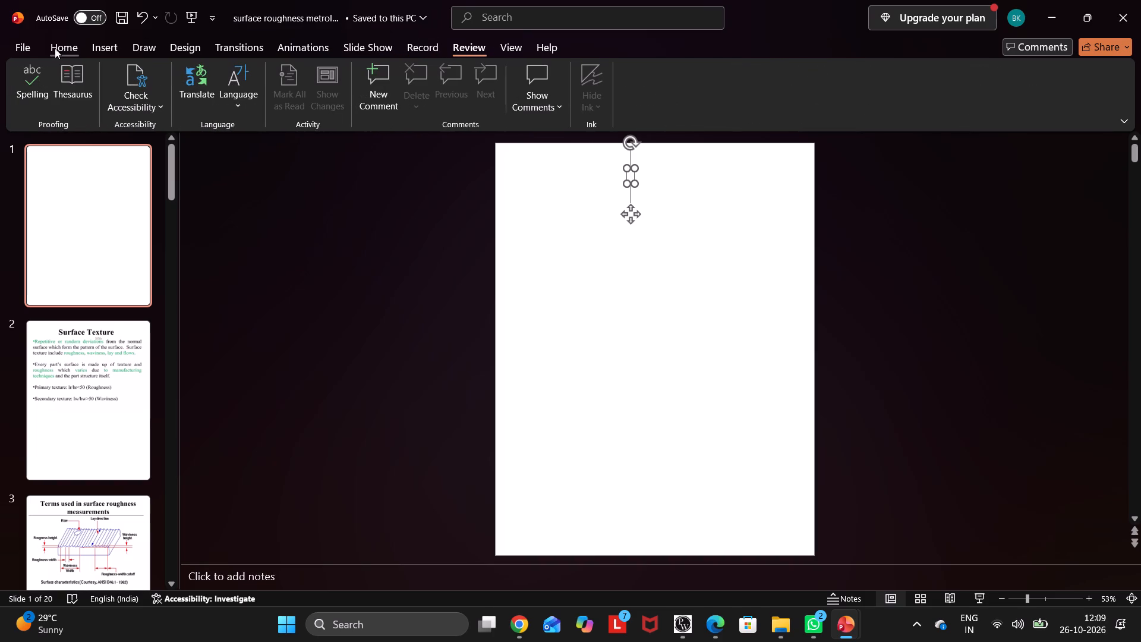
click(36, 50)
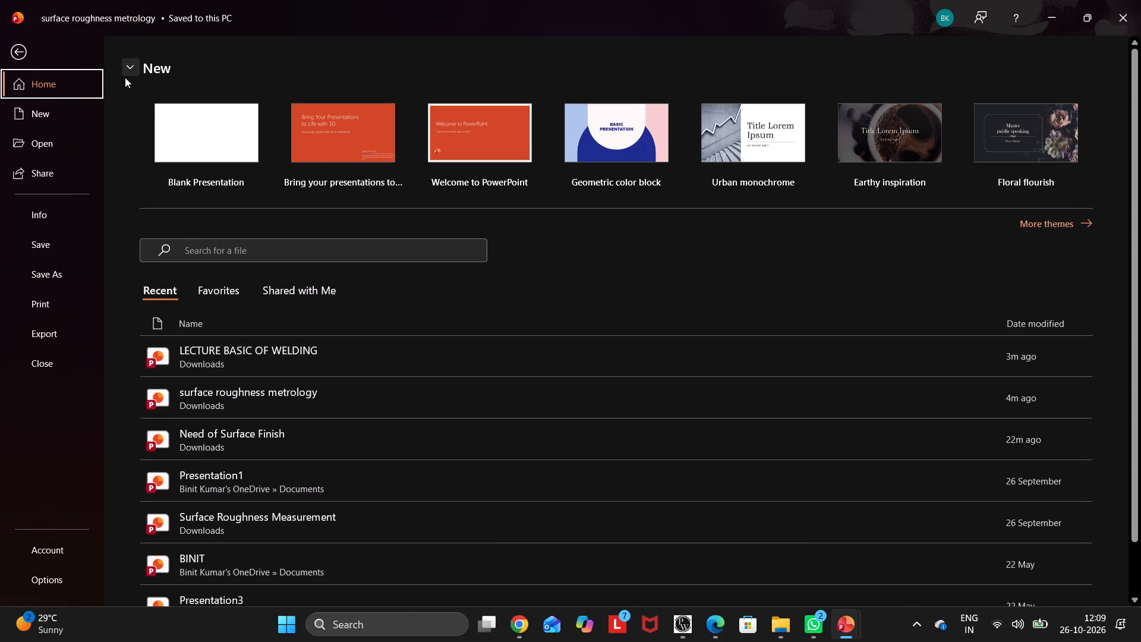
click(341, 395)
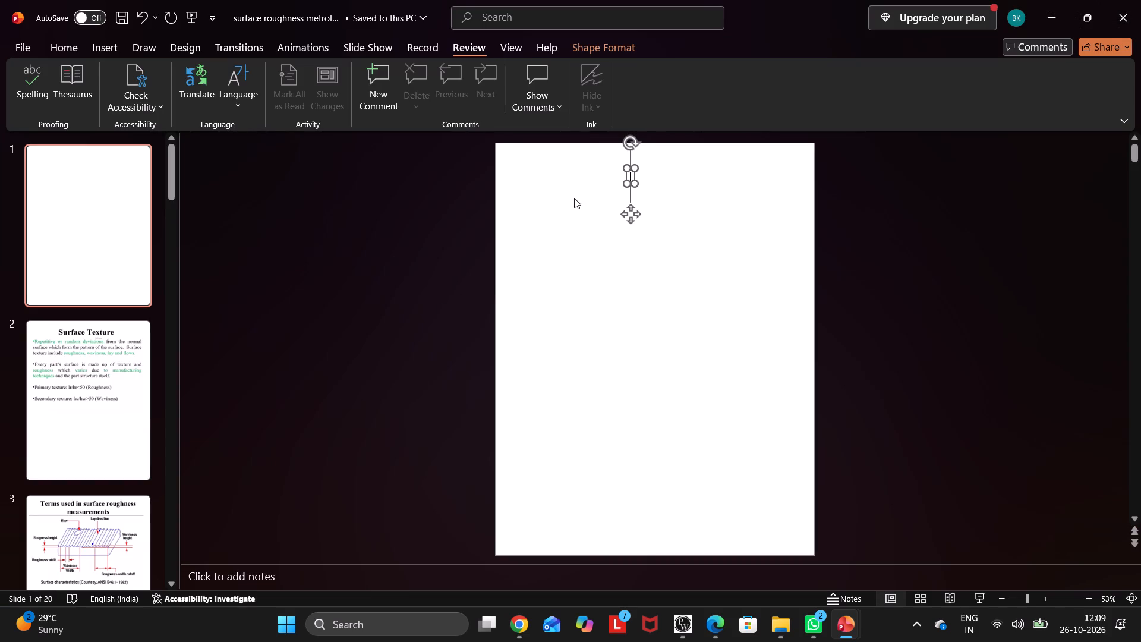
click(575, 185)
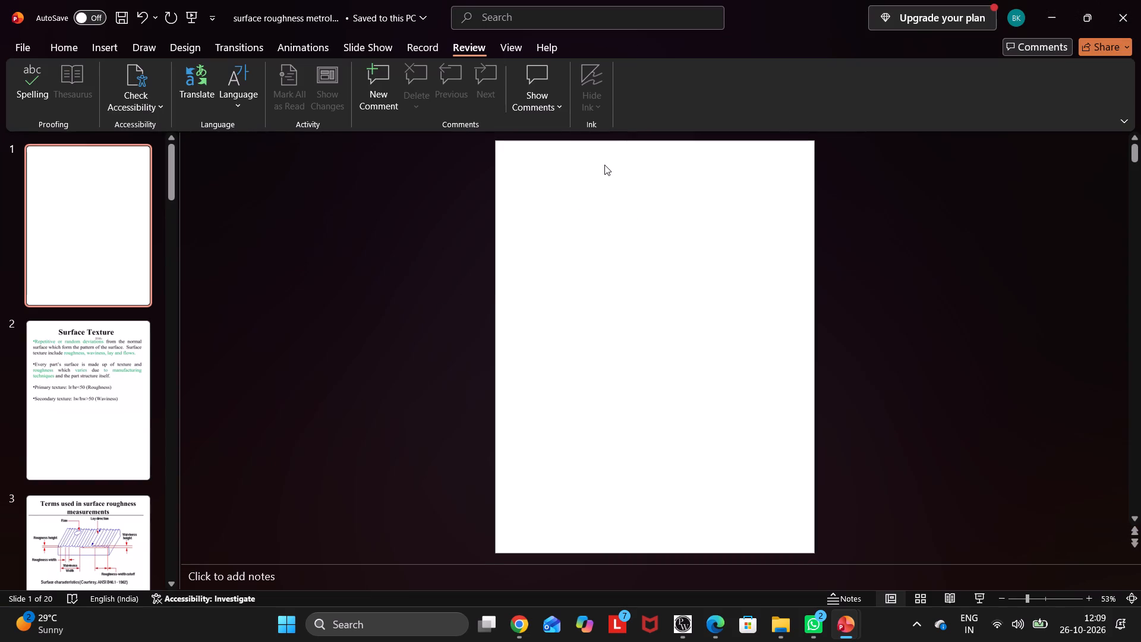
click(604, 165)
Run a spelling check on the presentation.
click(33, 87)
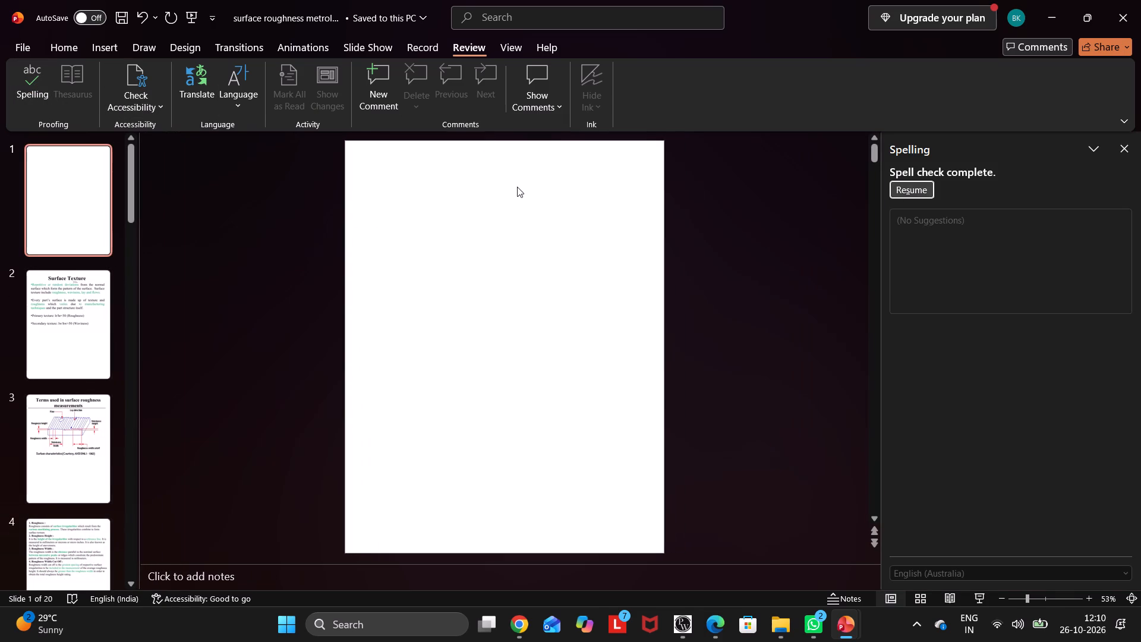
click(453, 175)
key(m)
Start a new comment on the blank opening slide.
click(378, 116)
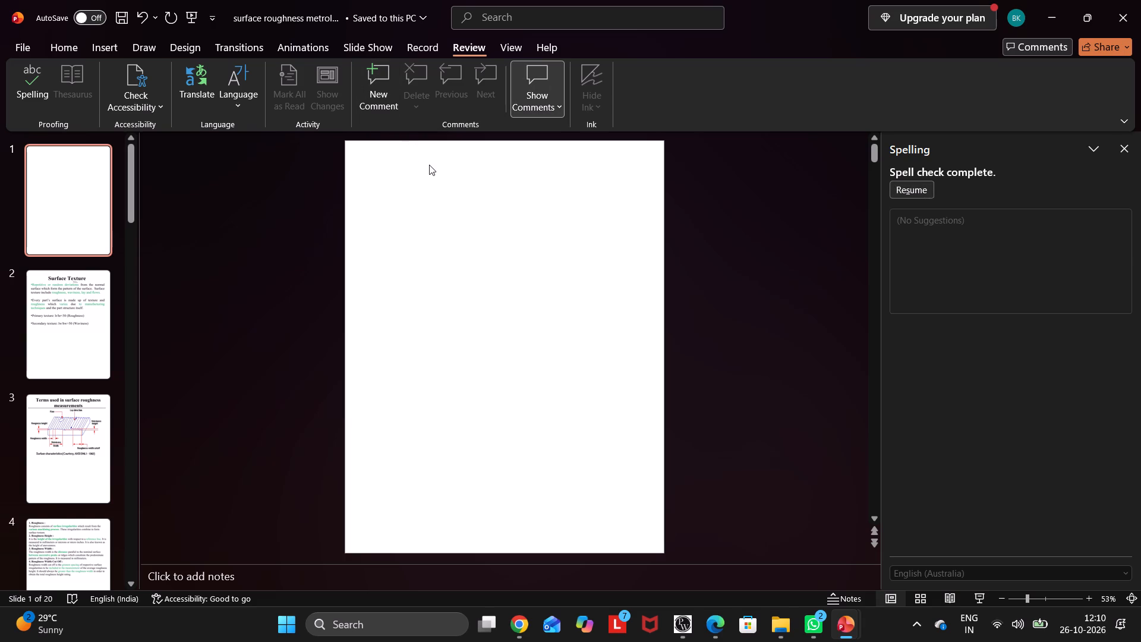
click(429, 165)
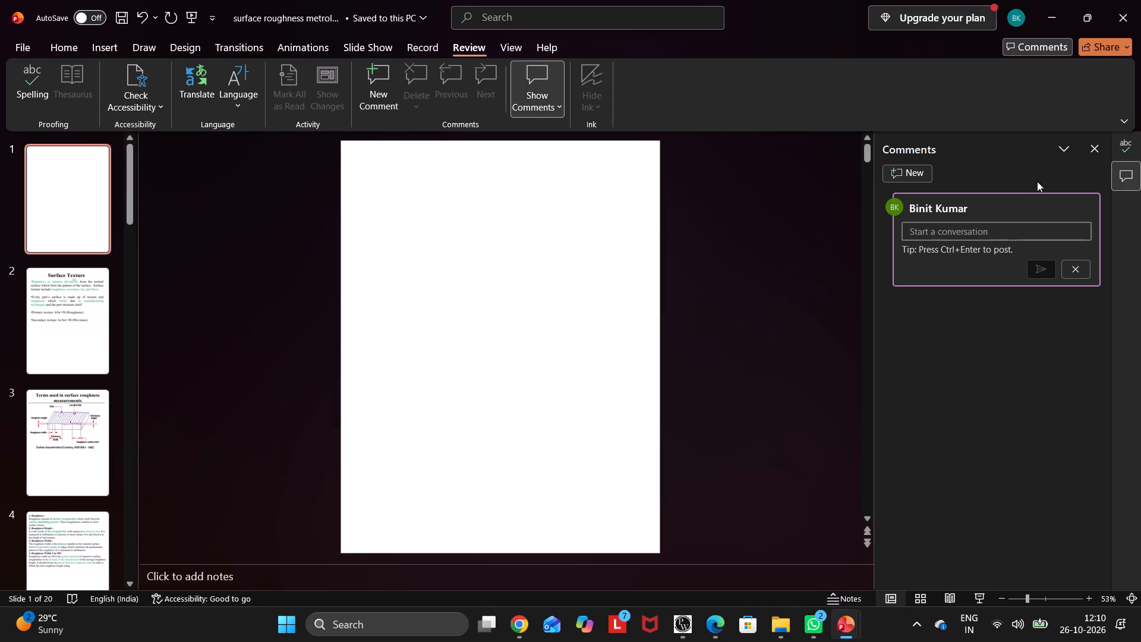
Insert a wide text box near the top of the blank opening slide, extending from before its centre towards the right edge.
click(201, 39)
click(152, 47)
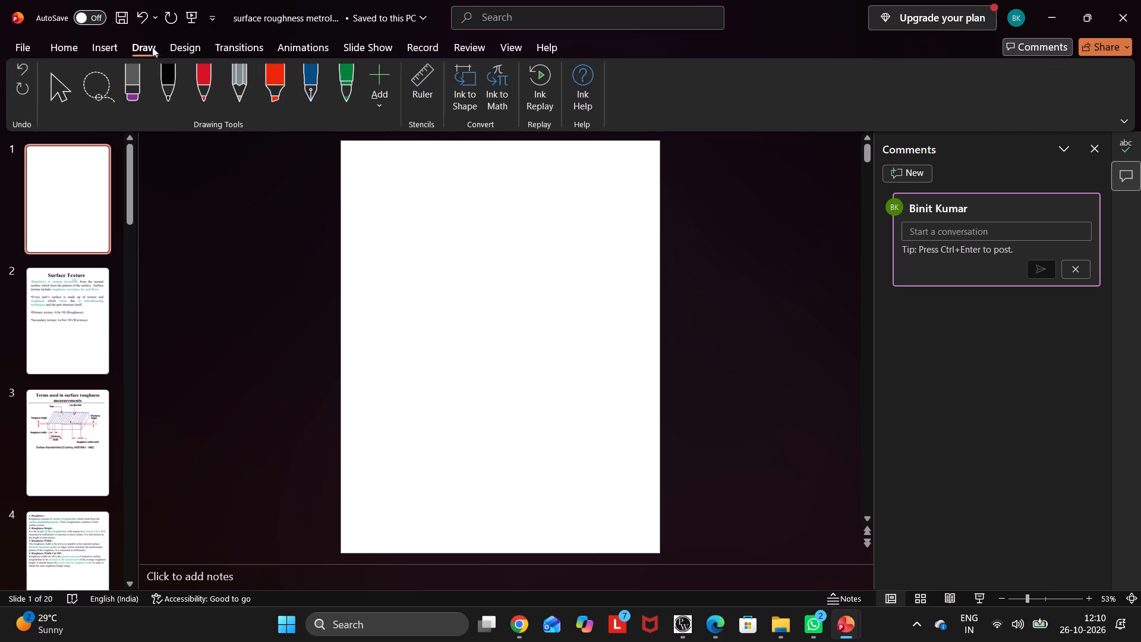
click(108, 41)
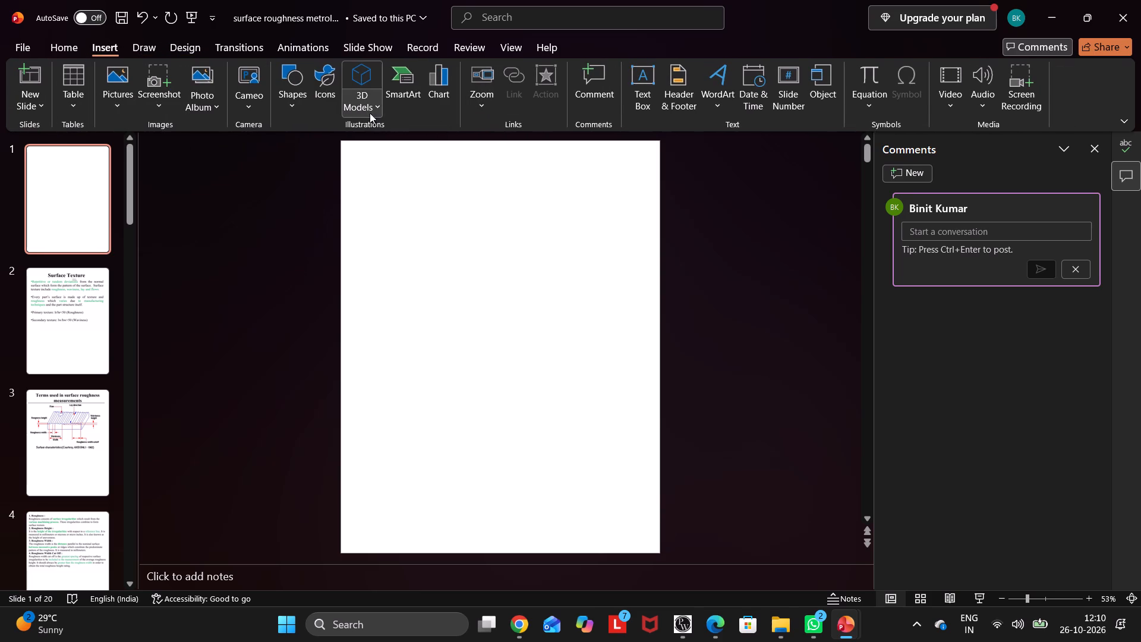
click(635, 97)
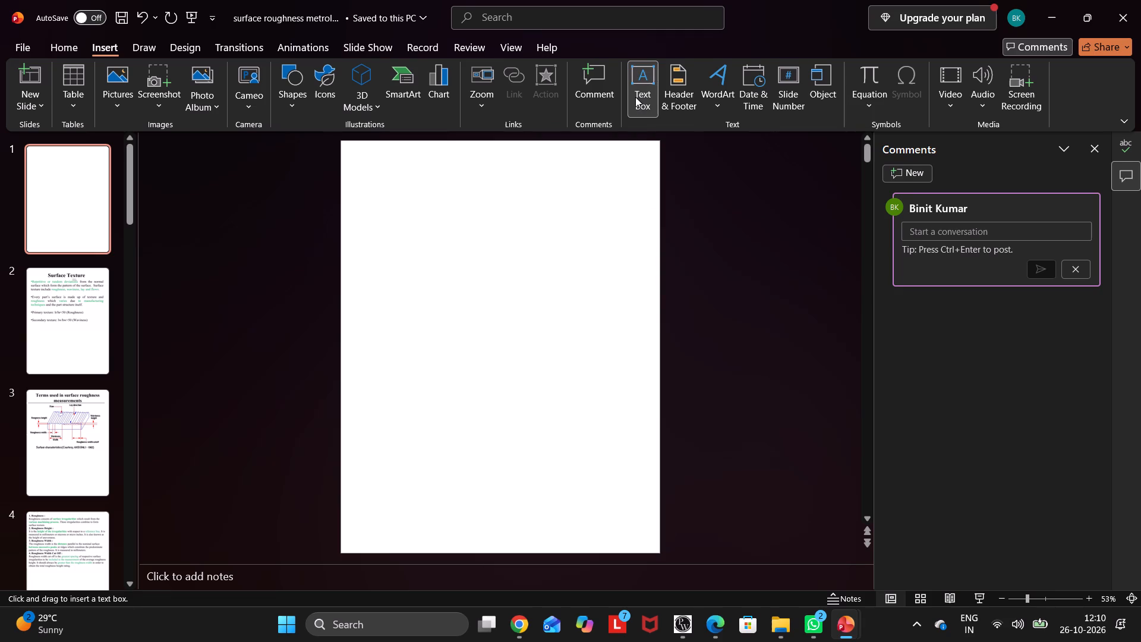
drag(473, 153, 543, 165)
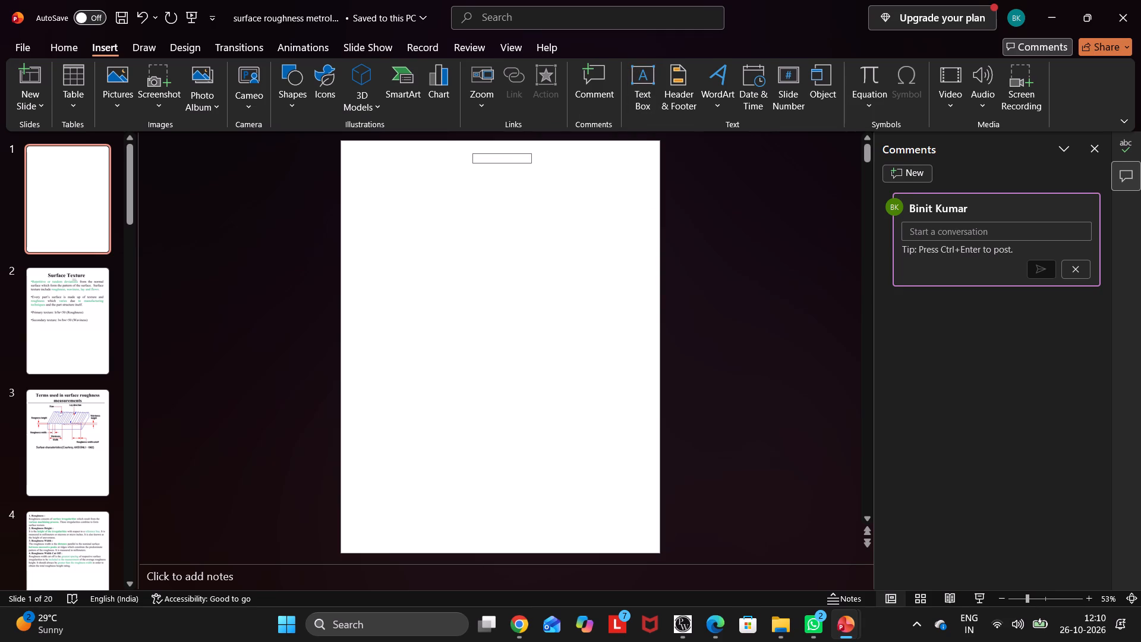
drag(543, 165, 591, 187)
drag(591, 187, 600, 222)
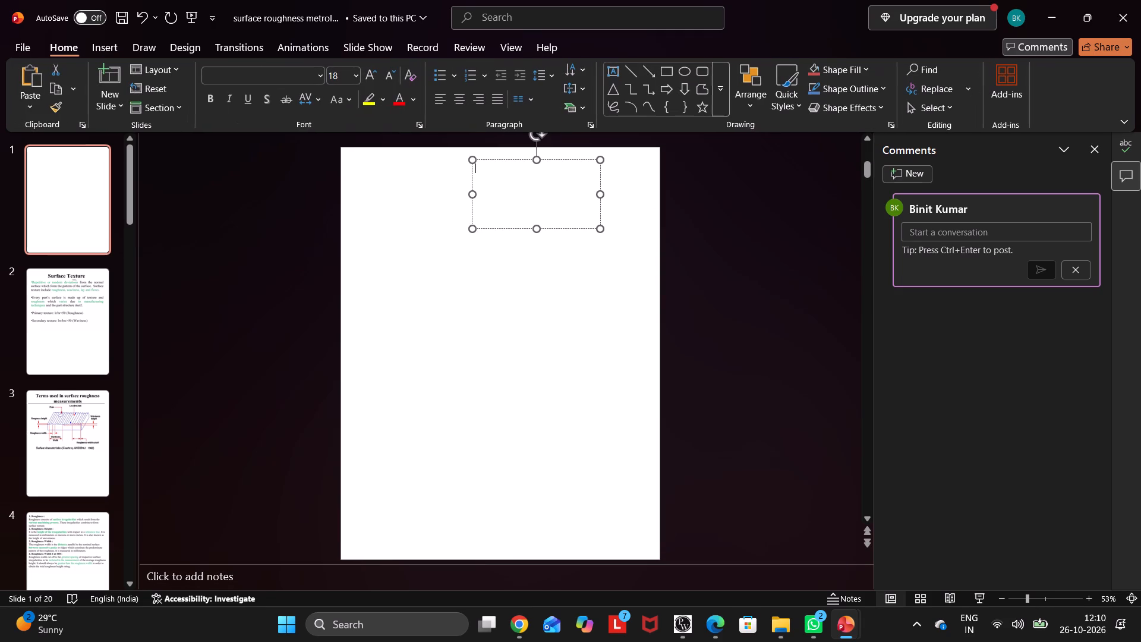
click(498, 174)
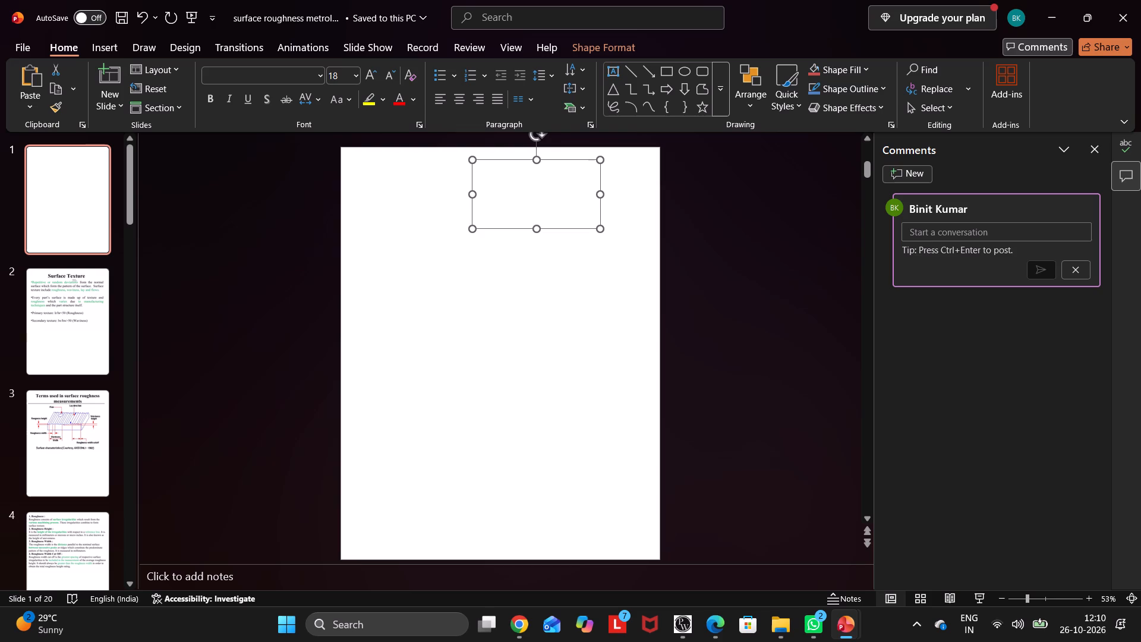
Enter METROLOGY AND MEASUREMENT as the heading in the new text box.
key(m)
key(BackSpace)
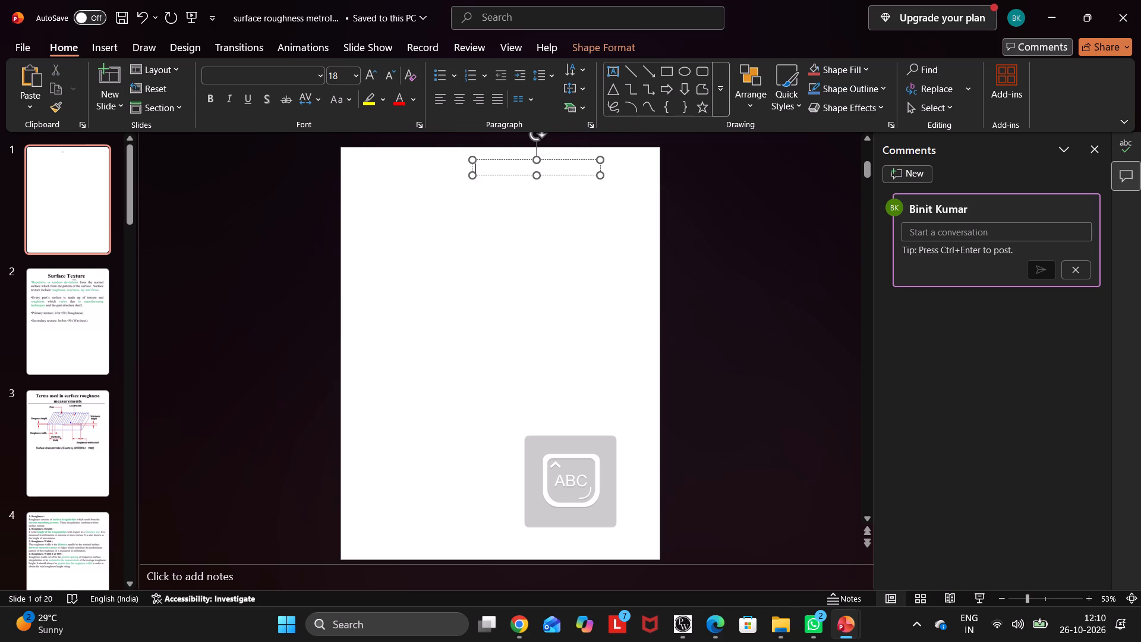
text(METROLOGY AND ME)
text(AS)
key(u)
key(r)
key(e)
key(m)
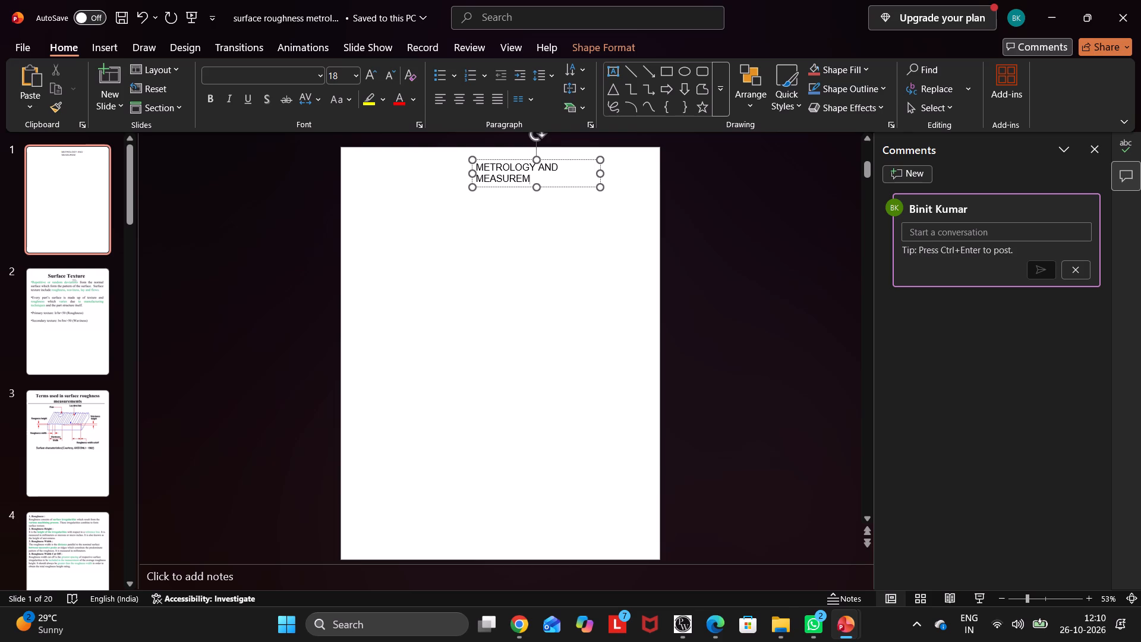
key(e)
key(n)
key(t)
Widen the heading's text box towards the slide's left edge until the heading fits on one line.
drag(471, 173, 447, 178)
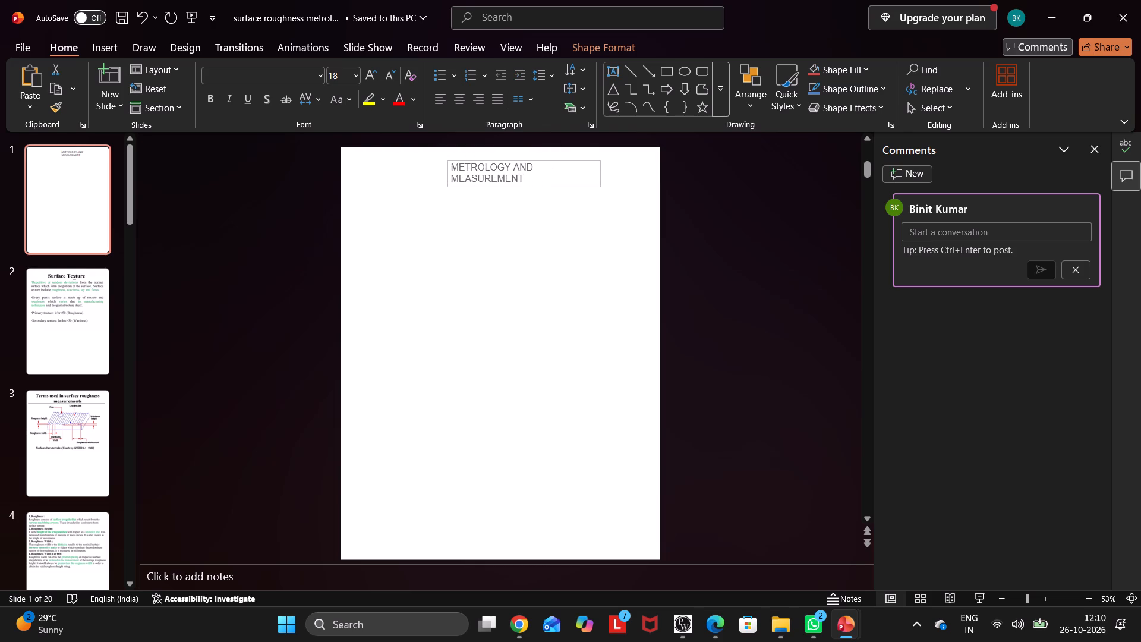
drag(447, 178, 424, 212)
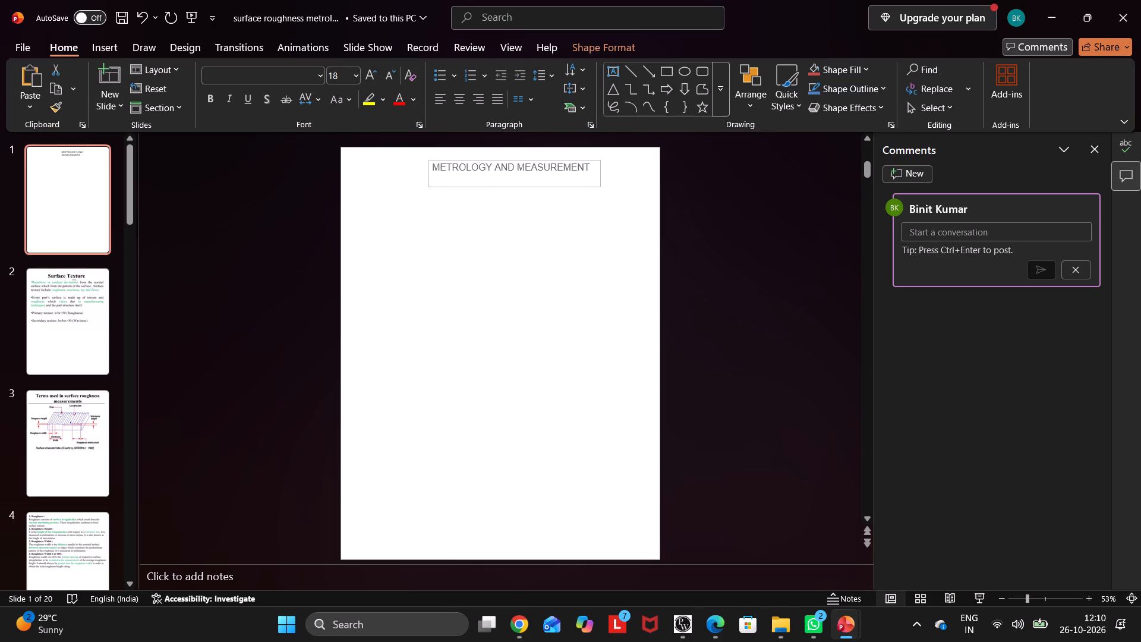
drag(424, 212, 406, 222)
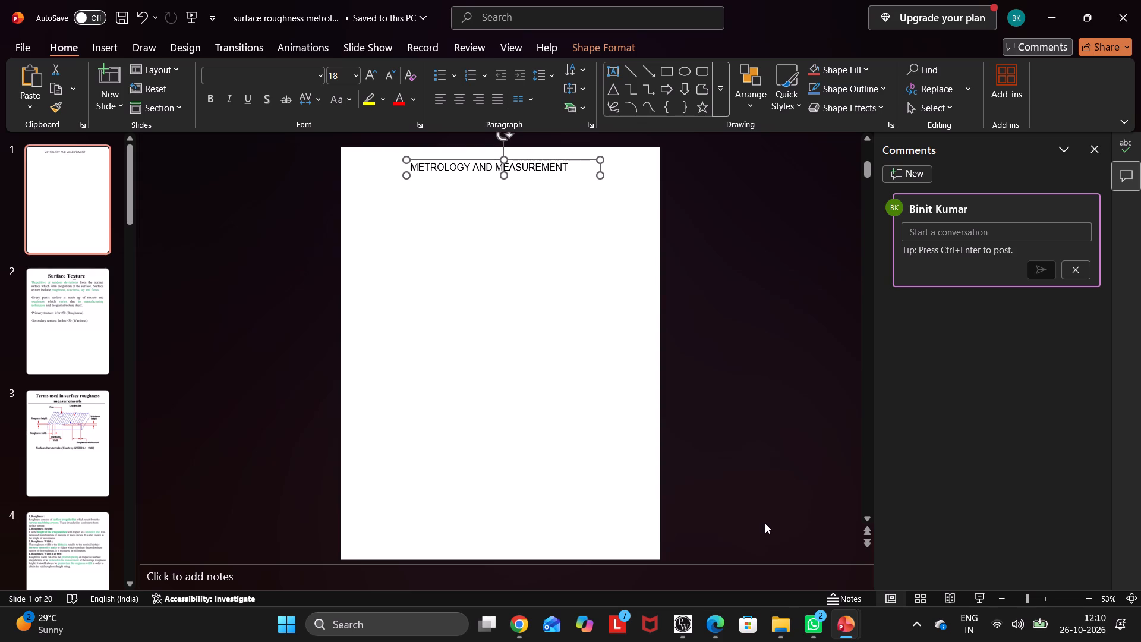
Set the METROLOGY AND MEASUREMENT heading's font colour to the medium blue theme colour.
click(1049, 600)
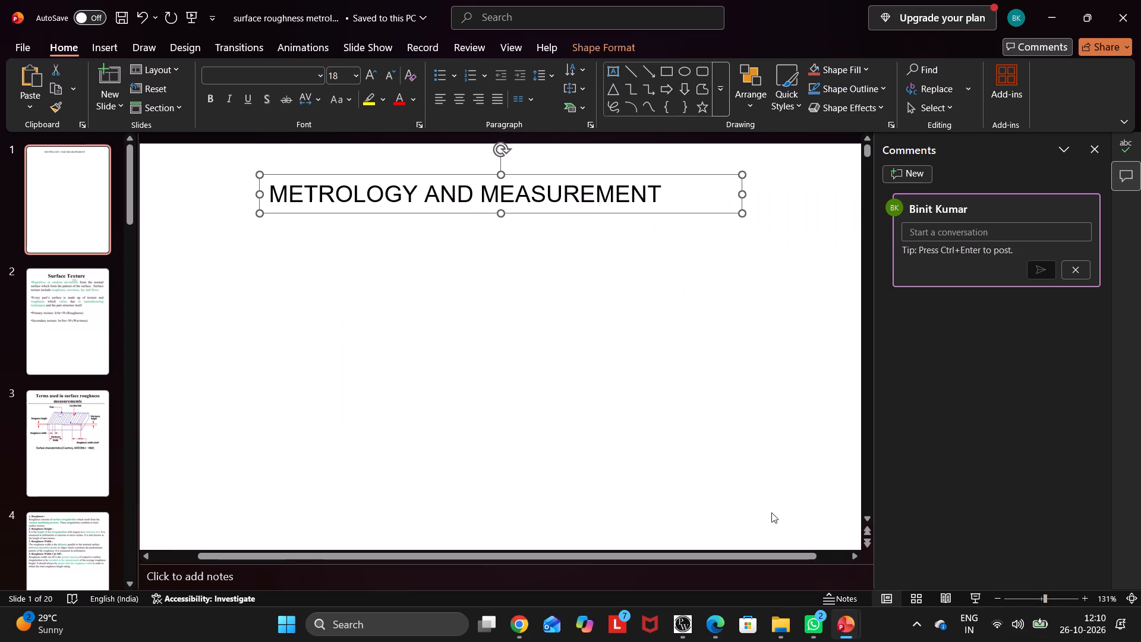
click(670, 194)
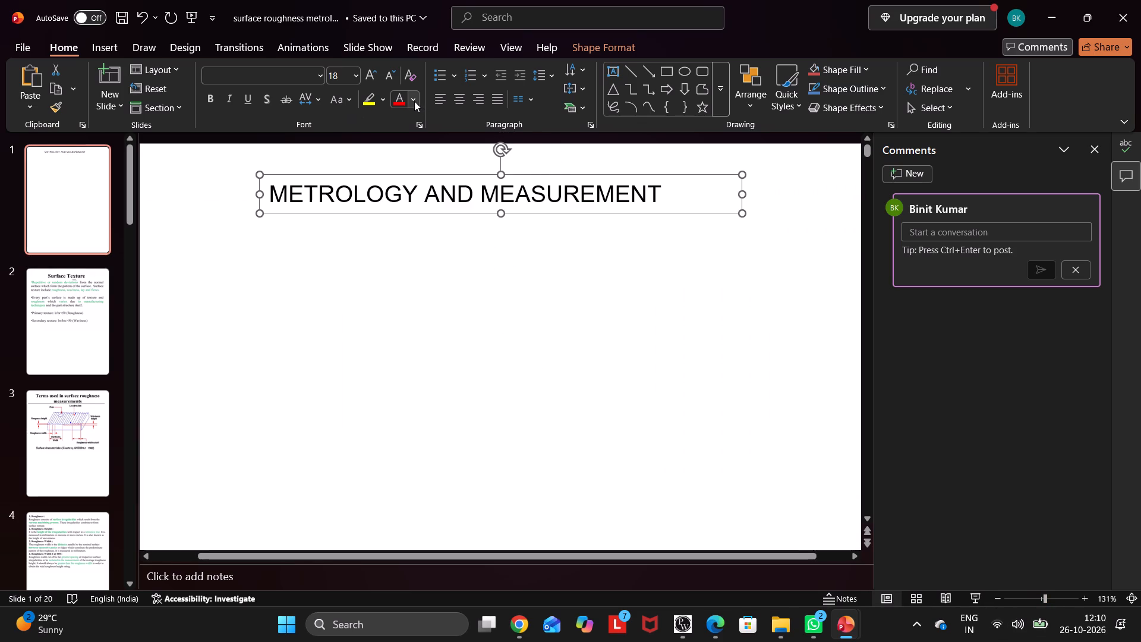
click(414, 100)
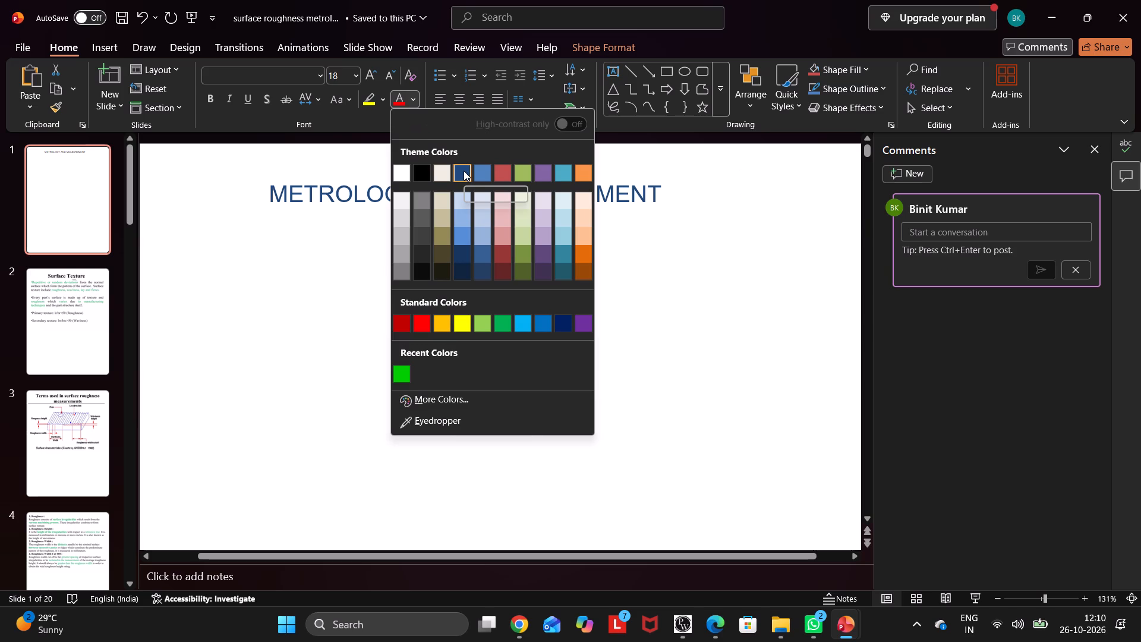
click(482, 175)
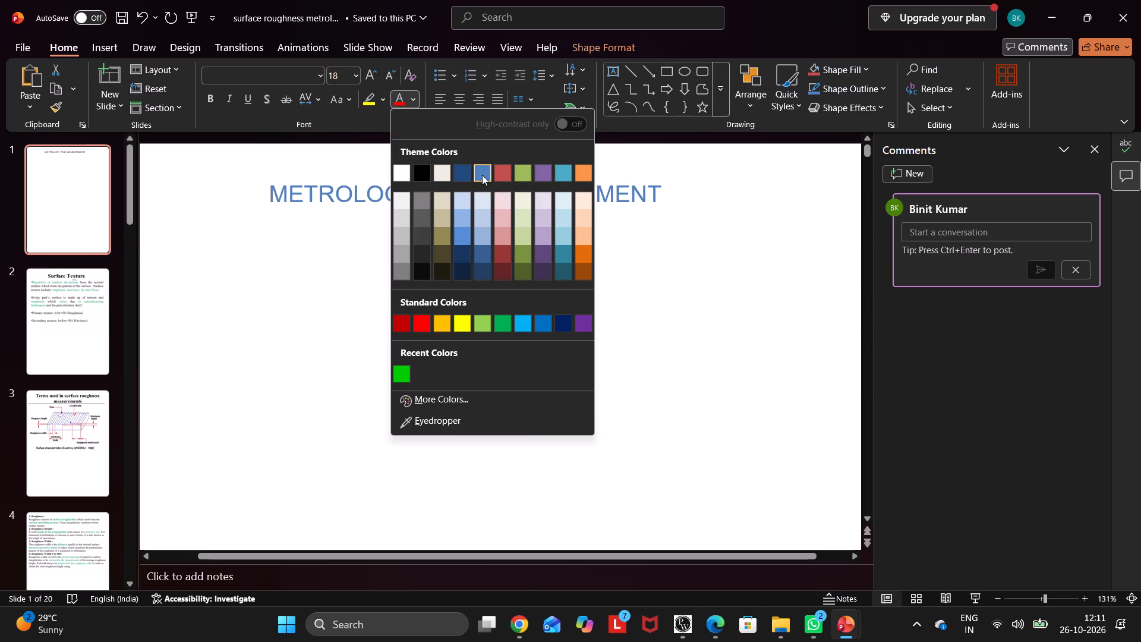
Check the heading colour on the welding lecture's title slide and set the METROLOGY AND MEASUREMENT heading to black to match.
click(1048, 596)
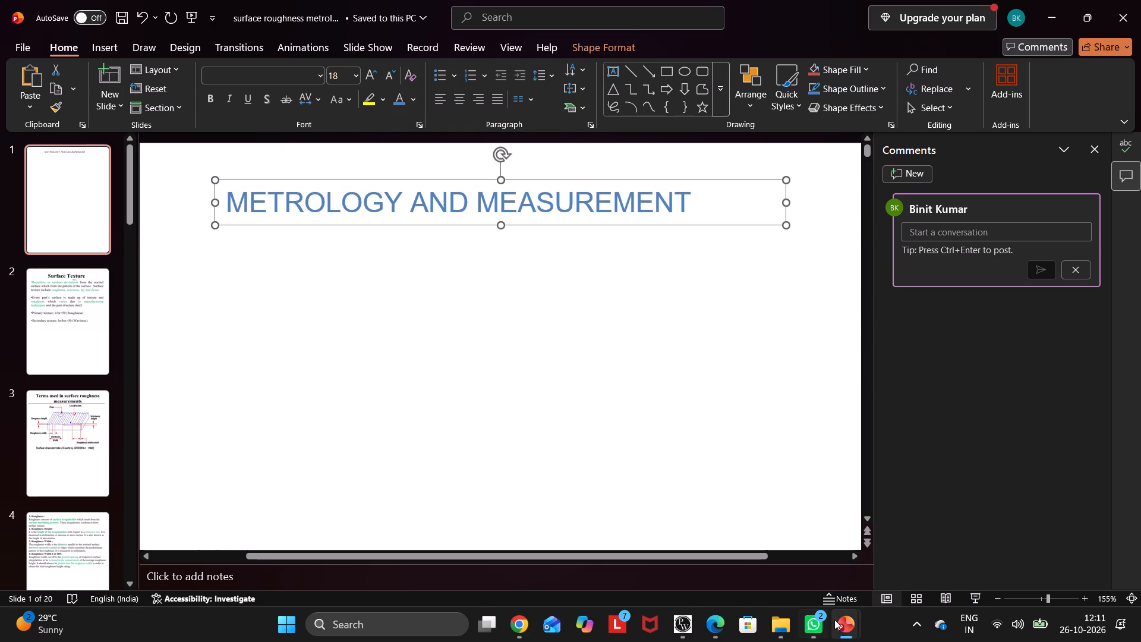
click(936, 560)
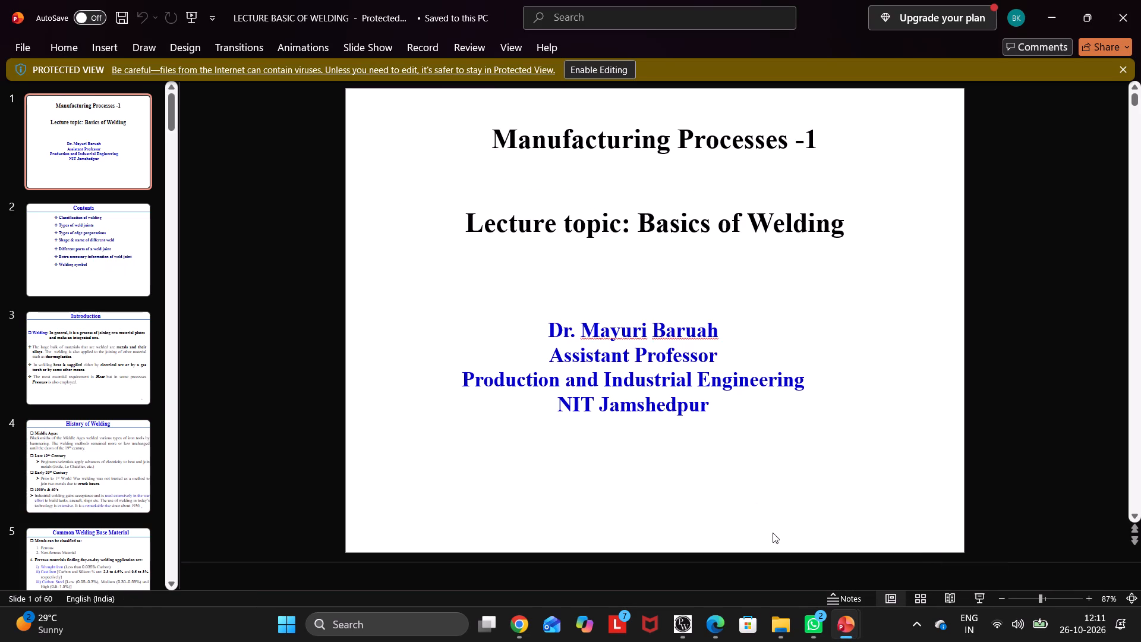
click(849, 620)
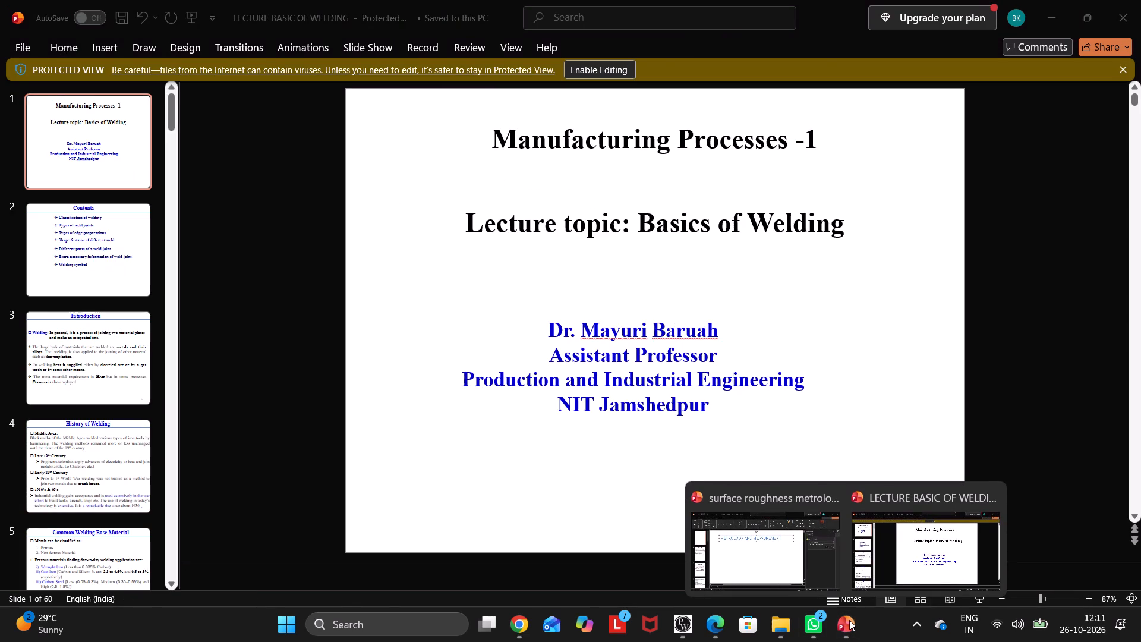
click(778, 558)
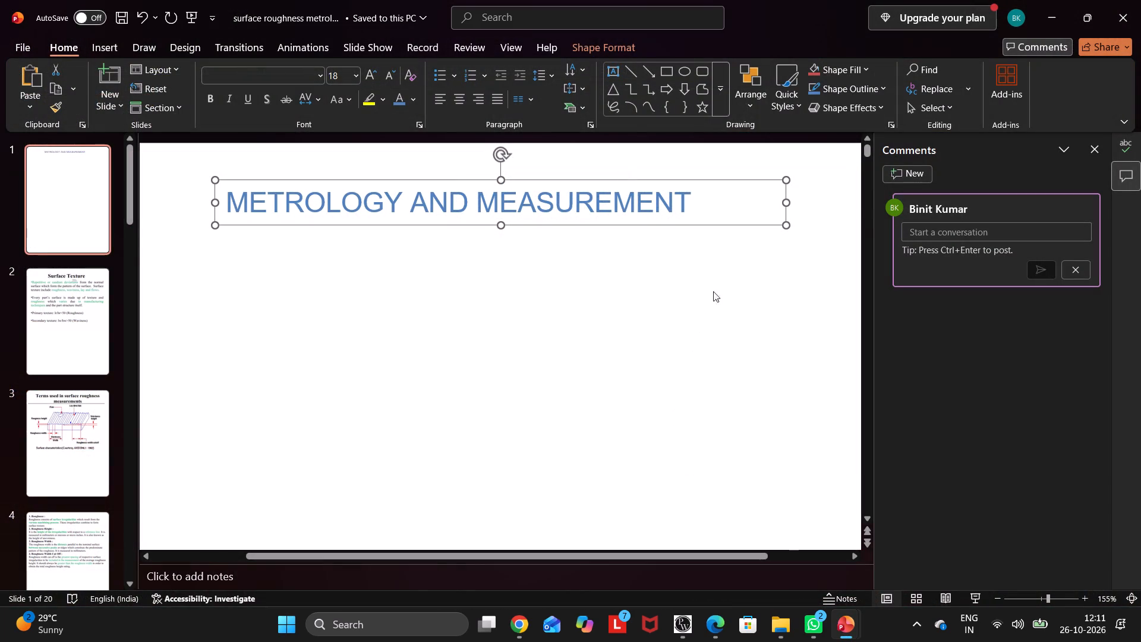
click(412, 103)
click(420, 166)
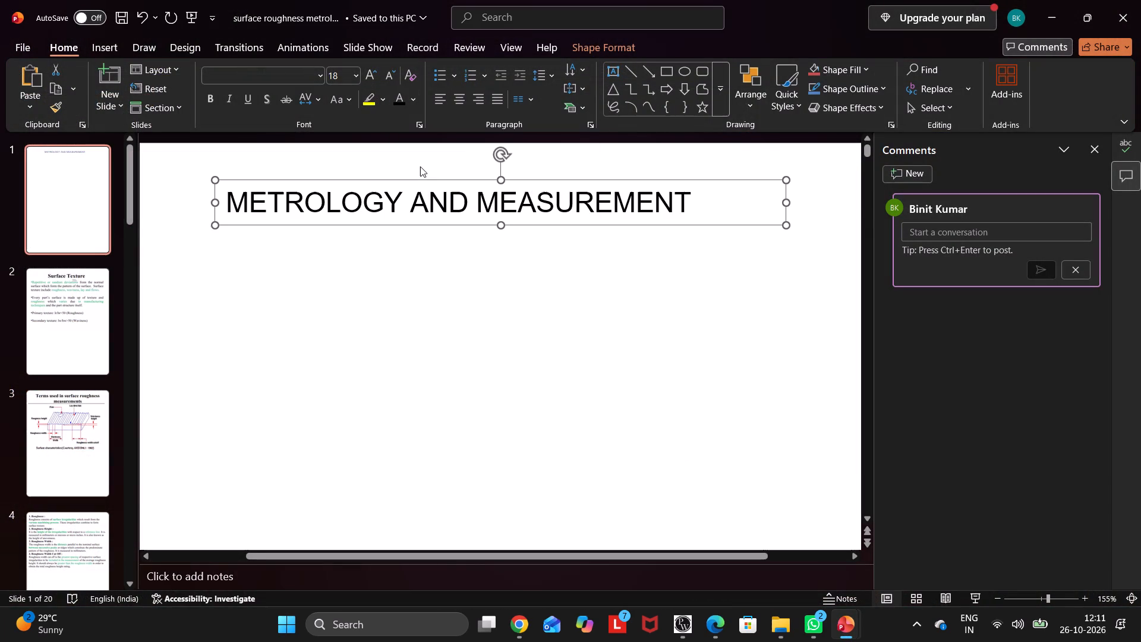
click(381, 254)
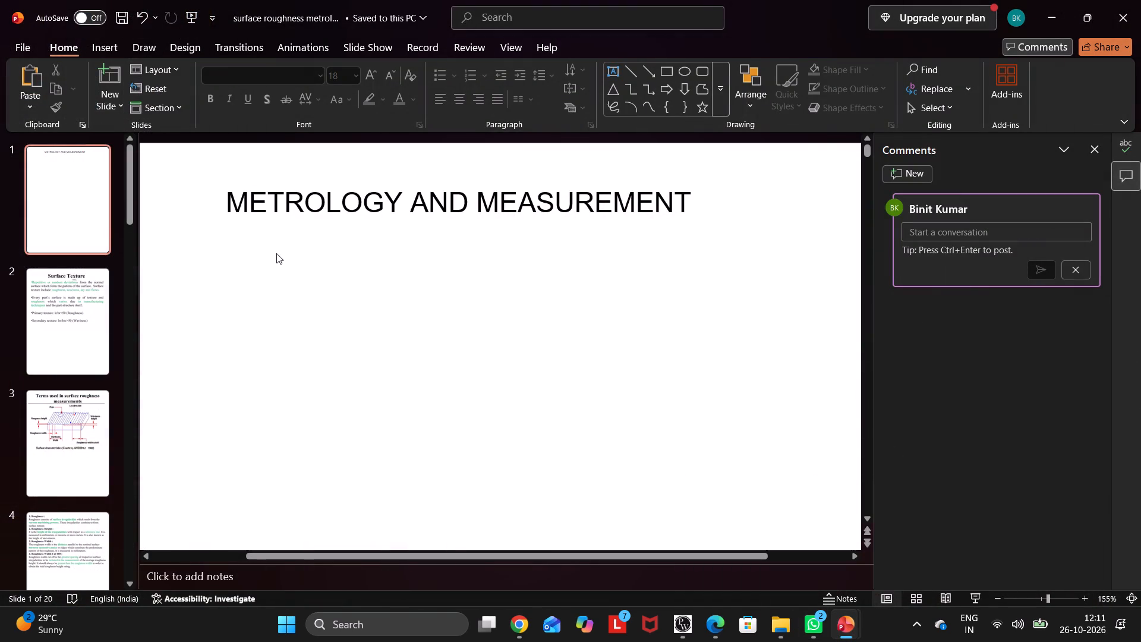
Insert a second text box below the heading, starting slightly left of it, following the welding lecture's title slide layout.
click(261, 249)
click(907, 558)
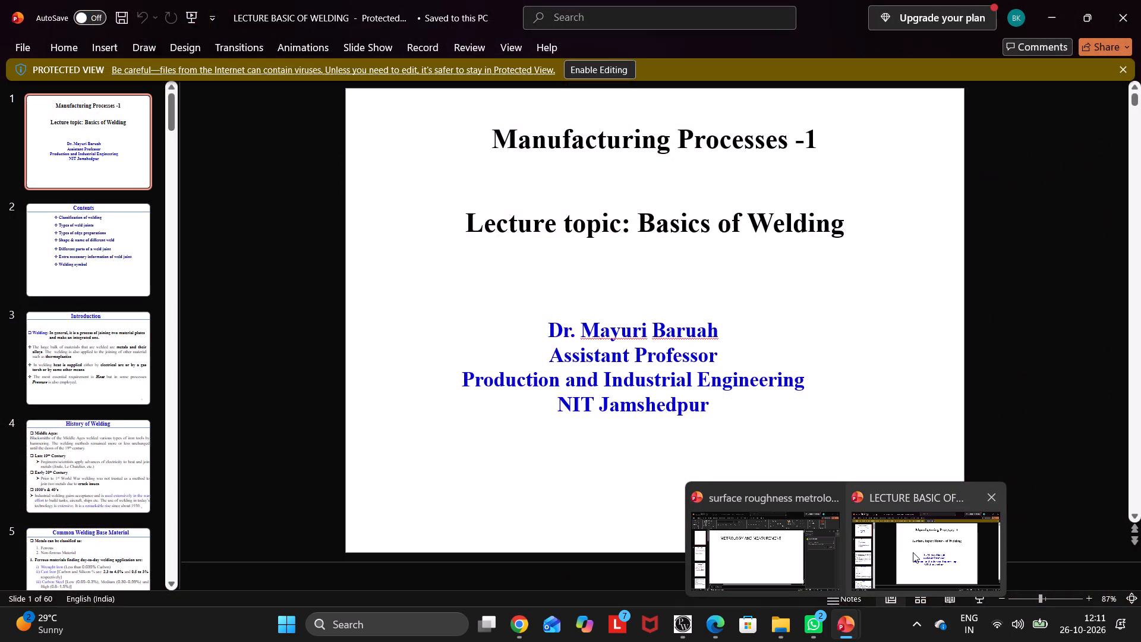
click(736, 546)
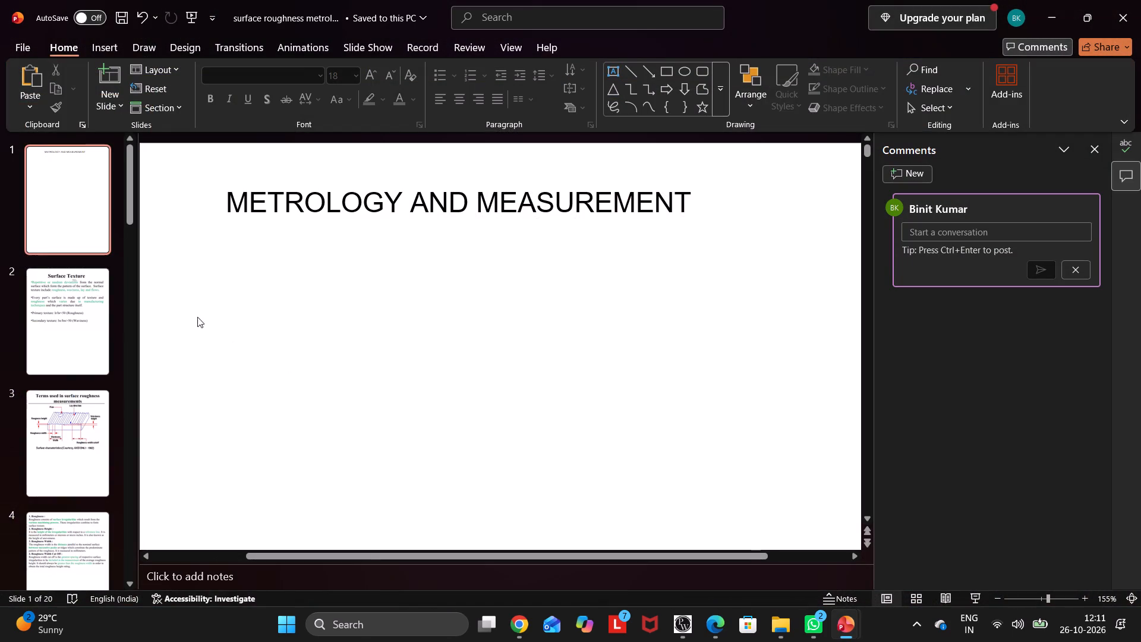
click(224, 247)
click(213, 247)
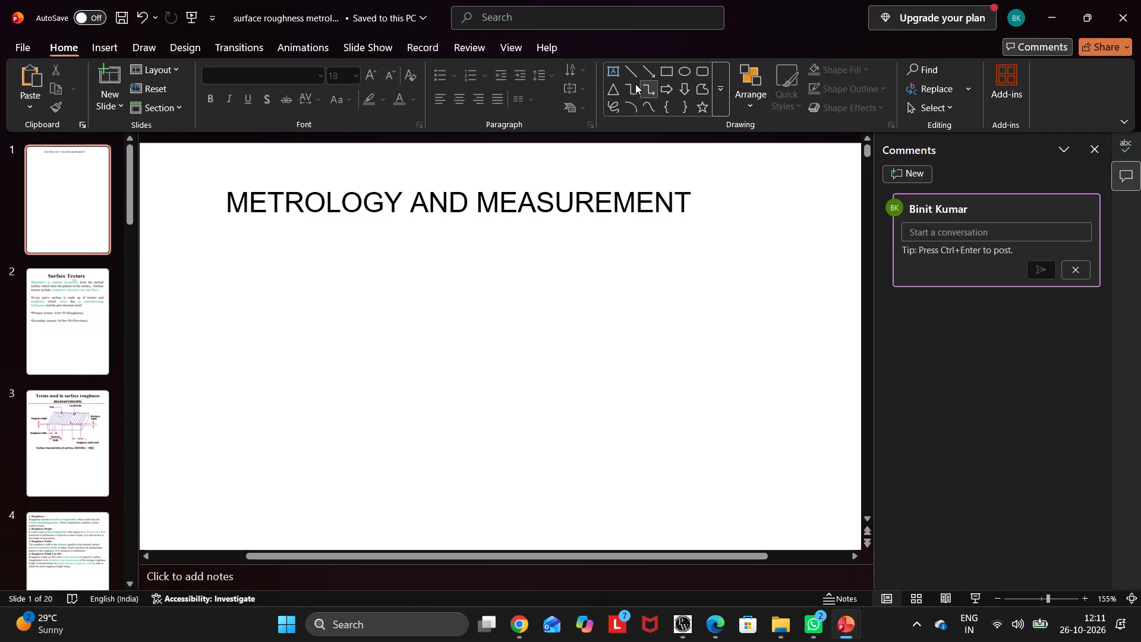
click(615, 68)
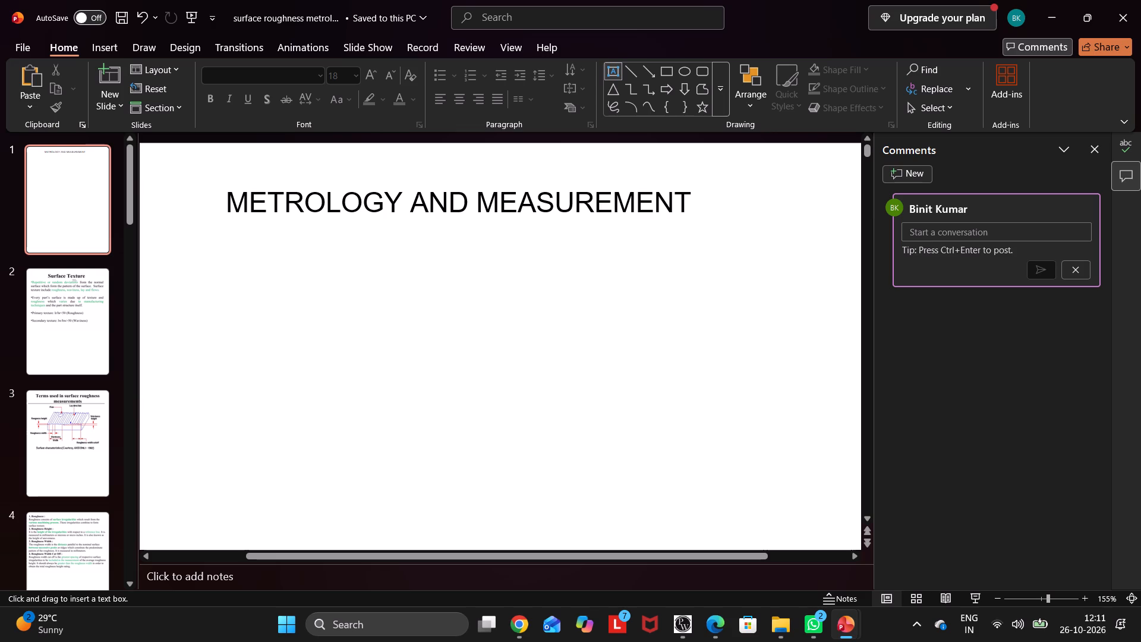
drag(185, 250, 323, 297)
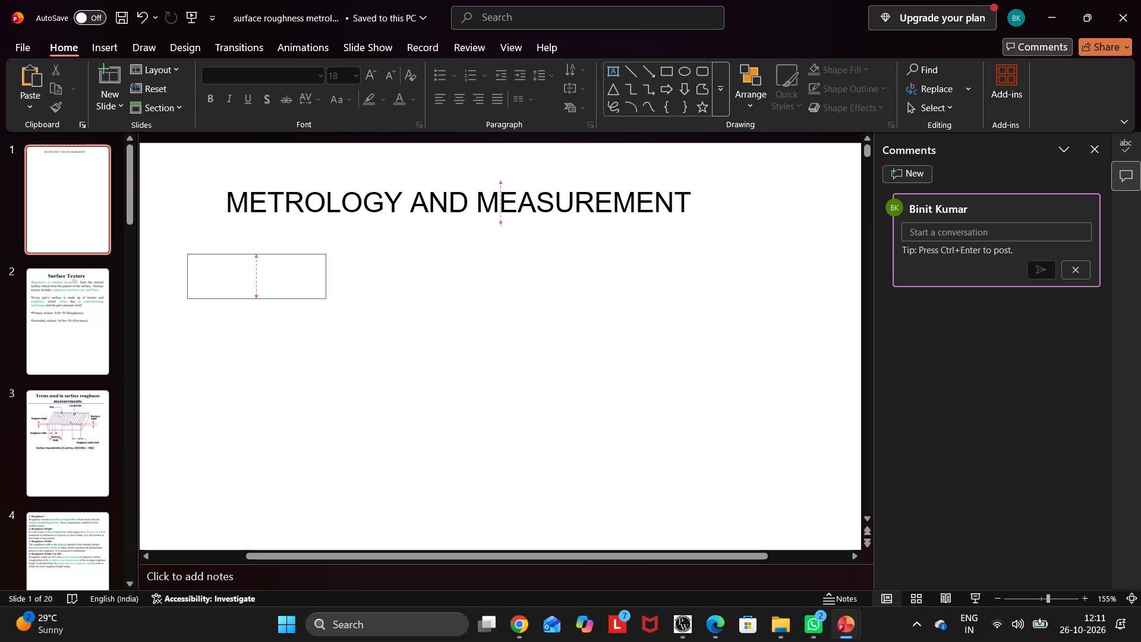
drag(323, 297, 398, 292)
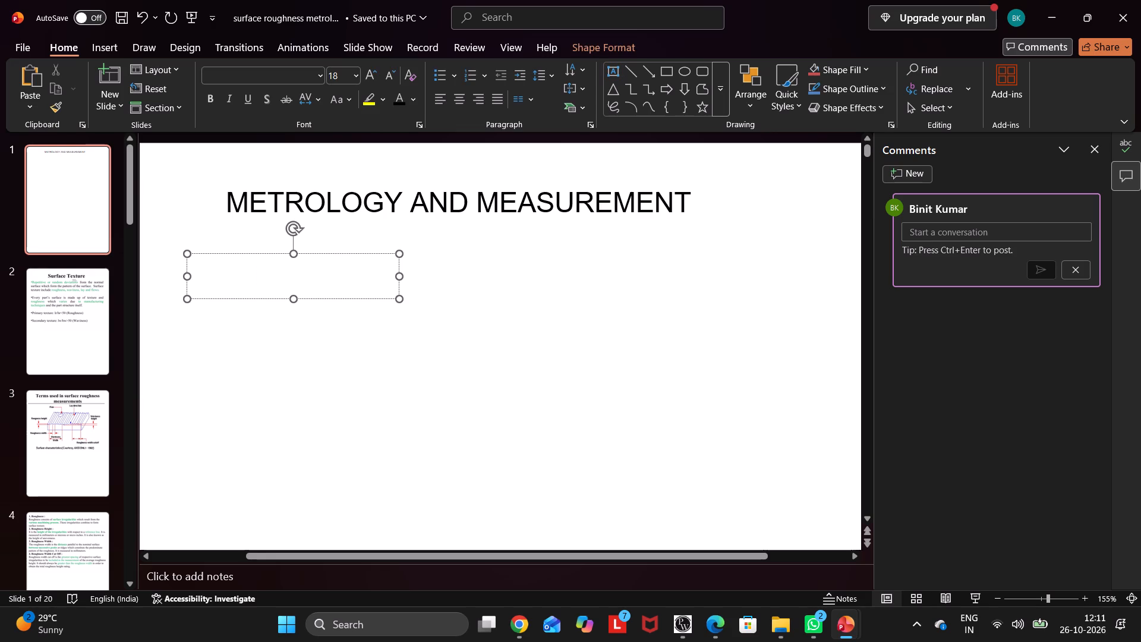
Enter Lecture Topic in the text box below the heading.
key(l)
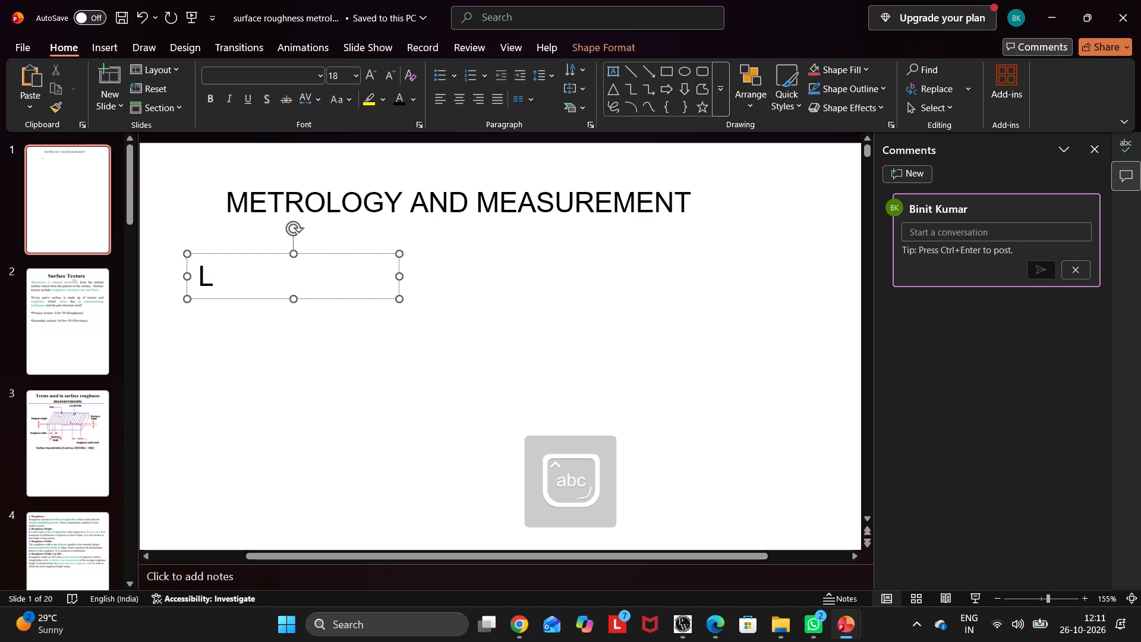
key(e)
key(c)
key(t)
key(u)
key(r)
key(e)
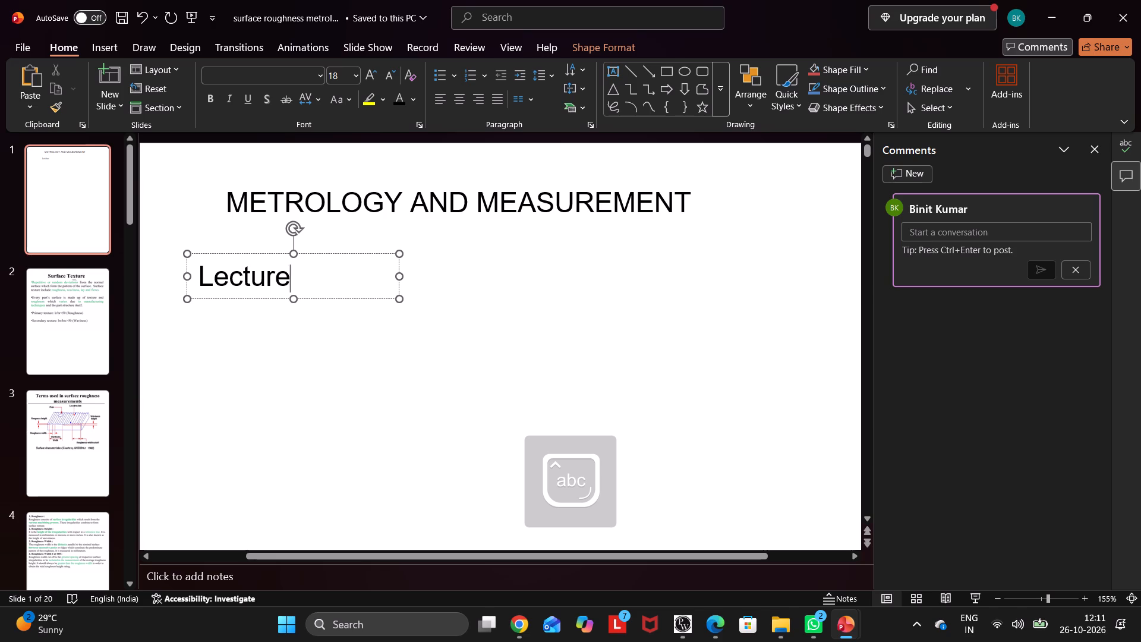
key(space)
key(t)
text(opic)
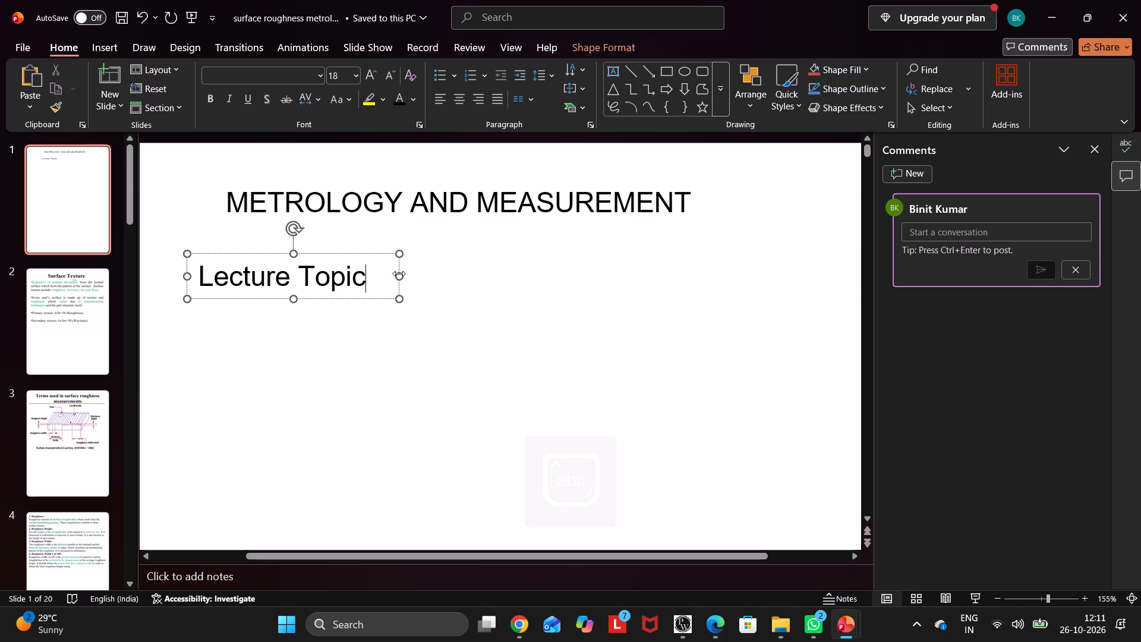
Widen the Lecture Topic text box to the right, past the middle of the slide.
drag(399, 273, 556, 292)
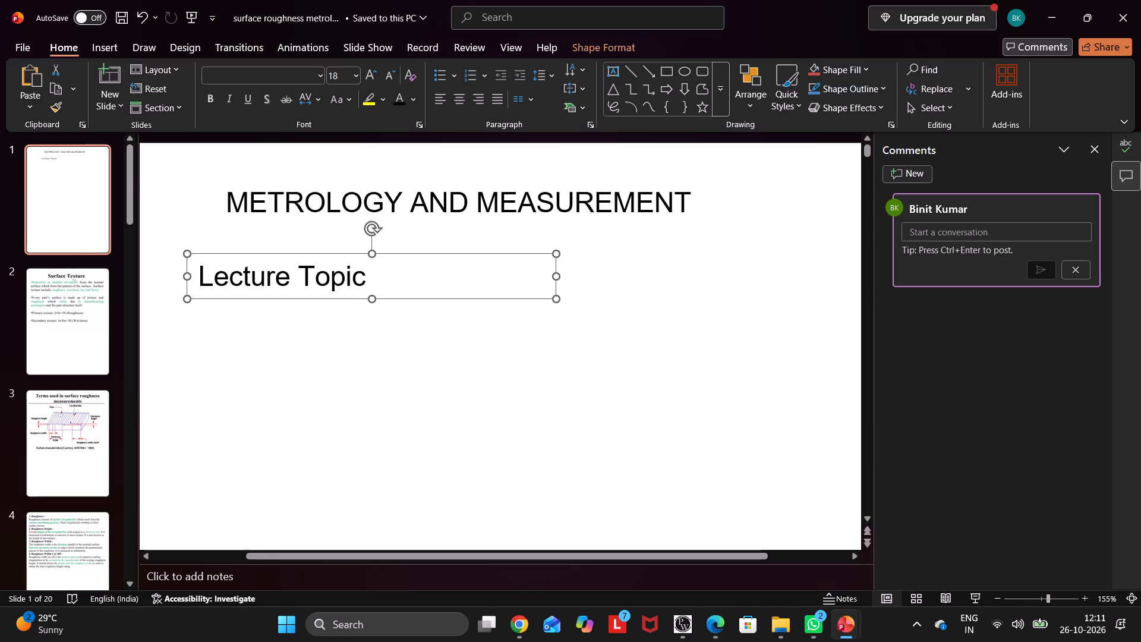
Add a spaced dash after Lecture Topic in the text box below the heading.
click(377, 275)
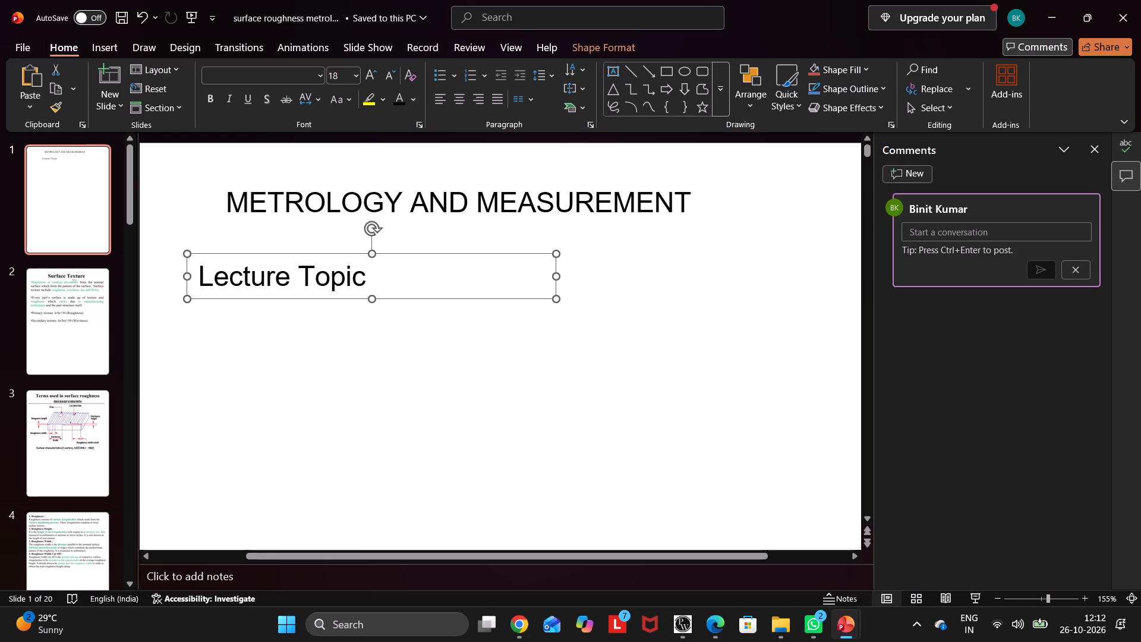
click(370, 275)
key(space)
key(shift+colon)
key(BackSpace)
key(BackSpace)
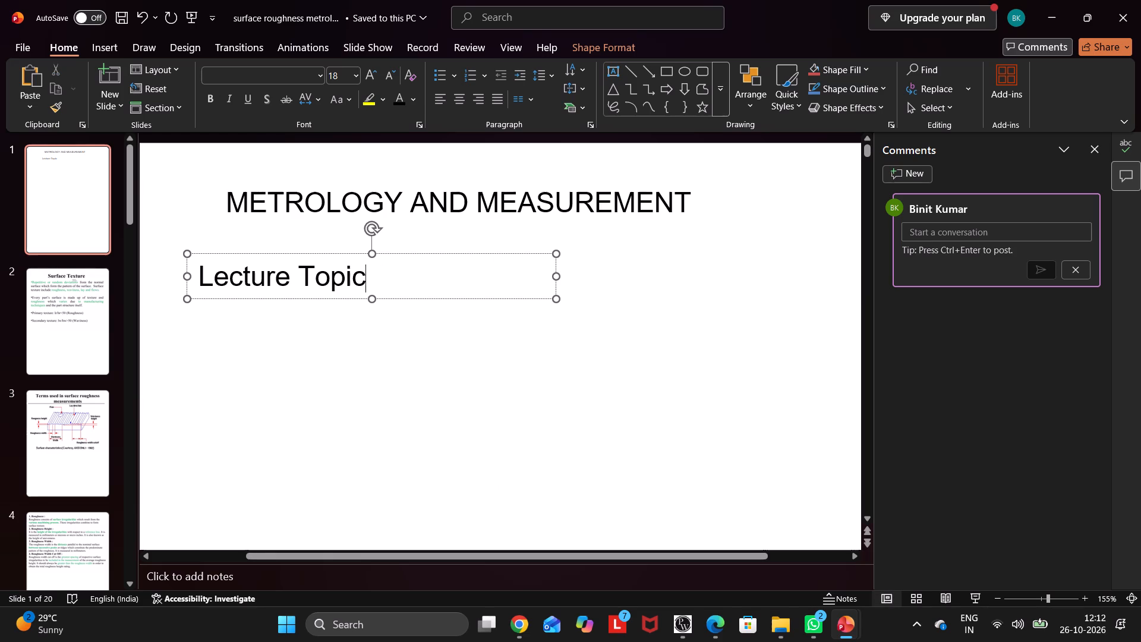
click(373, 278)
key(space)
key(minus)
key(space)
Complete the lecture topic line after the dash with Surface texture.
key(s)
text(ur)
key(f)
key(e)
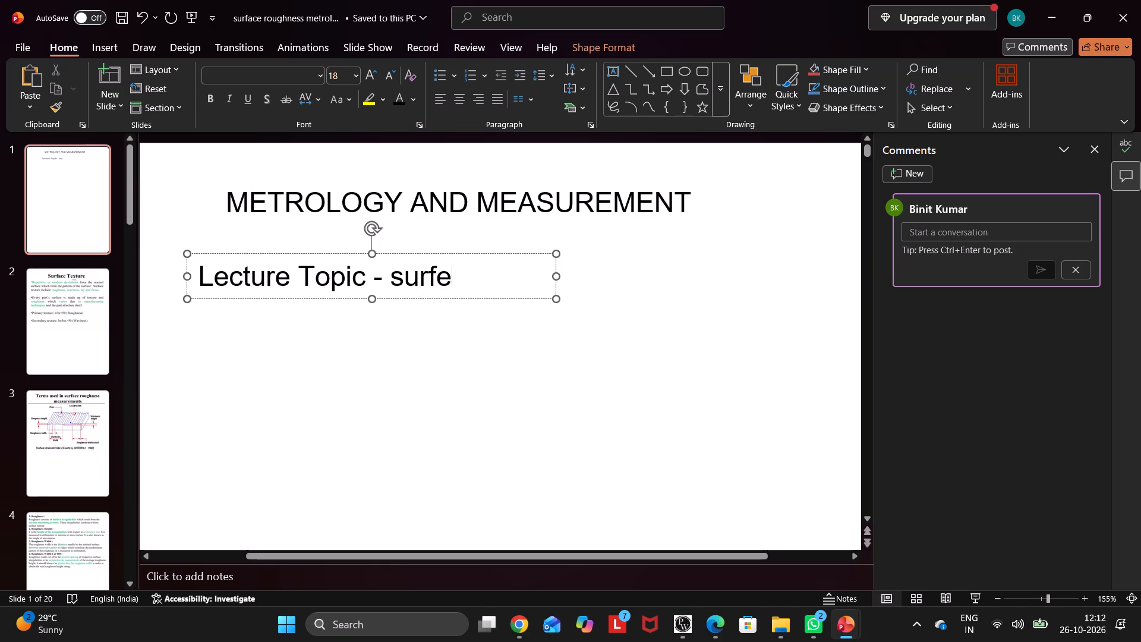
key(BackSpace)
key(BackSpace)
key(BackSpace)
key(BackSpace)
key(BackSpace)
text(SURFE)
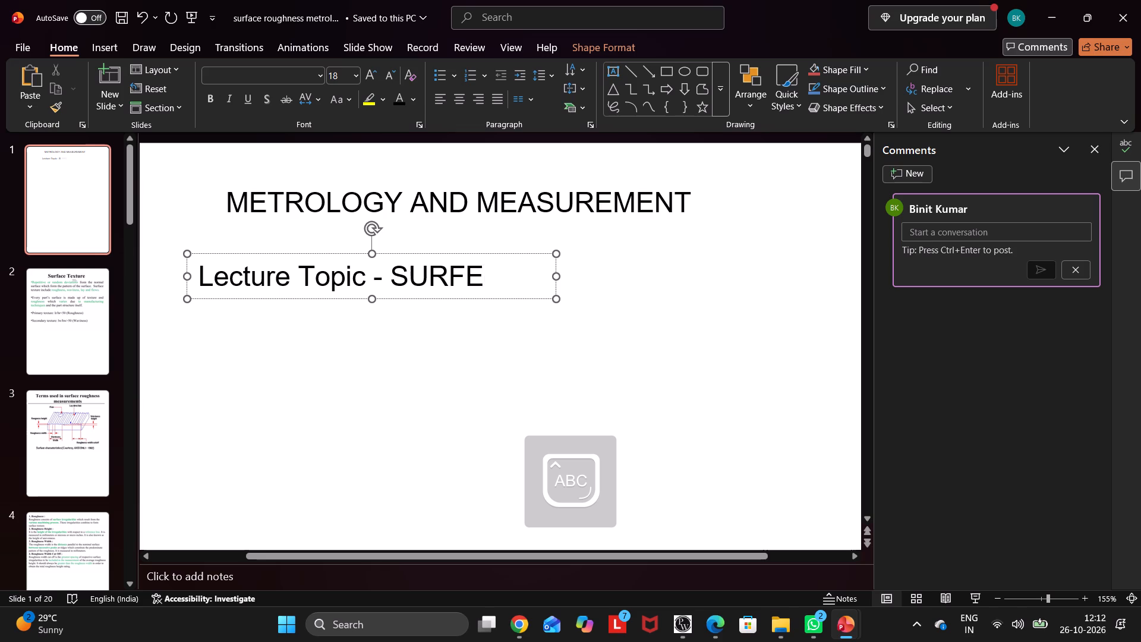
key(BackSpace)
key(BackSpace)
key(BackSpace)
key(BackSpace)
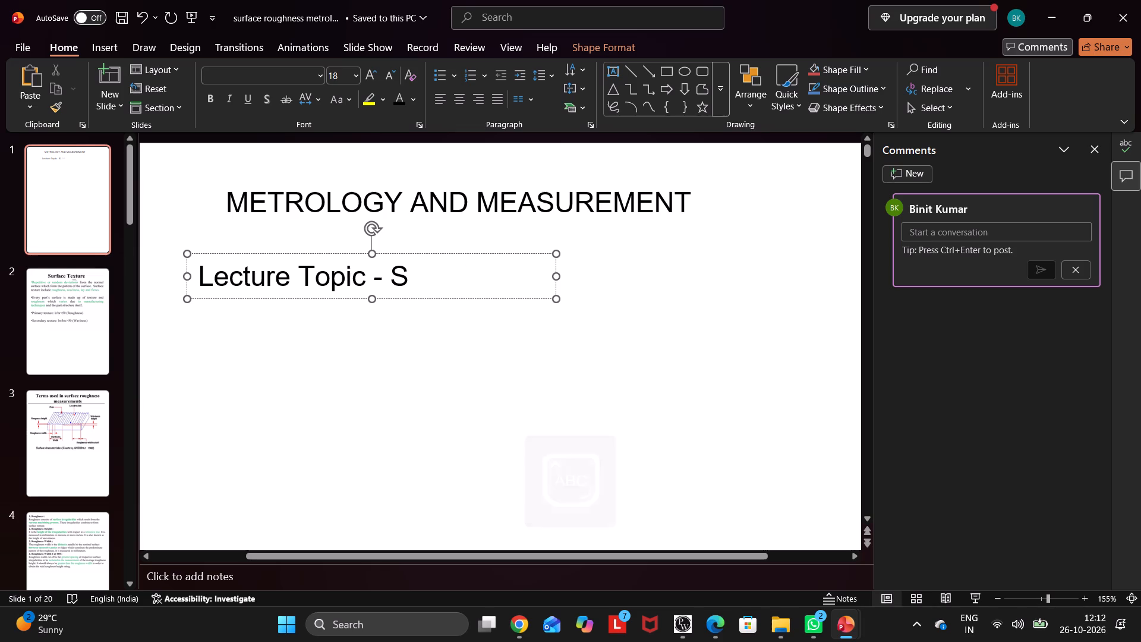
text(urfa)
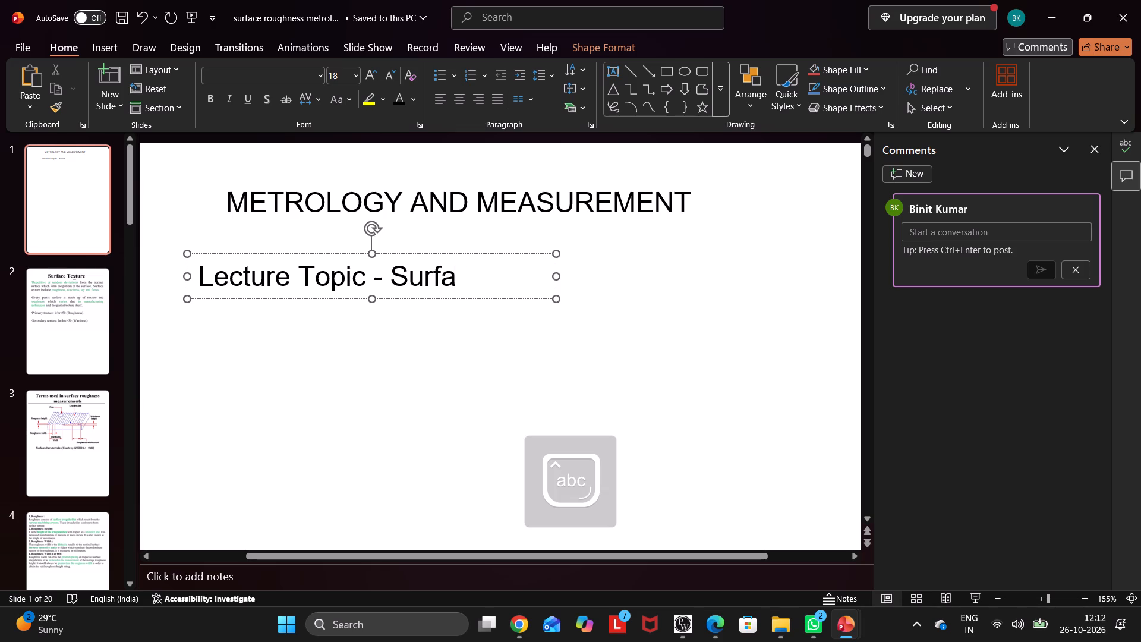
key(c)
text(e)
key(space)
key(t)
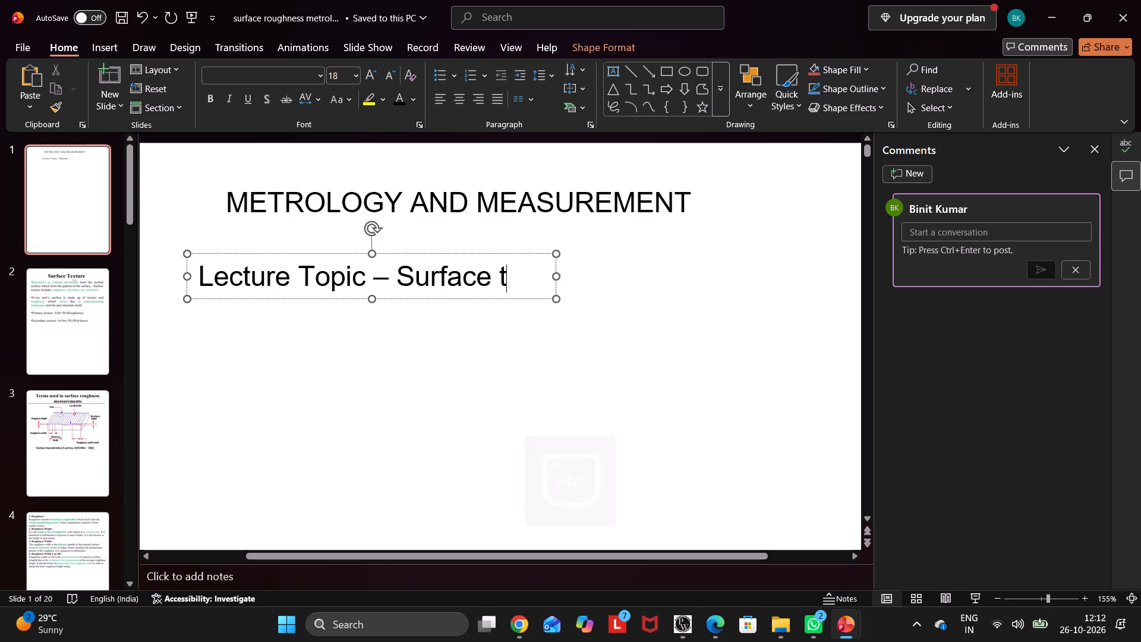
text(ext)
text(ur)
key(r)
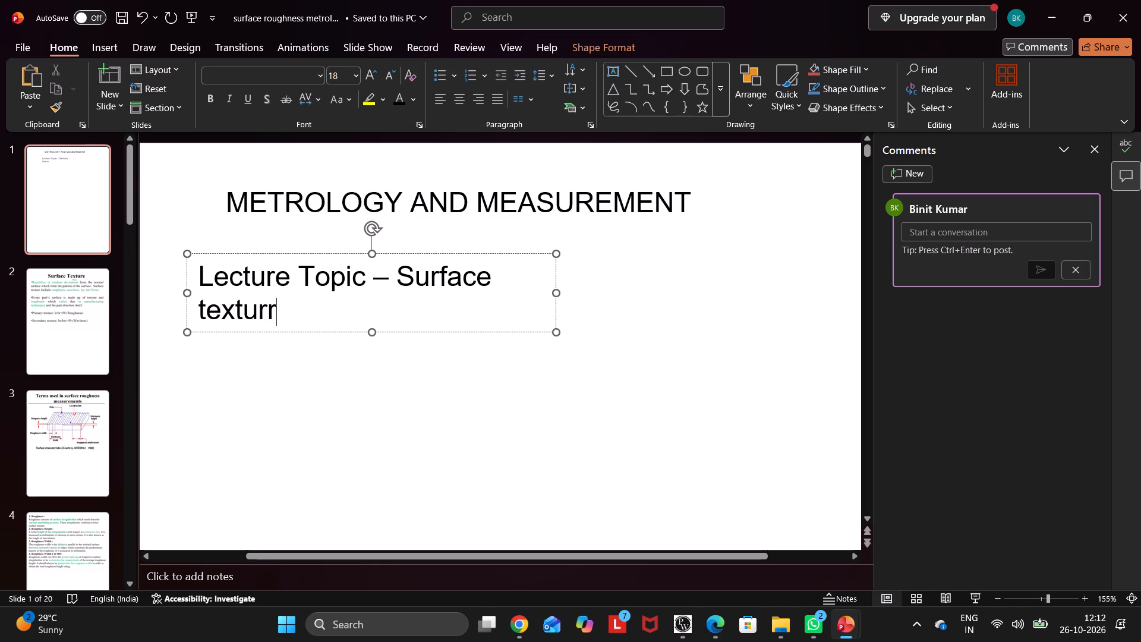
key(BackSpace)
key(e)
Widen the Lecture Topic text box to the right so its text fits on one line.
drag(557, 290, 638, 297)
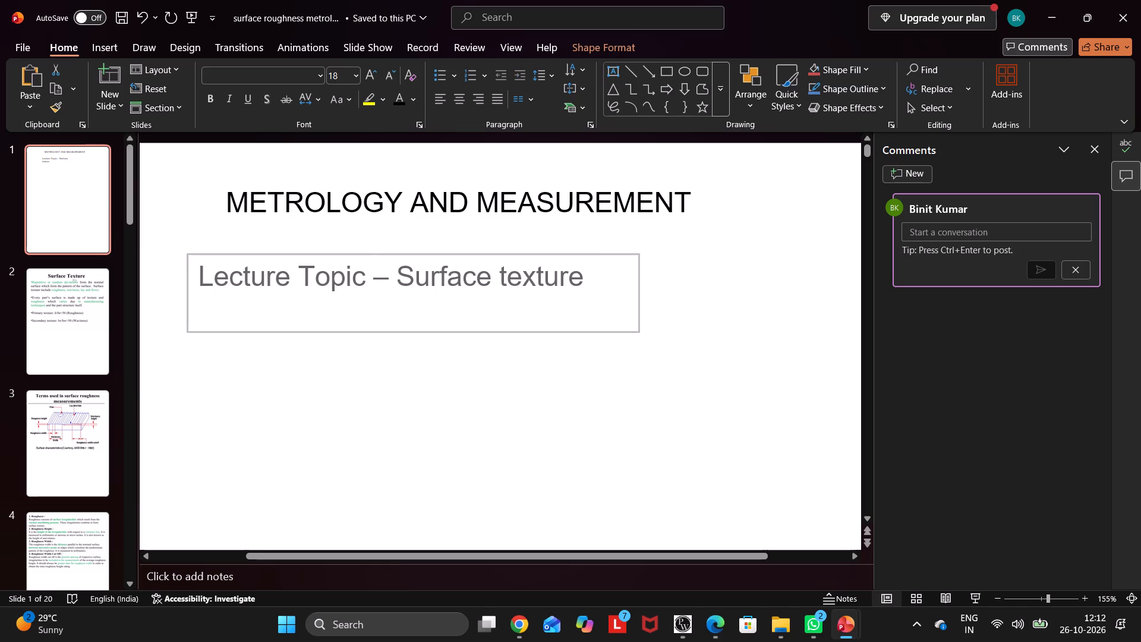
drag(638, 297, 641, 281)
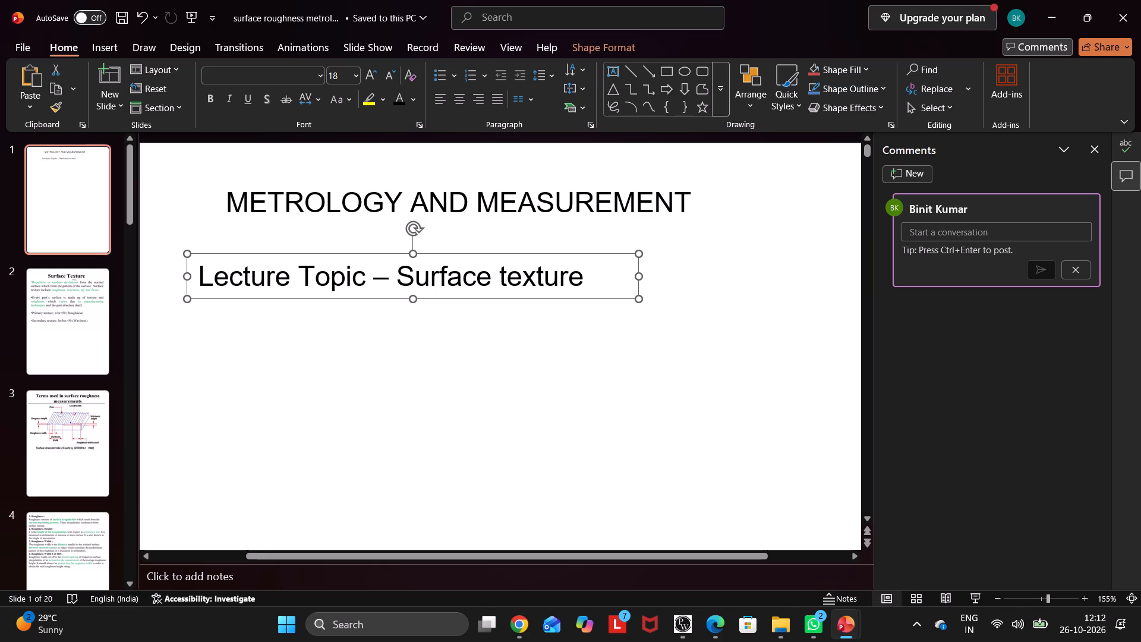
Move the Lecture Topic text box slightly right and down, roughly centring it under the METROLOGY AND MEASUREMENT heading.
drag(584, 273, 494, 266)
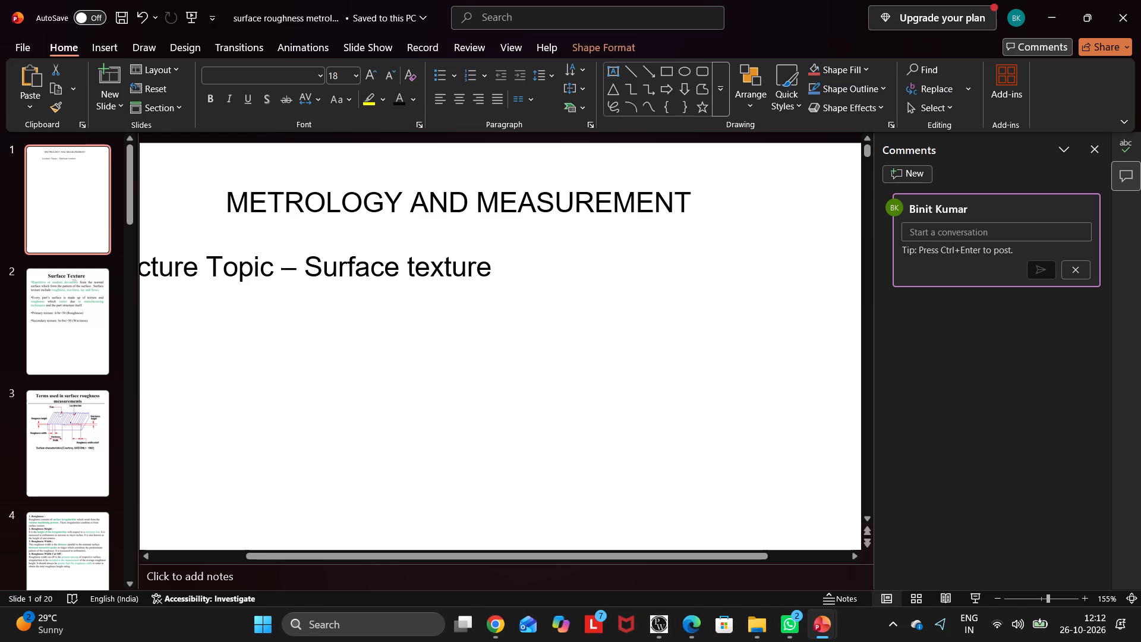
drag(494, 266, 598, 277)
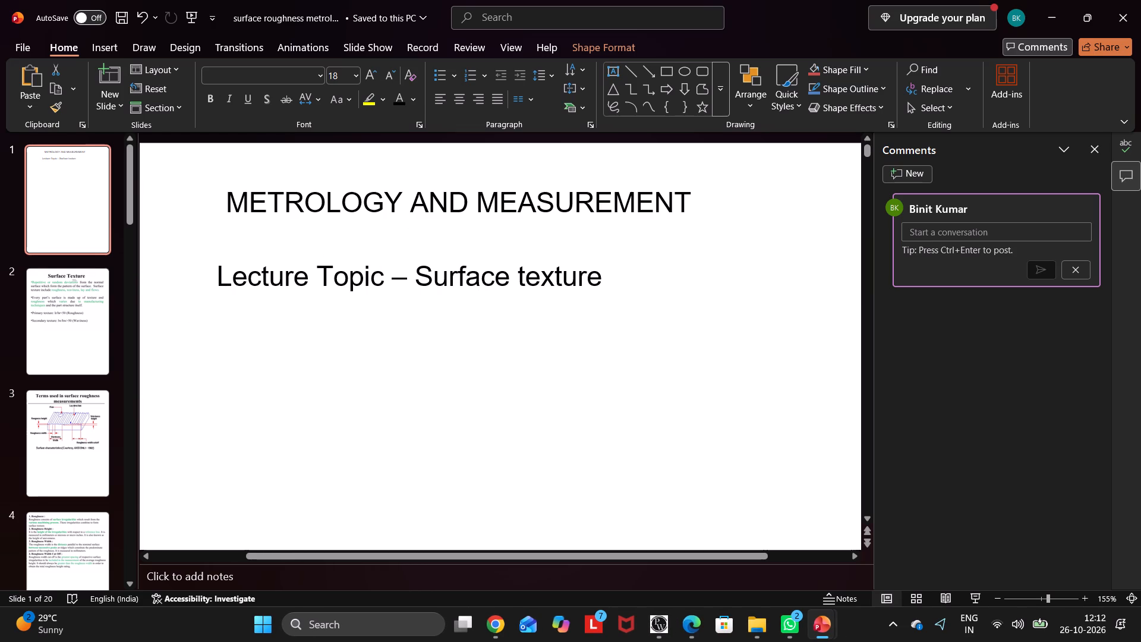
drag(598, 277, 598, 280)
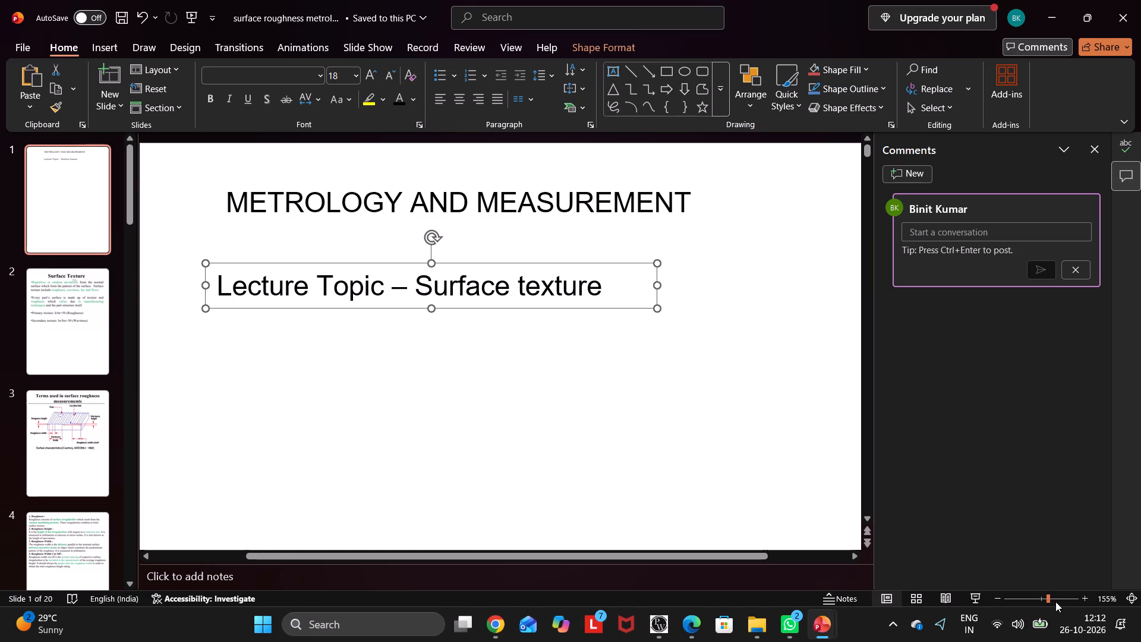
Open the font colour choices for the Lecture Topic – Surface texture text box.
click(1056, 598)
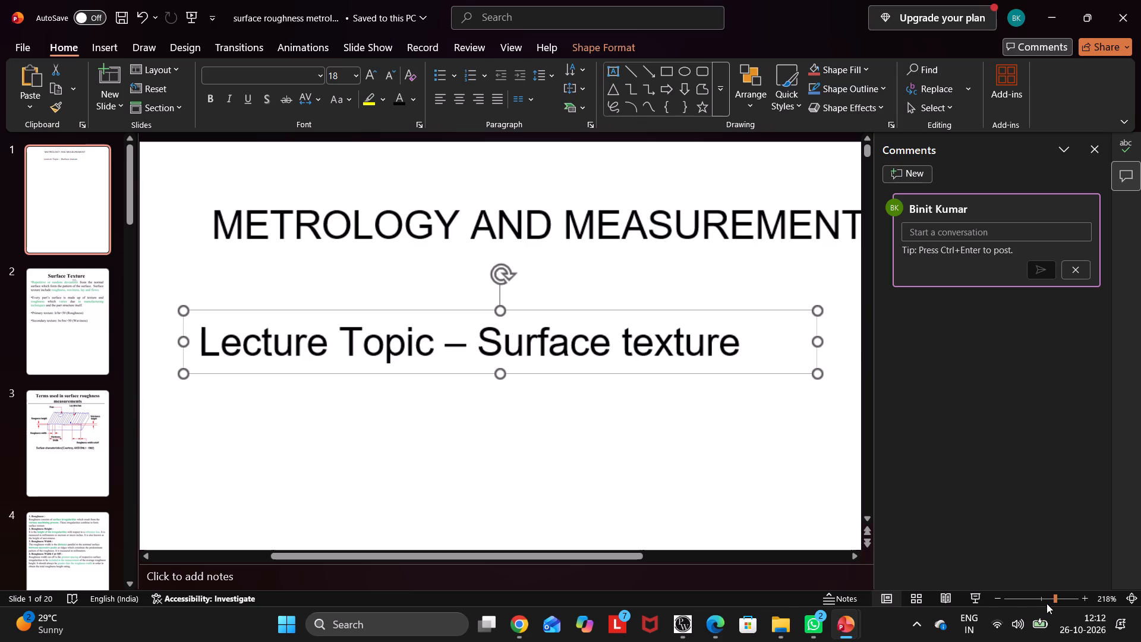
click(1051, 596)
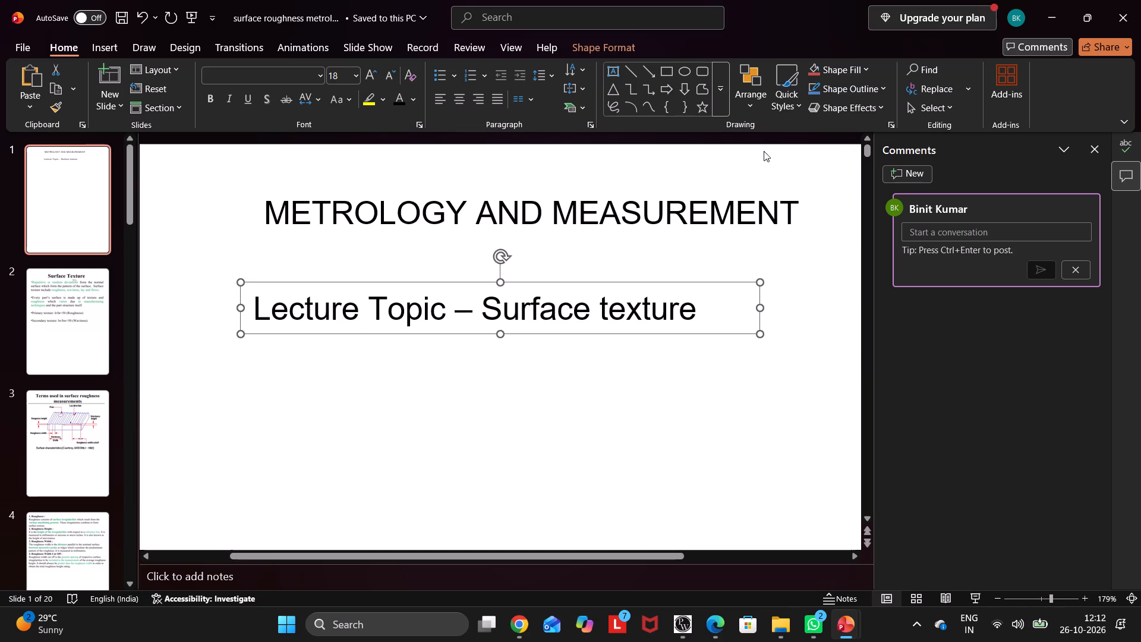
click(412, 98)
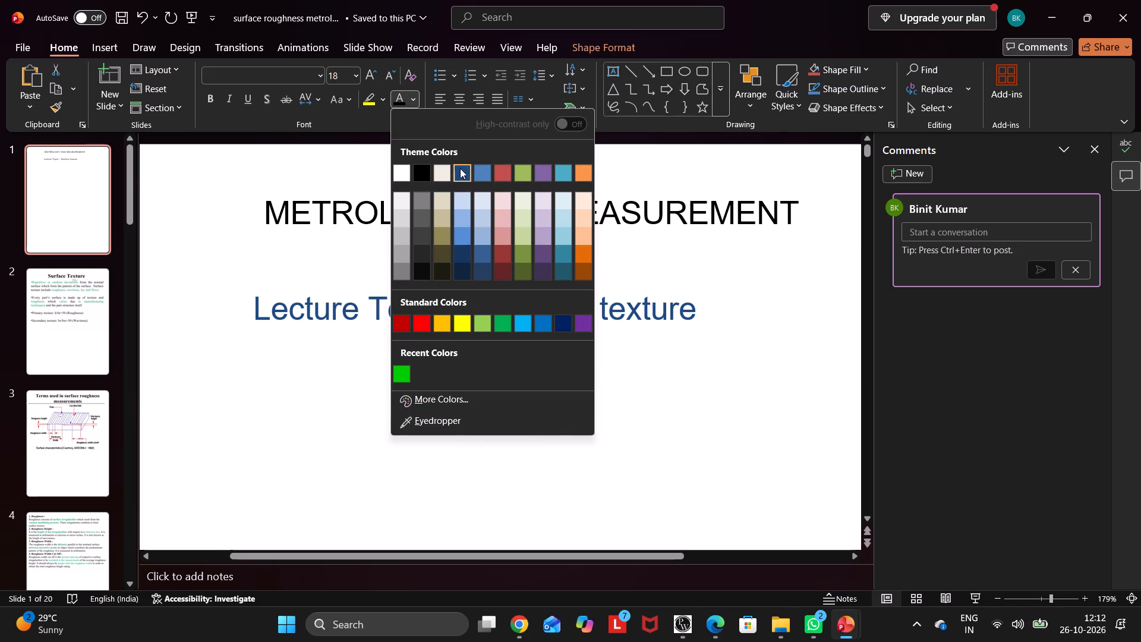
Set the Lecture Topic – Surface texture text to the darkest shade of the dark blue theme colour.
click(459, 272)
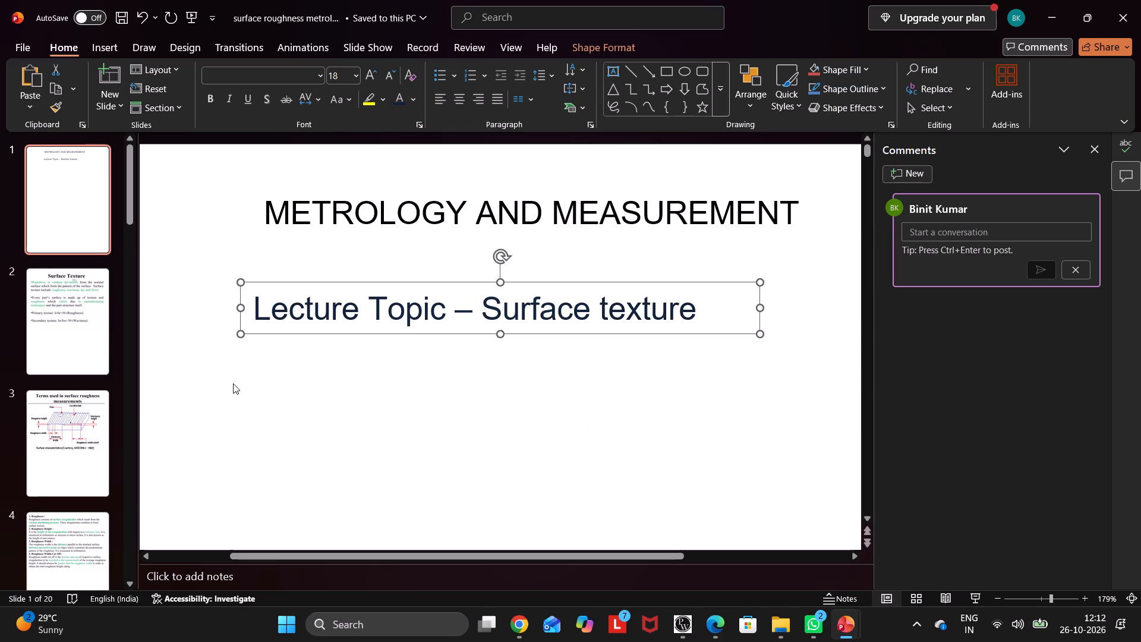
click(234, 383)
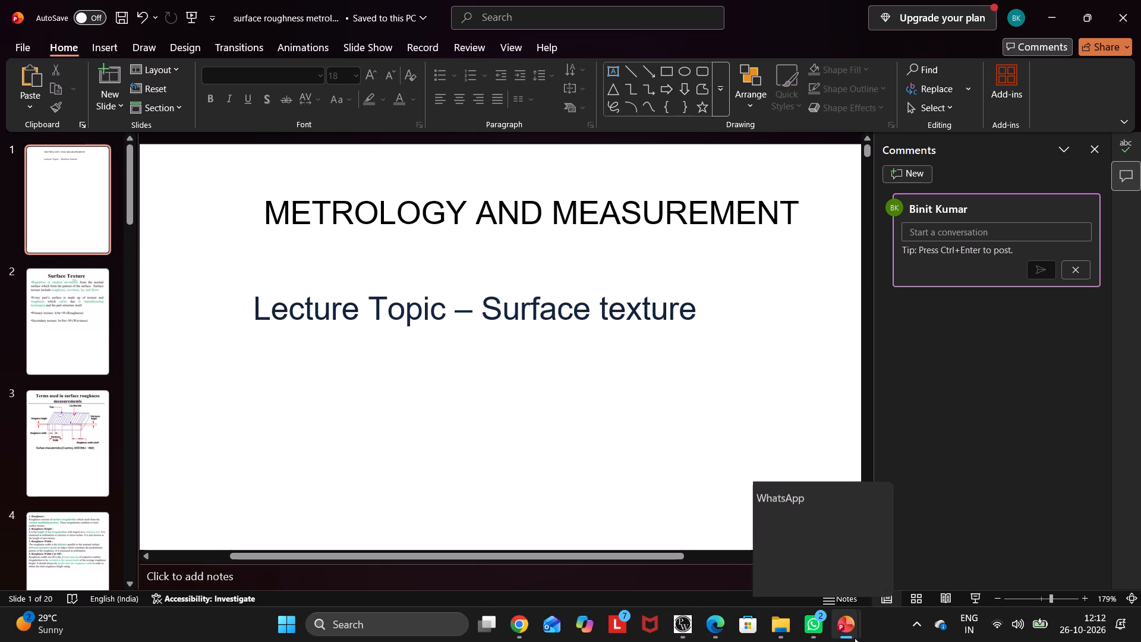
Switch to the LECTURE BASIC OF WELDING presentation and copy the title slide's lines from Assistant Professor through NIT Jamshedpur.
click(943, 536)
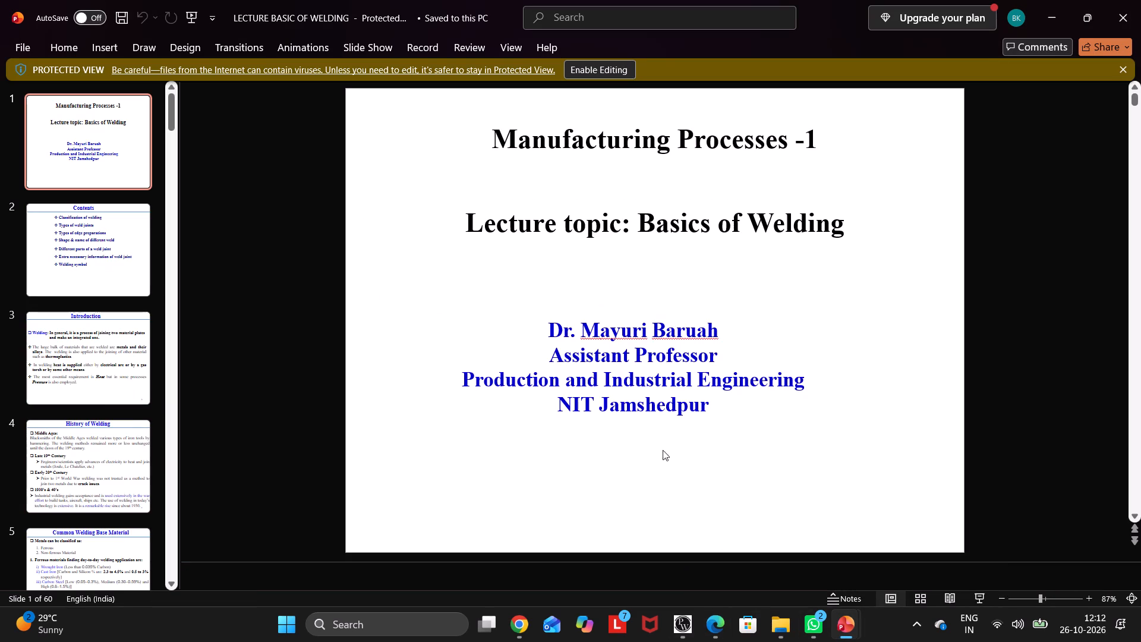
drag(547, 353, 553, 355)
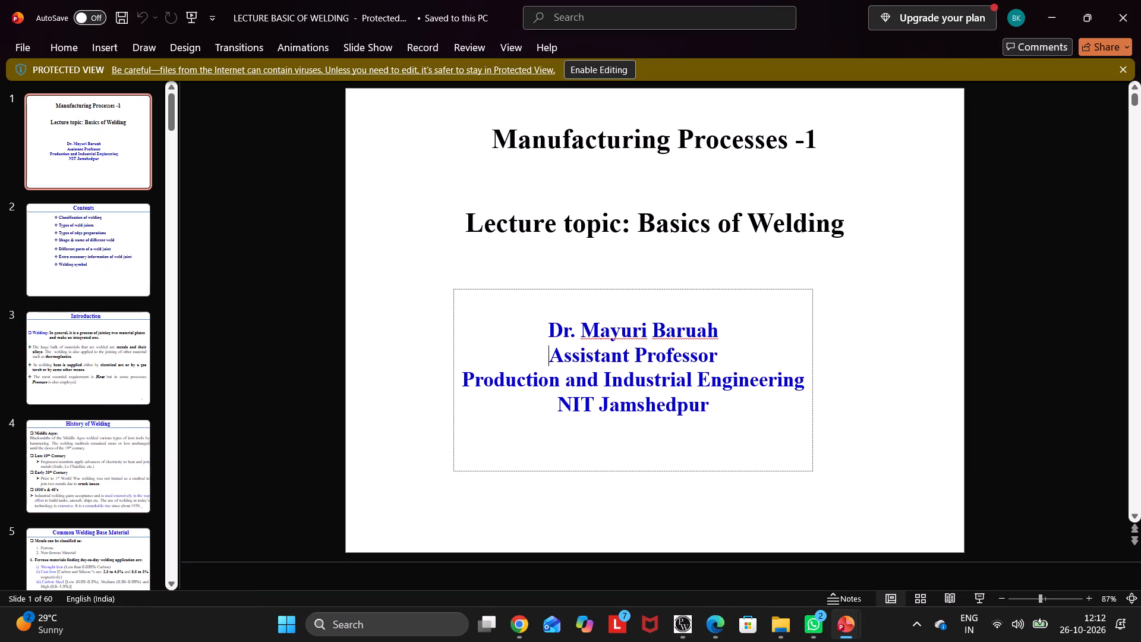
drag(553, 355, 709, 405)
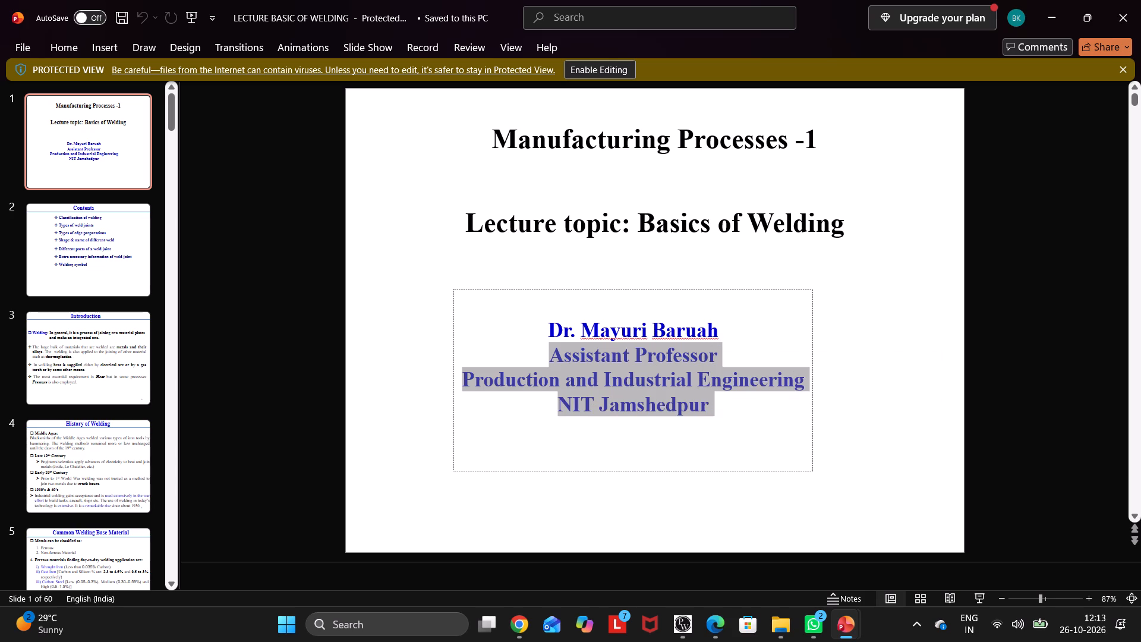
key(ctrl+c)
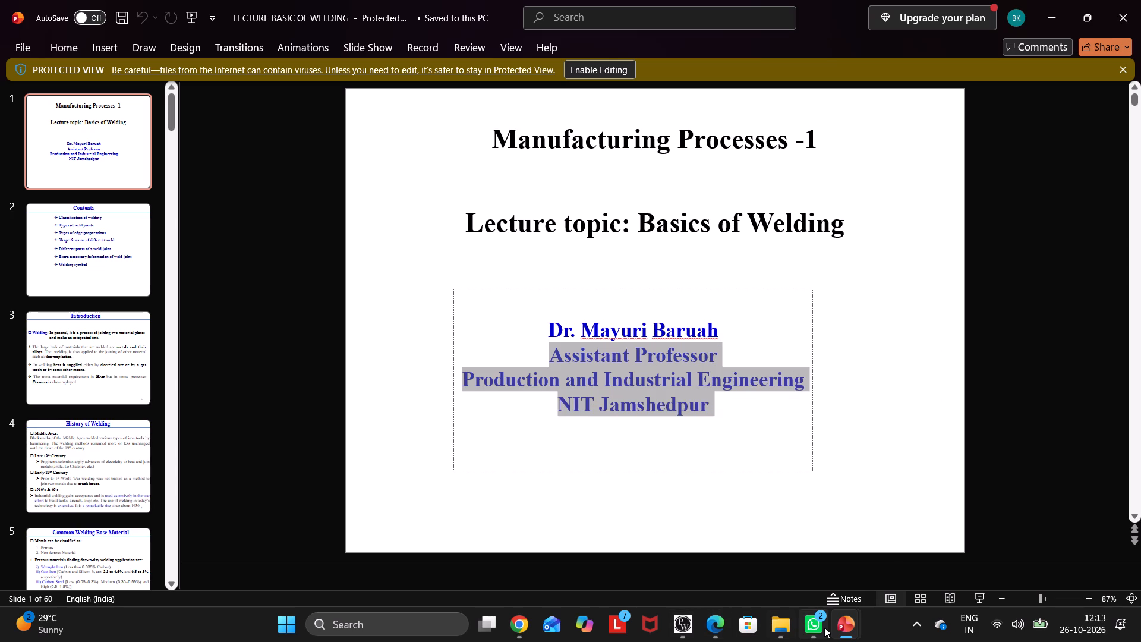
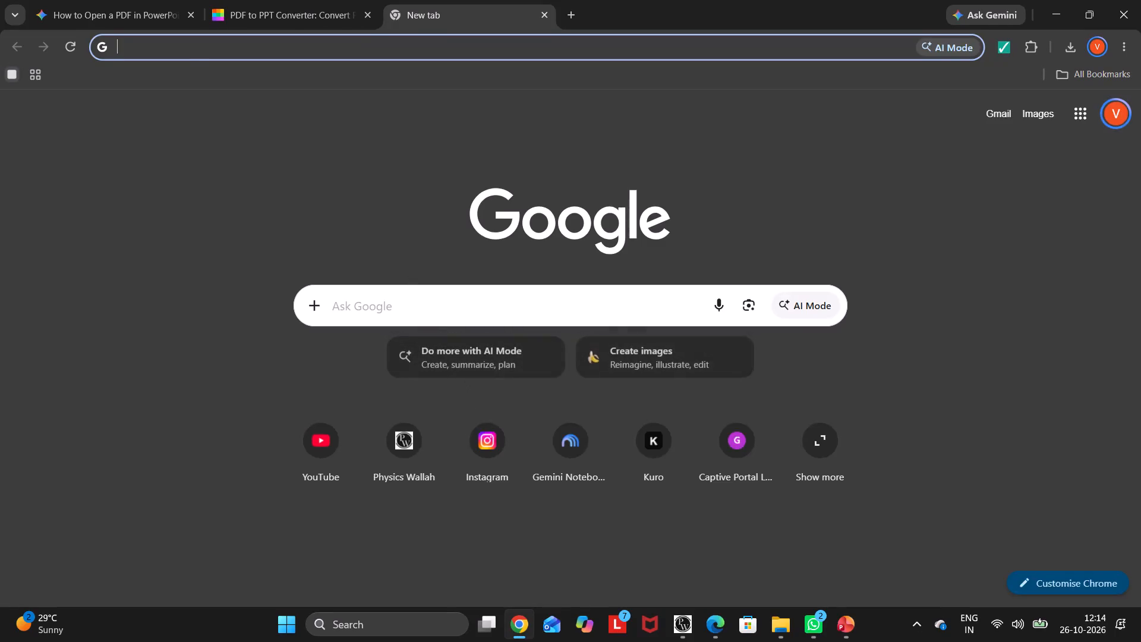
Search the web for the course professor at NIT Jamshedpur and open the professor's faculty profile page.
click(414, 297)
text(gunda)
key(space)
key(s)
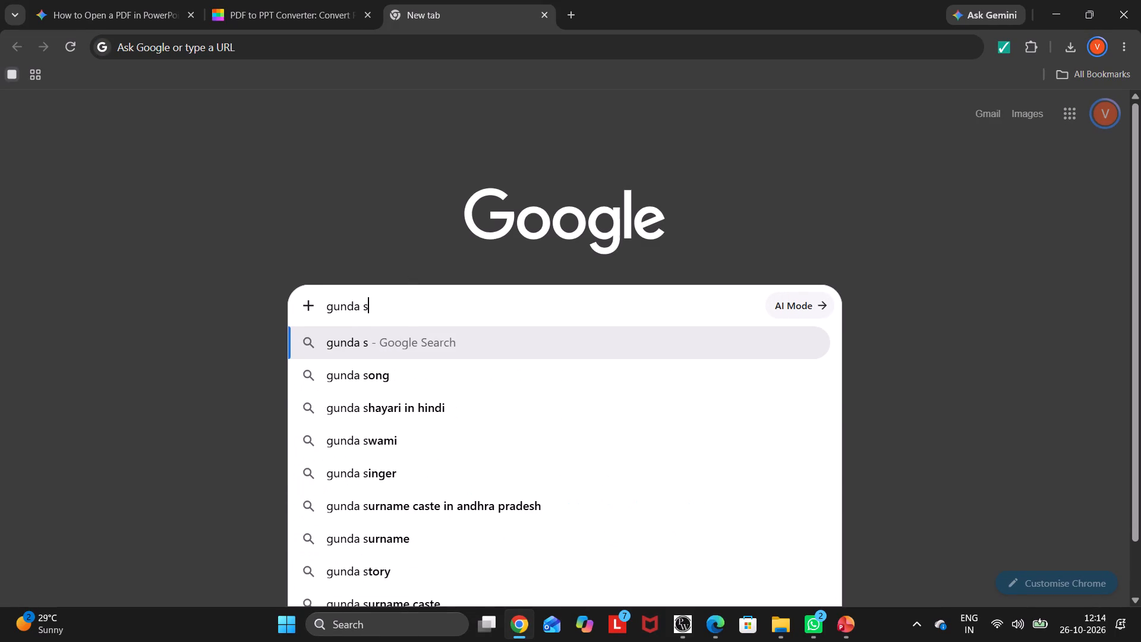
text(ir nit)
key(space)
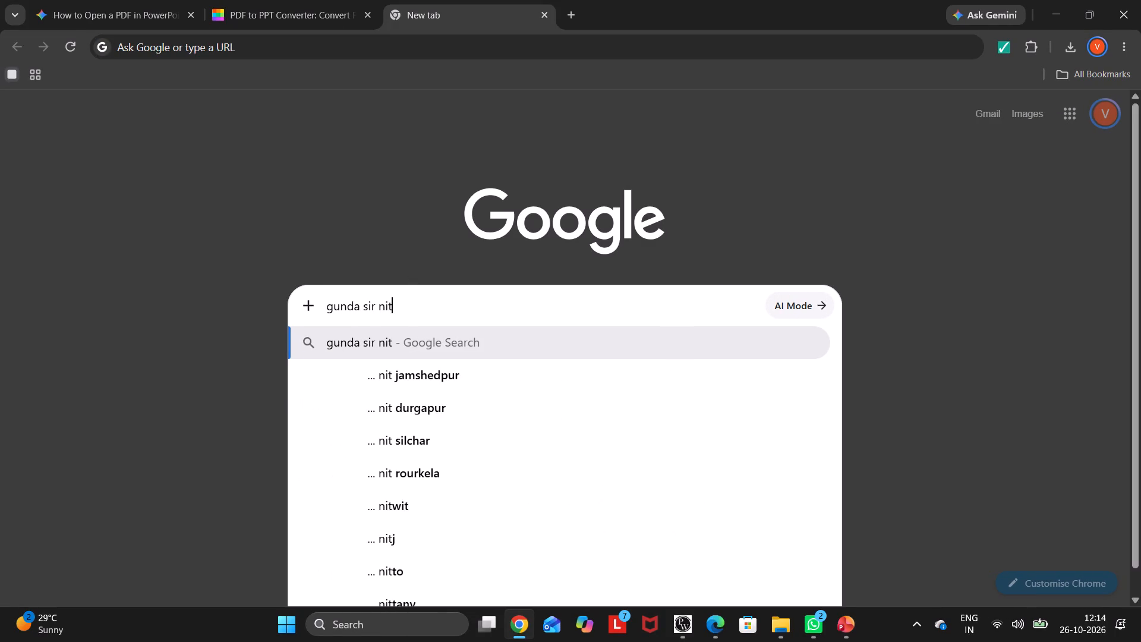
click(431, 367)
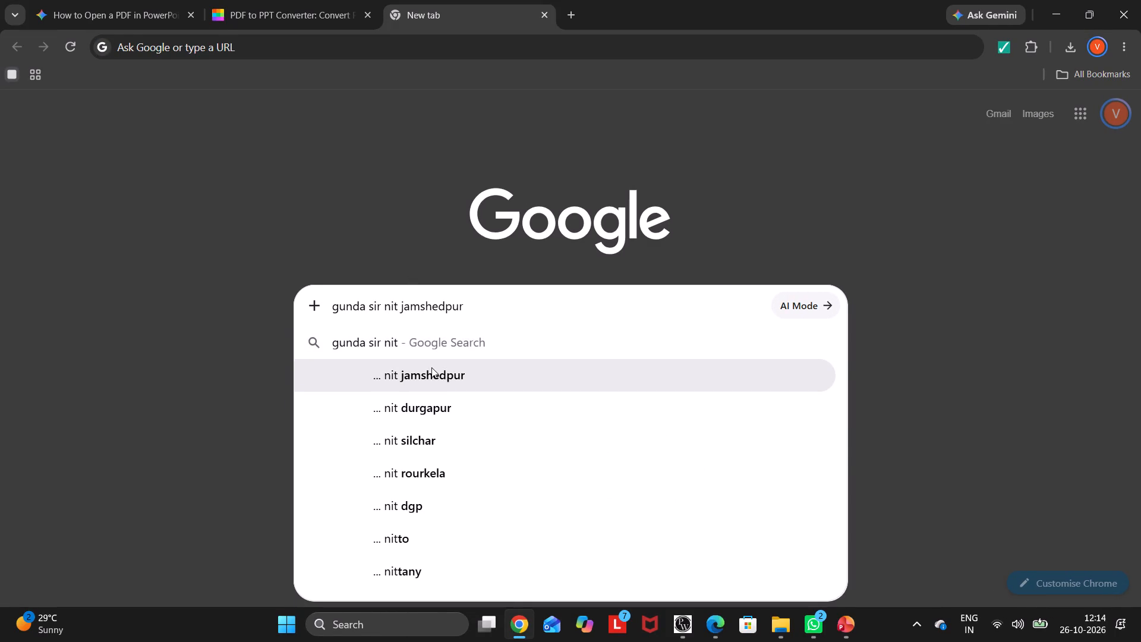
click(238, 235)
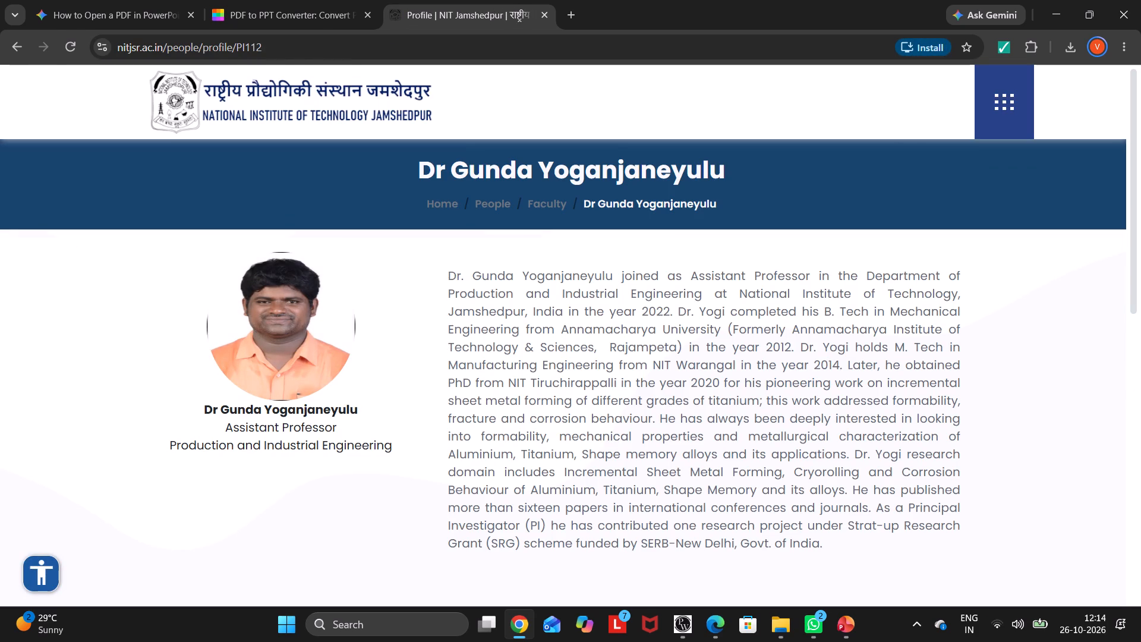
Copy the professor's titled name from the profile and paste it over the affiliation text on the surface roughness title slide in PowerPoint.
drag(203, 407, 359, 409)
right_click(359, 409)
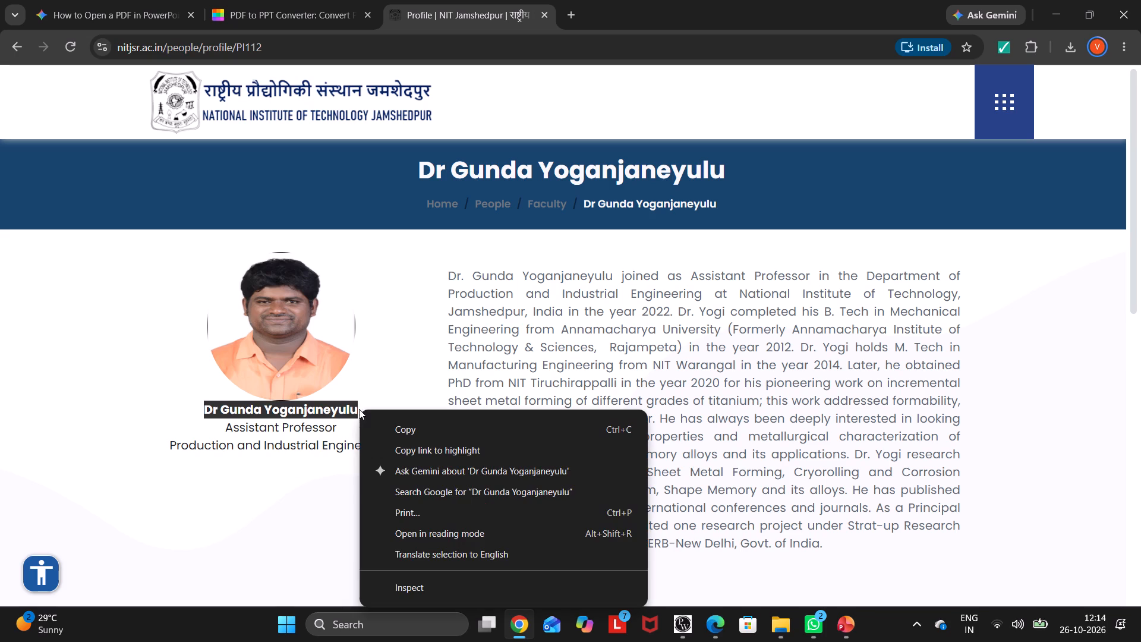
click(405, 435)
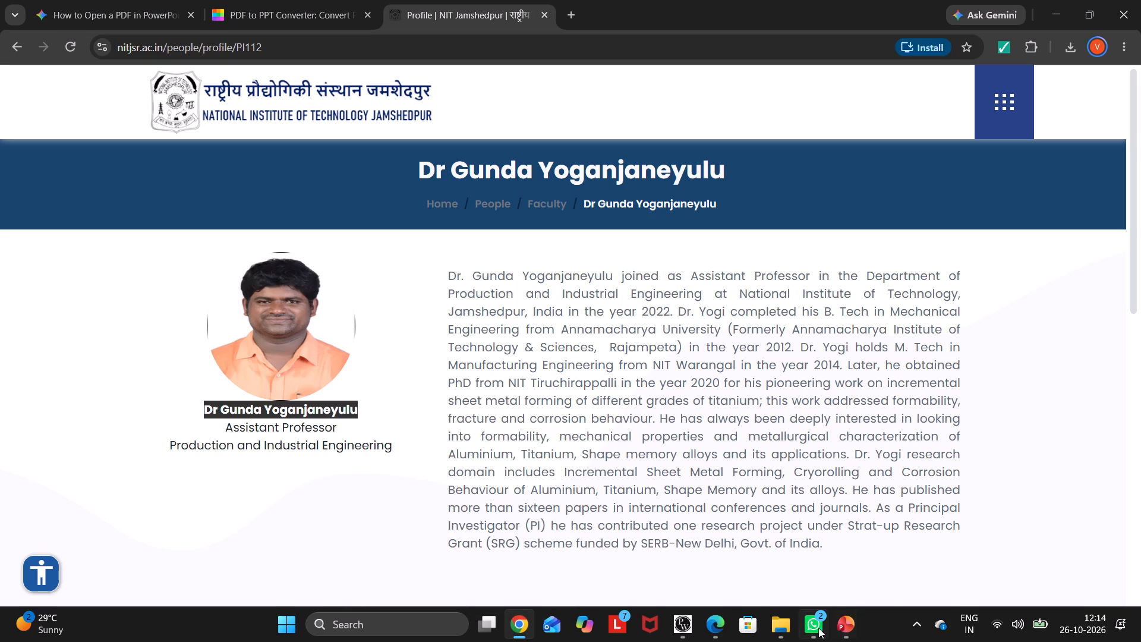
click(842, 631)
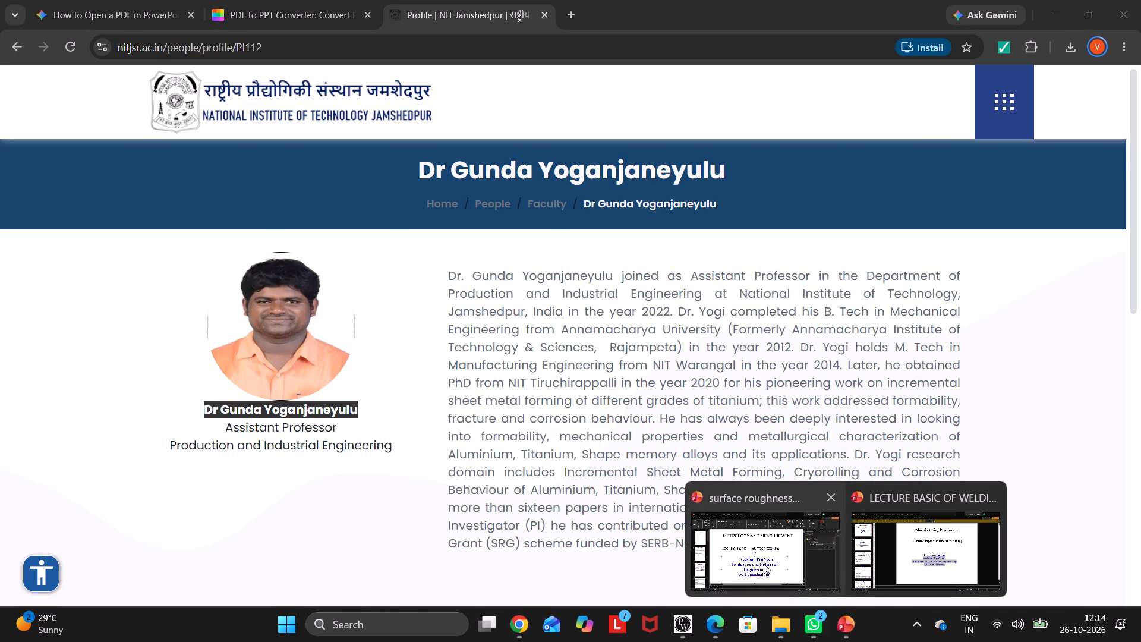
click(764, 564)
click(444, 343)
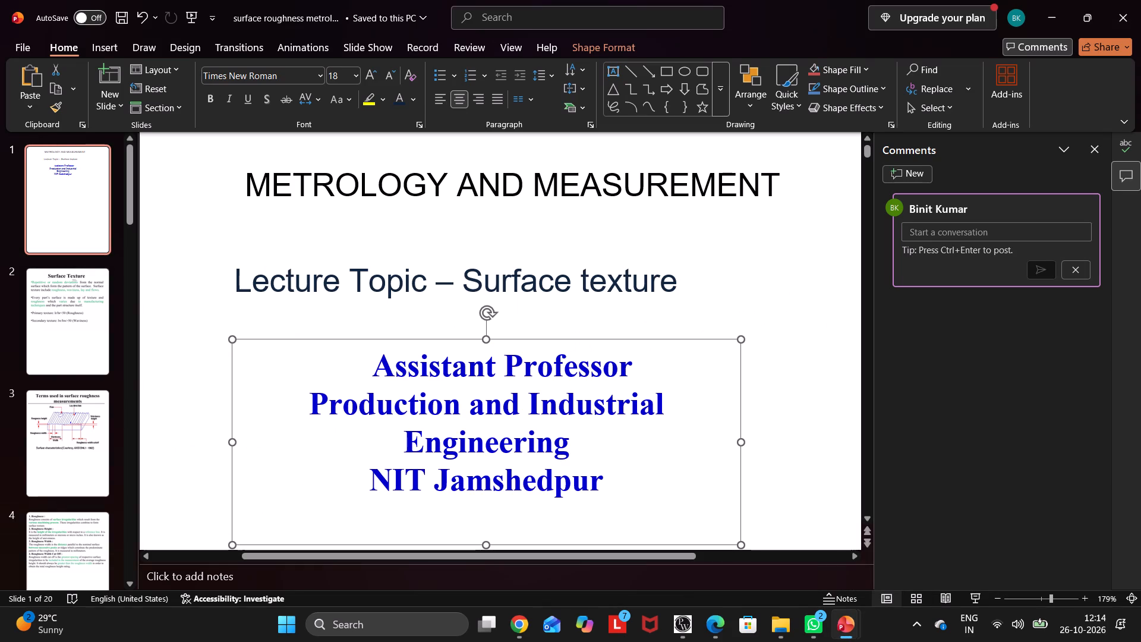
key(ctrl+v)
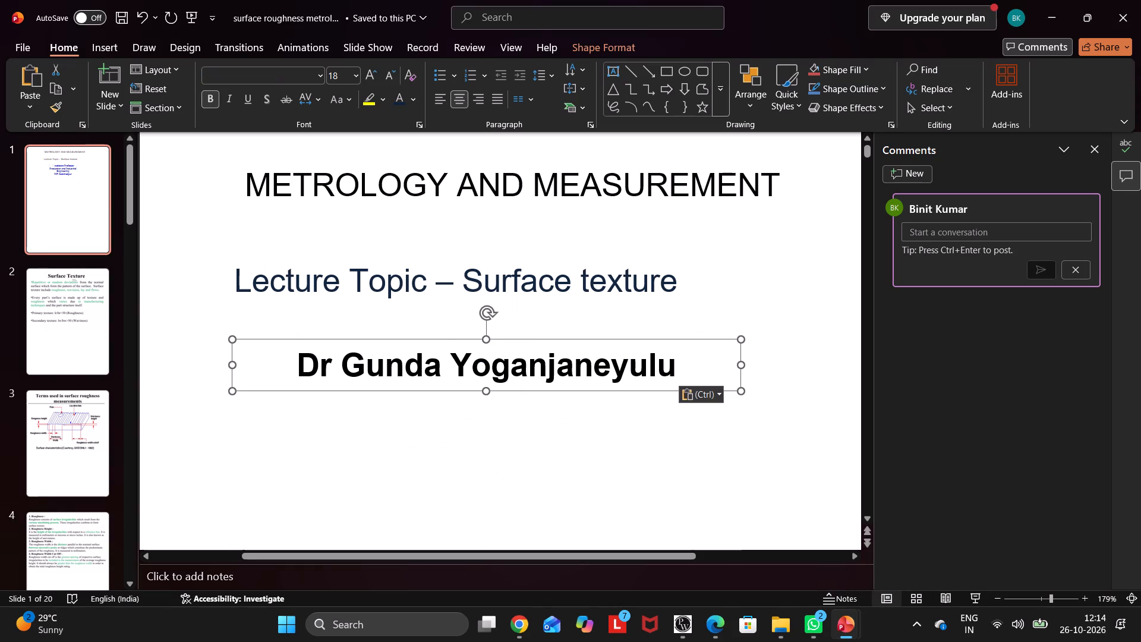
Paste the copied professor's name again as a separate text box on the title slide.
click(554, 443)
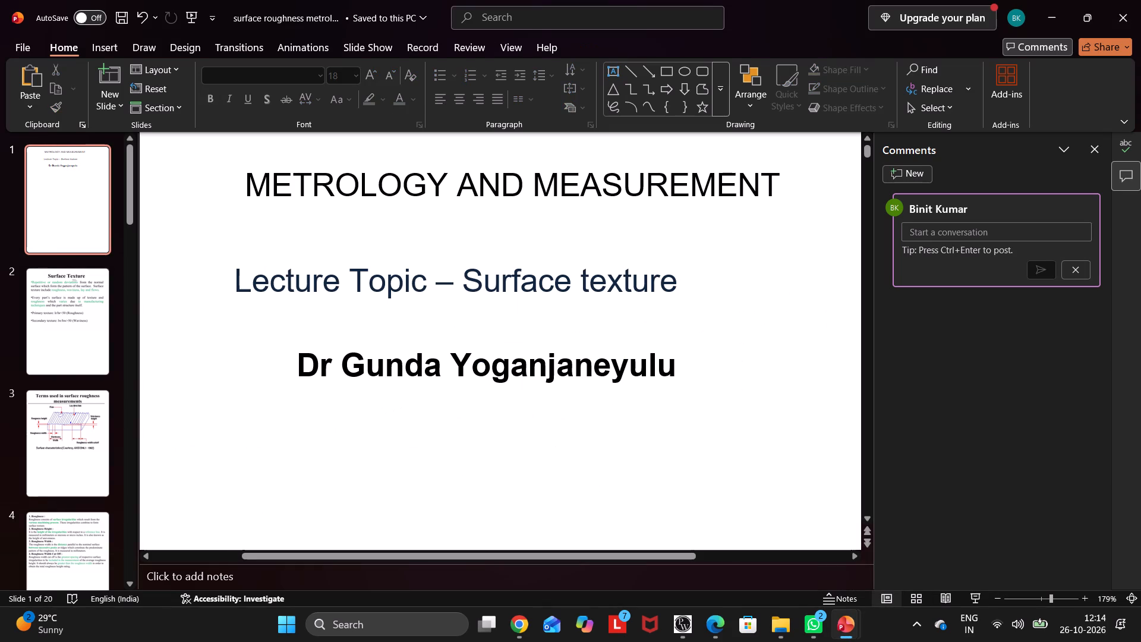
click(316, 384)
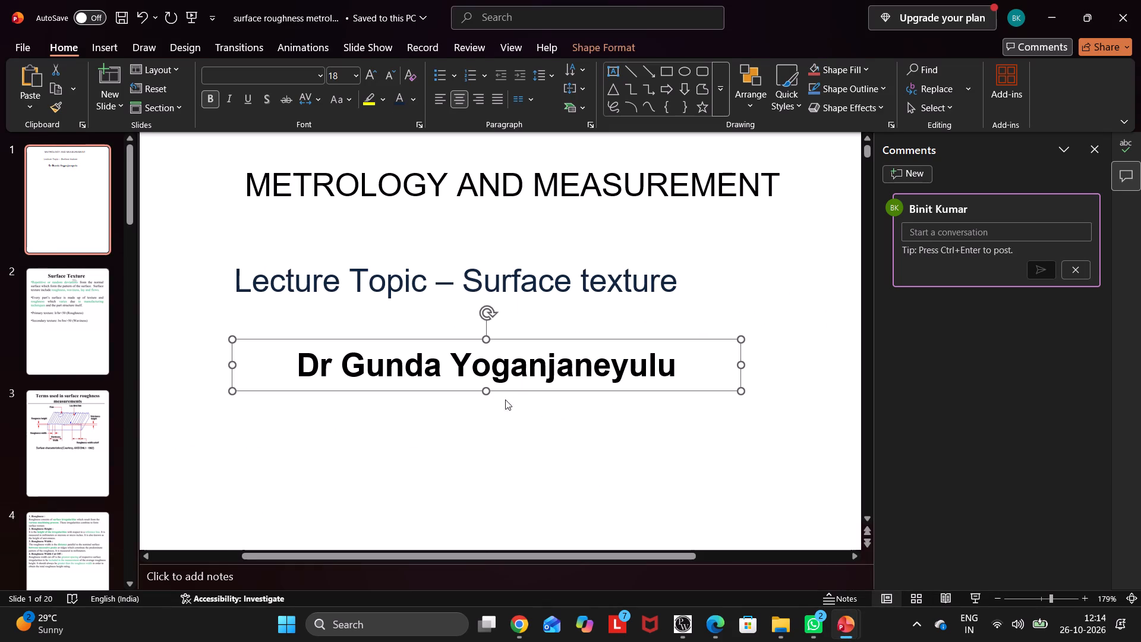
click(323, 417)
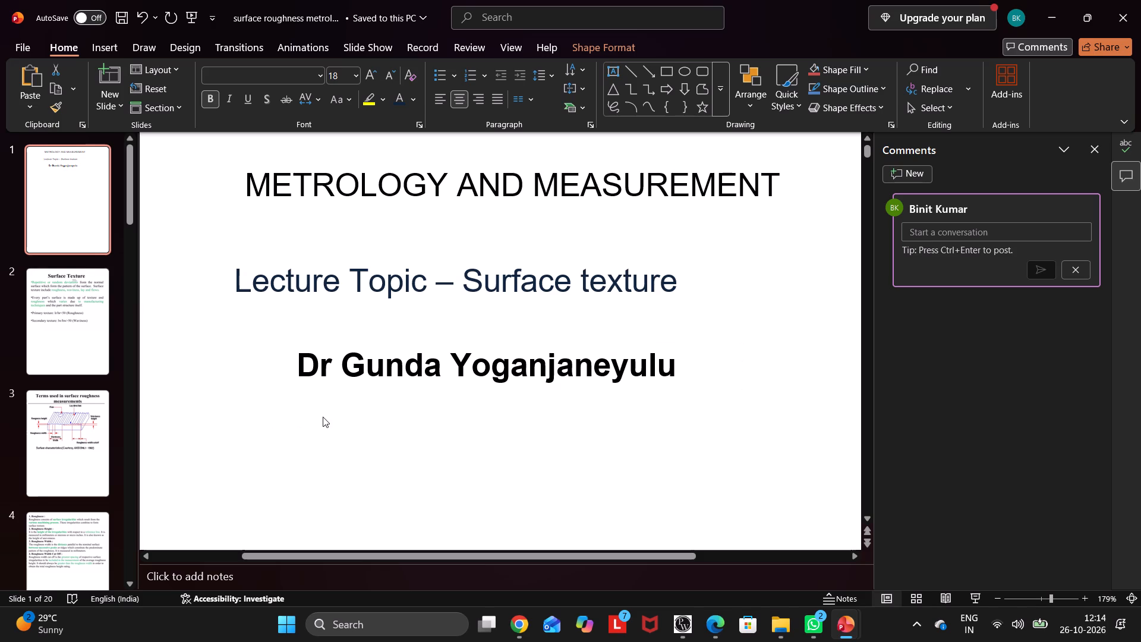
key(ctrl+v)
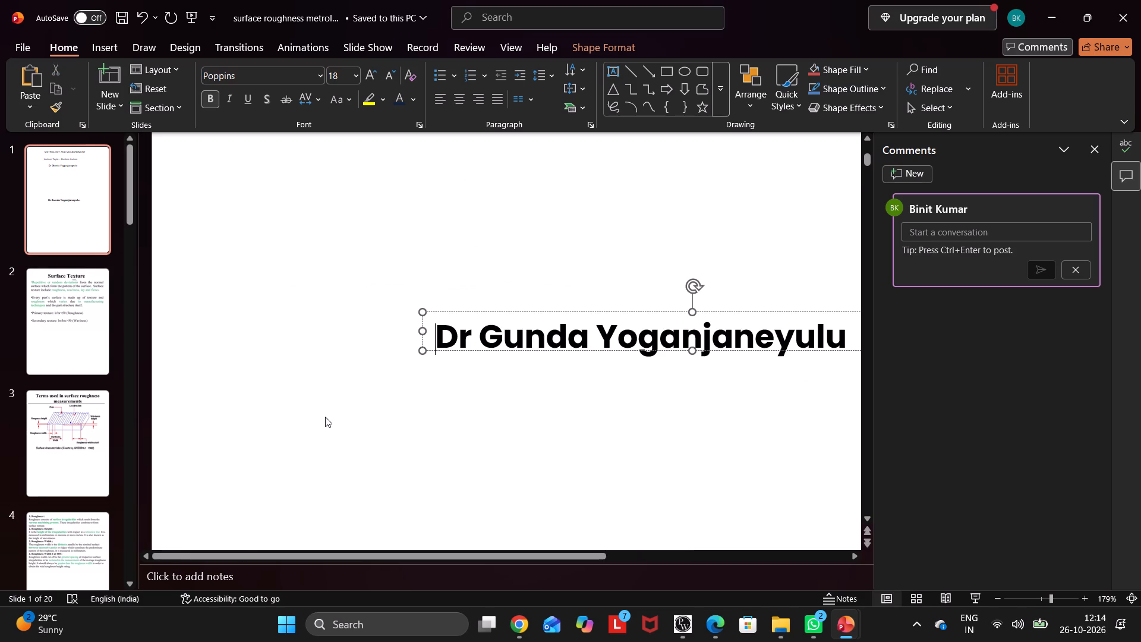
Narrow the lower lecturer-name text box from its left edge and try to shift it upward on the title slide.
scroll(481, 388, up, 1)
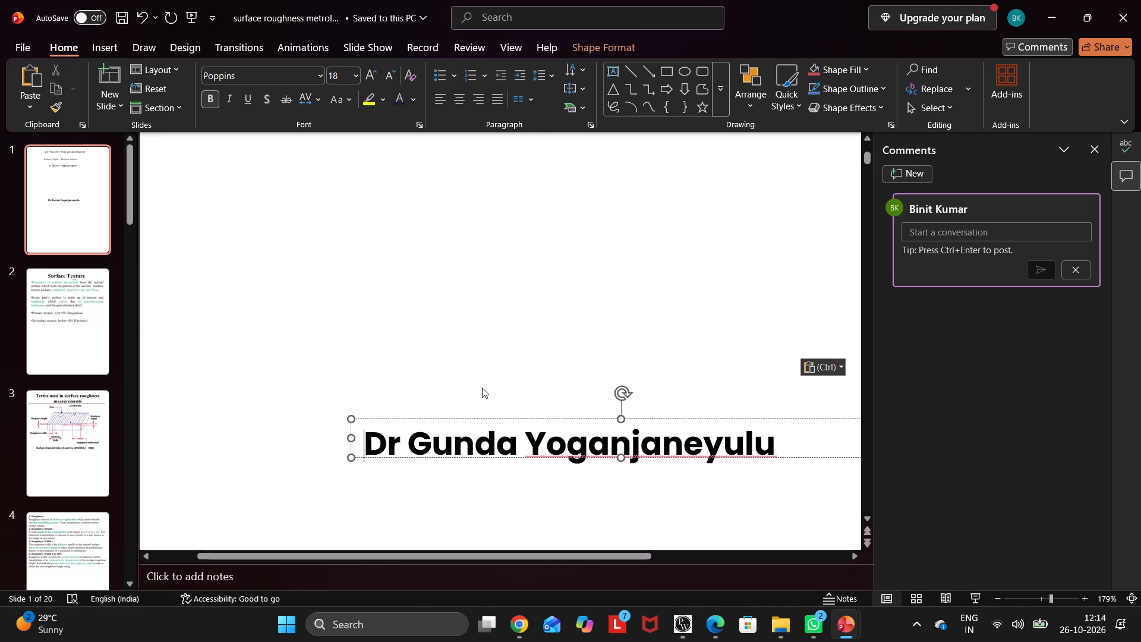
scroll(482, 388, down, 1)
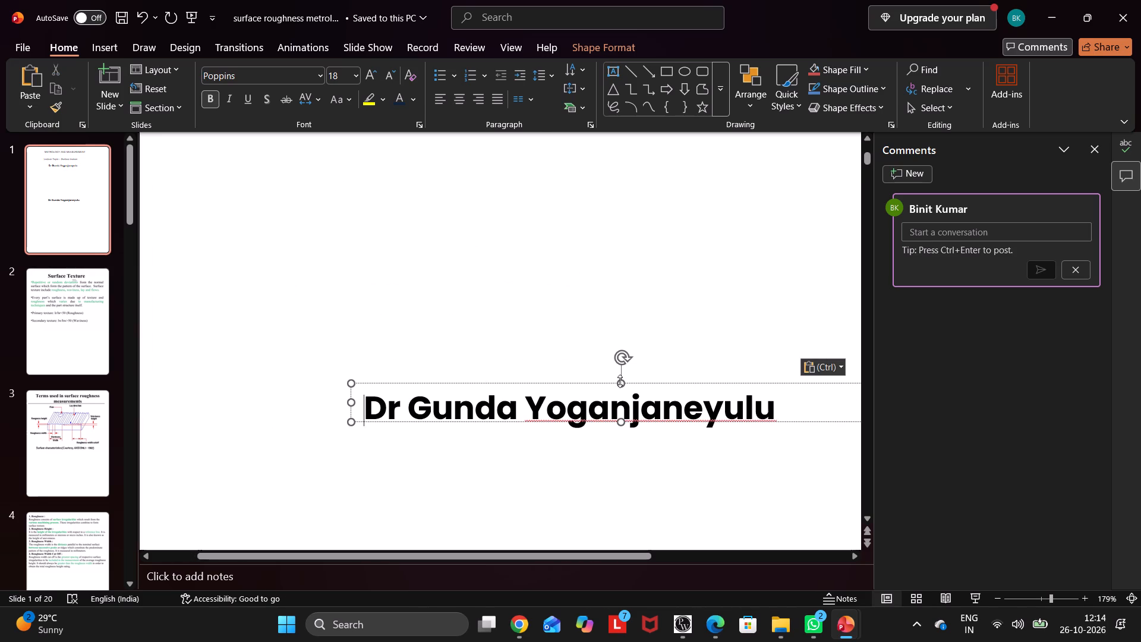
right_drag(620, 381, 518, 208)
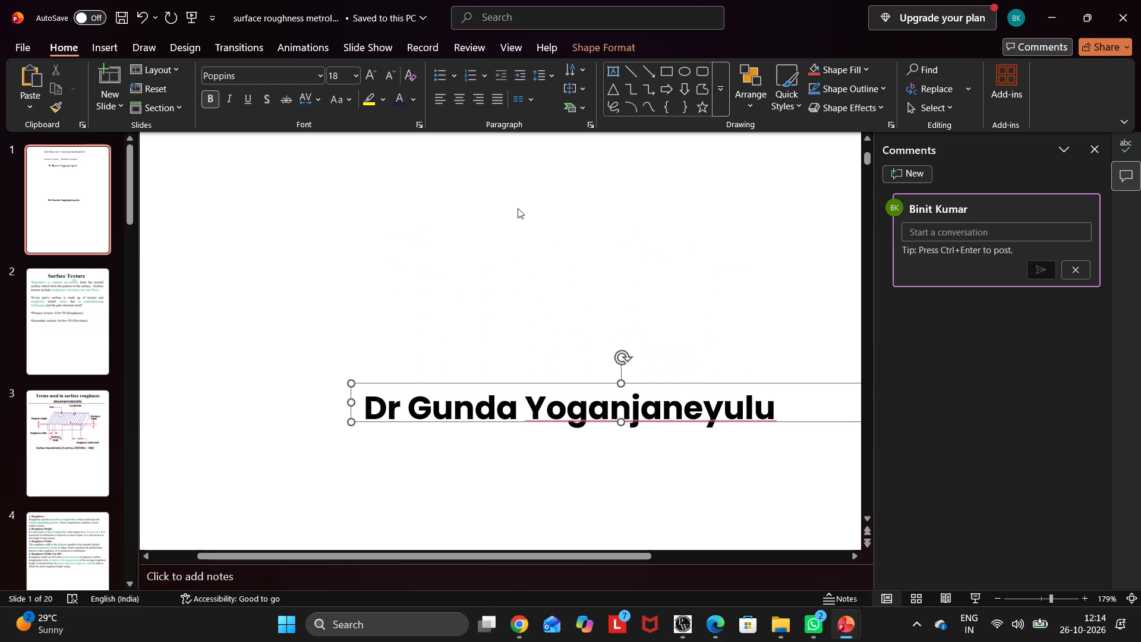
drag(352, 421, 396, 408)
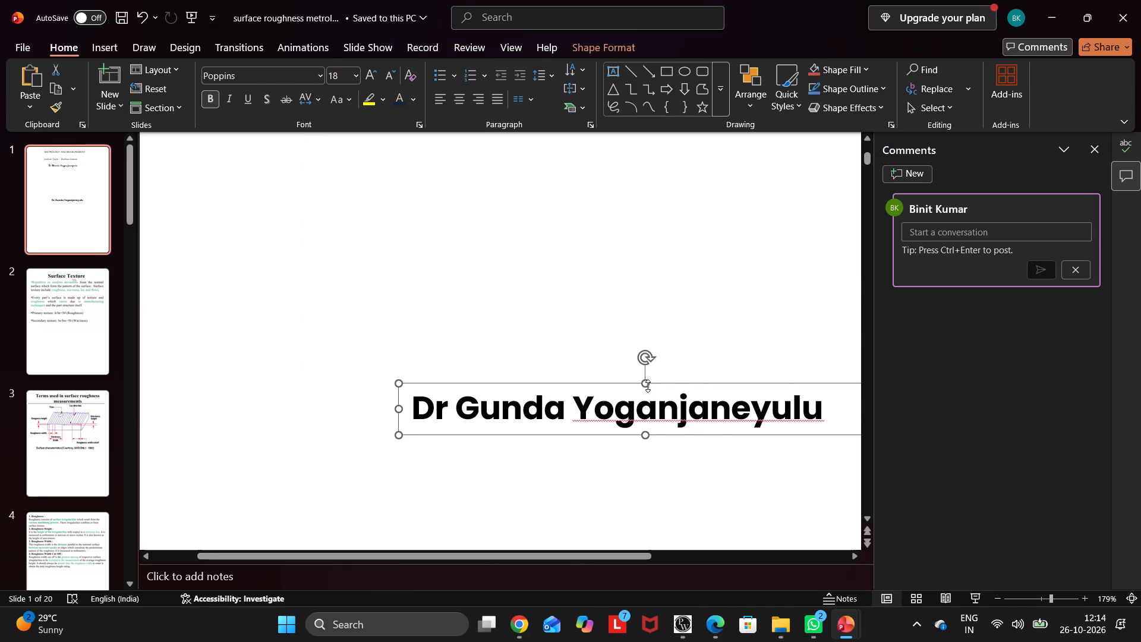
drag(648, 386, 564, 374)
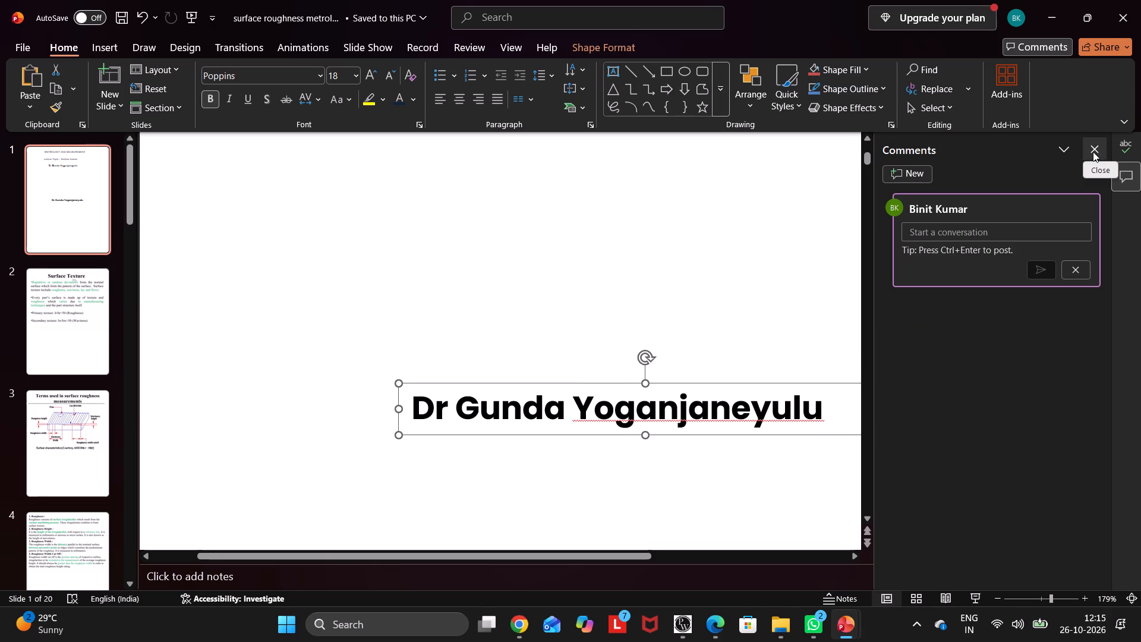
Close the Comments and Spelling panes.
click(1093, 152)
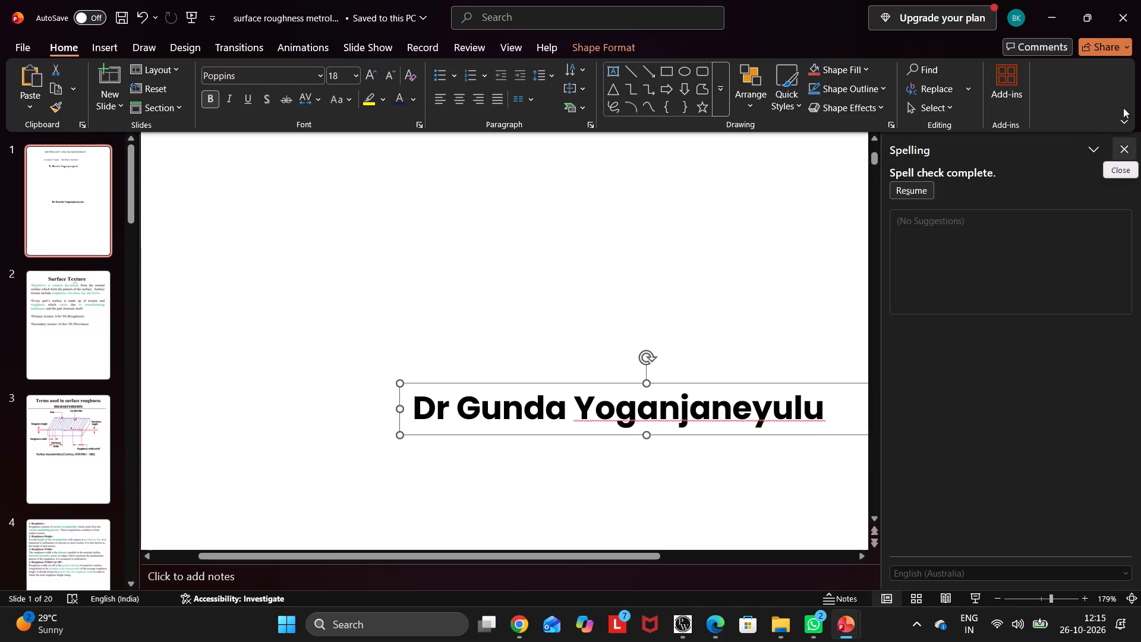
click(1124, 150)
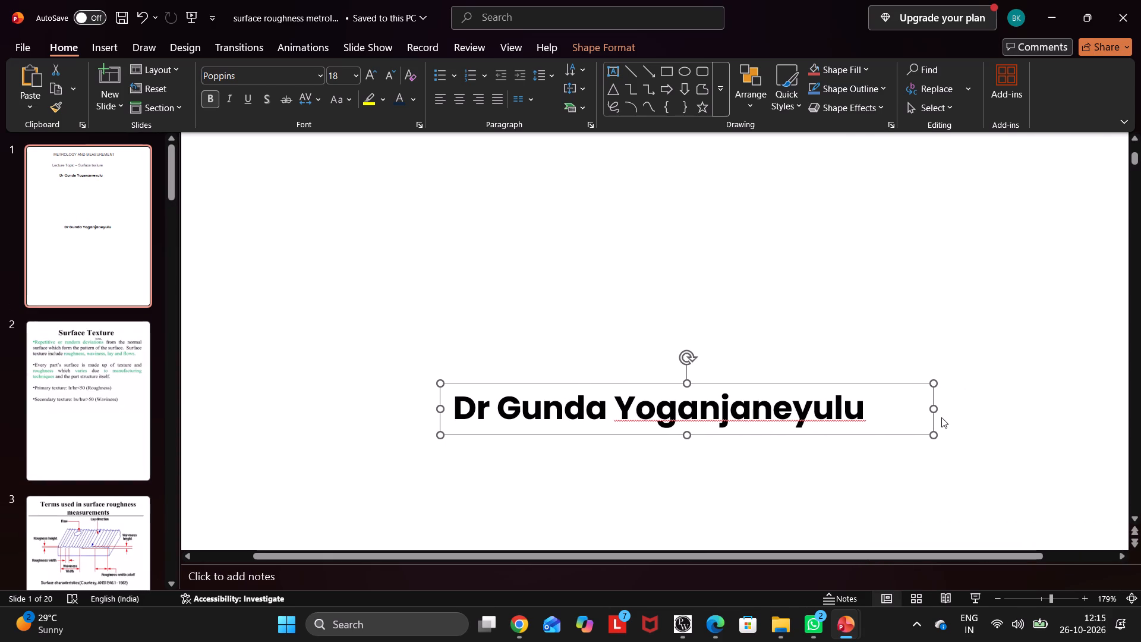
Narrow the lower lecturer-name text box slightly from its right edge and try to raise it.
drag(936, 411, 921, 353)
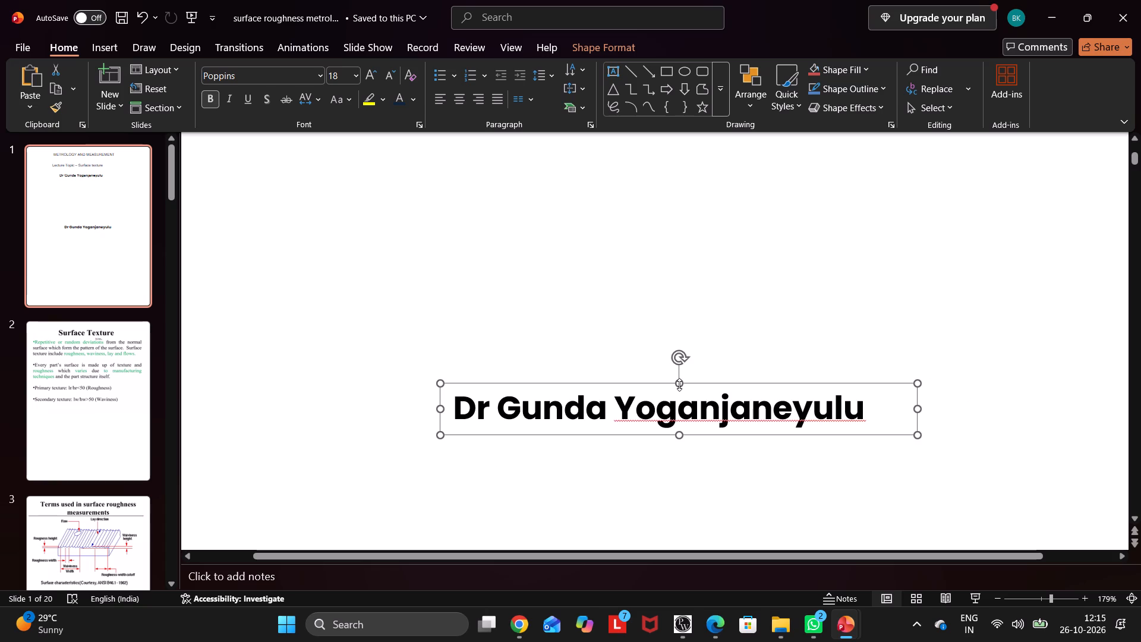
drag(679, 385, 661, 274)
drag(680, 439, 628, 341)
click(628, 341)
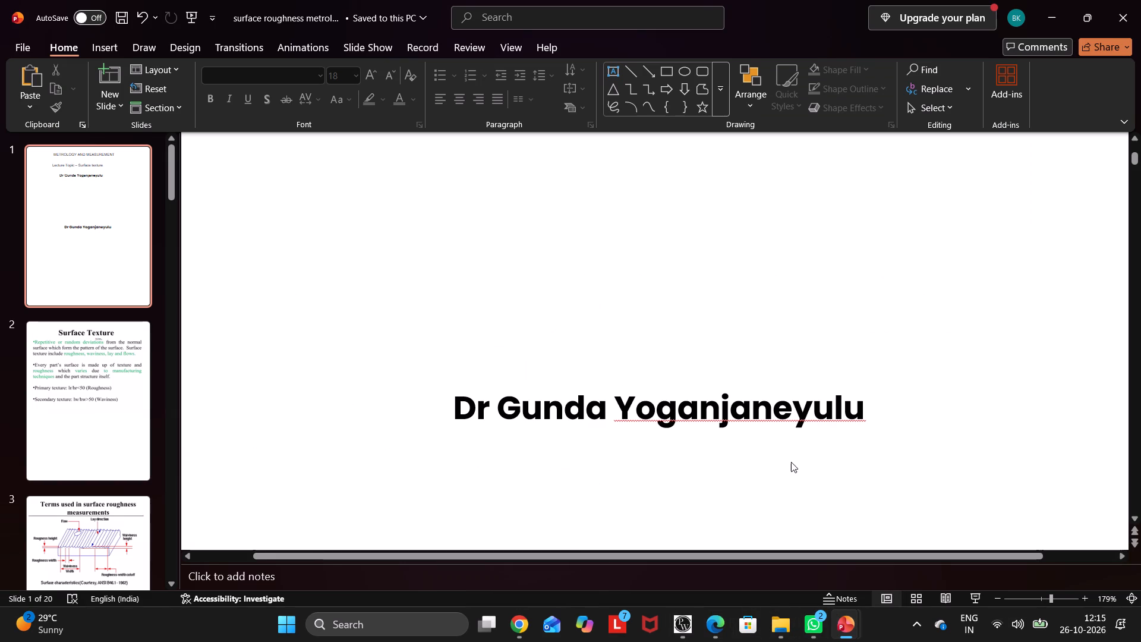
click(527, 465)
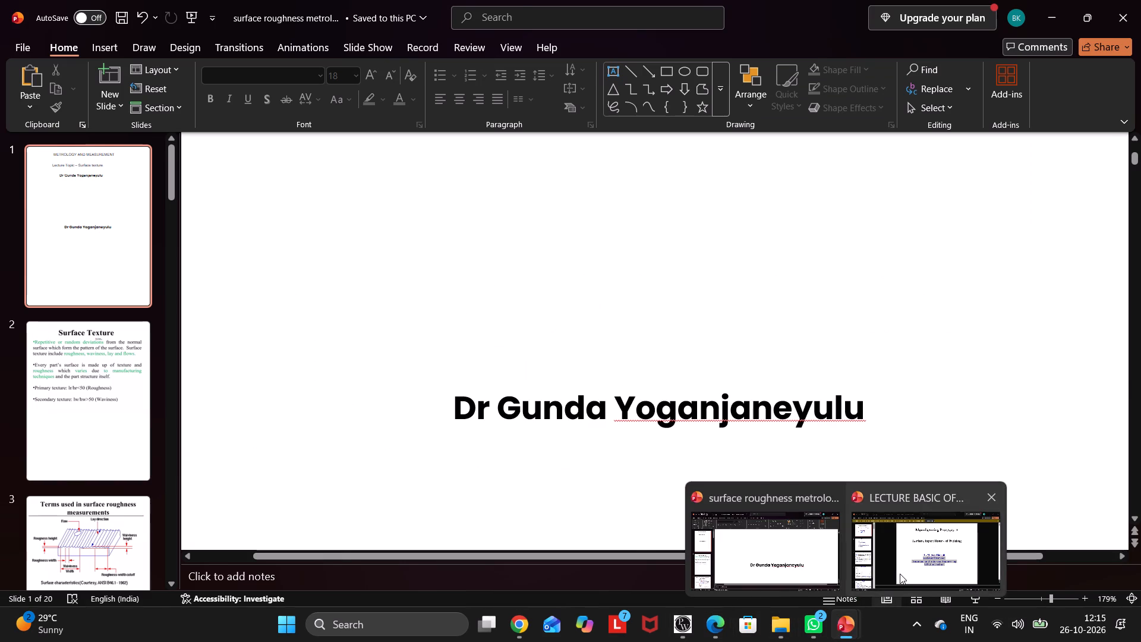
Copy the Assistant Professor, Production and Industrial Engineering and NIT Jamshedpur lines from the welding lecture and paste them over the lower lecturer-name text box.
click(900, 574)
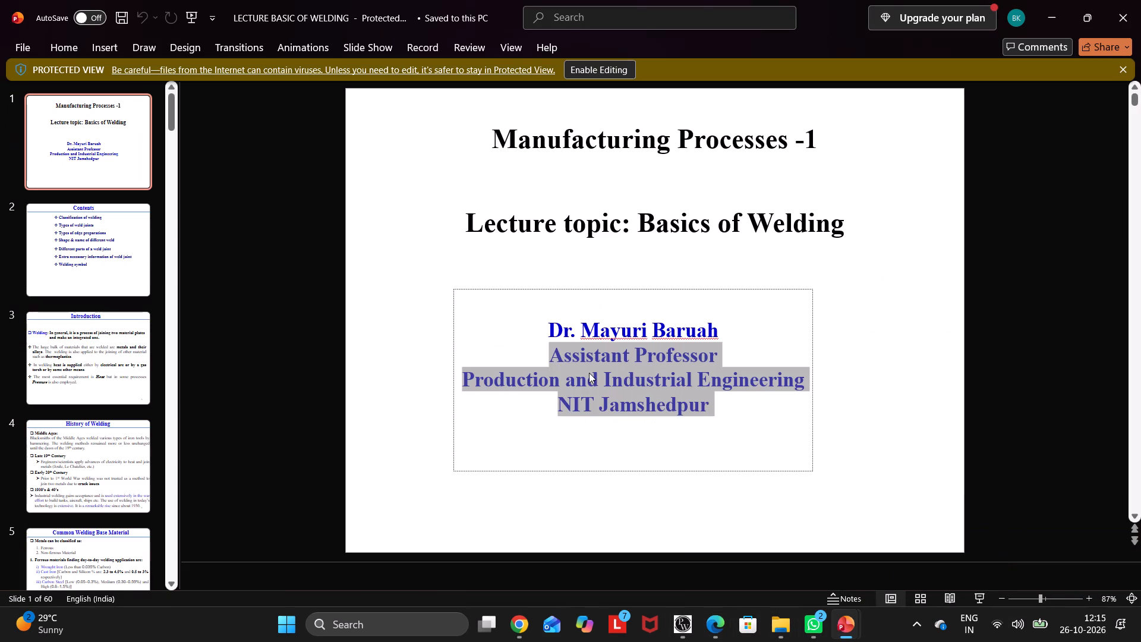
key(ctrl+c)
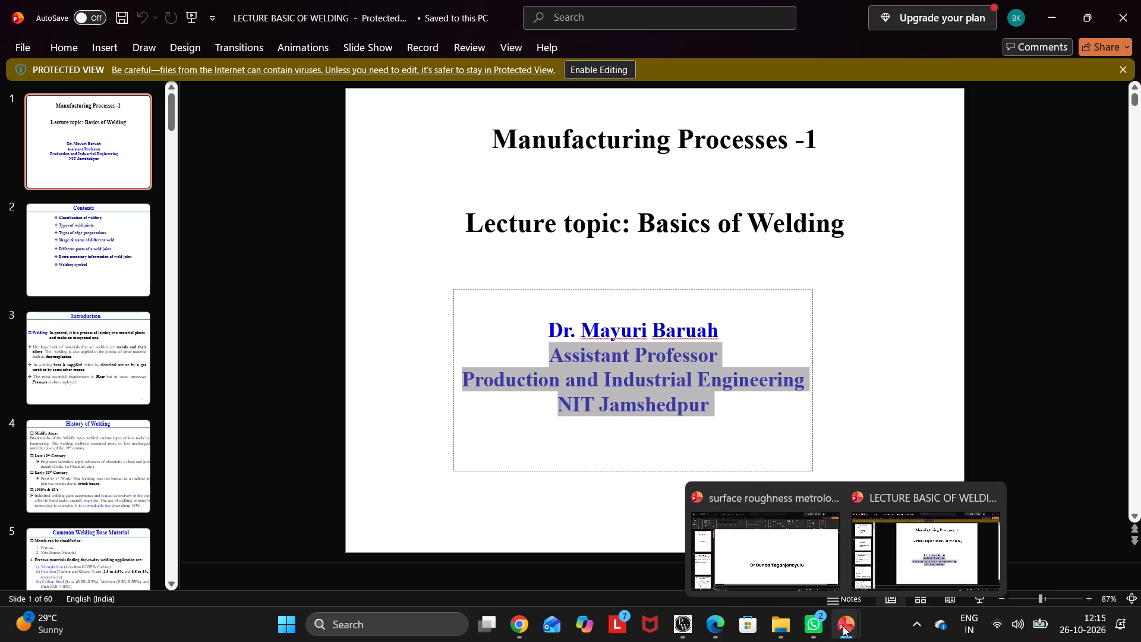
click(779, 562)
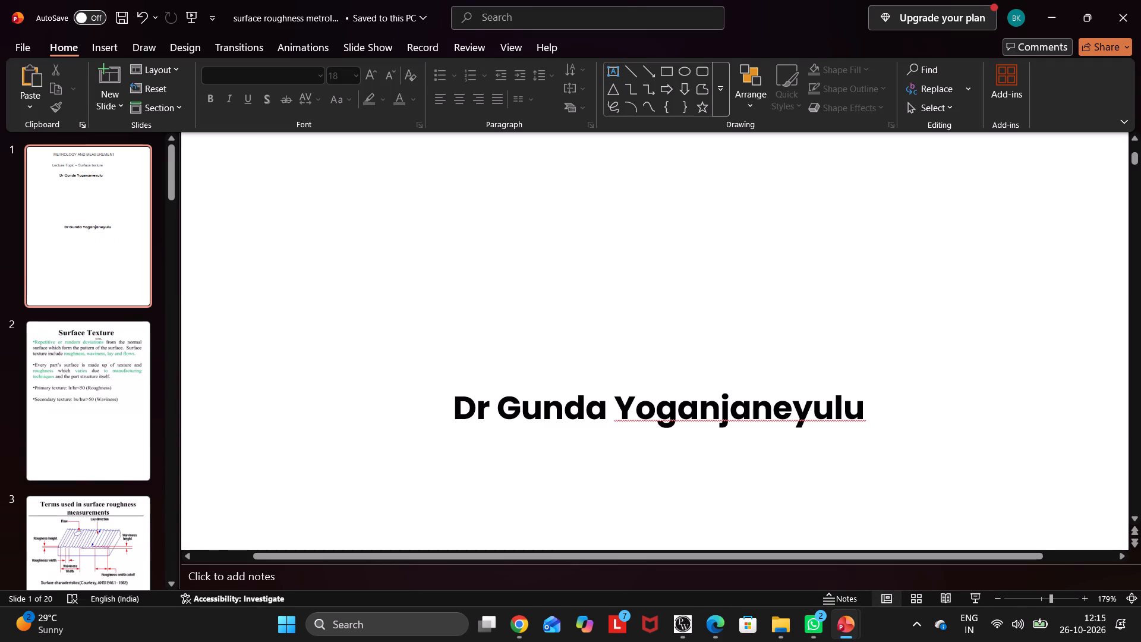
click(481, 432)
click(488, 439)
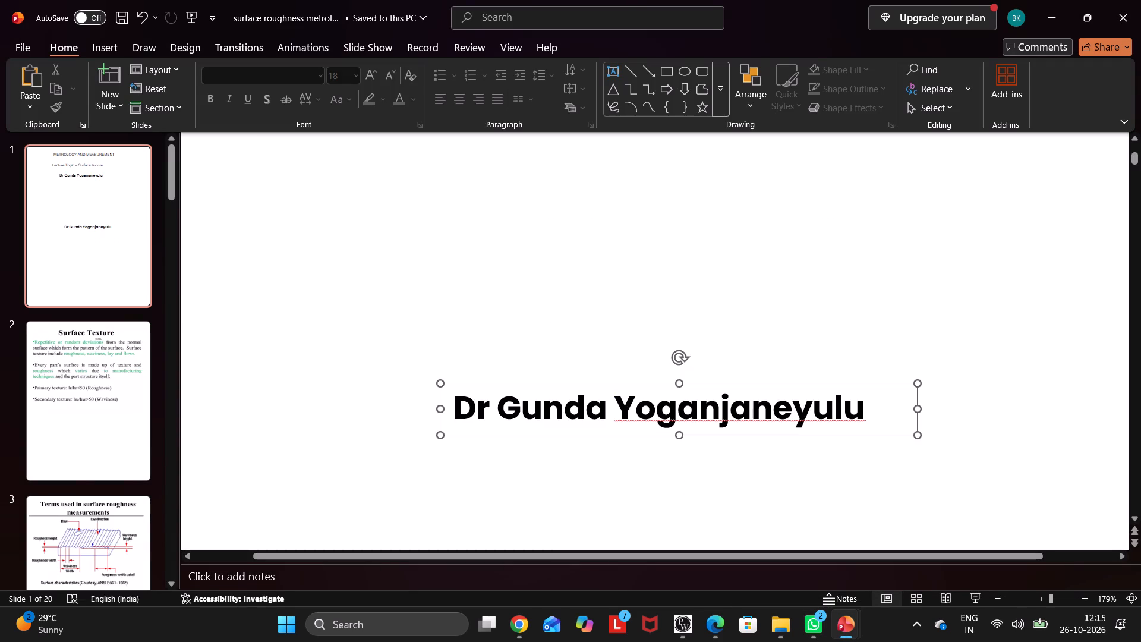
key(ctrl+v)
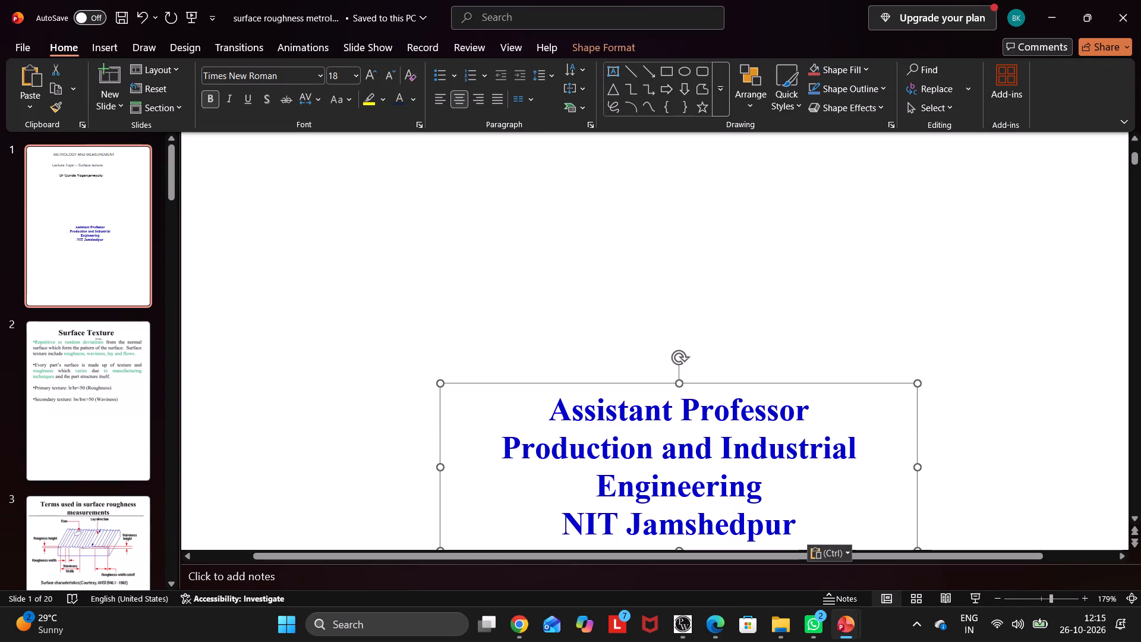
click(620, 326)
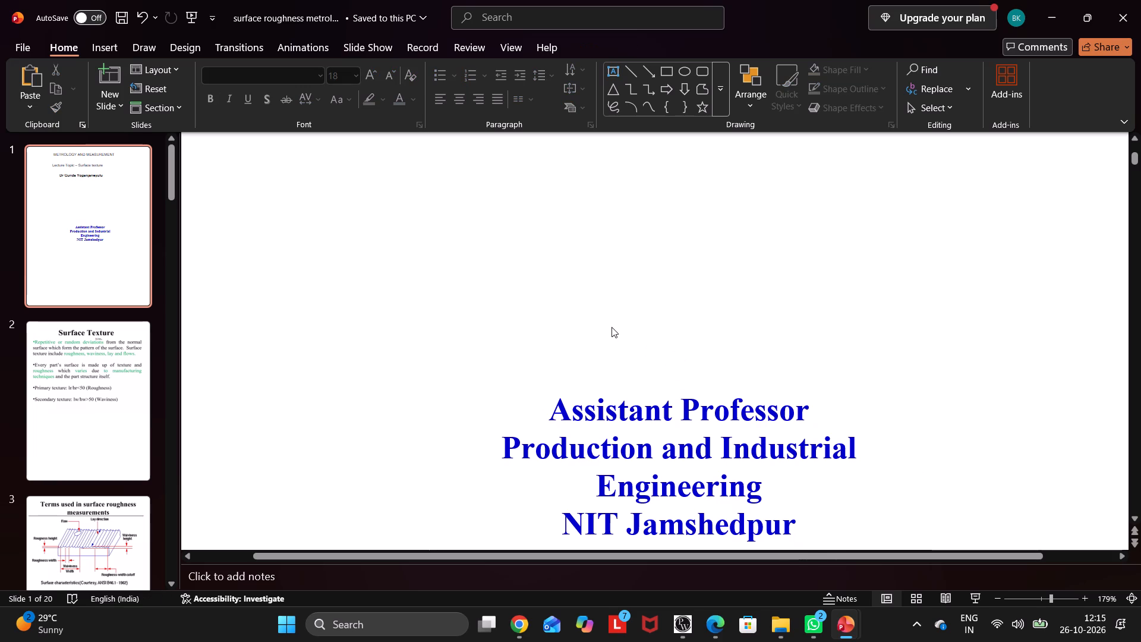
click(594, 300)
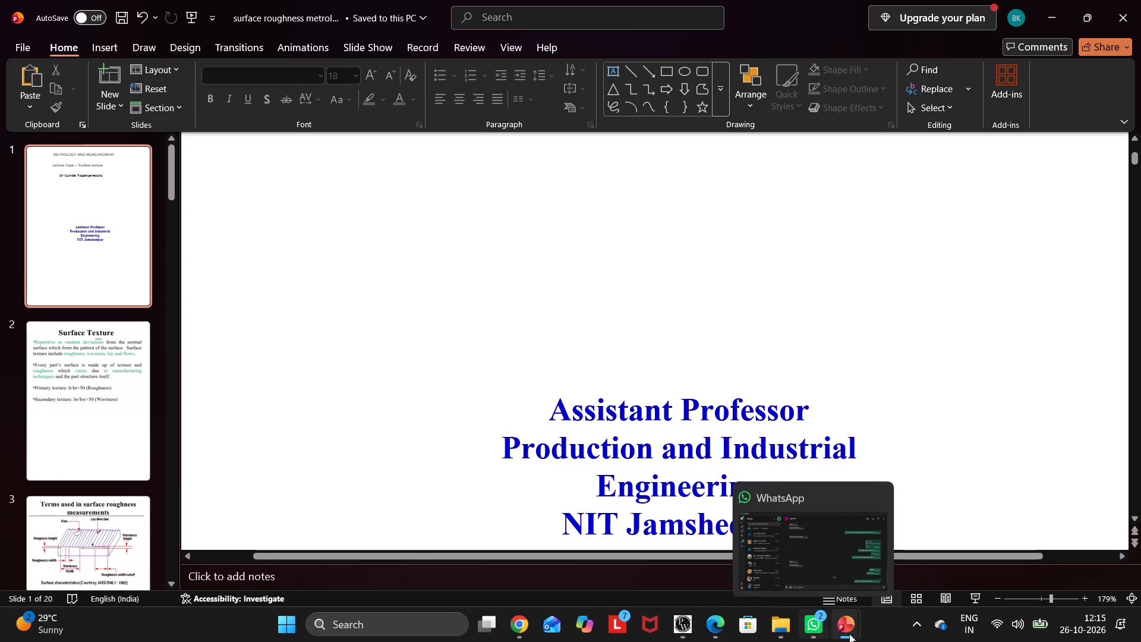
Copy the lecturer's name from the NIT Jamshedpur profile page in Chrome and paste it onto the title slide in PowerPoint.
click(929, 559)
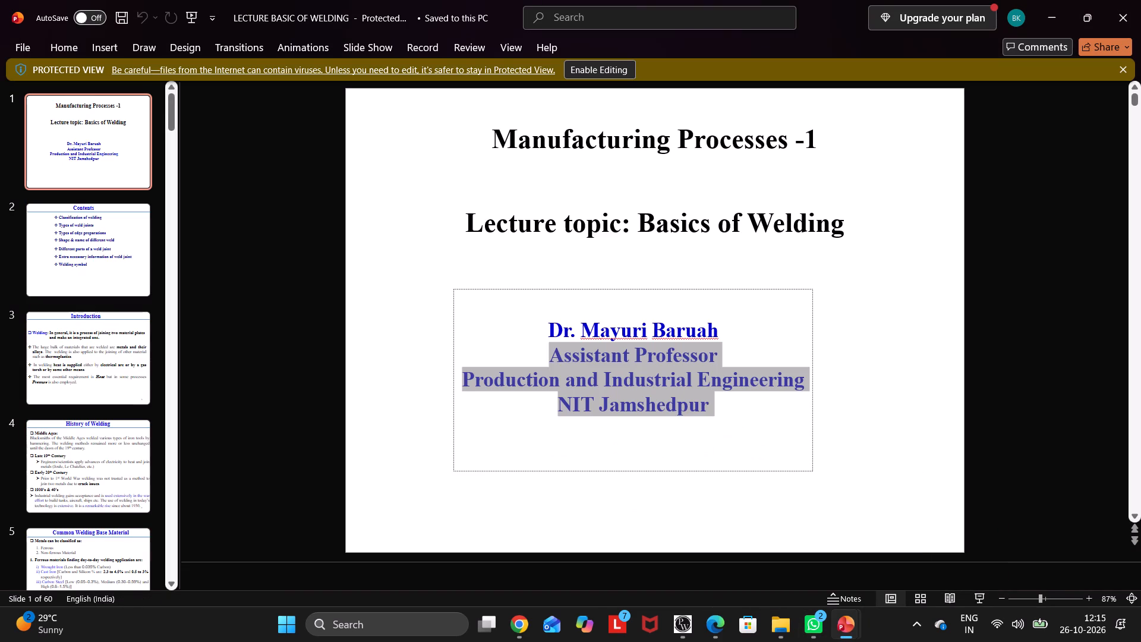
click(529, 631)
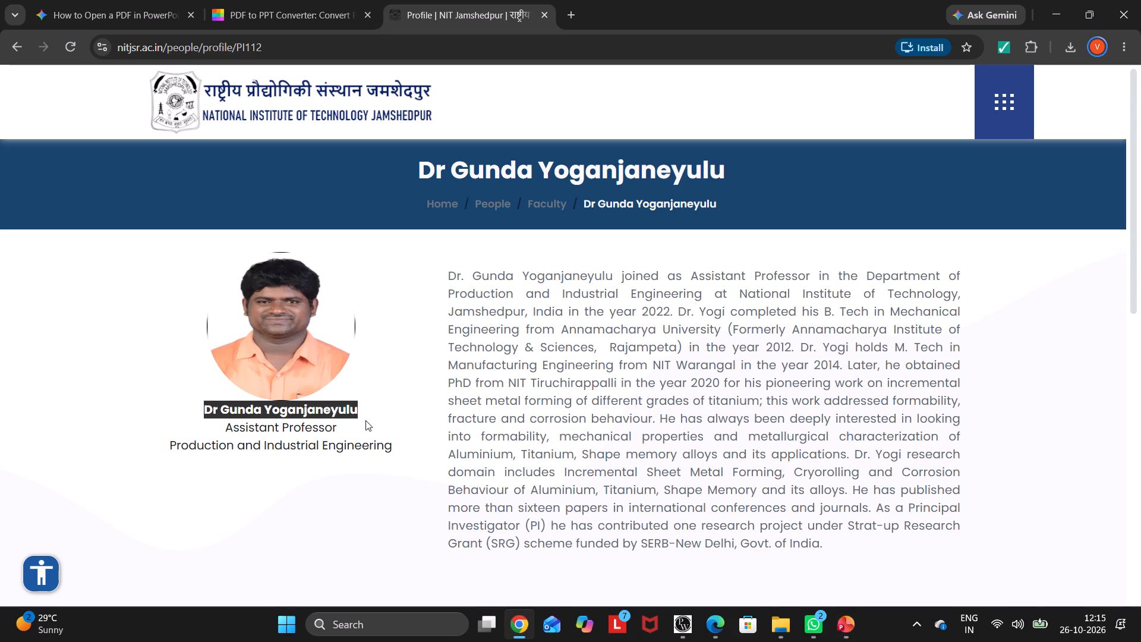
click(358, 407)
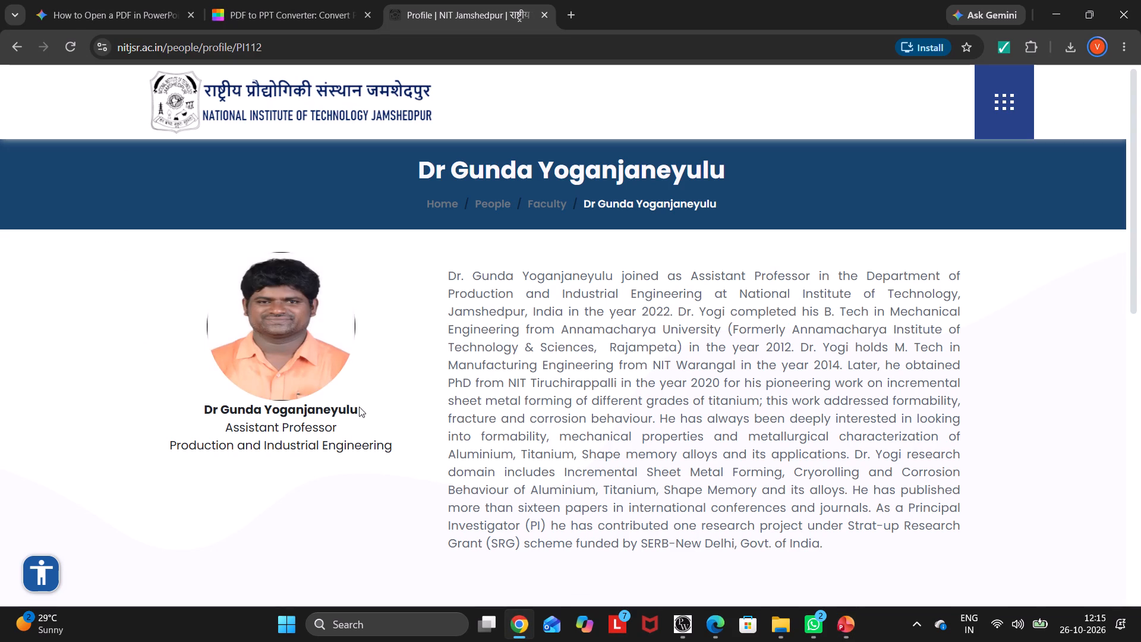
click(203, 407)
drag(203, 407, 310, 410)
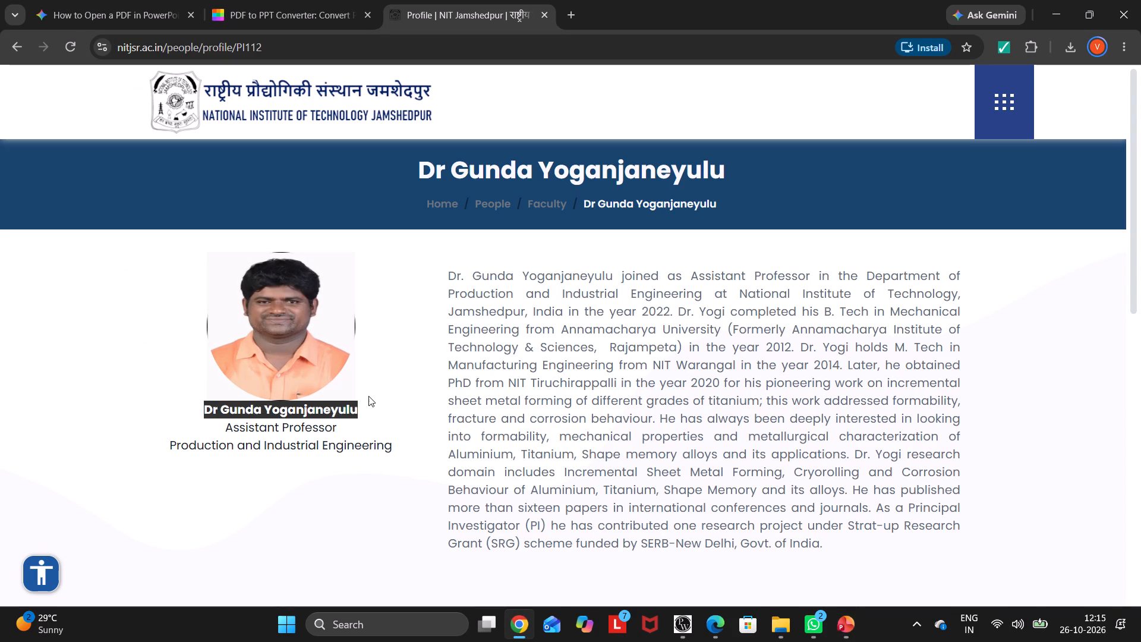
key(ctrl+c)
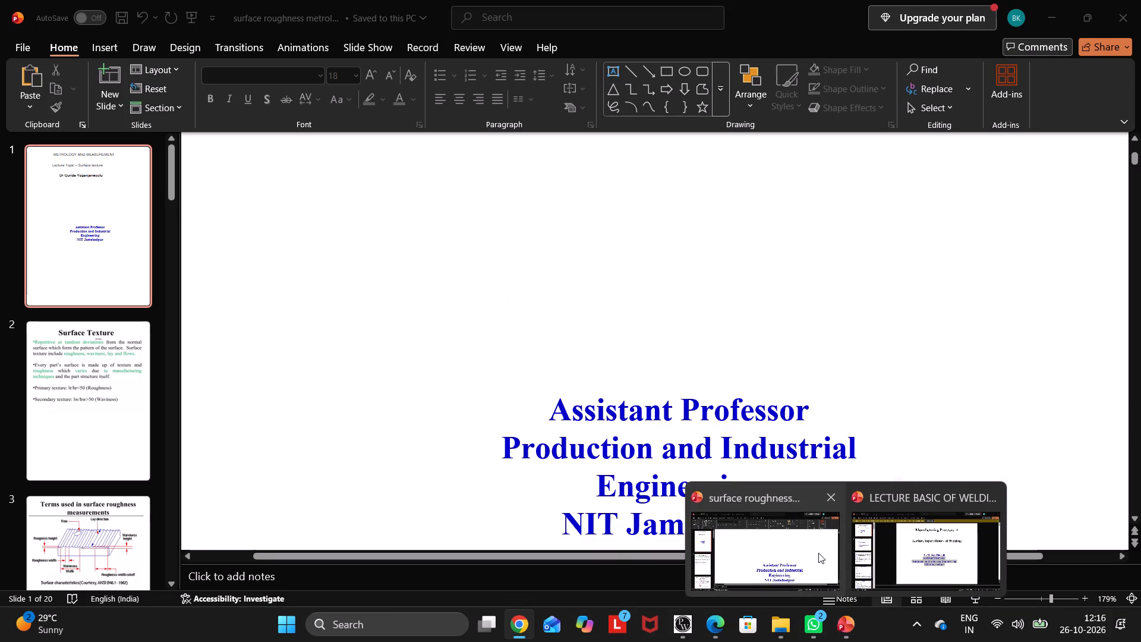
click(818, 553)
click(613, 273)
click(562, 301)
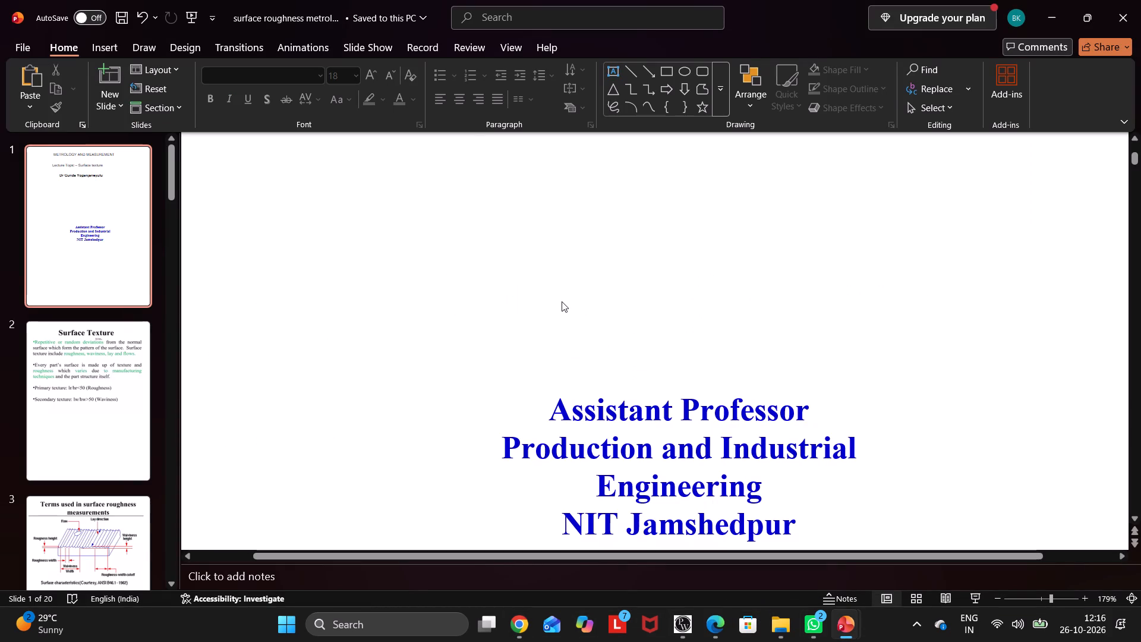
key(ctrl+v)
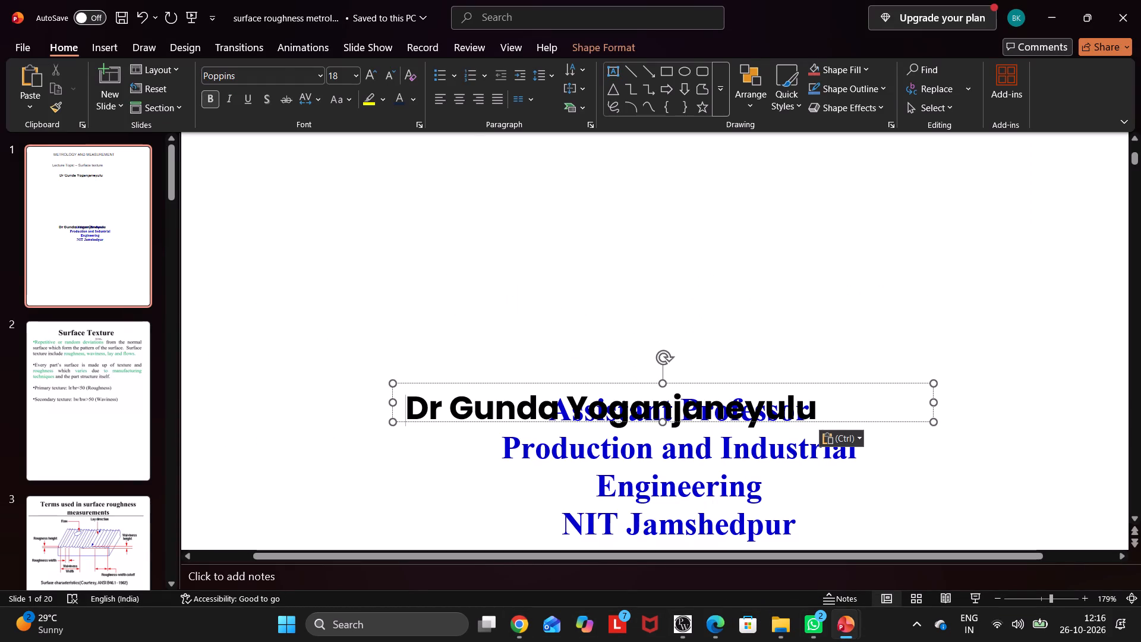
Narrow the newly pasted lecturer-name text box slightly from its left edge and try to lift it off the designation lines.
right_drag(661, 377, 658, 359)
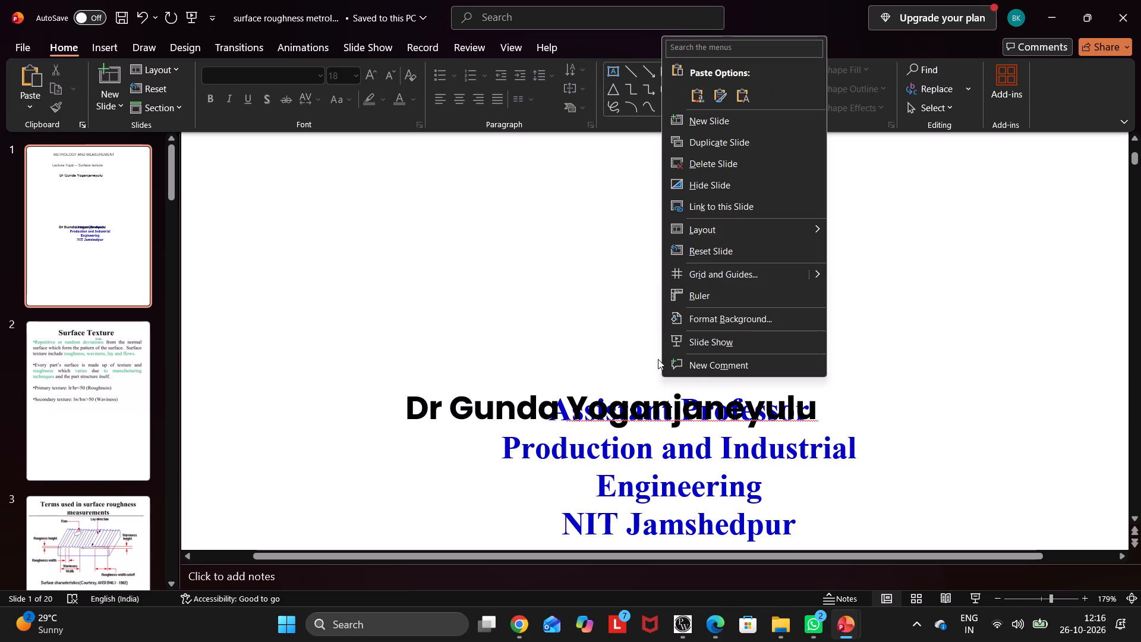
click(508, 400)
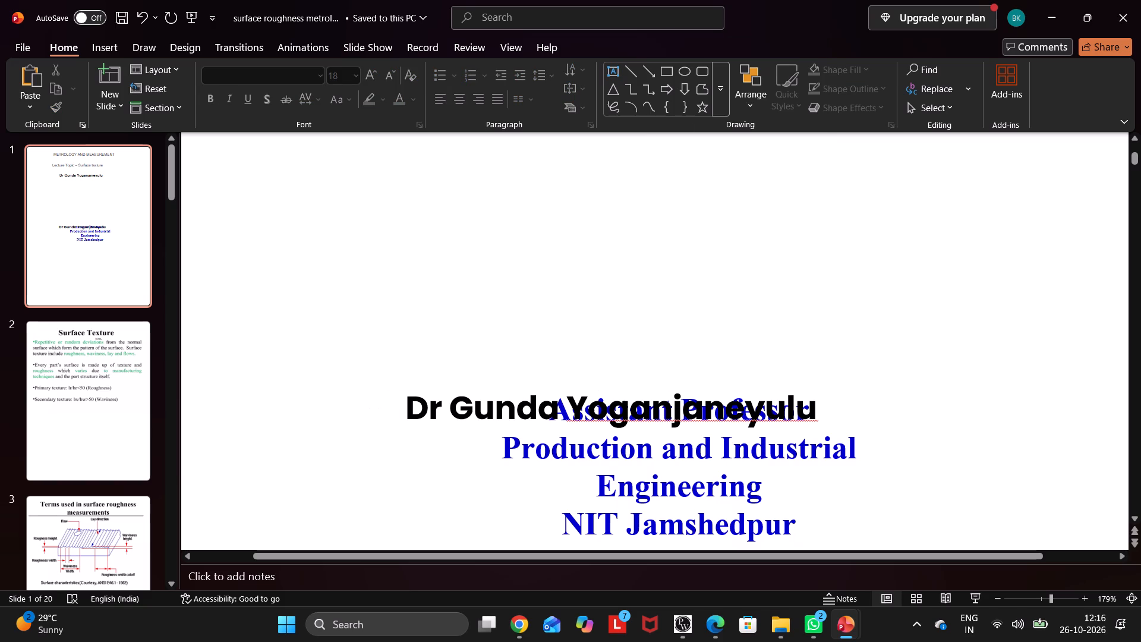
click(414, 410)
drag(392, 400, 405, 291)
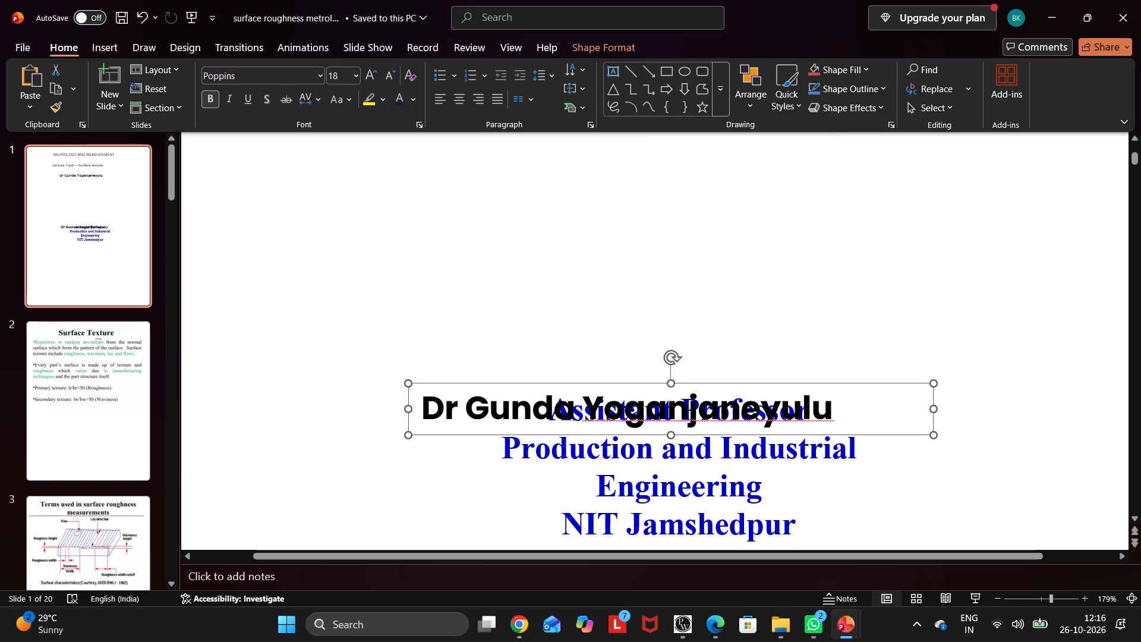
drag(672, 440, 655, 343)
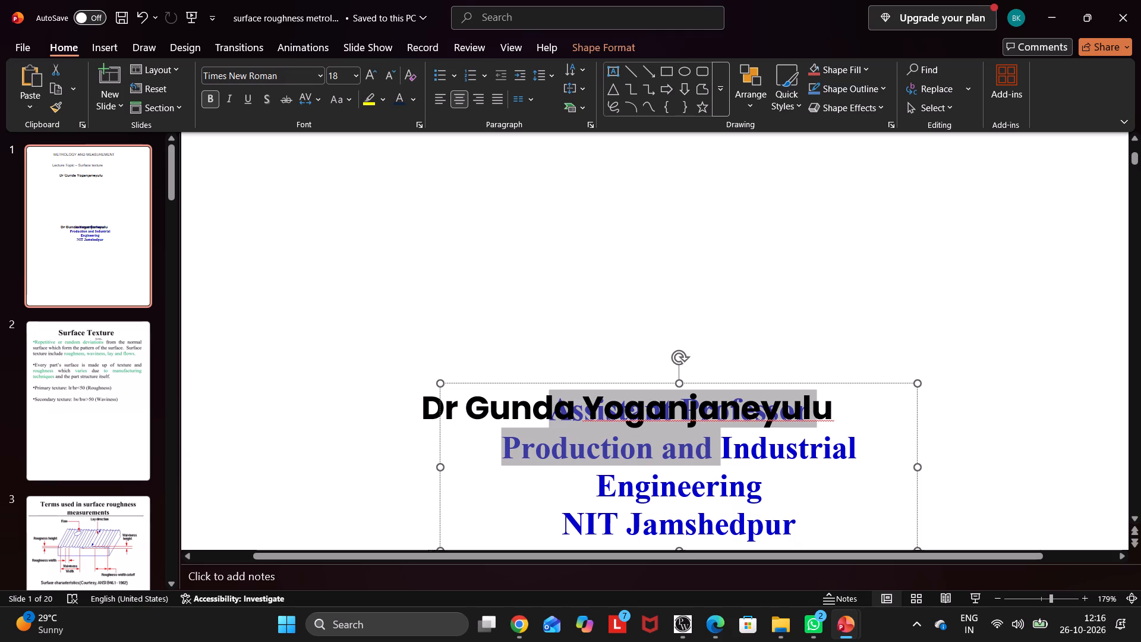
drag(655, 343, 655, 345)
click(887, 411)
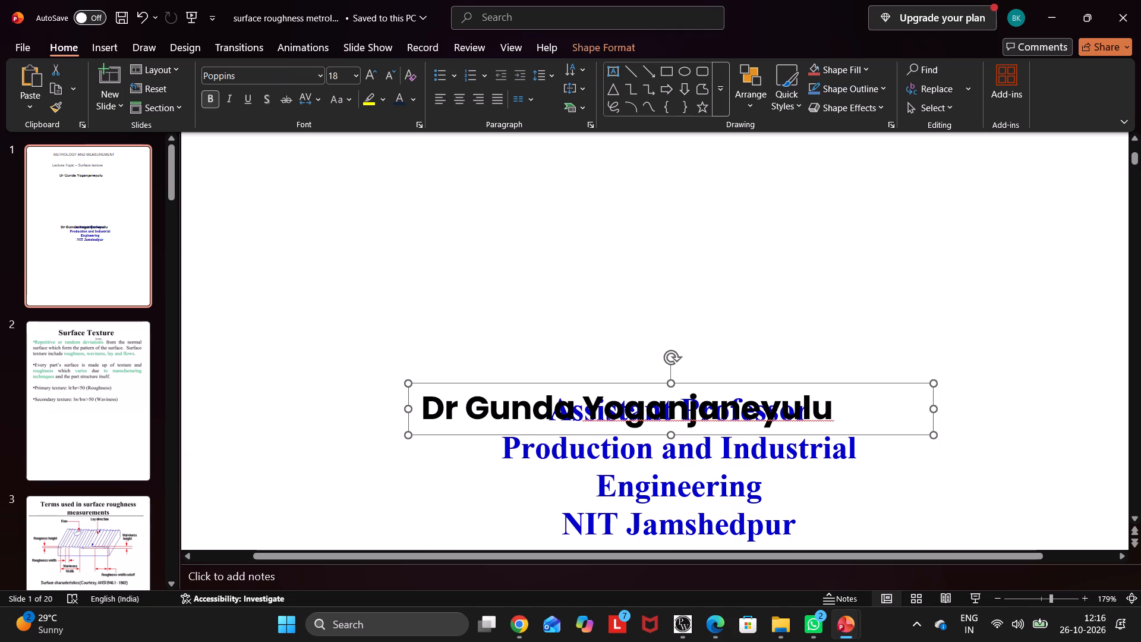
Move the lecturer-name text box directly above the Assistant Professor line, roughly centred over the designation lines.
drag(728, 383, 708, 317)
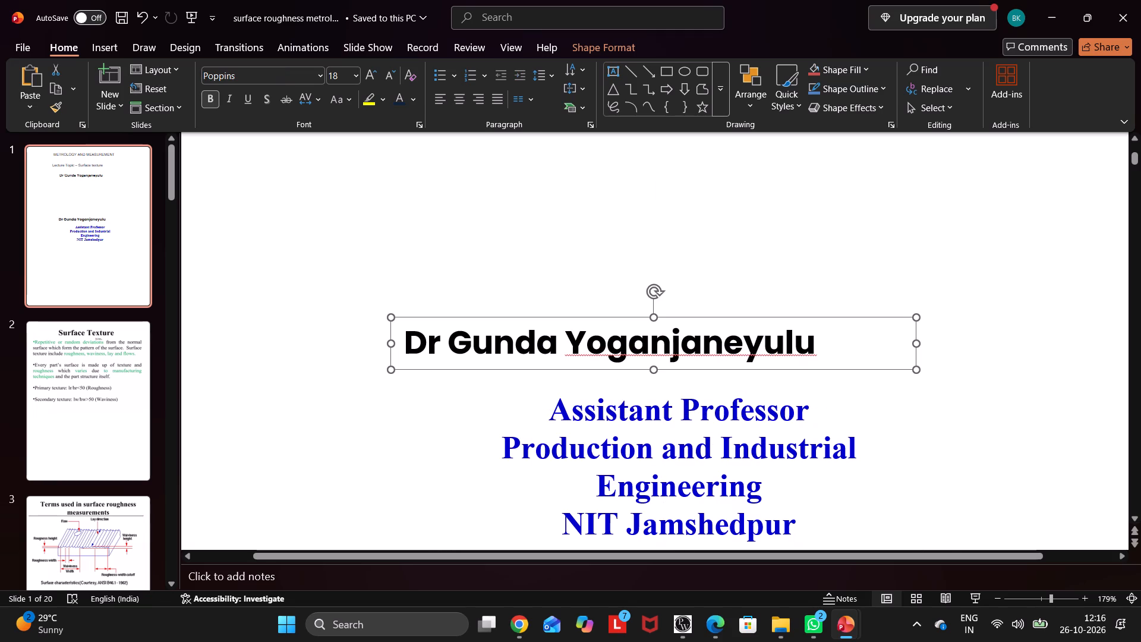
drag(799, 369, 833, 393)
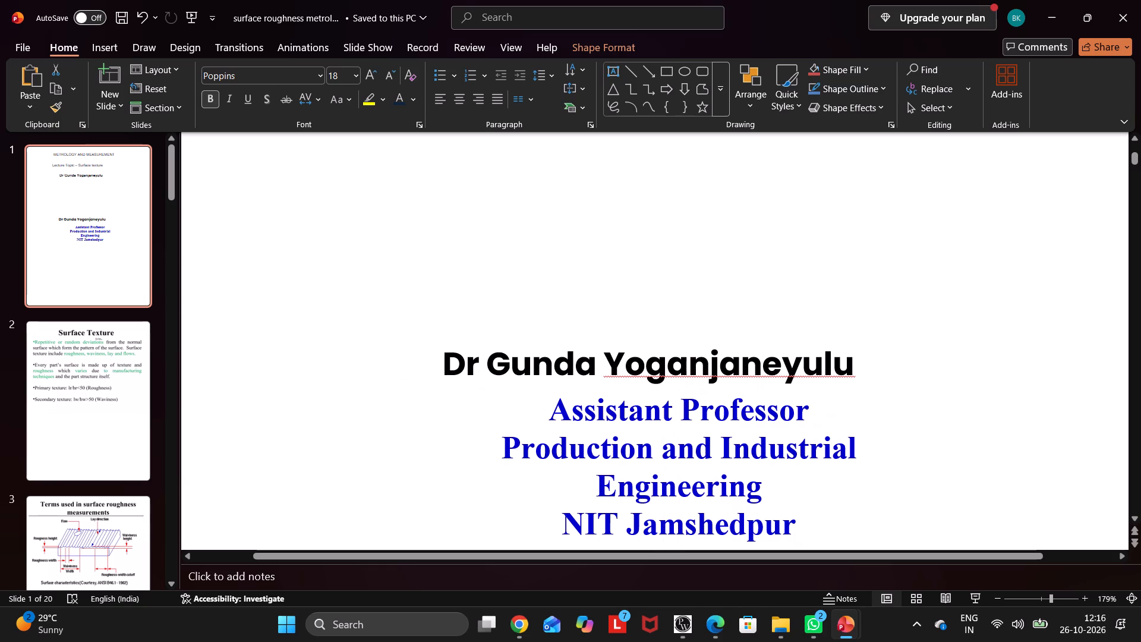
drag(833, 393, 841, 398)
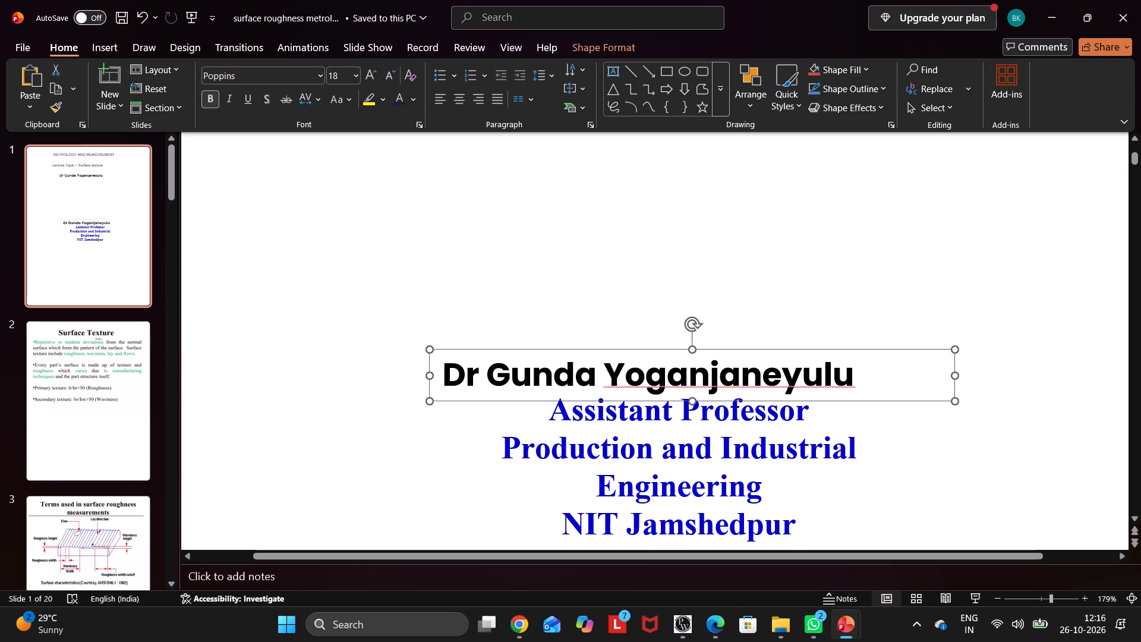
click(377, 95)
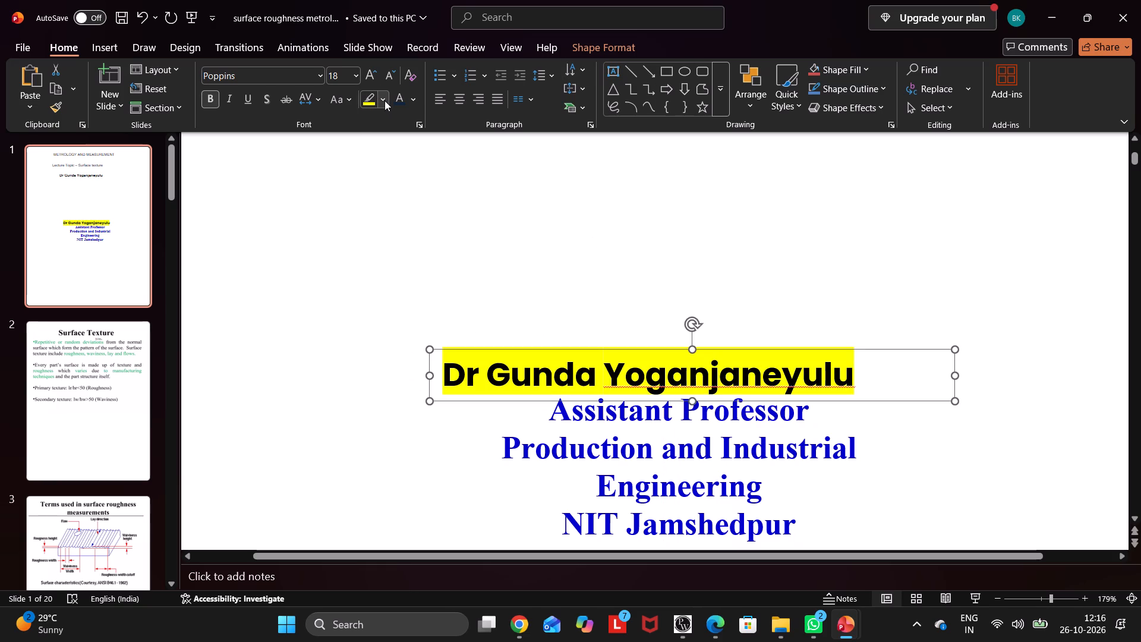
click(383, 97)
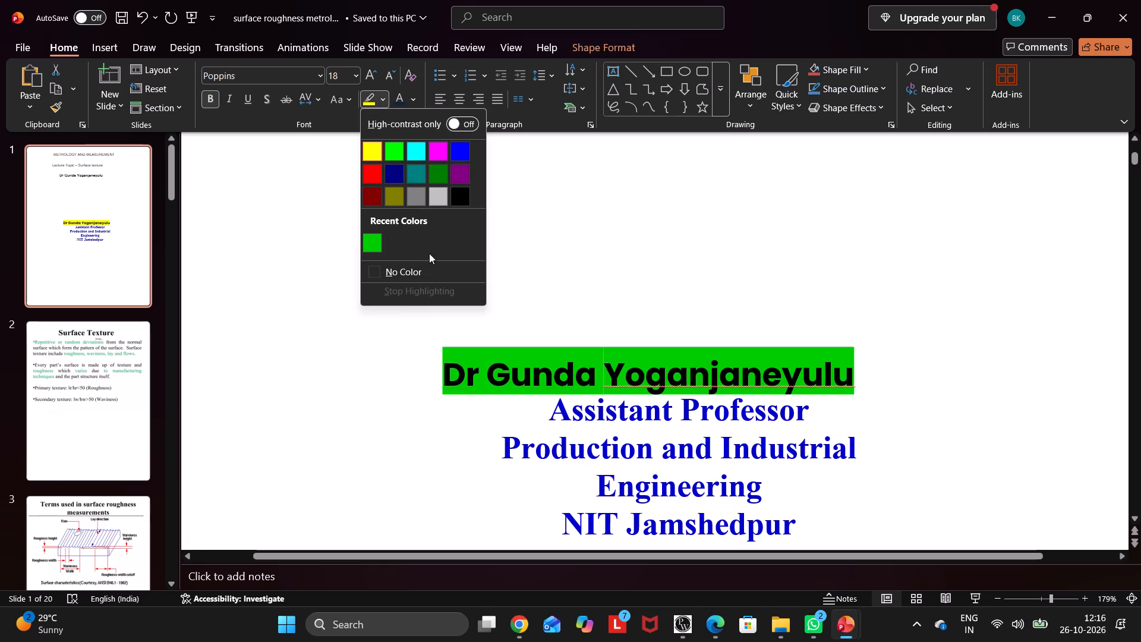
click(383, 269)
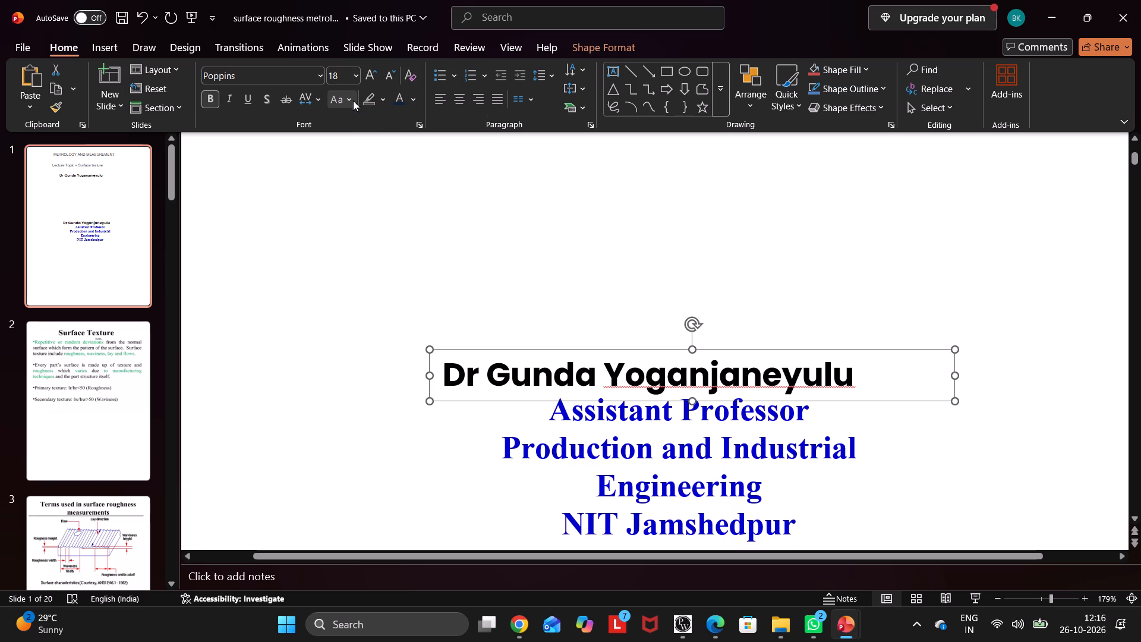
Change the font colour of the lecturer's name above the designation lines to bright blue from the standard colours.
click(407, 100)
click(419, 93)
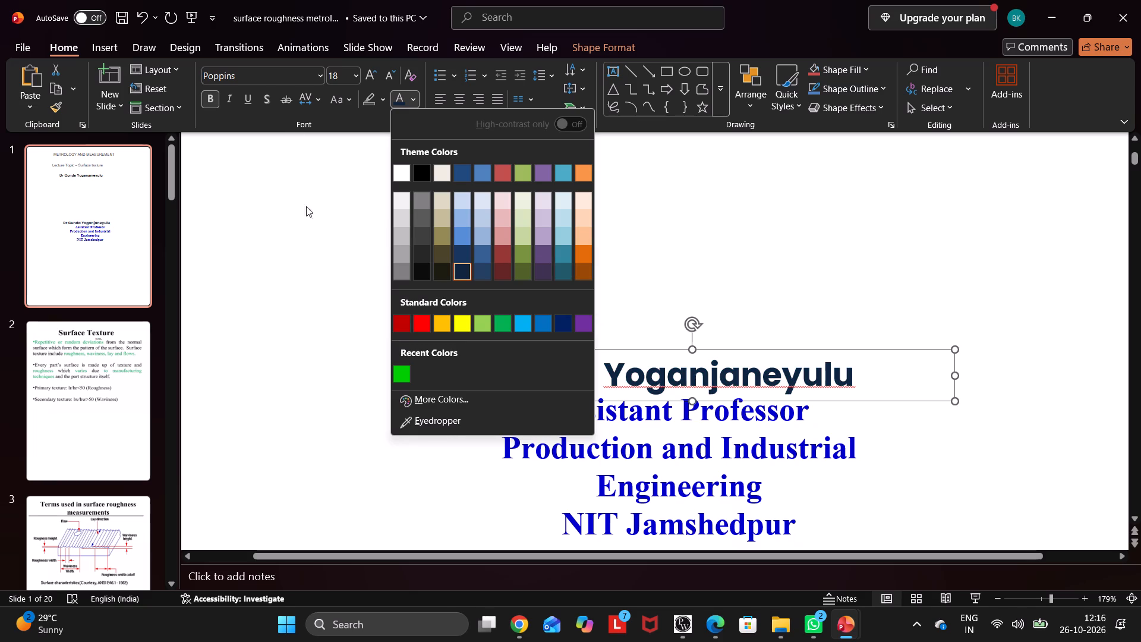
click(412, 401)
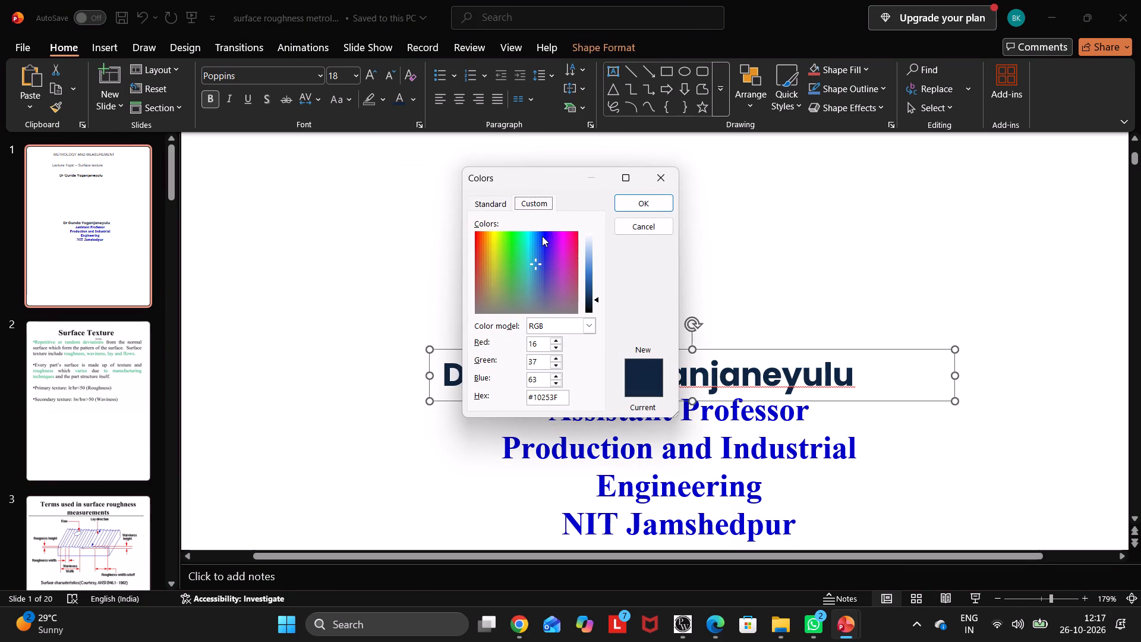
click(542, 236)
click(485, 202)
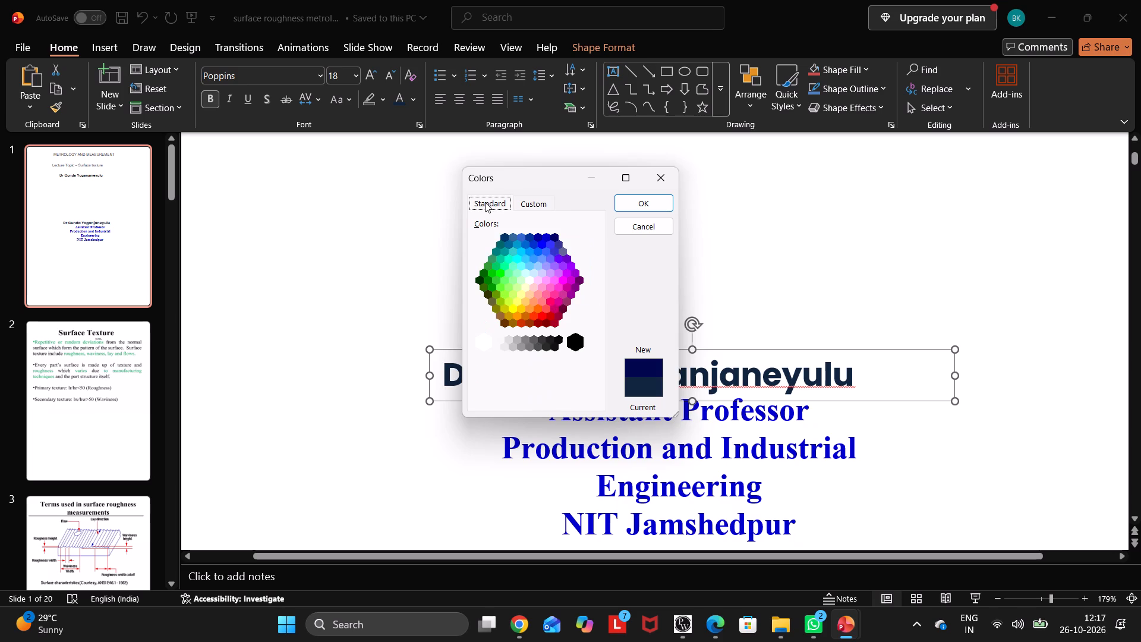
click(541, 243)
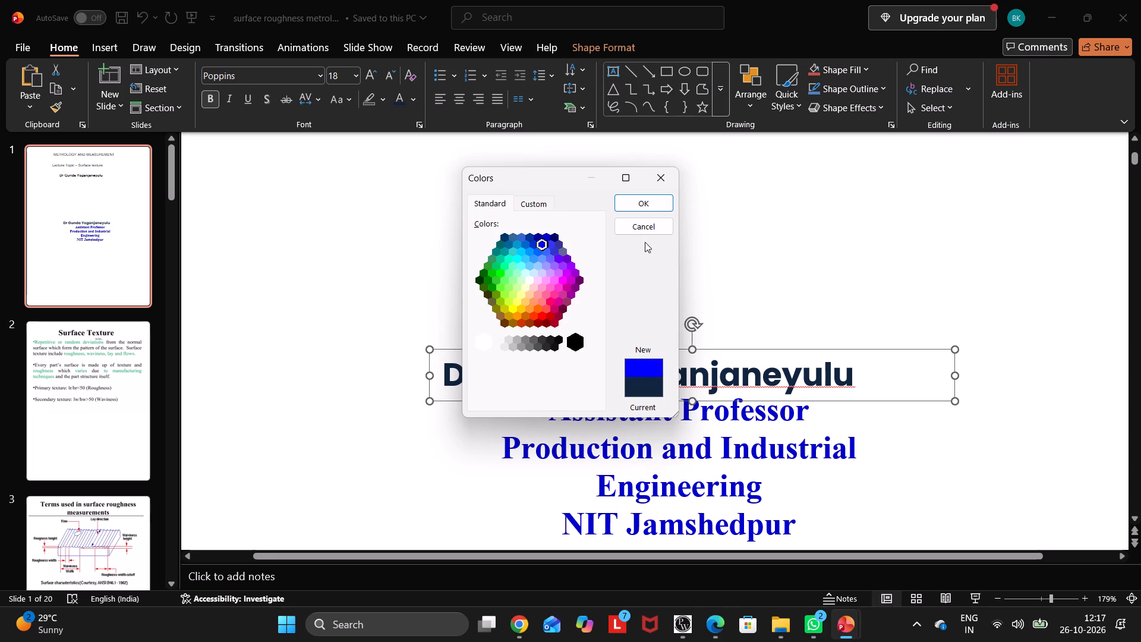
click(644, 206)
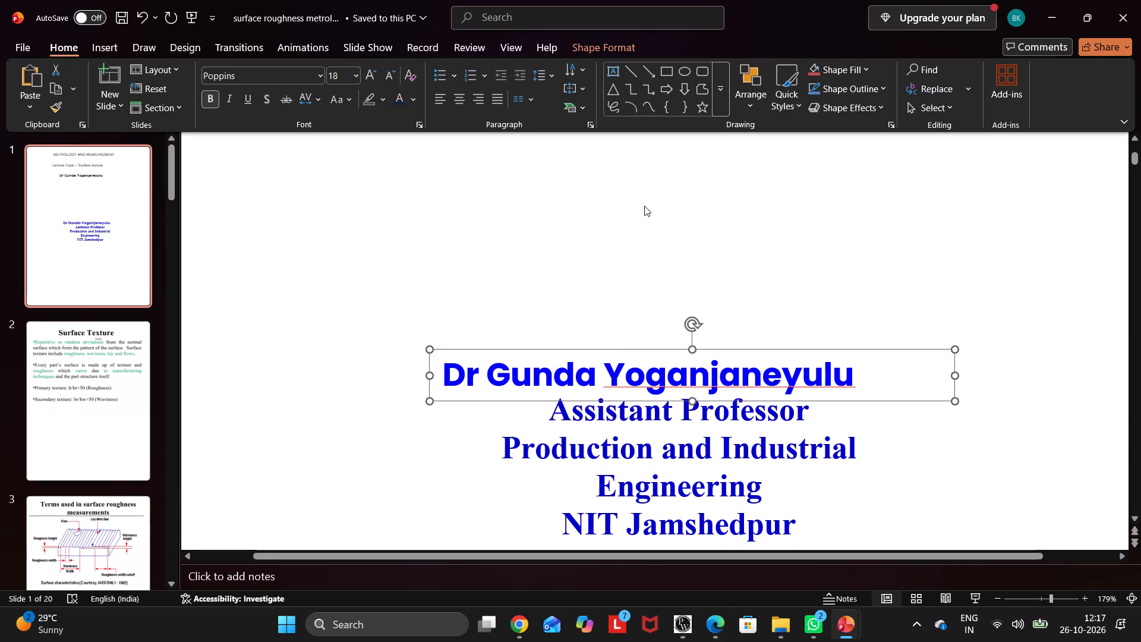
click(427, 285)
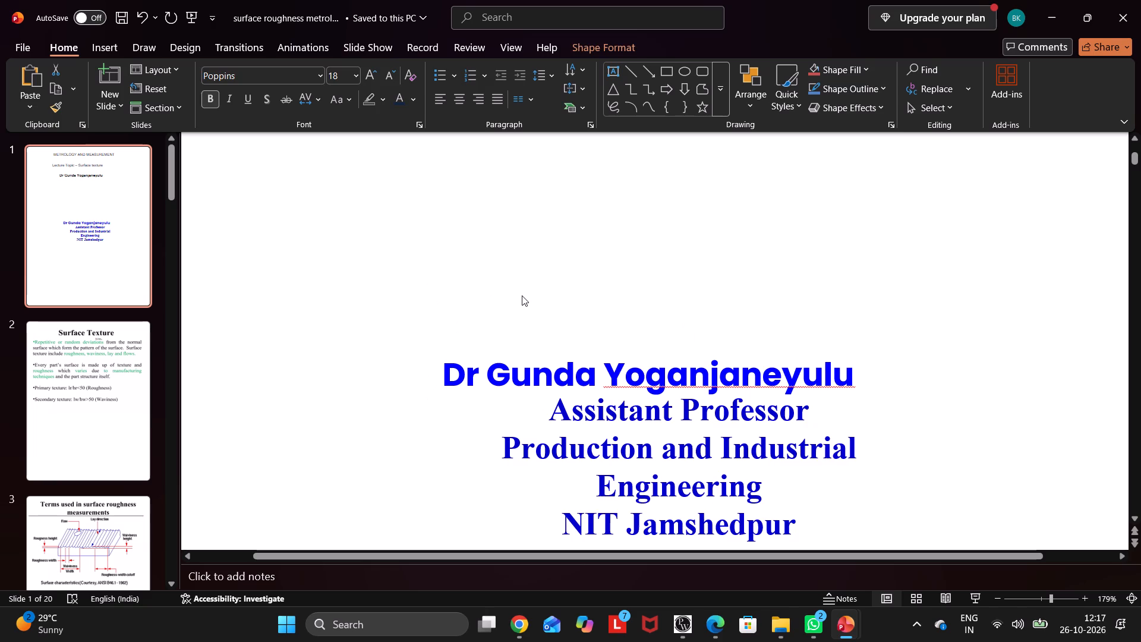
Look over the title slide from the Lecture Topic line down to the NIT Jamshedpur line.
scroll(522, 295, up, 1)
scroll(522, 295, down, 2)
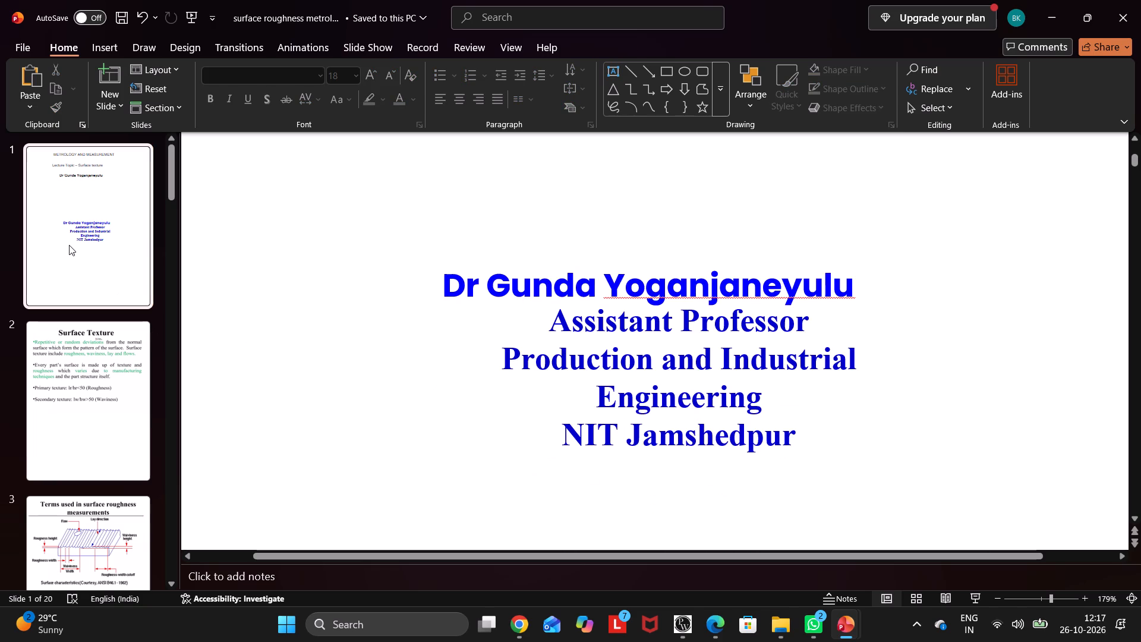
click(68, 248)
scroll(451, 295, up, 4)
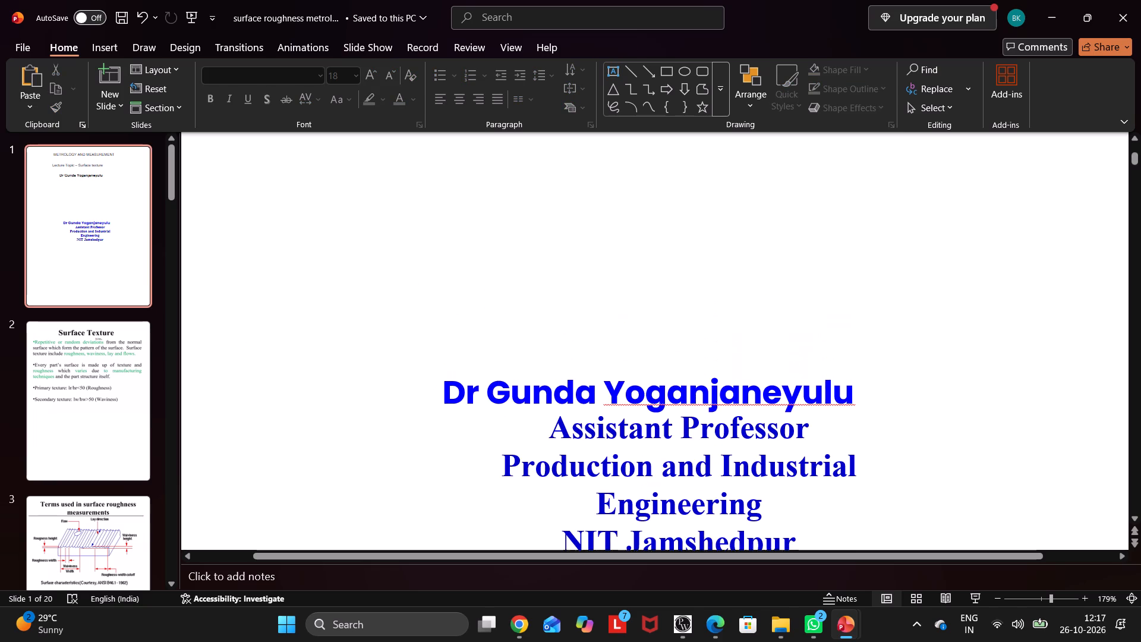
scroll(451, 295, up, 3)
scroll(451, 295, down, 1)
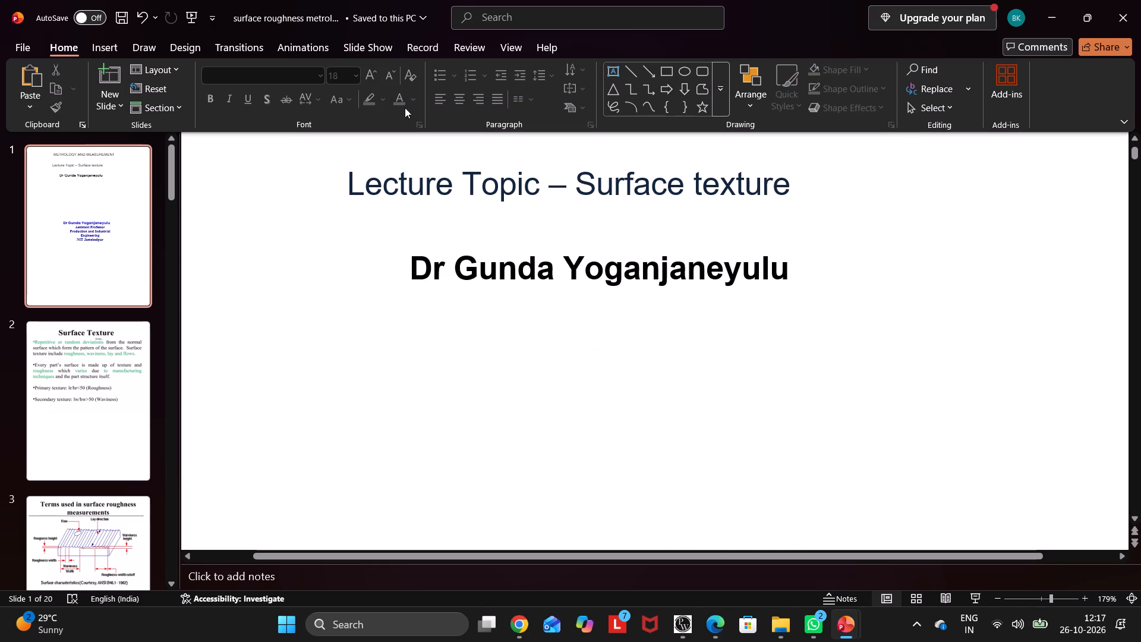
scroll(572, 295, down, 4)
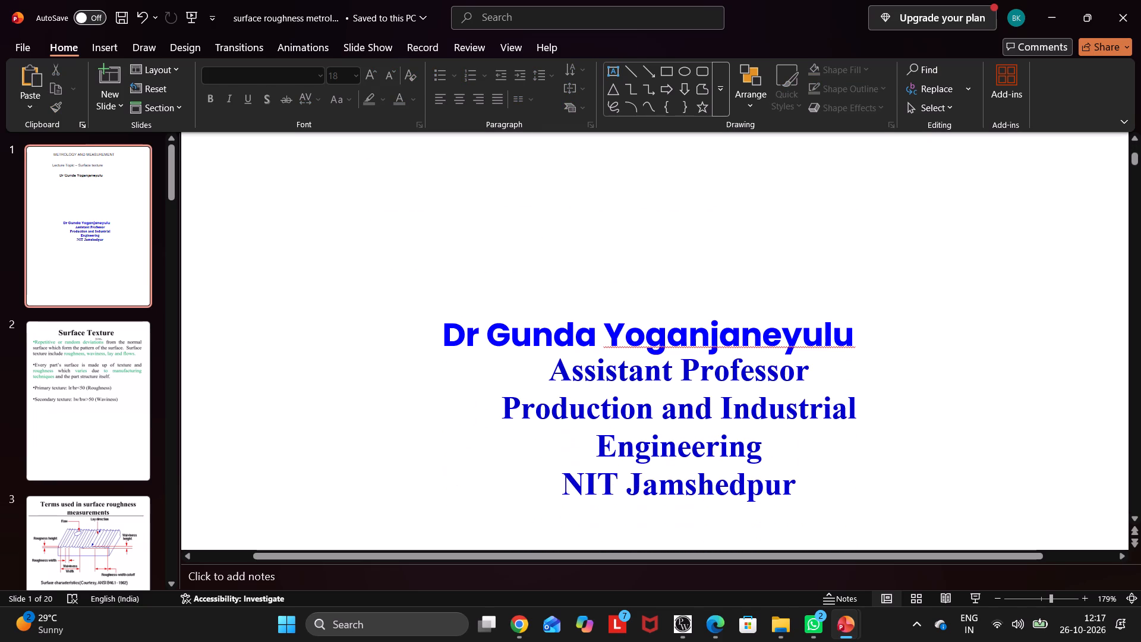
click(385, 402)
Cut the duplicate black lecturer-name text box below the Lecture Topic line from the title slide.
scroll(430, 218, up, 3)
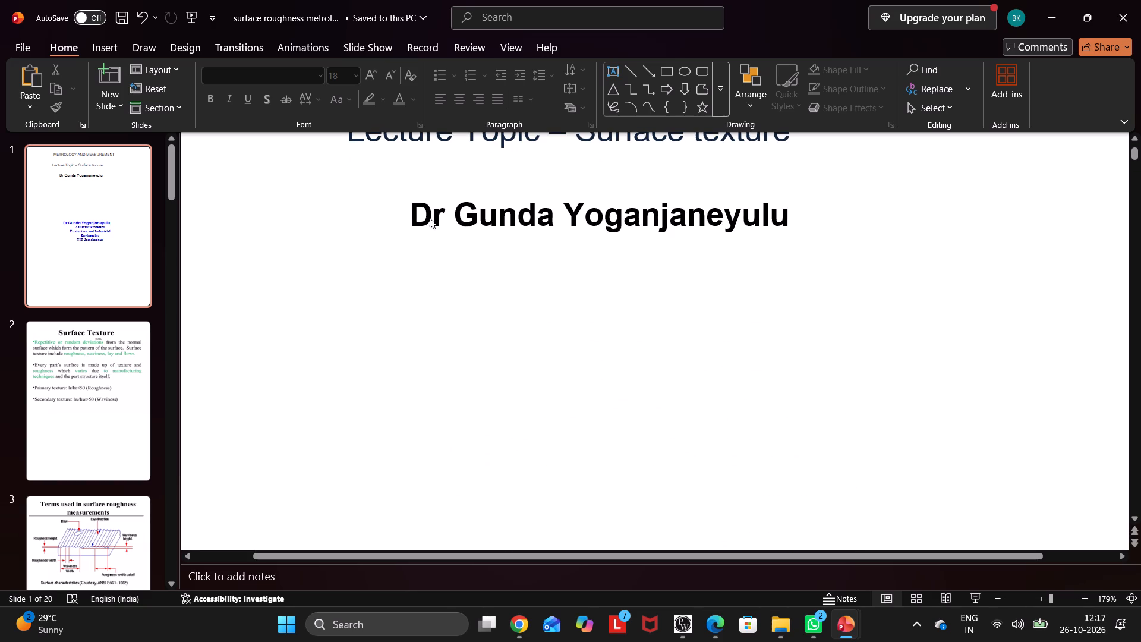
scroll(430, 218, up, 1)
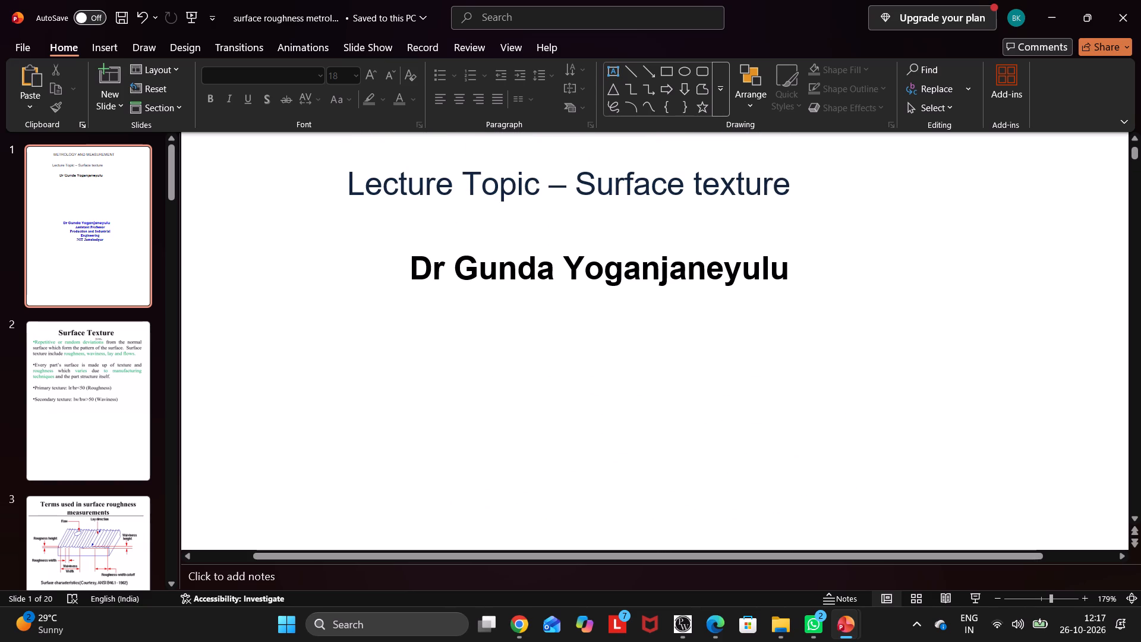
drag(409, 263, 486, 263)
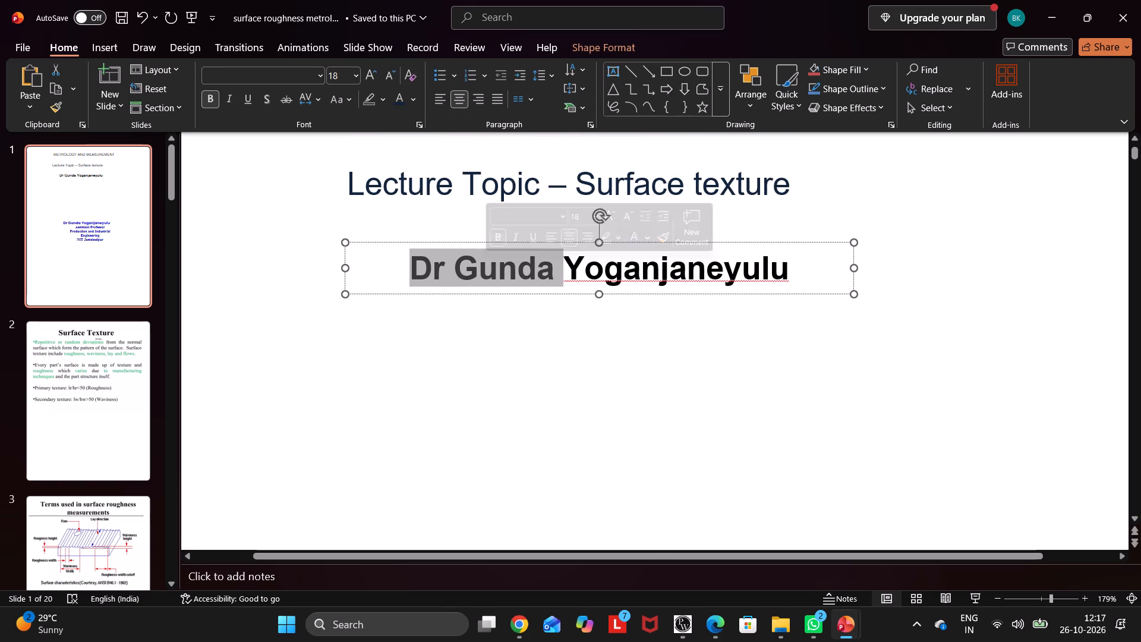
drag(798, 268, 804, 284)
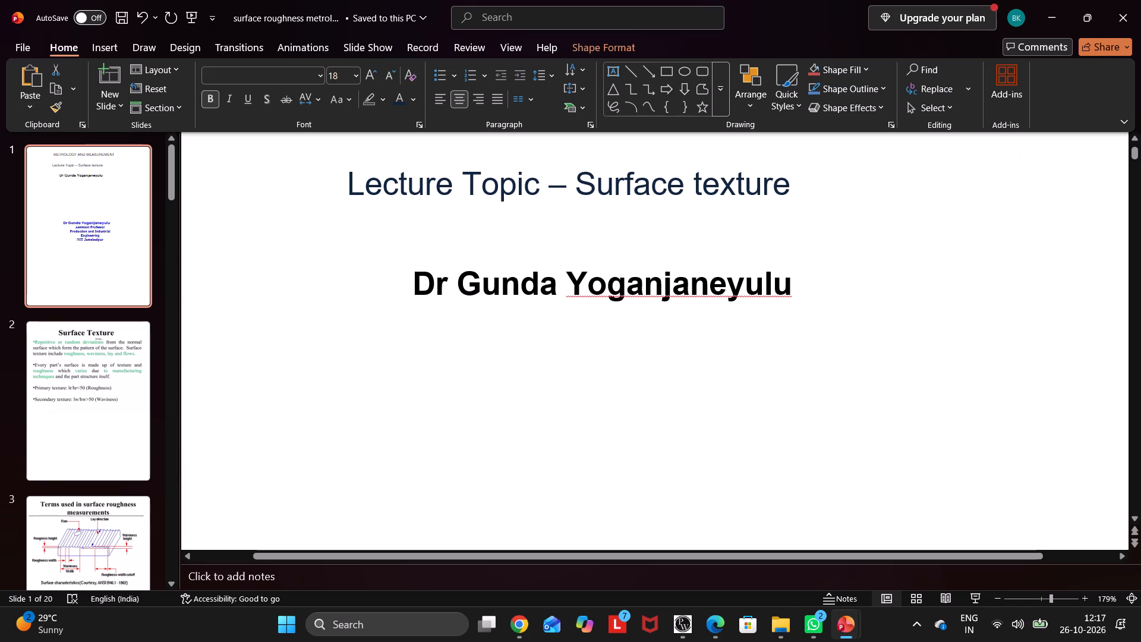
drag(804, 284, 805, 293)
click(805, 293)
right_click(806, 292)
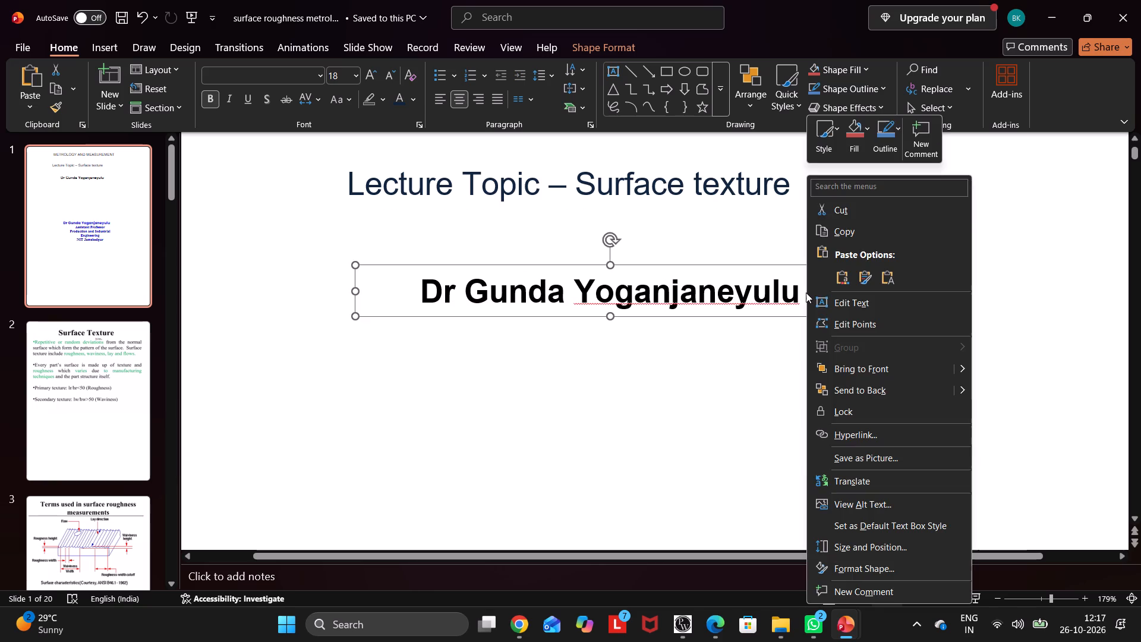
click(866, 212)
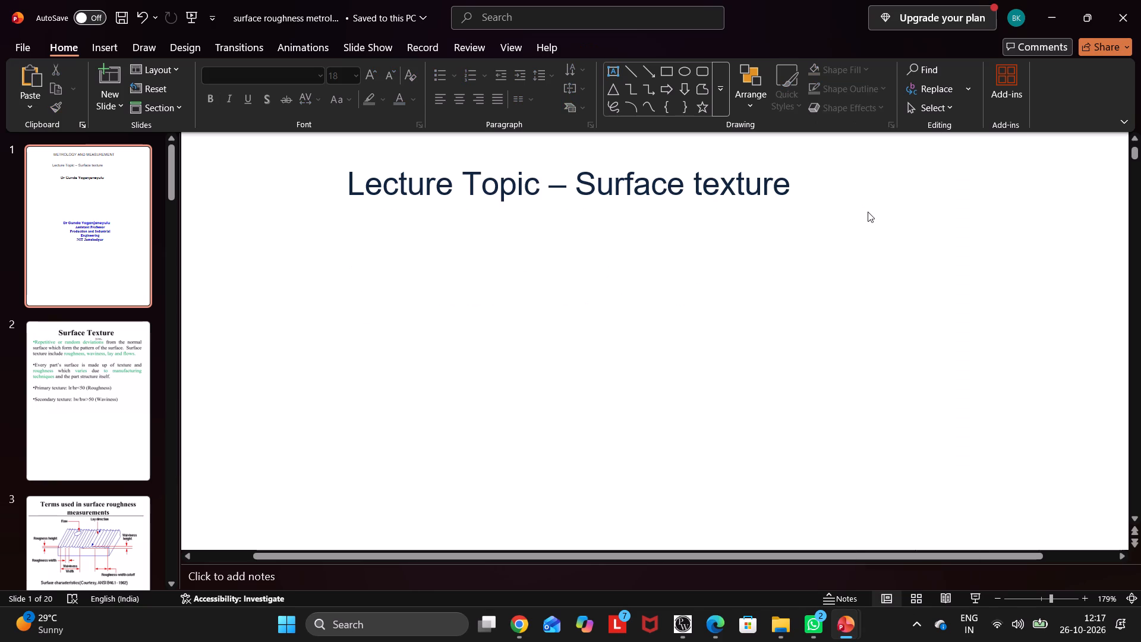
Move the blue lecturer-name text box upward and slightly right, leaving a clear gap above the Assistant Professor line.
scroll(823, 410, down, 2)
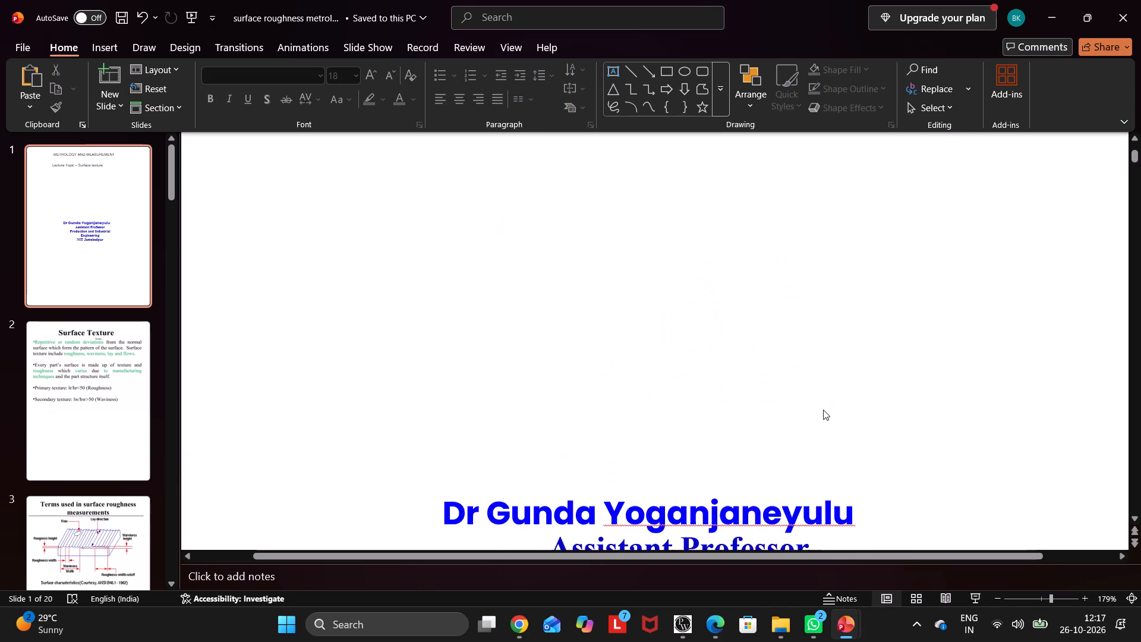
scroll(823, 410, down, 1)
scroll(823, 410, up, 2)
scroll(823, 410, down, 1)
scroll(822, 418, up, 2)
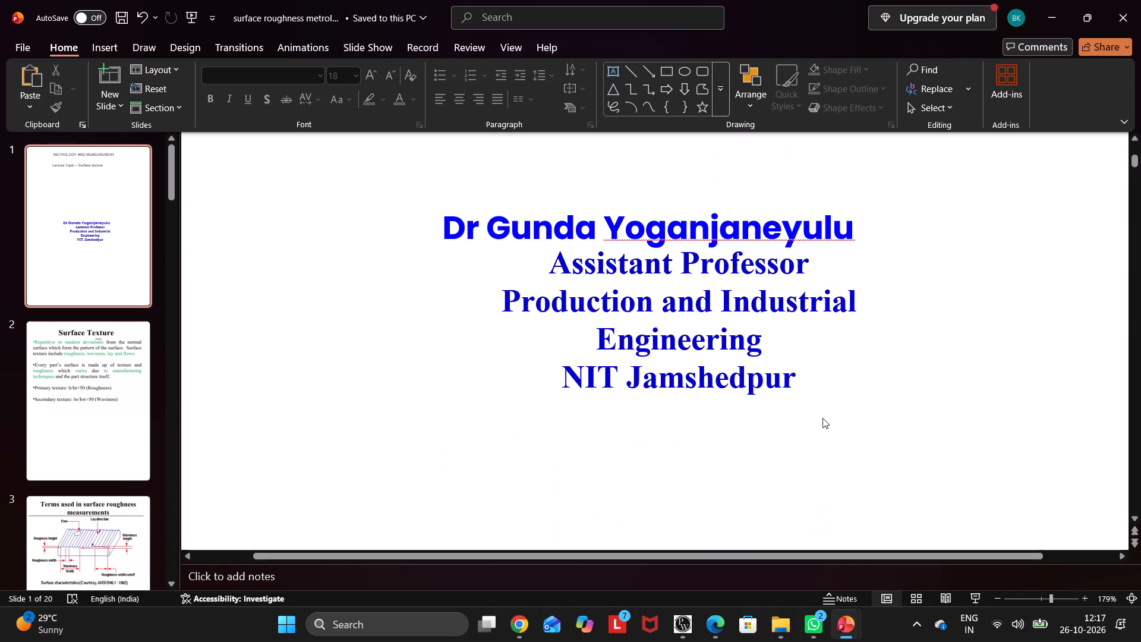
click(407, 231)
drag(407, 231, 467, 276)
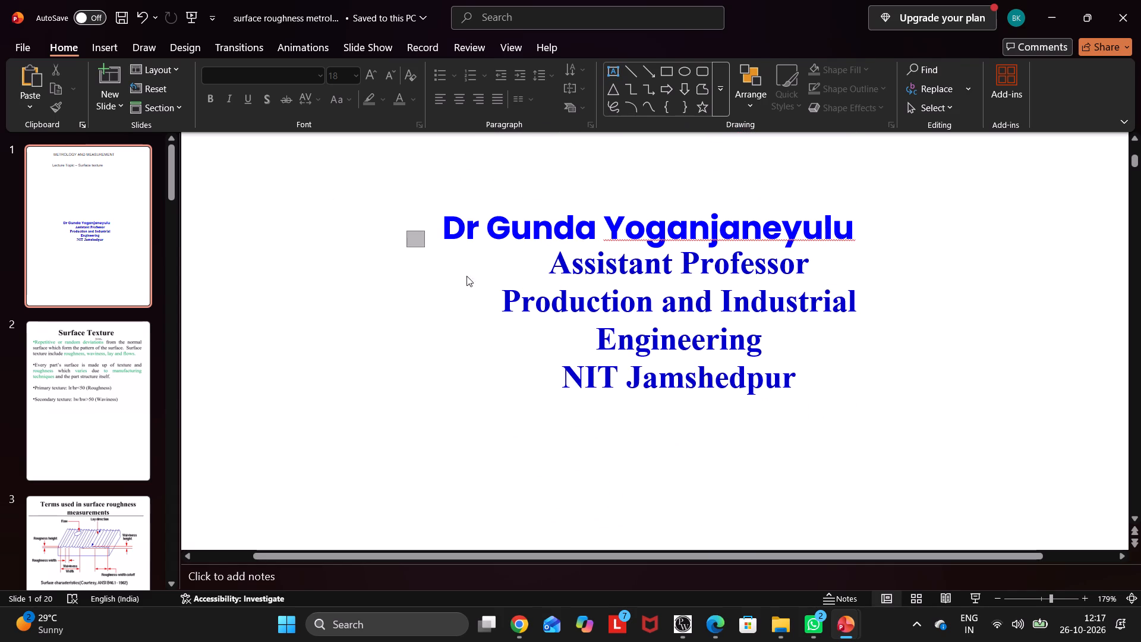
drag(467, 276, 447, 248)
drag(430, 221, 498, 168)
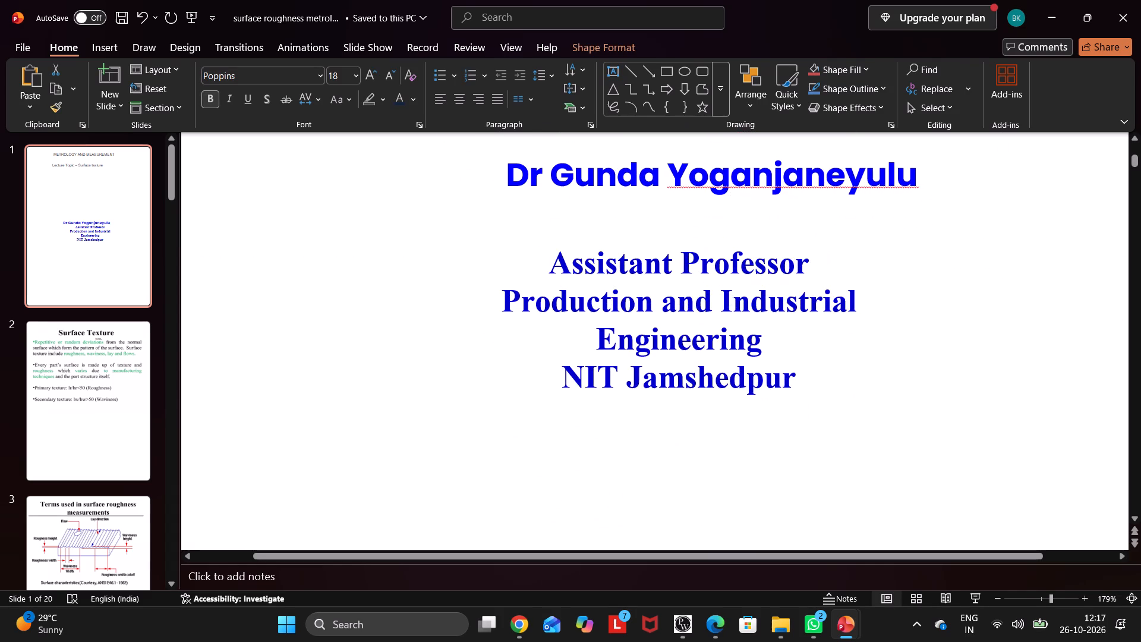
drag(498, 168, 487, 136)
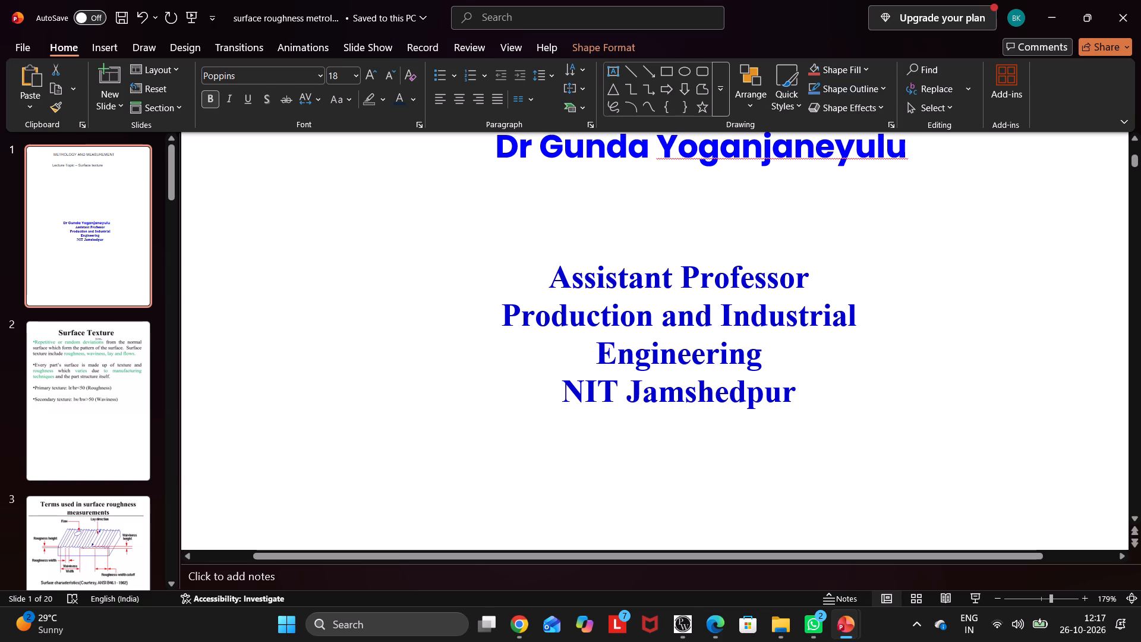
drag(487, 136, 486, 129)
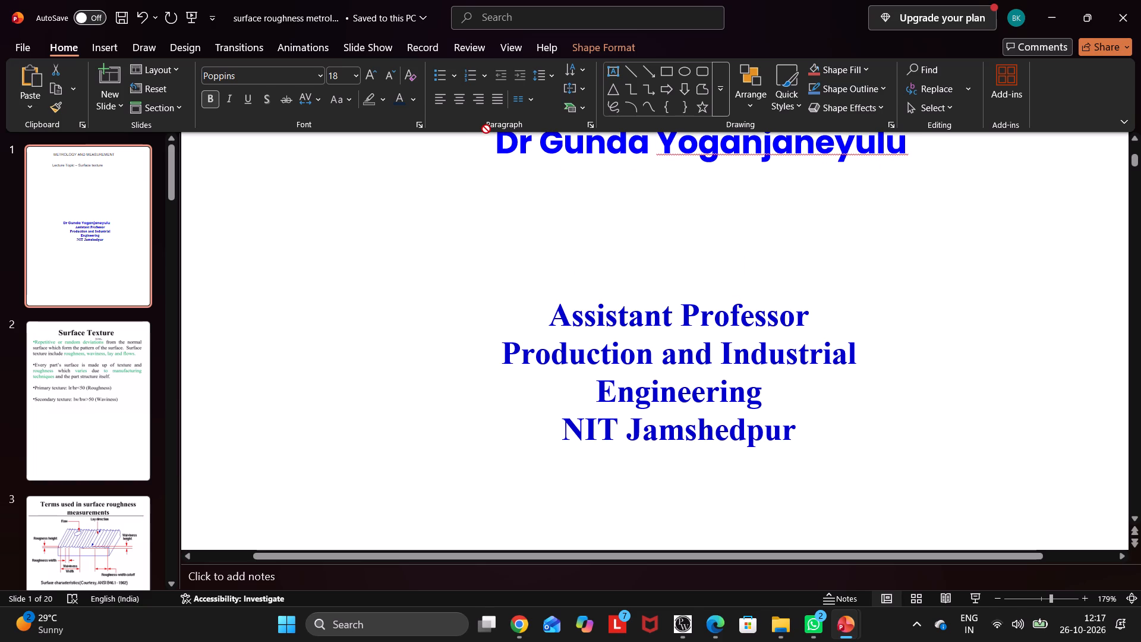
drag(486, 129, 484, 131)
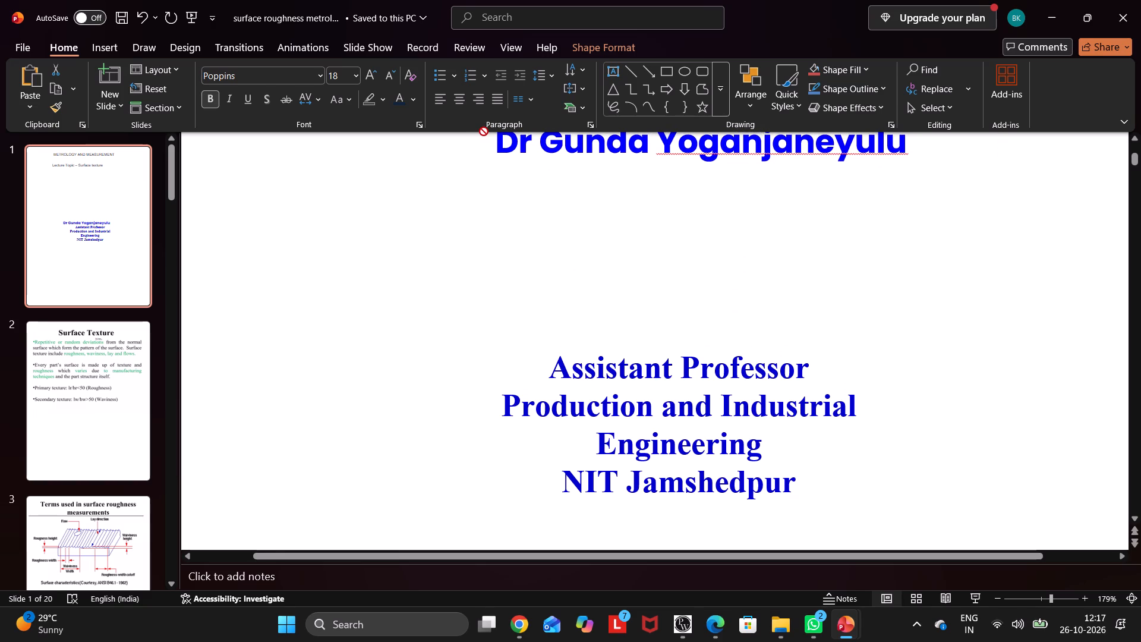
drag(484, 131, 483, 134)
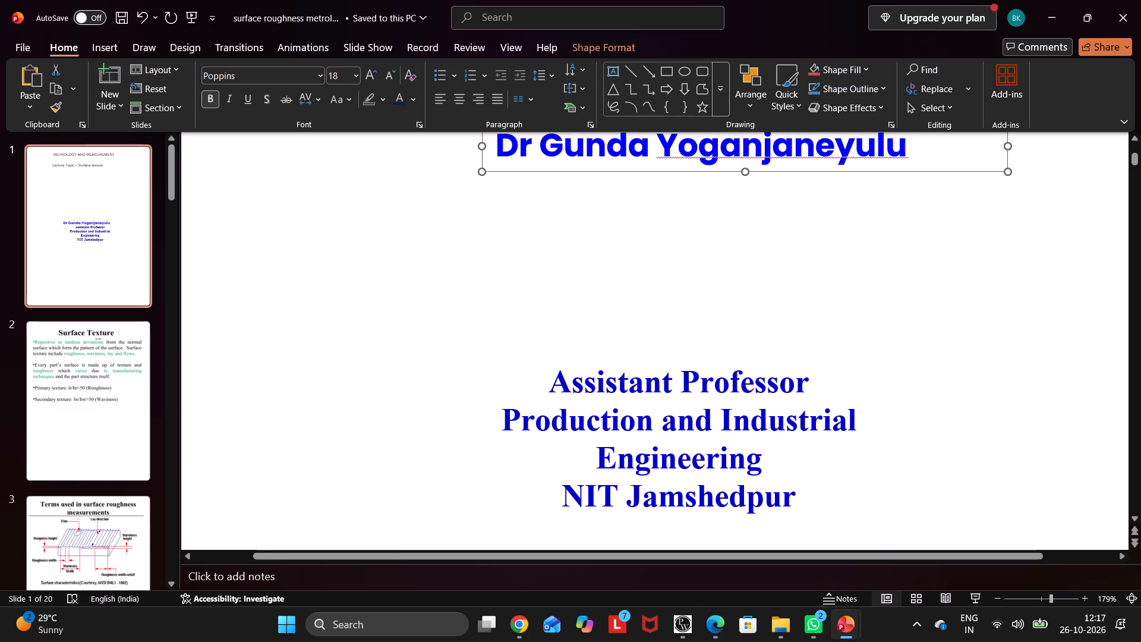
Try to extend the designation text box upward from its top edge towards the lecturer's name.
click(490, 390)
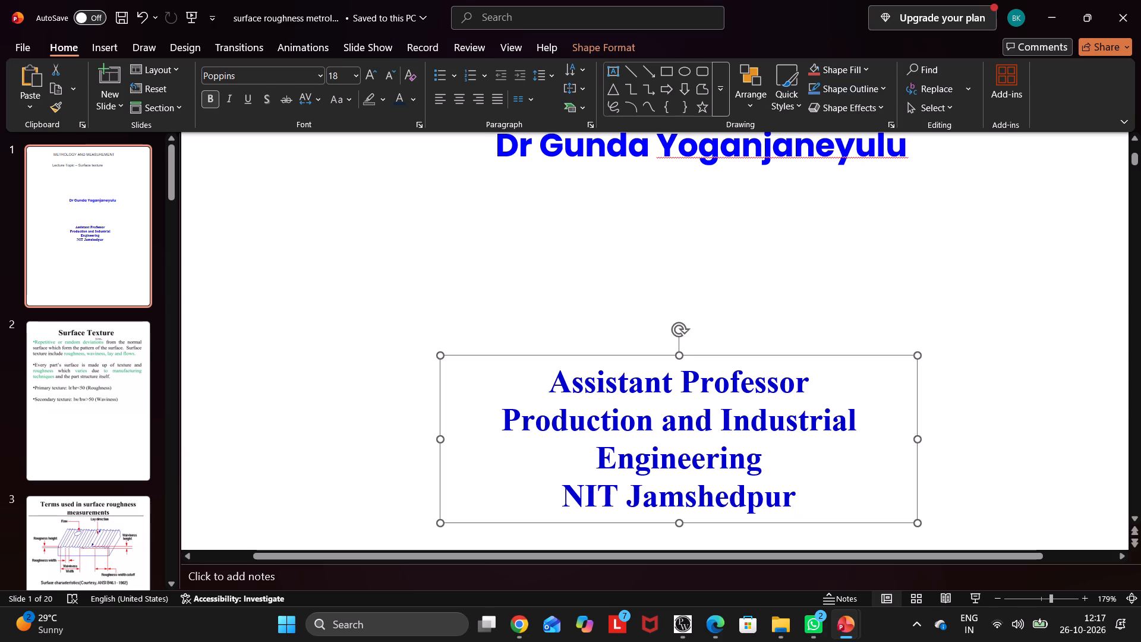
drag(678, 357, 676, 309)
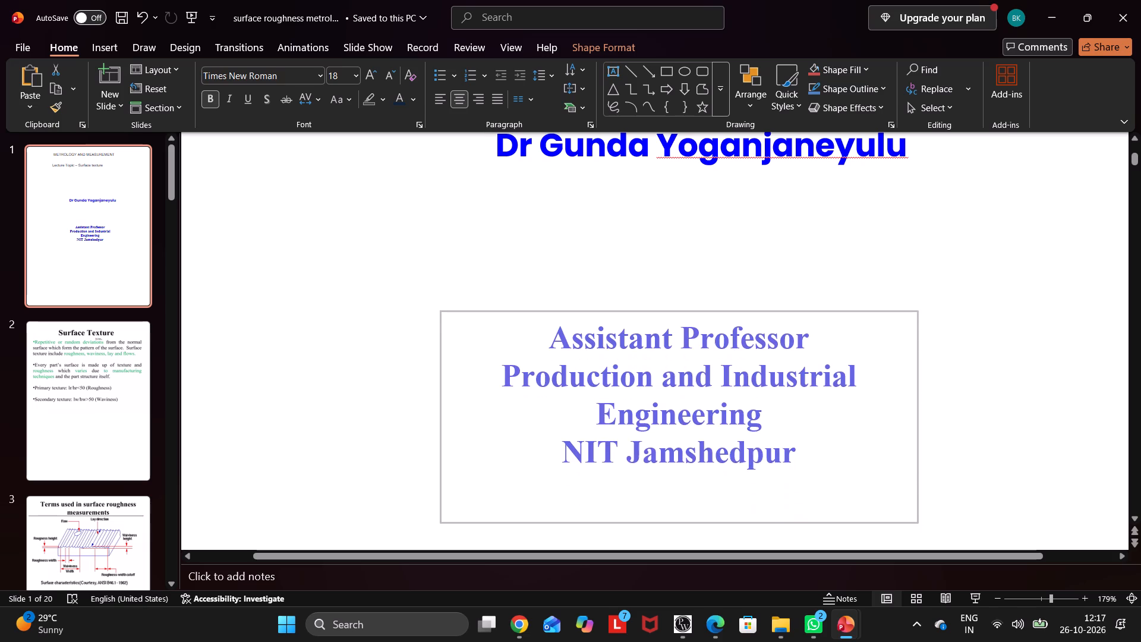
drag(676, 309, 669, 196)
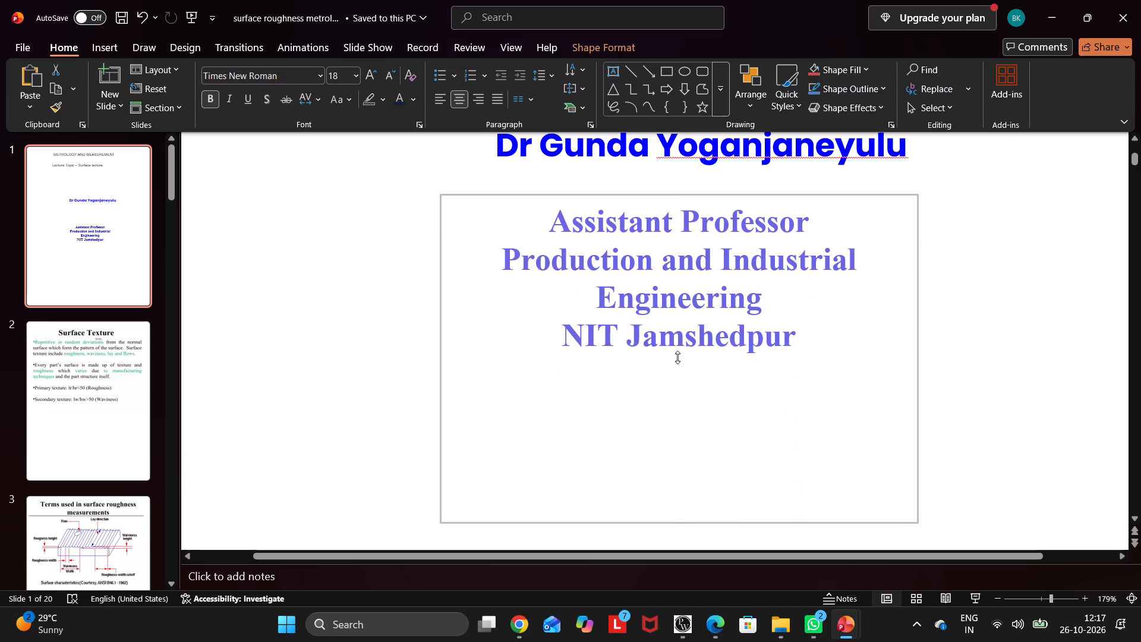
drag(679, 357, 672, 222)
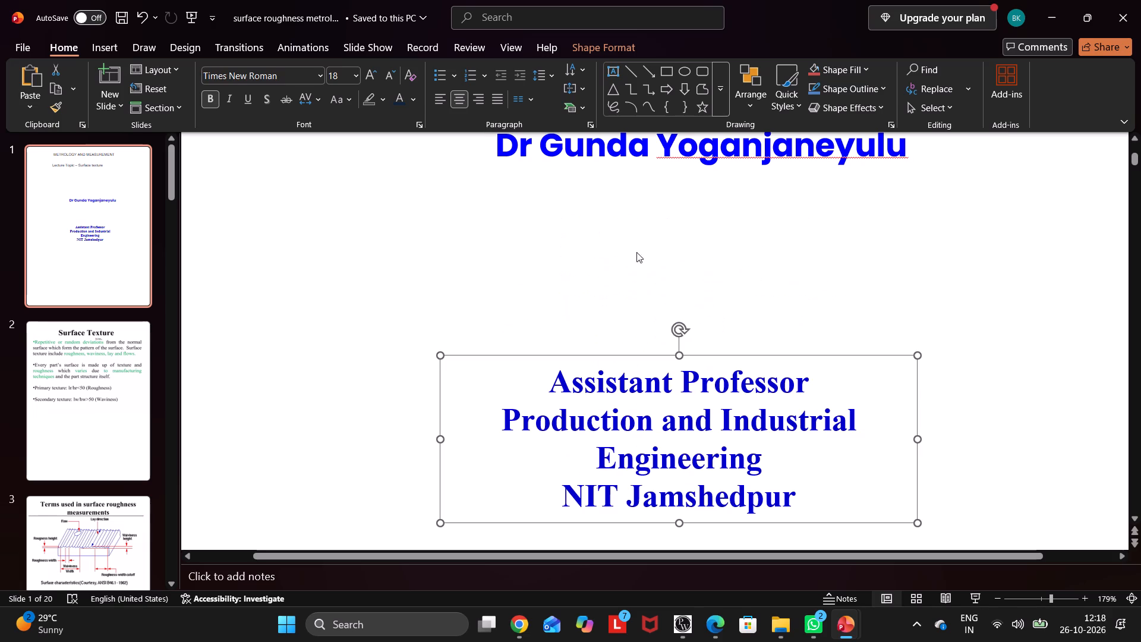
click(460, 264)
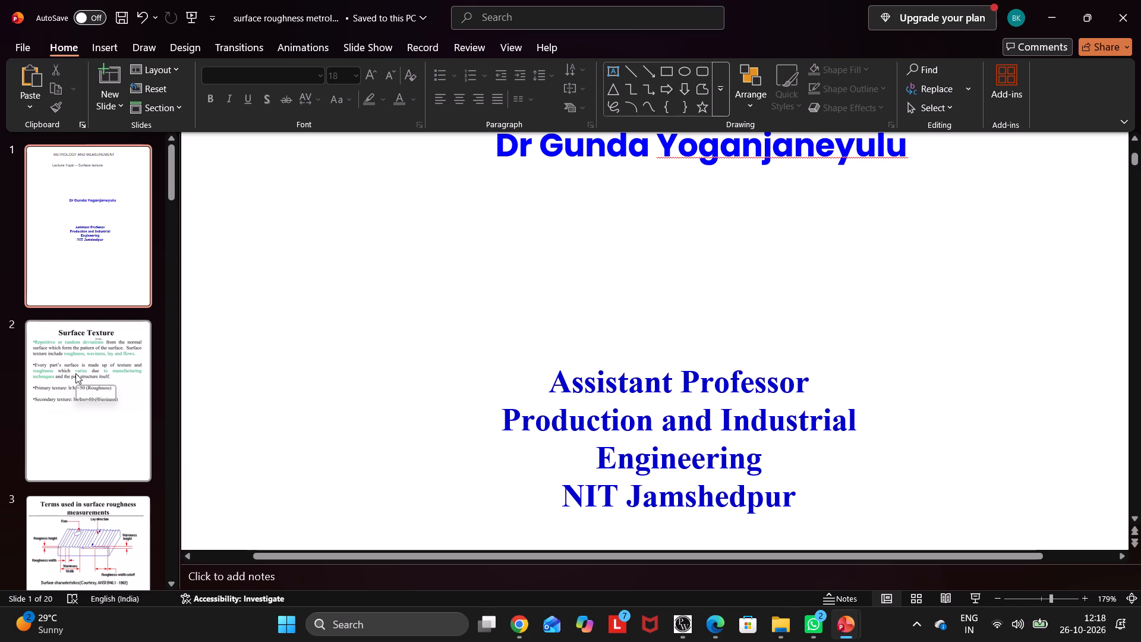
Go to slide 2, Surface Texture.
click(126, 372)
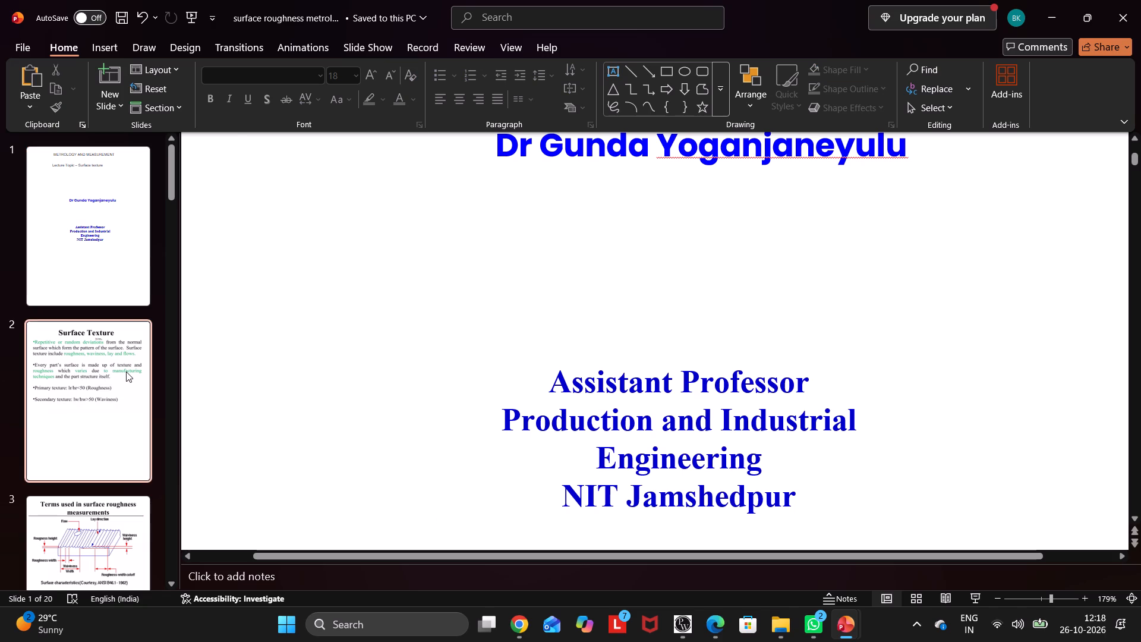
Start the slide show from the beginning and return to the title slide to check how it looks full screen.
scroll(204, 339, up, 6)
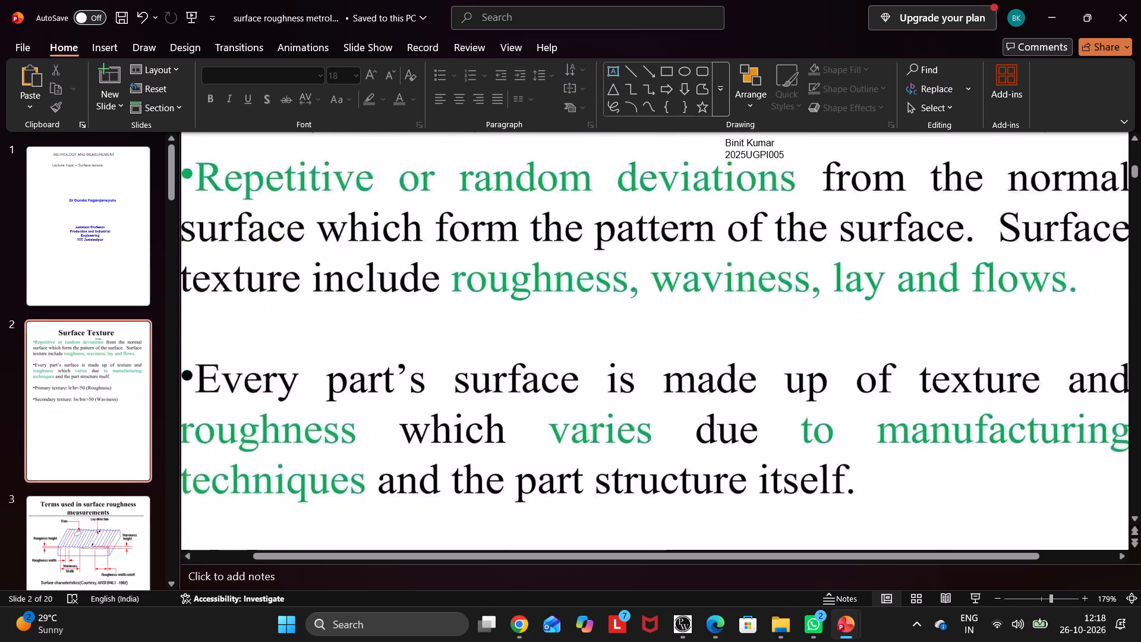
scroll(204, 339, up, 9)
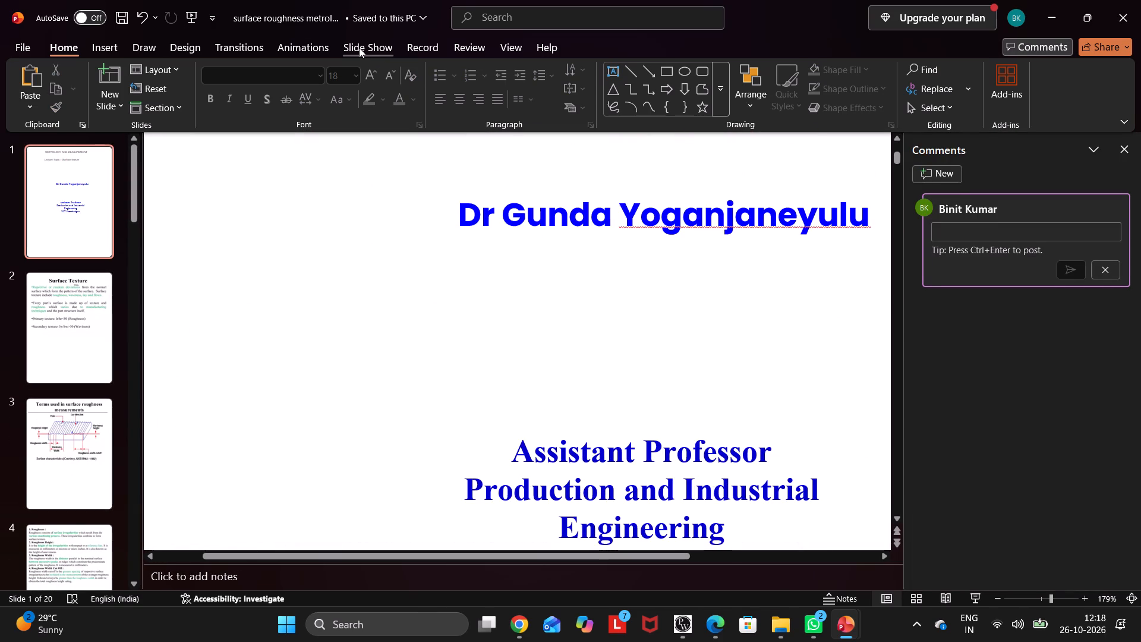
click(359, 48)
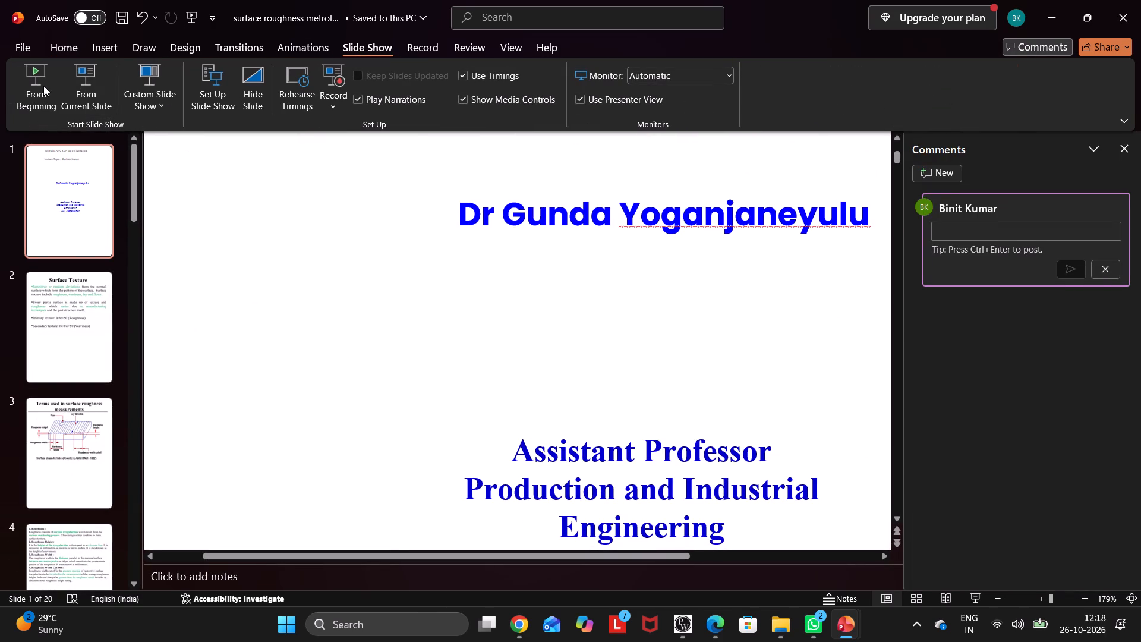
click(43, 86)
key(Return)
key(Return)
key(Return)
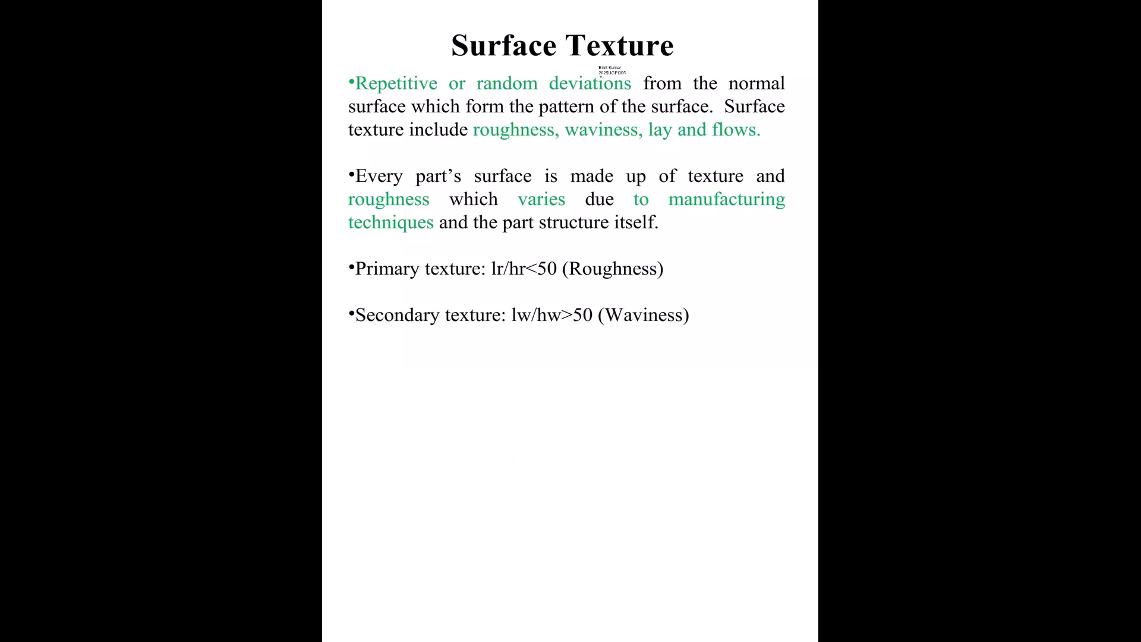
key(Left)
key(Left)
key(Left)
key(Left)
key(Left)
key(Left)
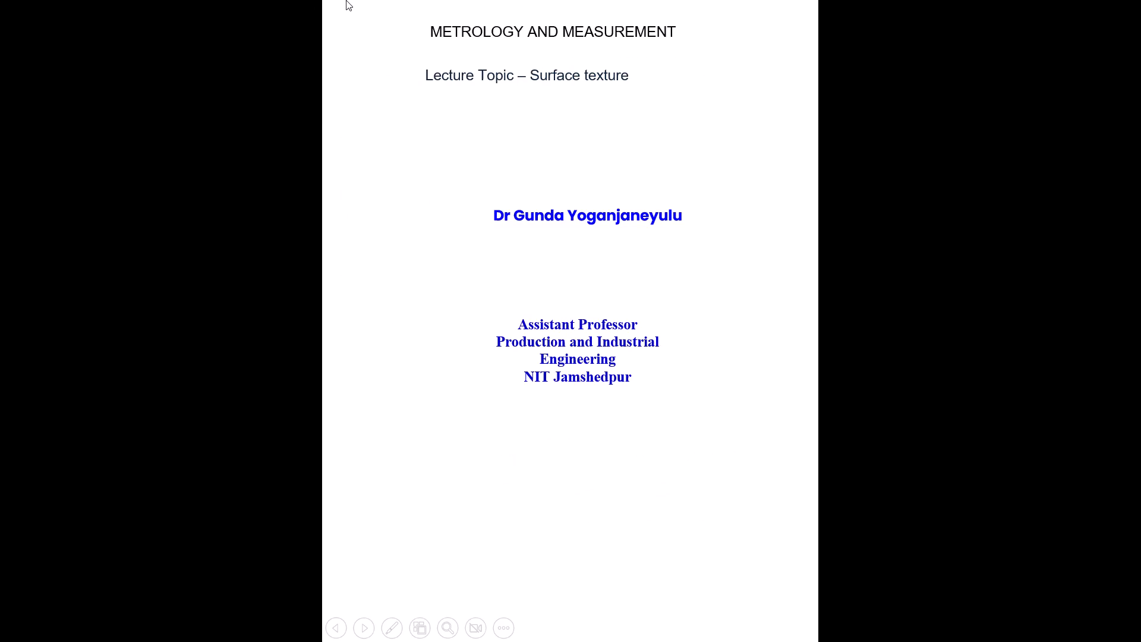
Page through the slide show up to the Mean line of the Profile slide, and end it at Orders of Geometrical irregularities.
click(597, 51)
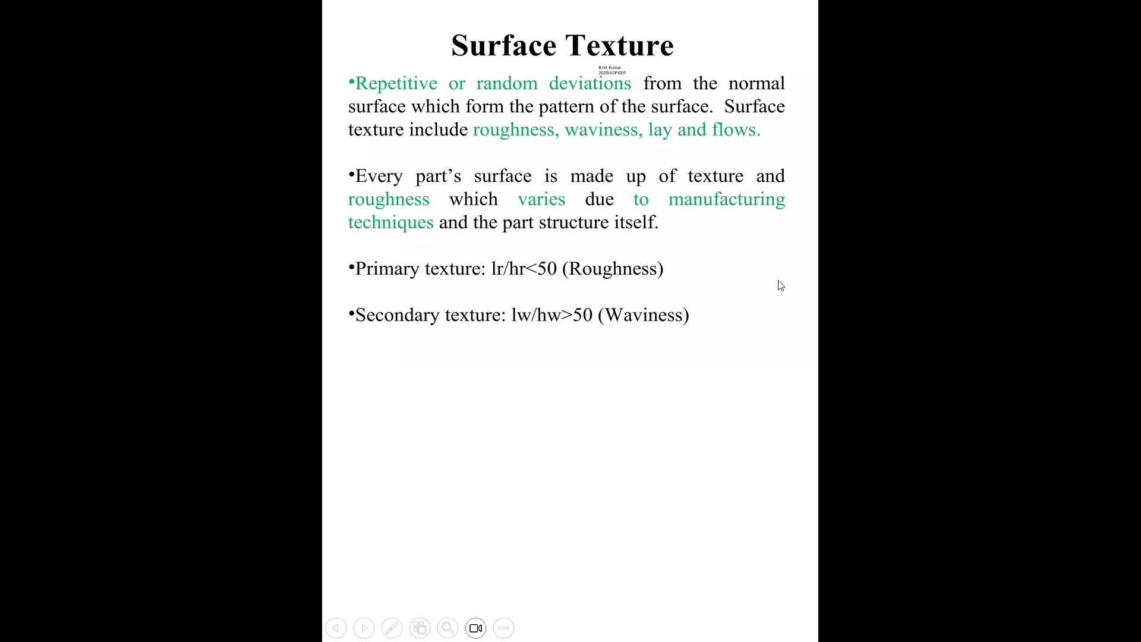
key(Right)
key(Right)
key(Right)
key(Right)
key(Right)
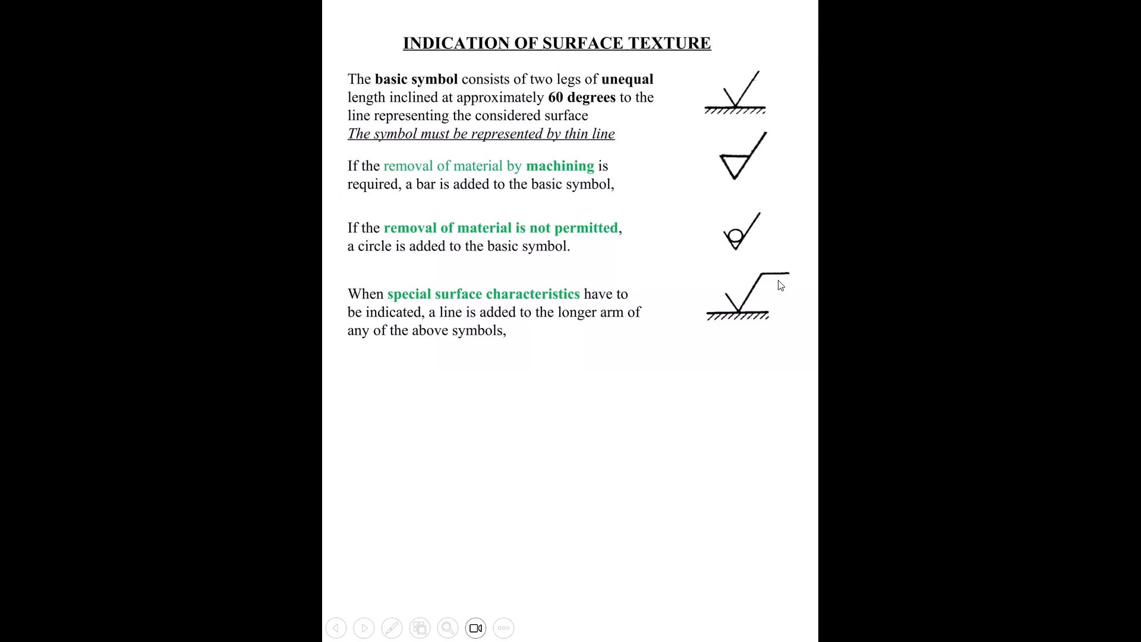
key(Right)
key(Right)
key(Right)
key(Right)
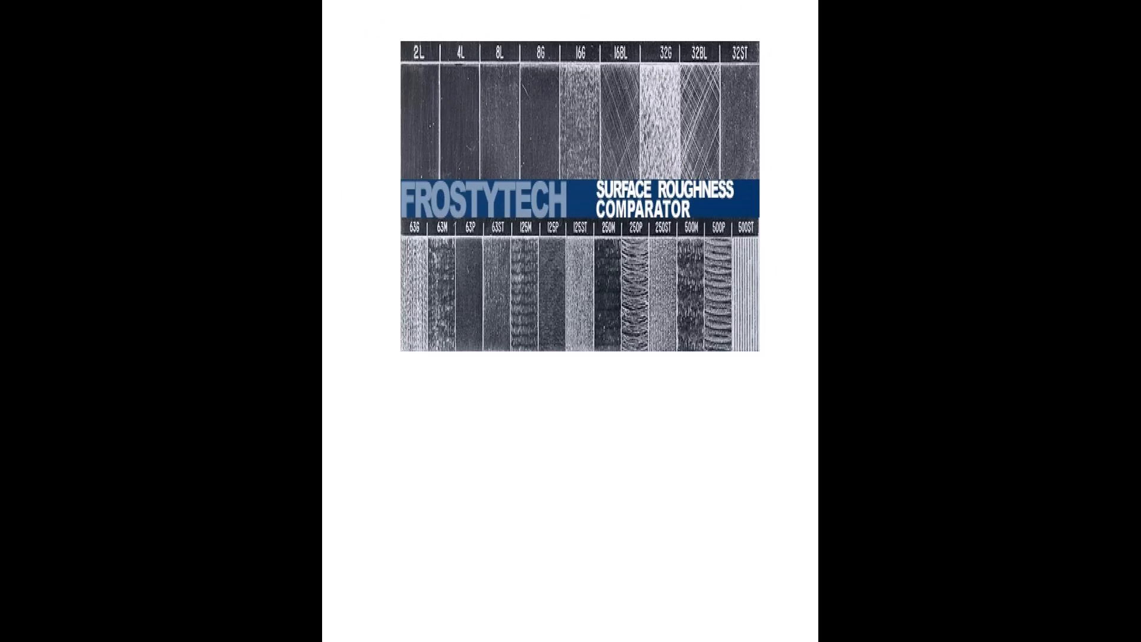
key(Right)
key(Right)
key(Right)
key(Right)
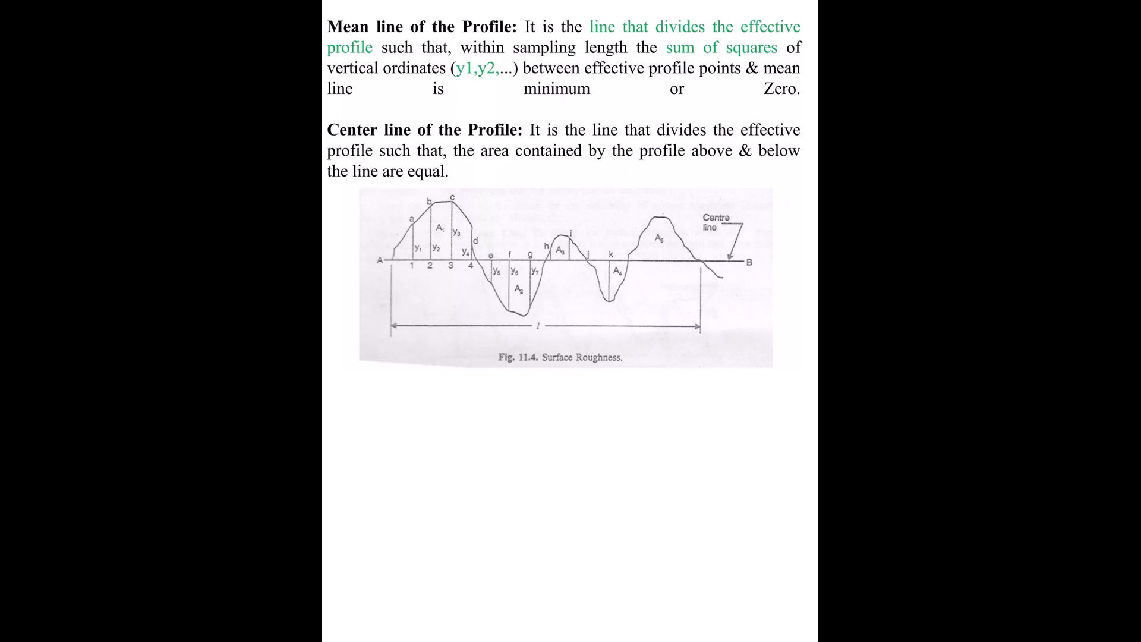
key(Left)
key(Left)
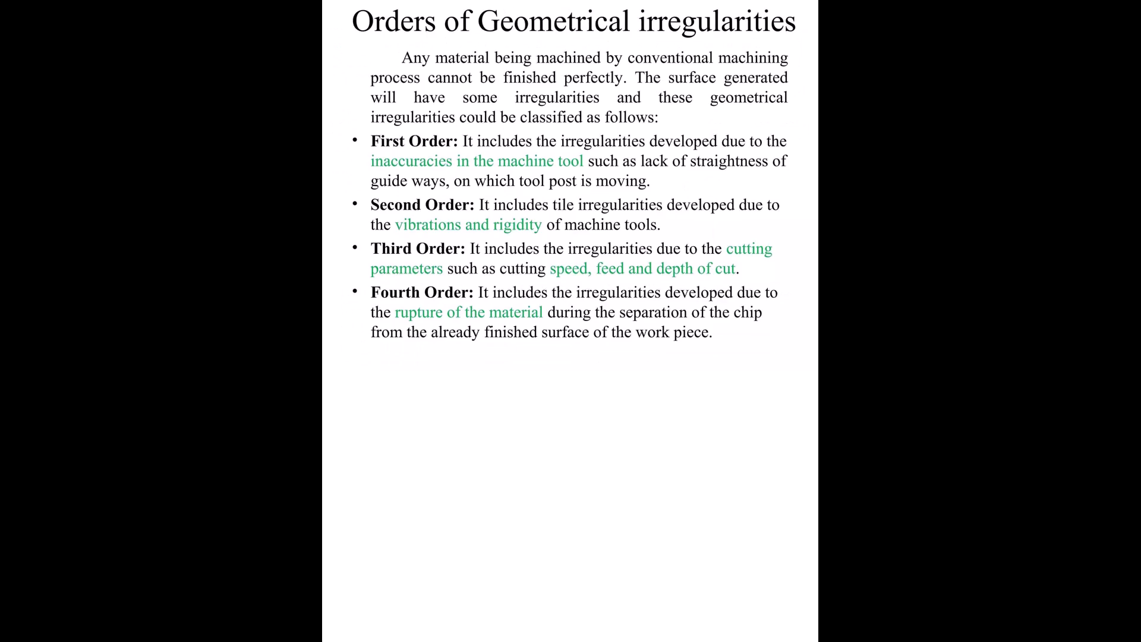
key(Escape)
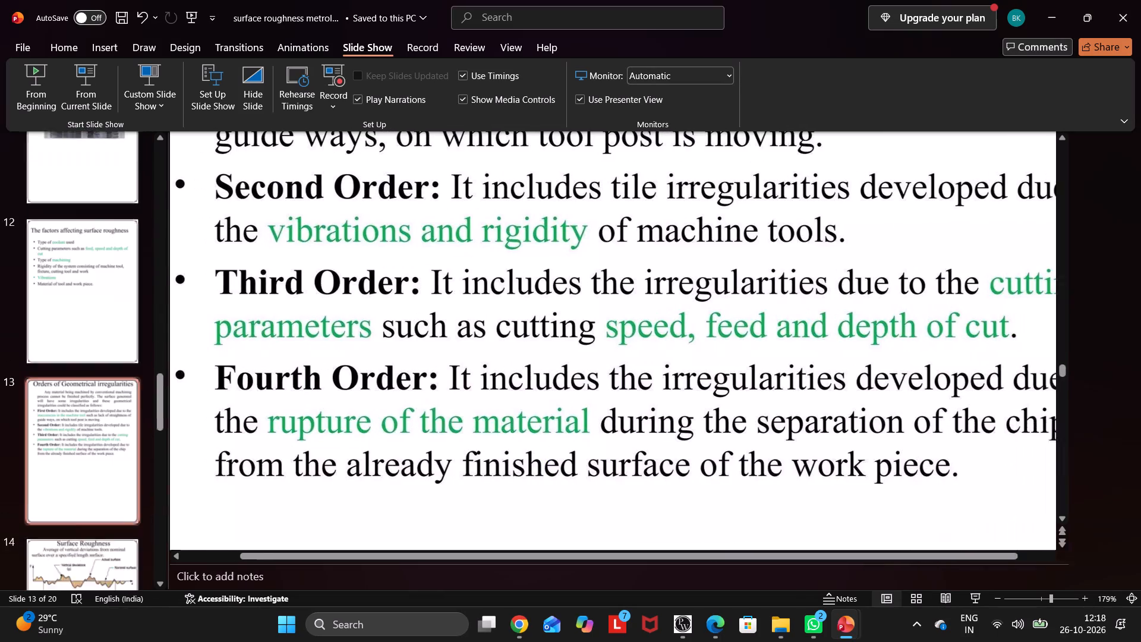
Delete slide 14, Surface Roughness, containing the vertical deviations graph and the Sampling Length definition.
click(71, 226)
scroll(71, 226, up, 16)
scroll(71, 226, down, 5)
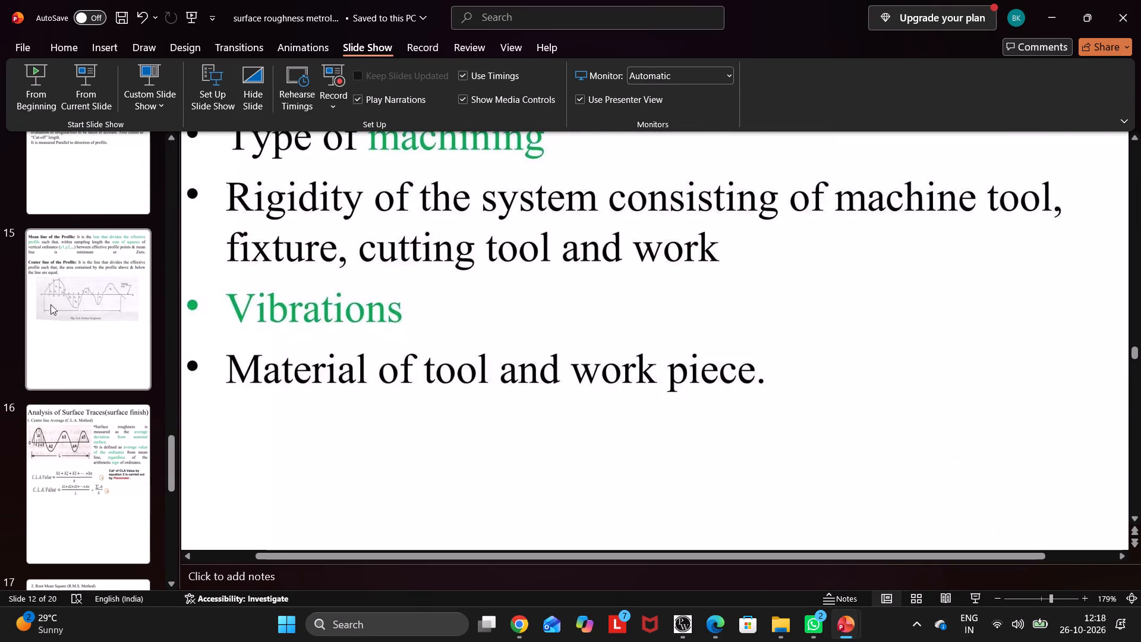
click(71, 314)
scroll(86, 235, up, 1)
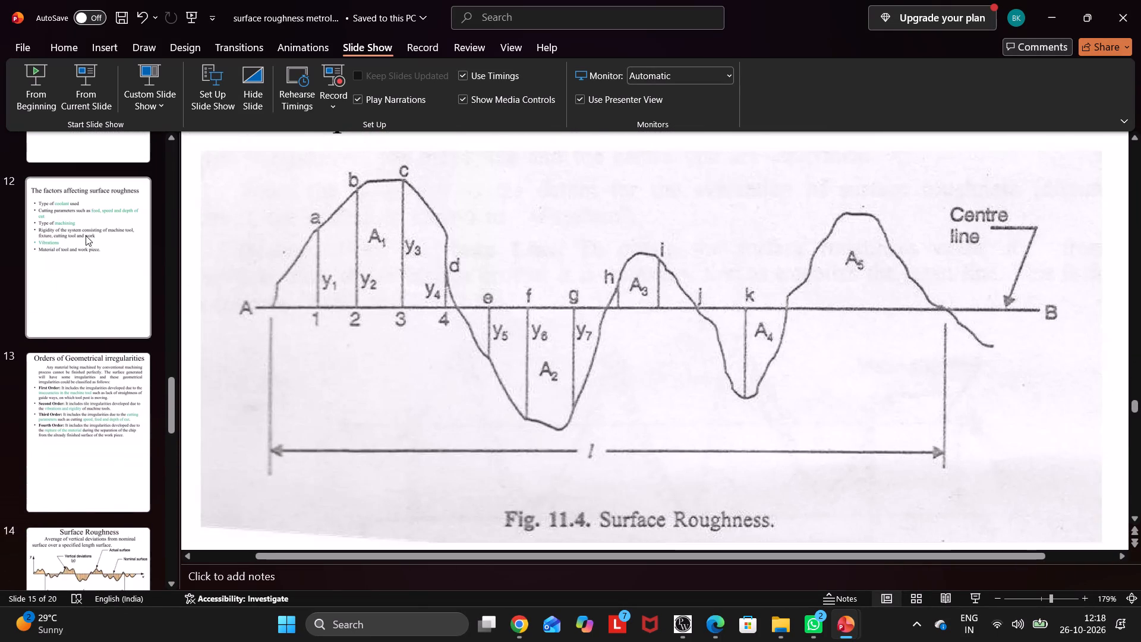
scroll(86, 235, down, 1)
click(84, 232)
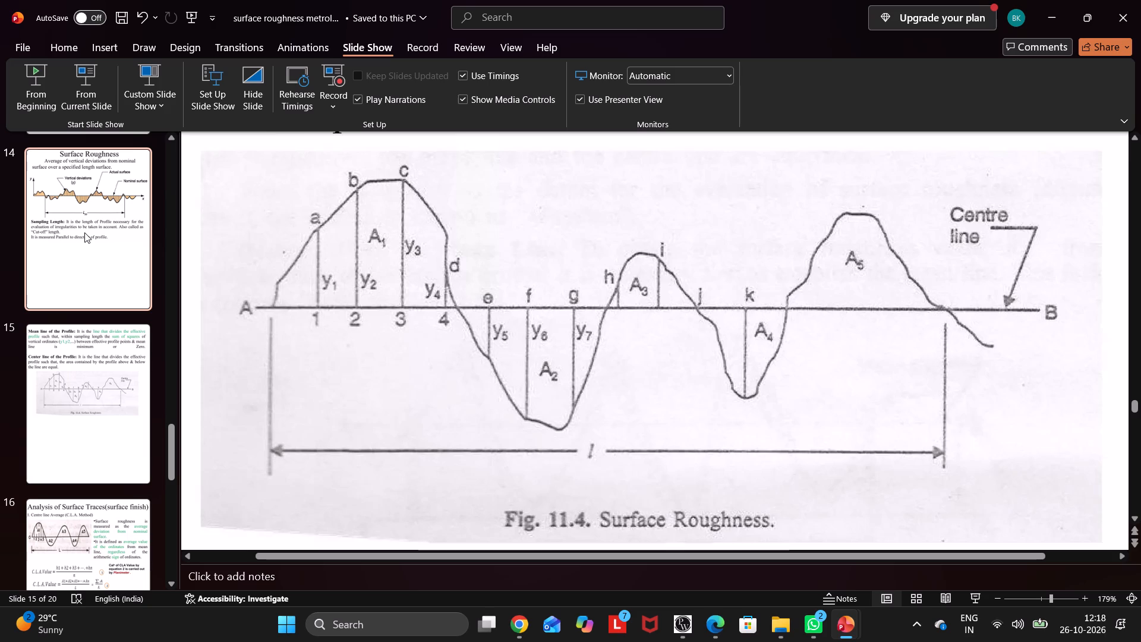
ctrl+scroll(342, 388, down, 5)
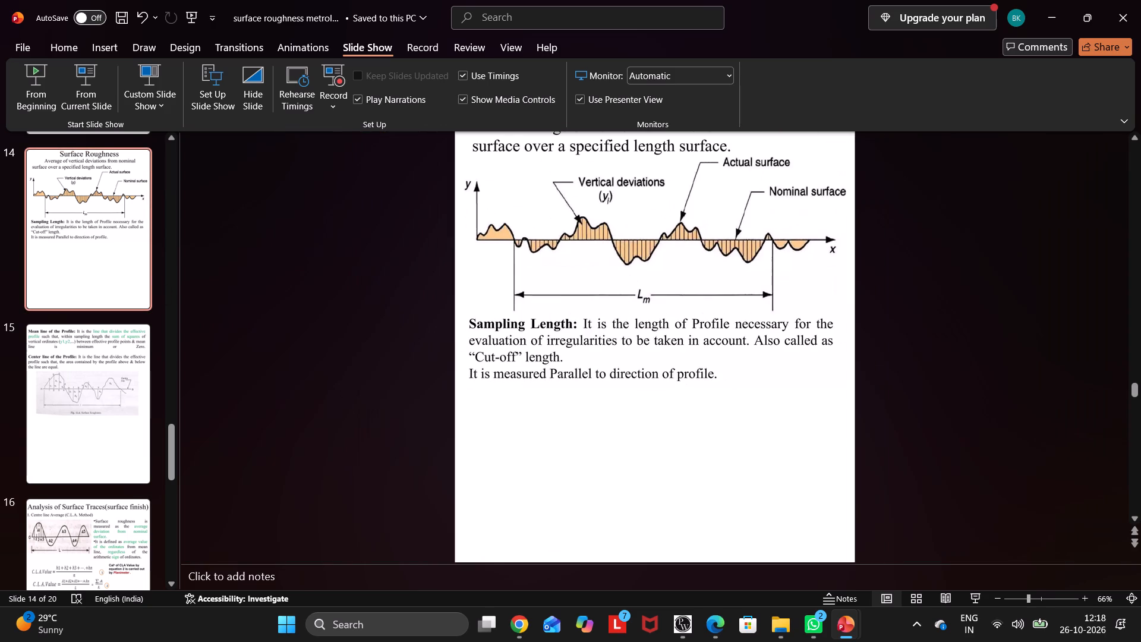
ctrl+scroll(342, 388, down, 4)
ctrl+scroll(342, 388, up, 1)
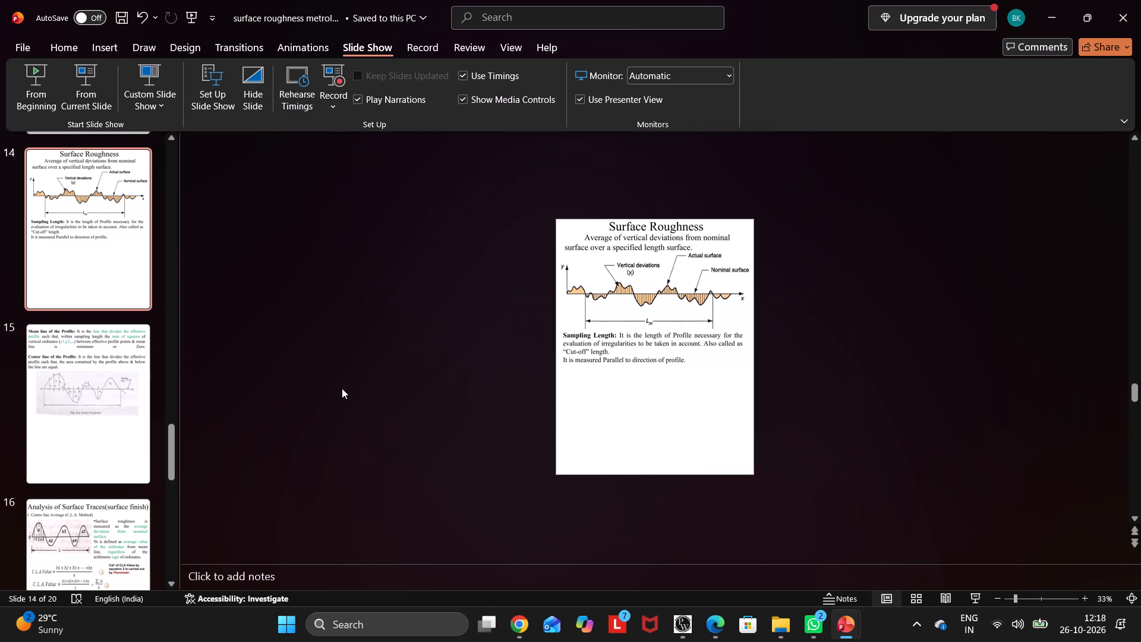
ctrl+scroll(342, 388, up, 1)
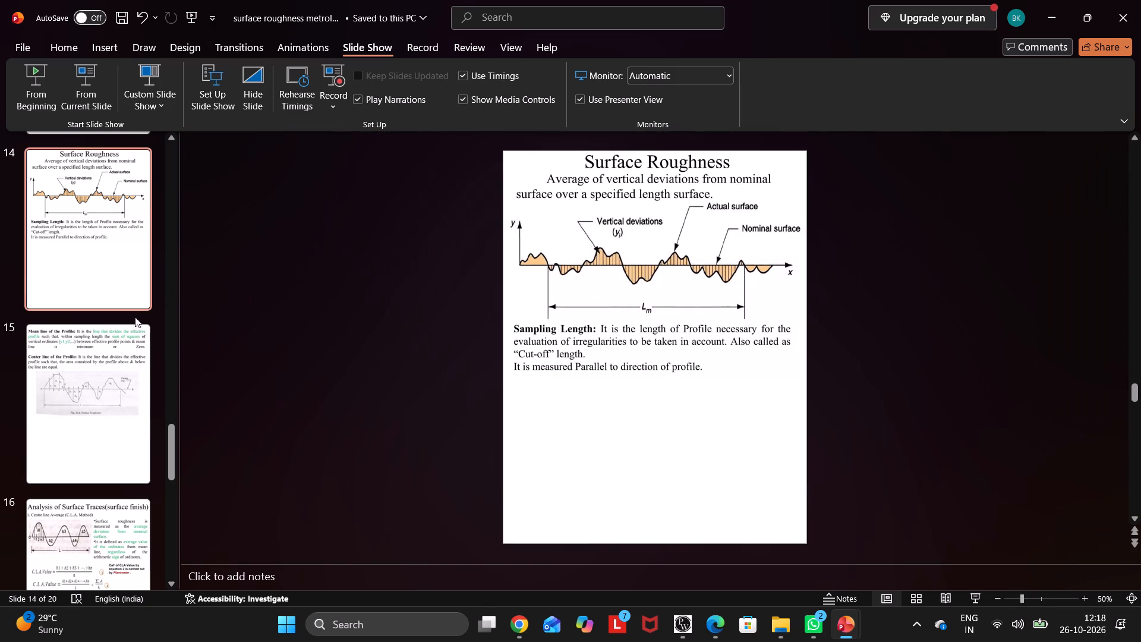
right_click(83, 248)
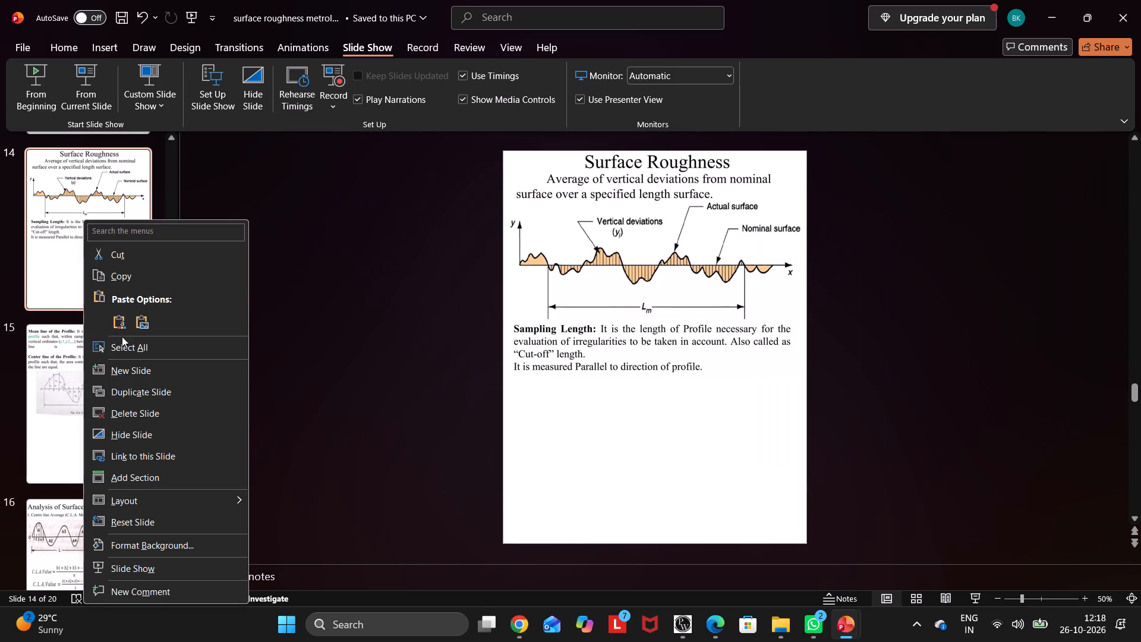
click(182, 410)
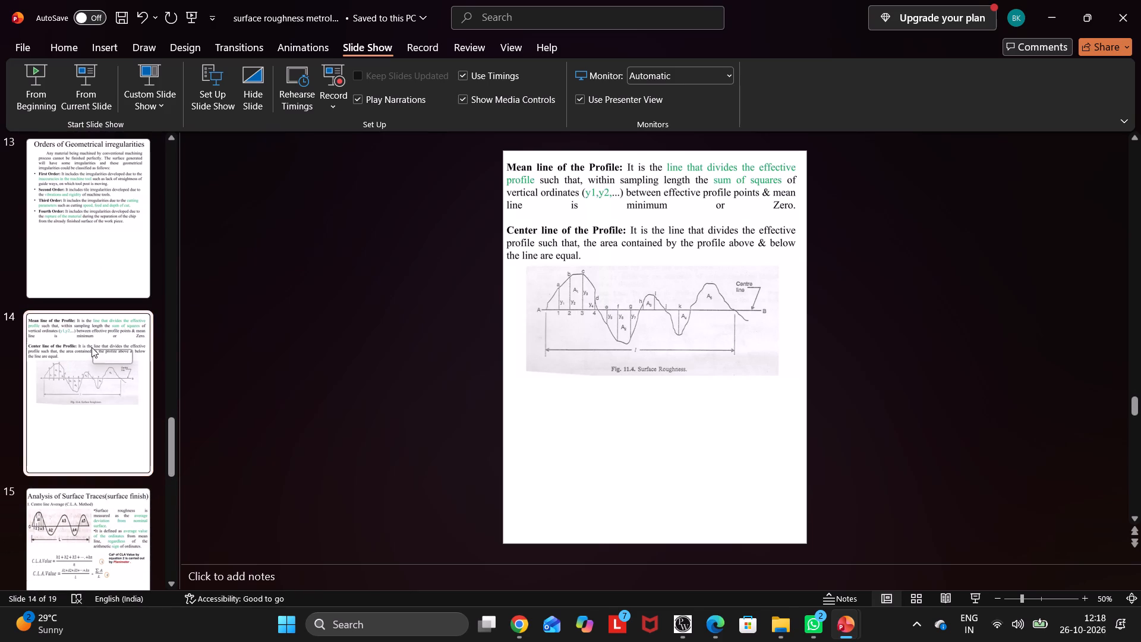
Delete the slide defining the Mean line and Center line of the Profile, located after Orders of Geometrical irregularities.
click(81, 245)
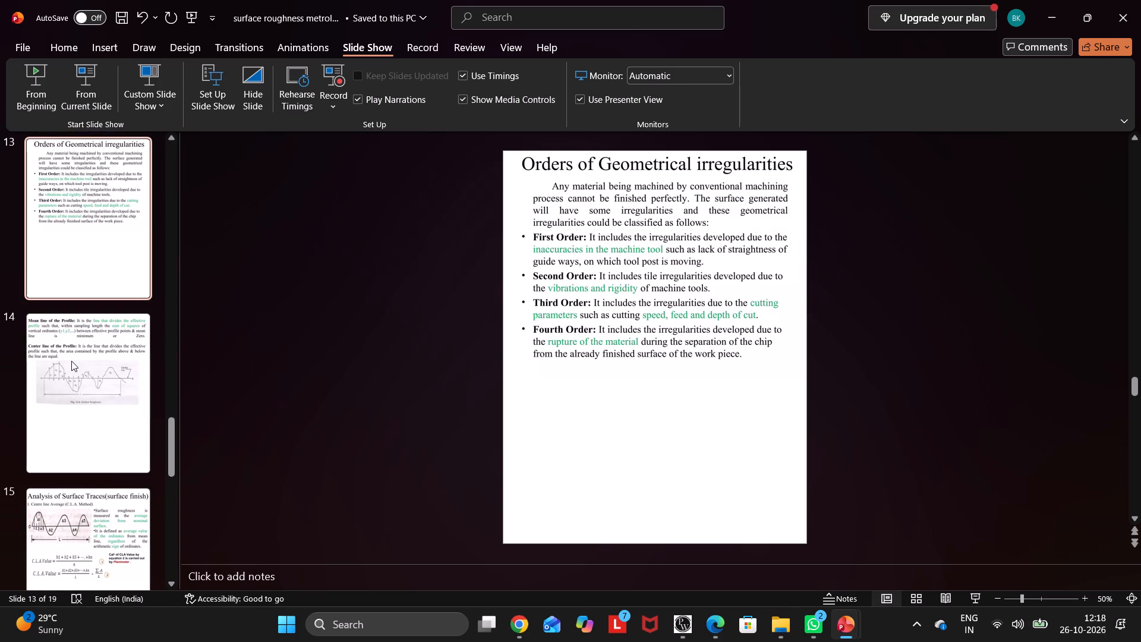
click(71, 361)
right_click(71, 361)
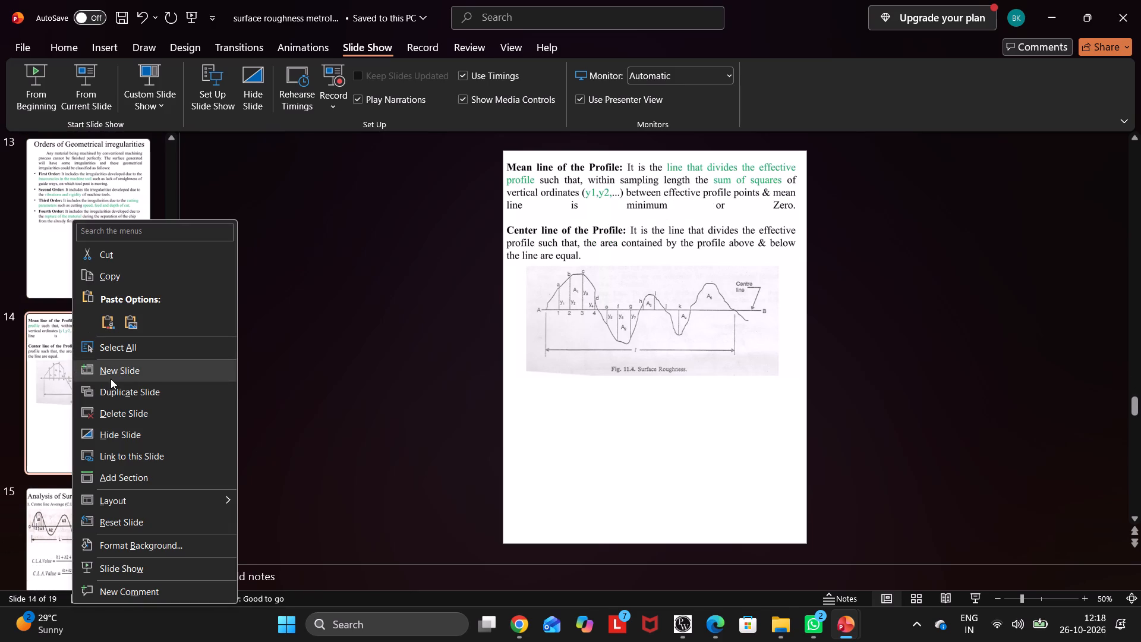
click(112, 411)
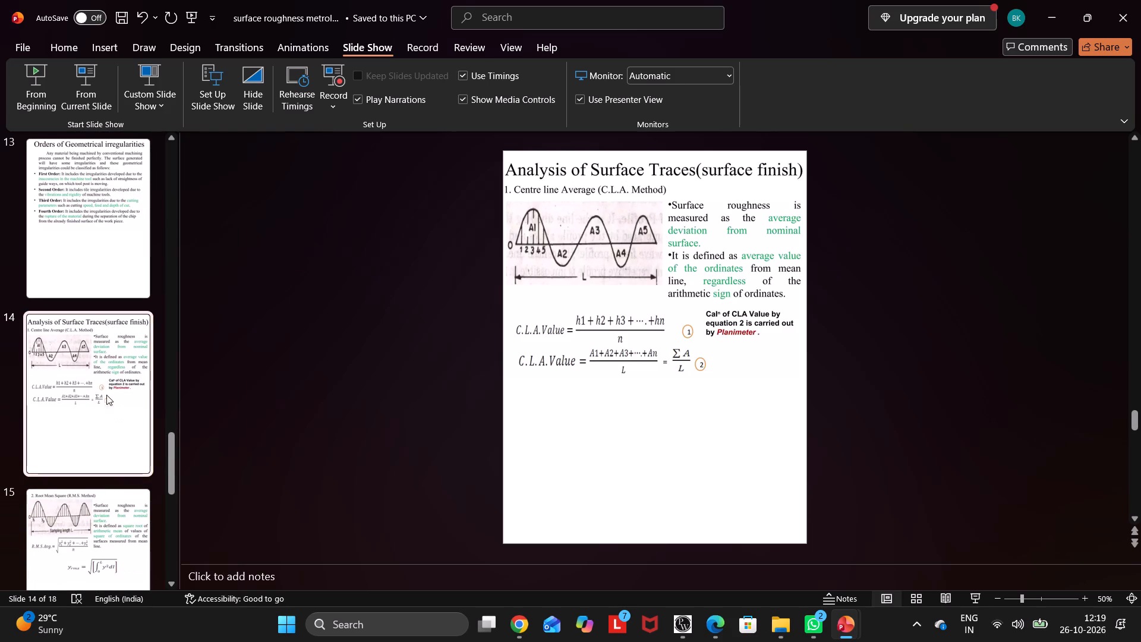
Delete the three surface trace analysis slides: Centre line Average, Root Mean Square and Ten Point Height Method.
right_click(91, 364)
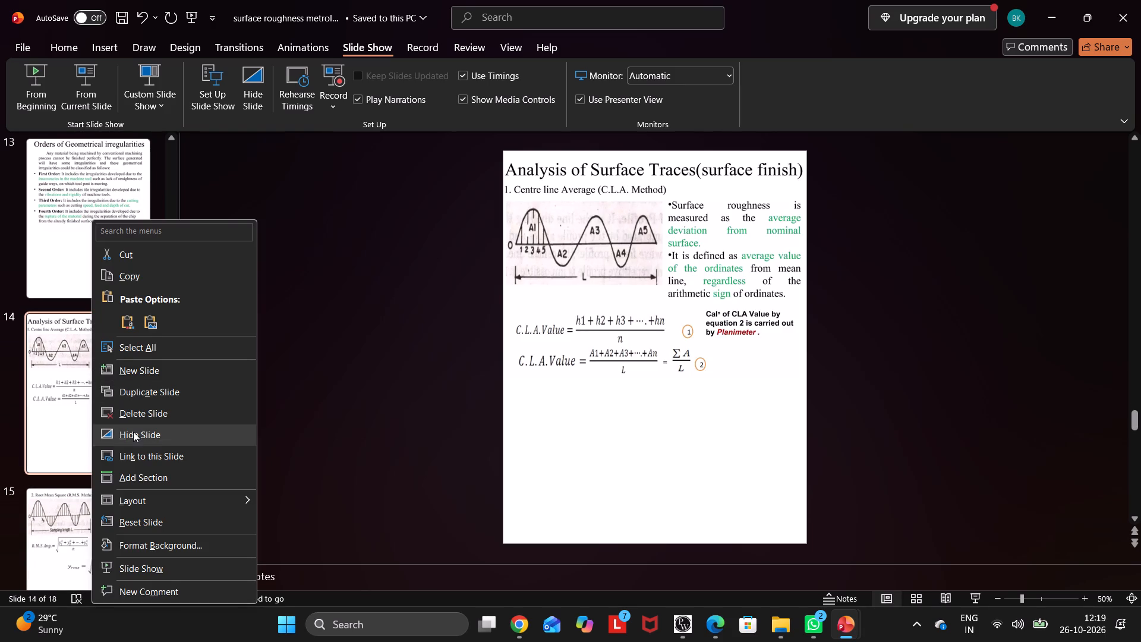
click(132, 410)
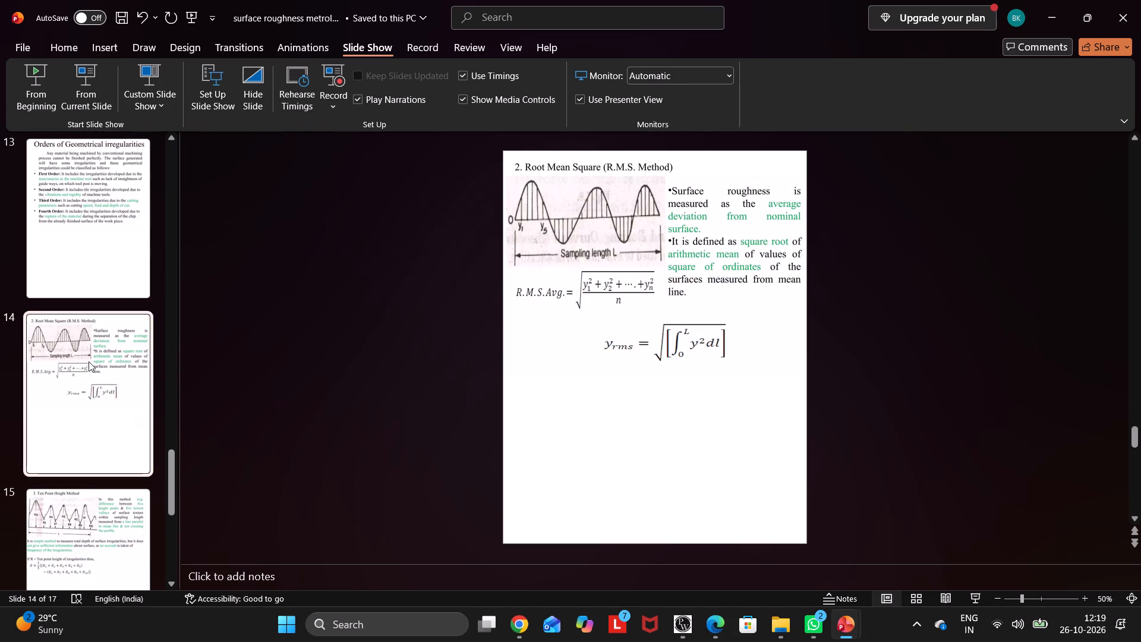
right_click(104, 417)
click(161, 222)
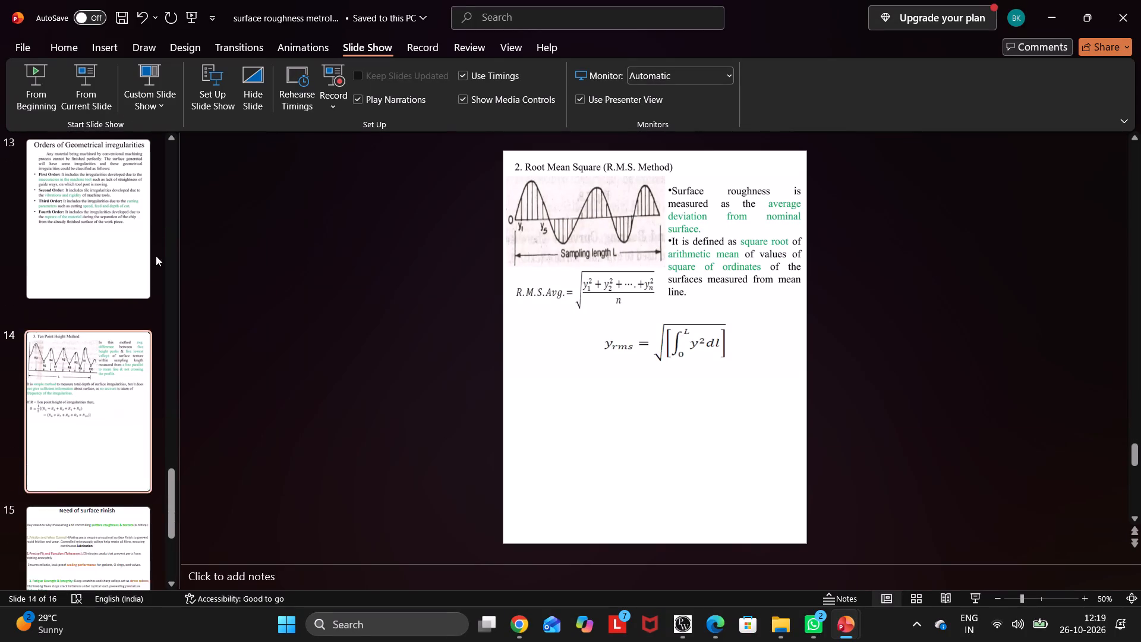
right_click(78, 396)
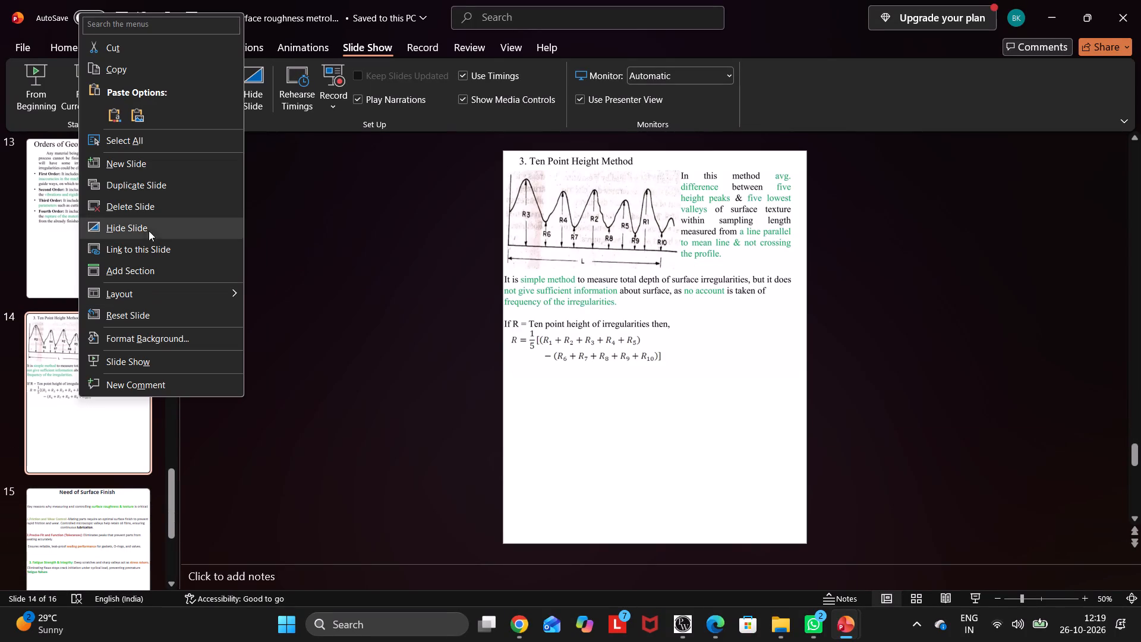
click(147, 200)
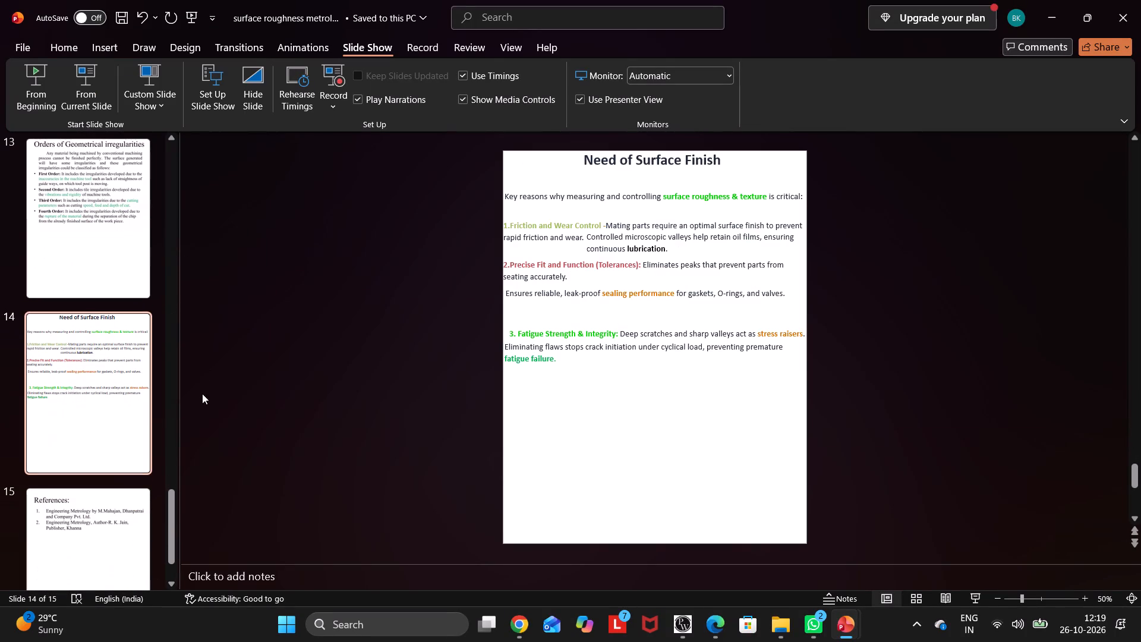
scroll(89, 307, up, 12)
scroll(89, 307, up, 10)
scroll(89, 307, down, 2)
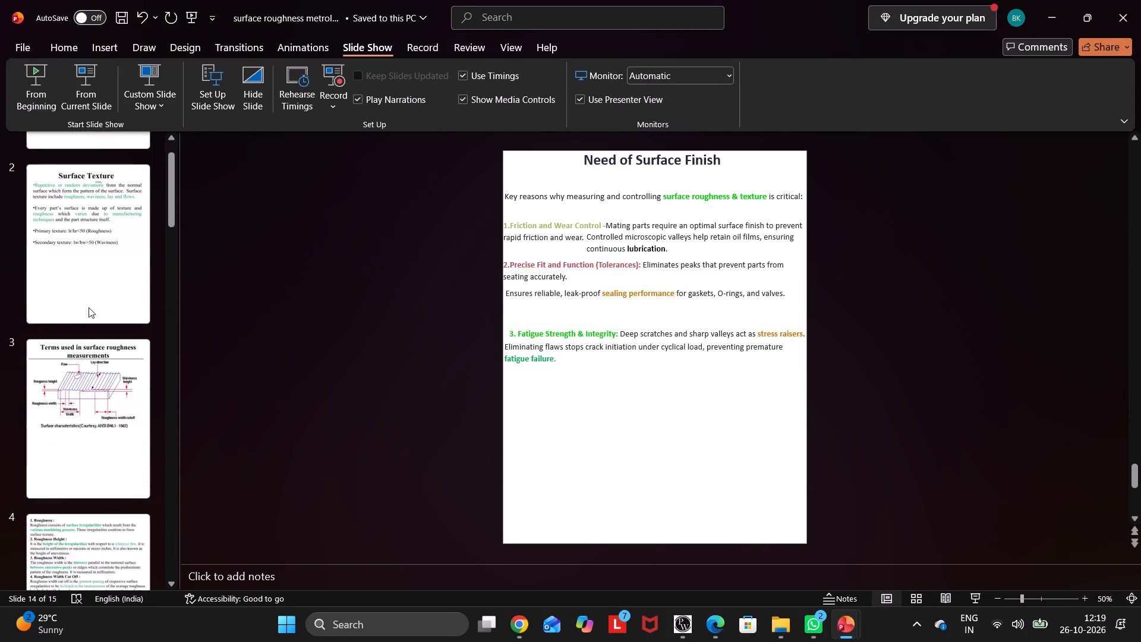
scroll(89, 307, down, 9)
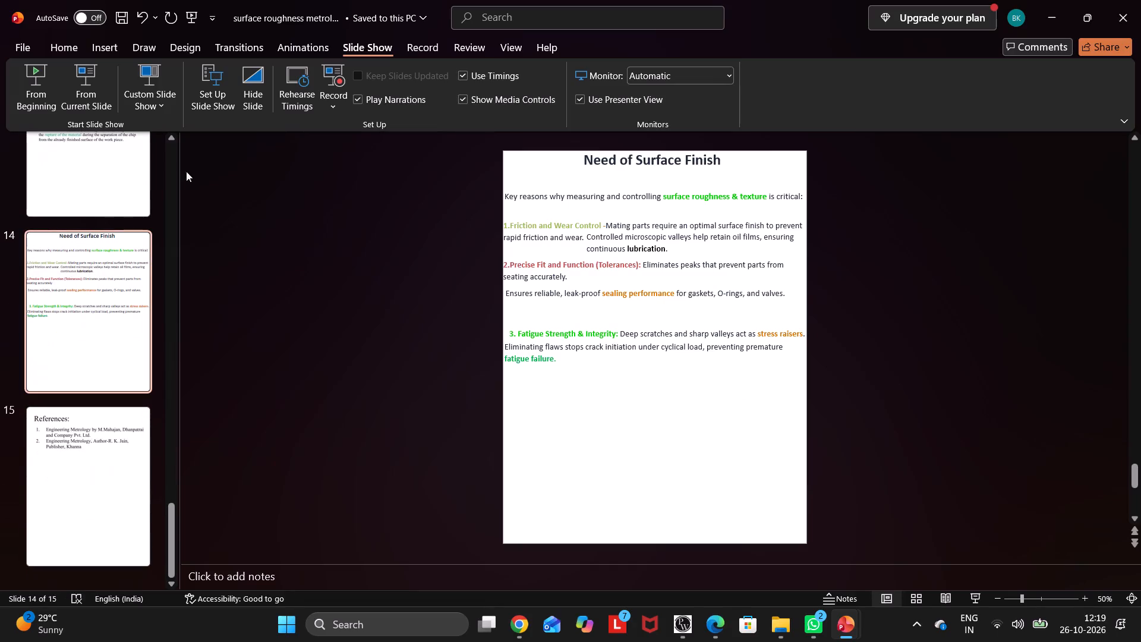
Turn on AutoSave for the presentation by uploading it to the personal OneDrive.
click(83, 16)
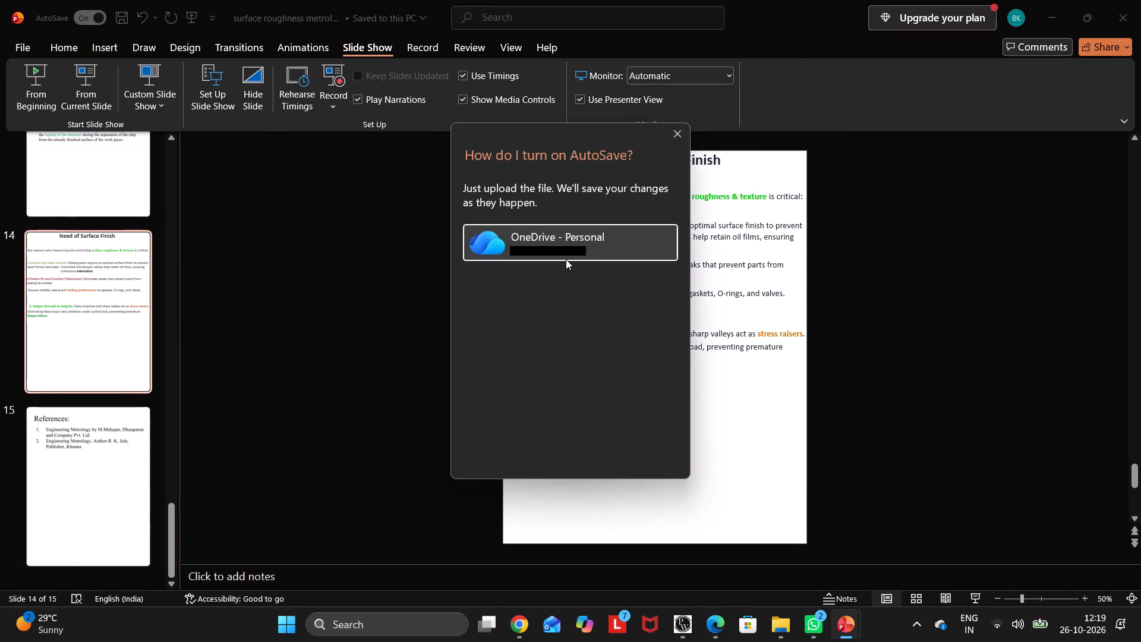
click(581, 242)
click(676, 128)
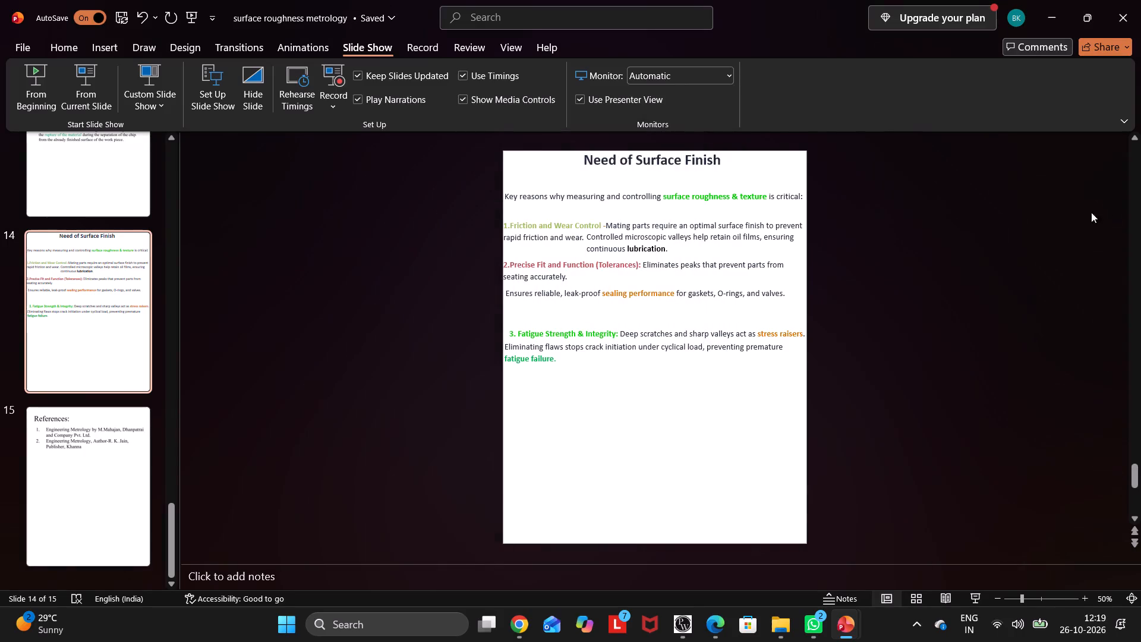
Recolour the "Friction and Wear Control" heading text on the Need of Surface Finish slide to the recently used bright green.
drag(600, 224, 528, 223)
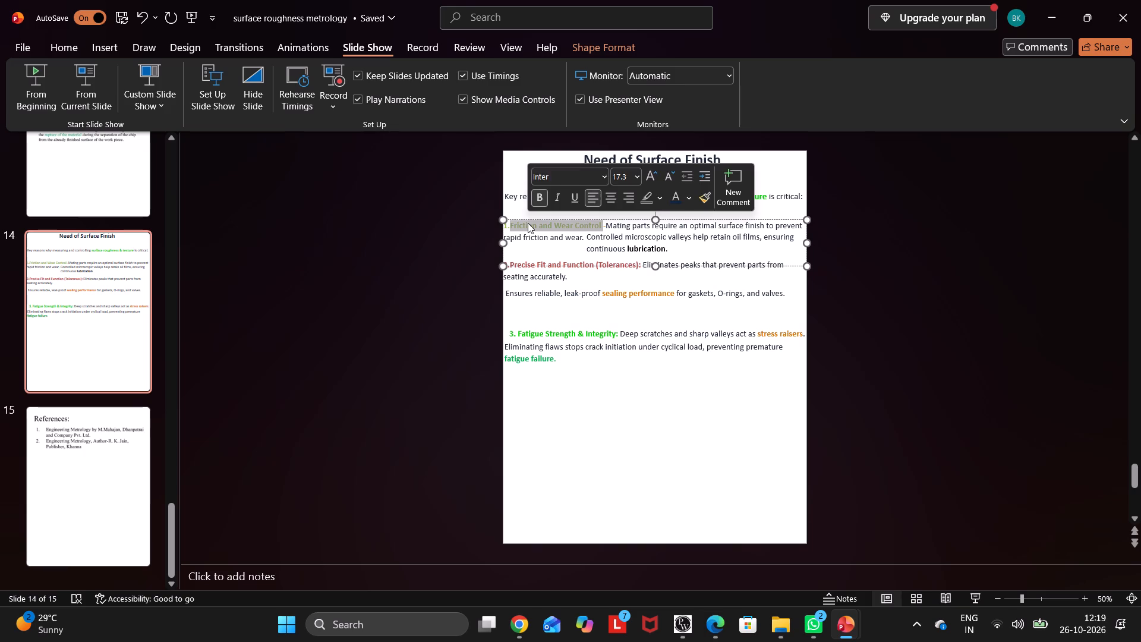
click(685, 194)
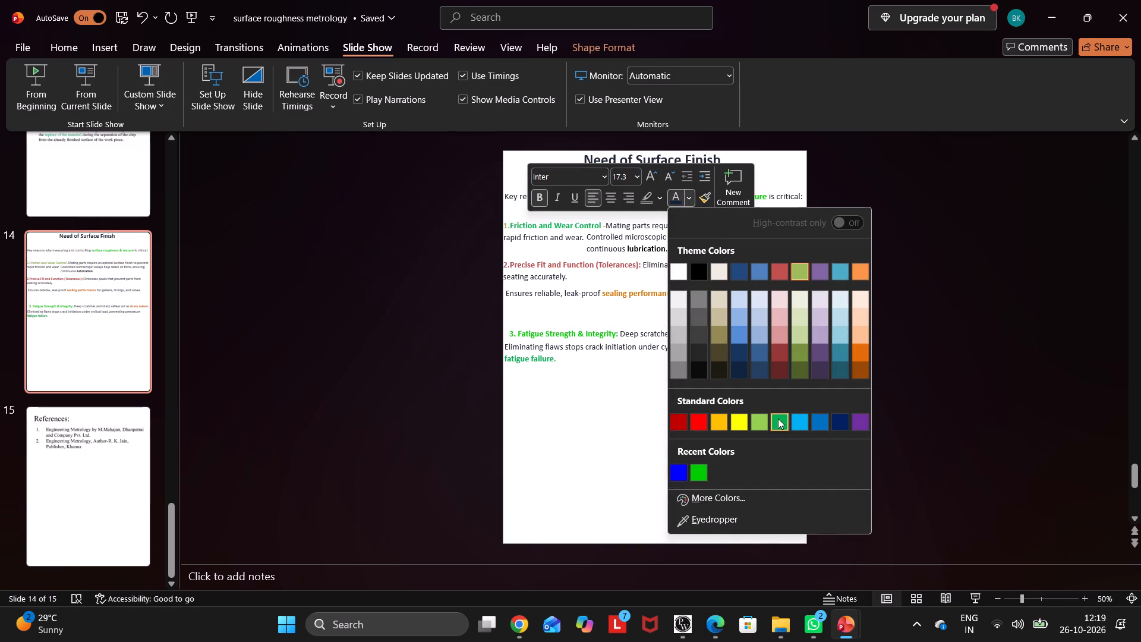
click(705, 470)
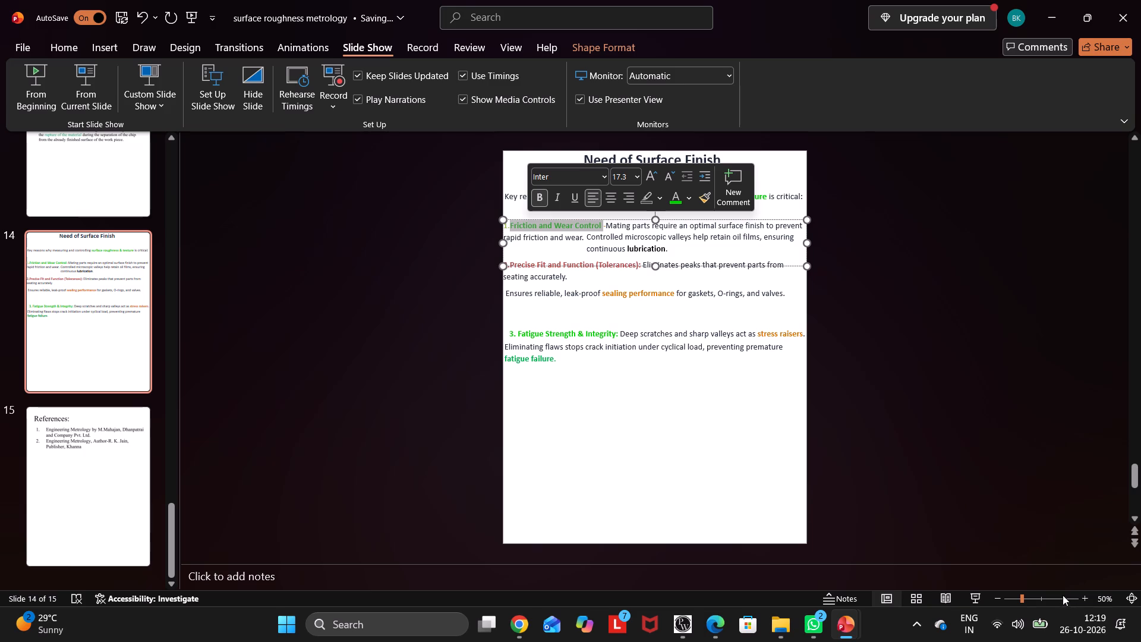
click(1036, 596)
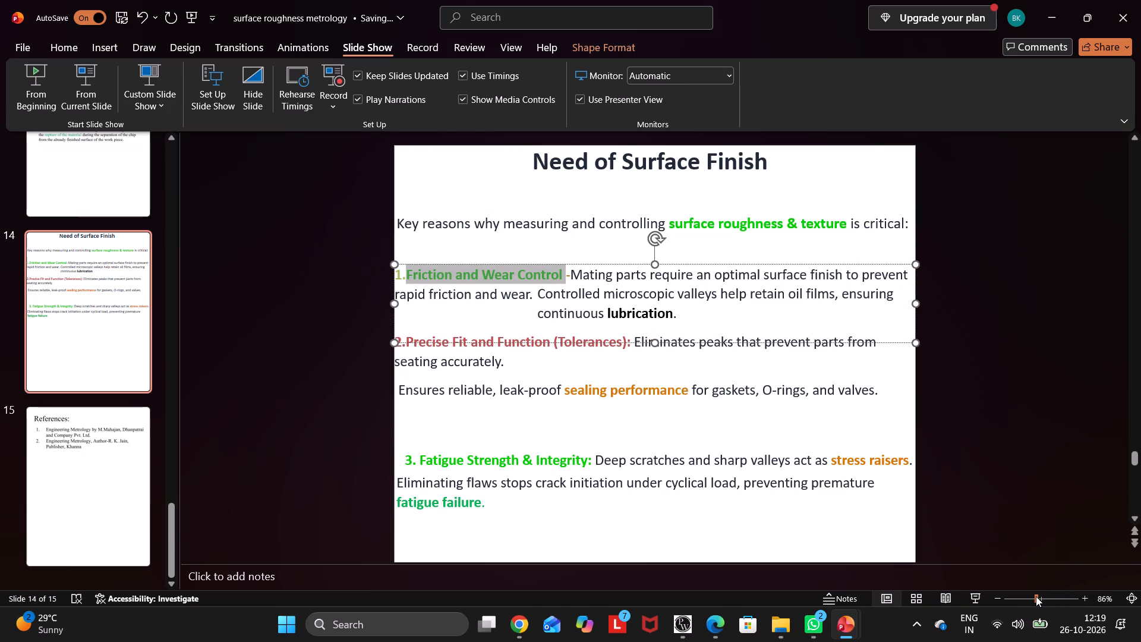
Review the opening slides from the title slide through the Lay, Waviness Height and Flaws definitions, closing the empty comment.
click(1013, 424)
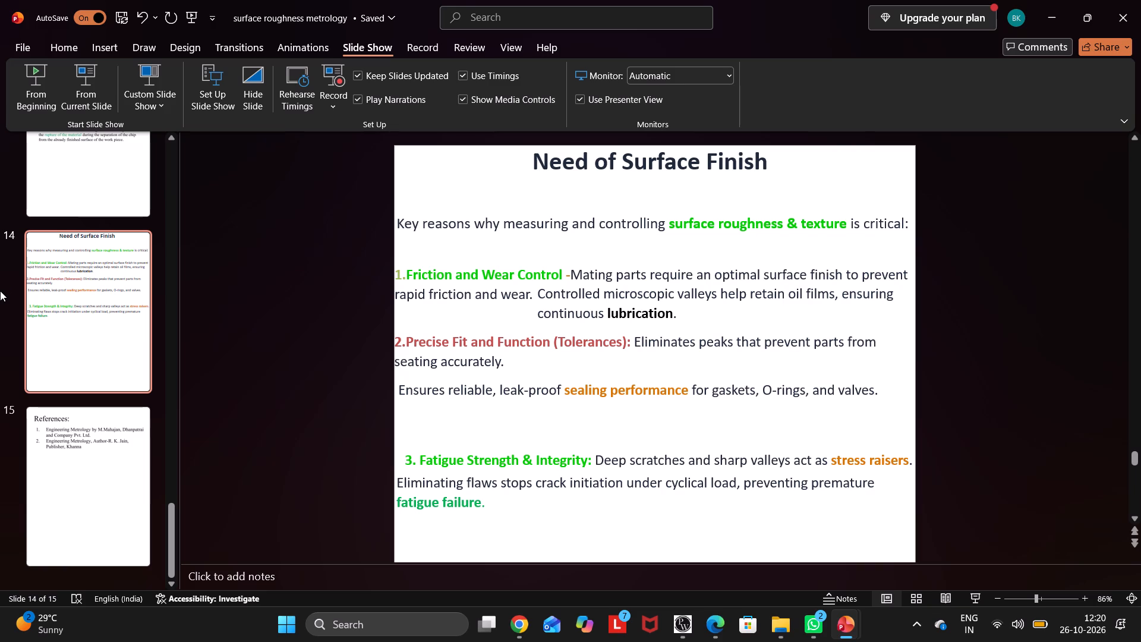
scroll(48, 196, up, 8)
scroll(48, 196, up, 18)
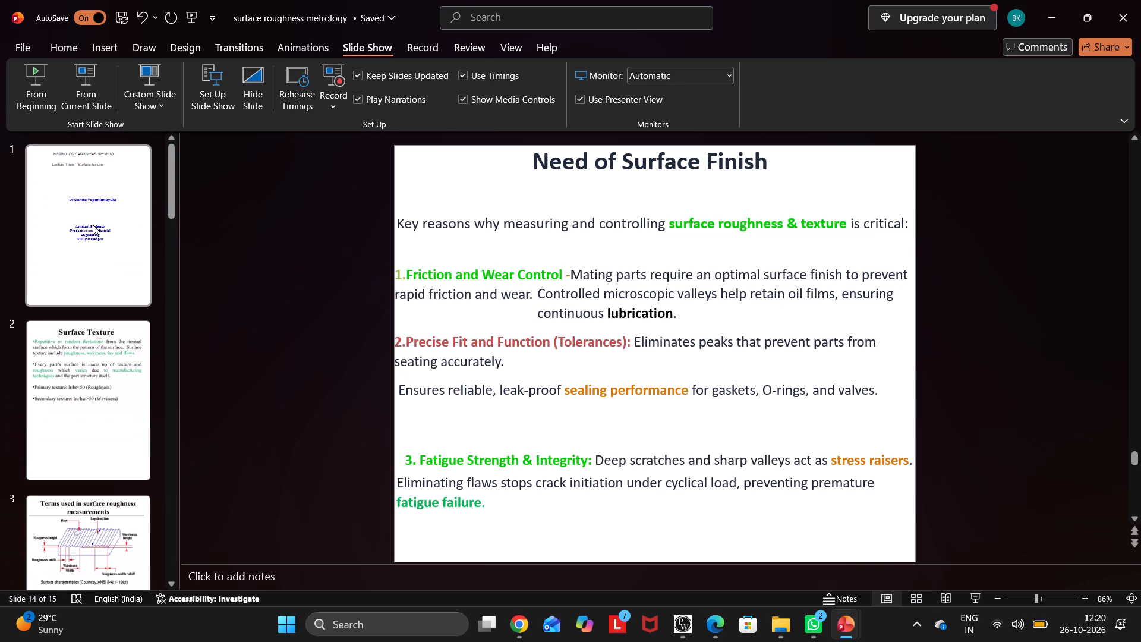
click(93, 225)
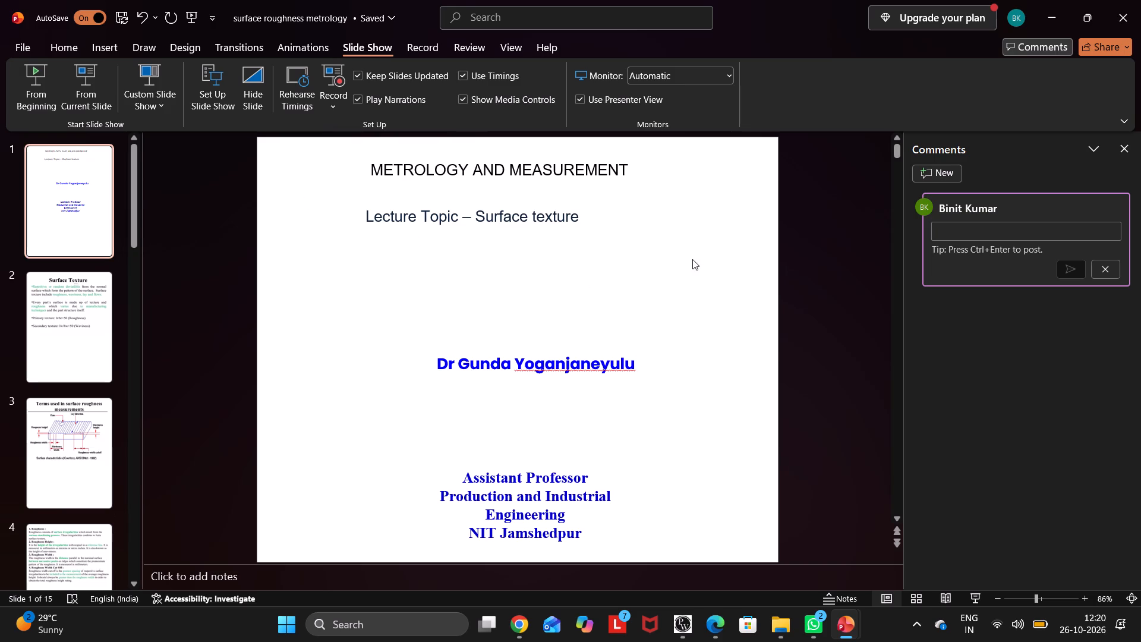
click(1111, 152)
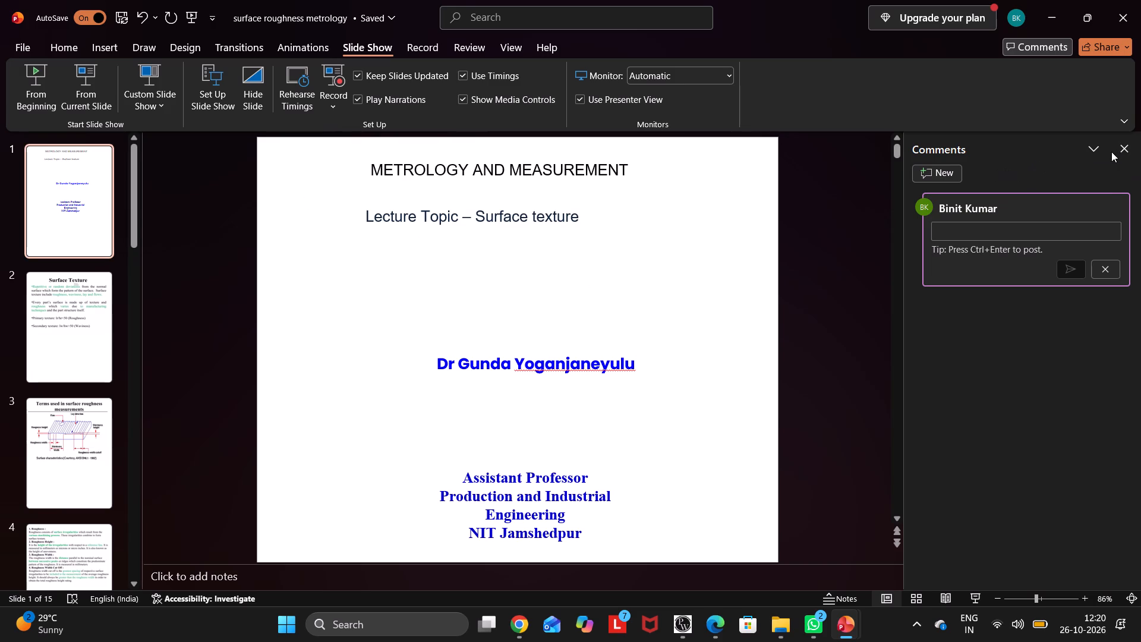
click(1117, 147)
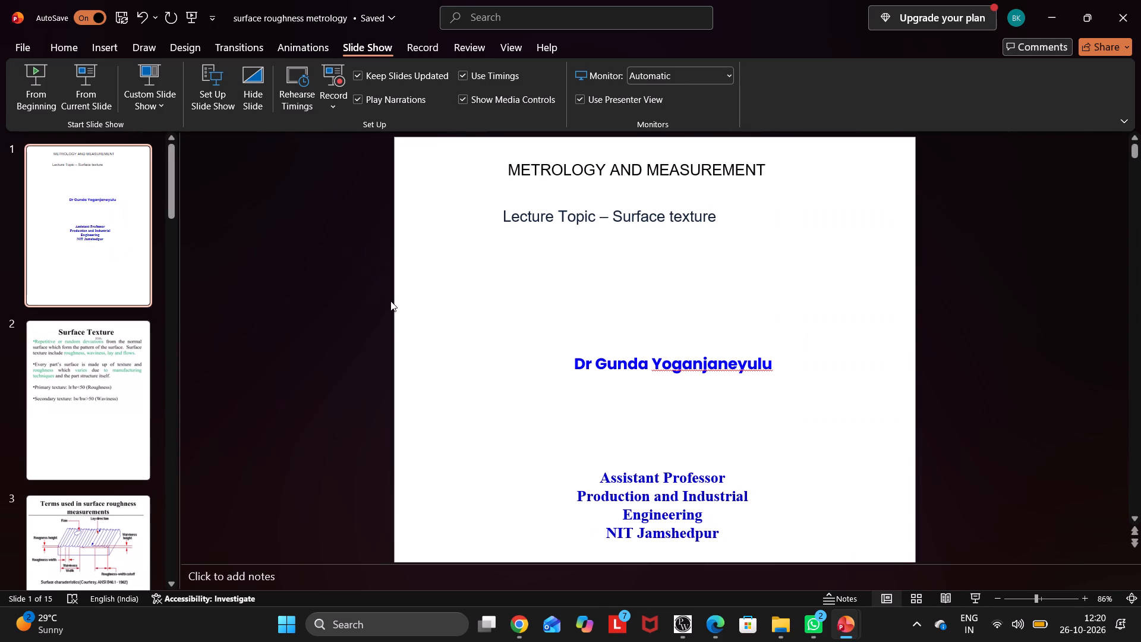
scroll(612, 314, down, 2)
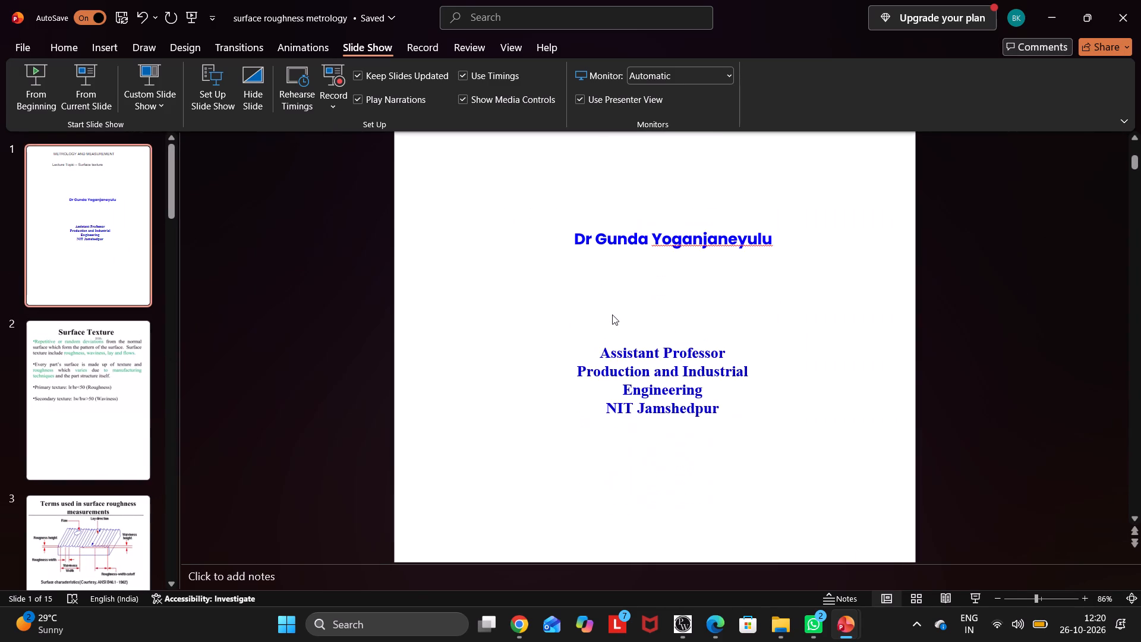
scroll(612, 314, up, 4)
click(70, 420)
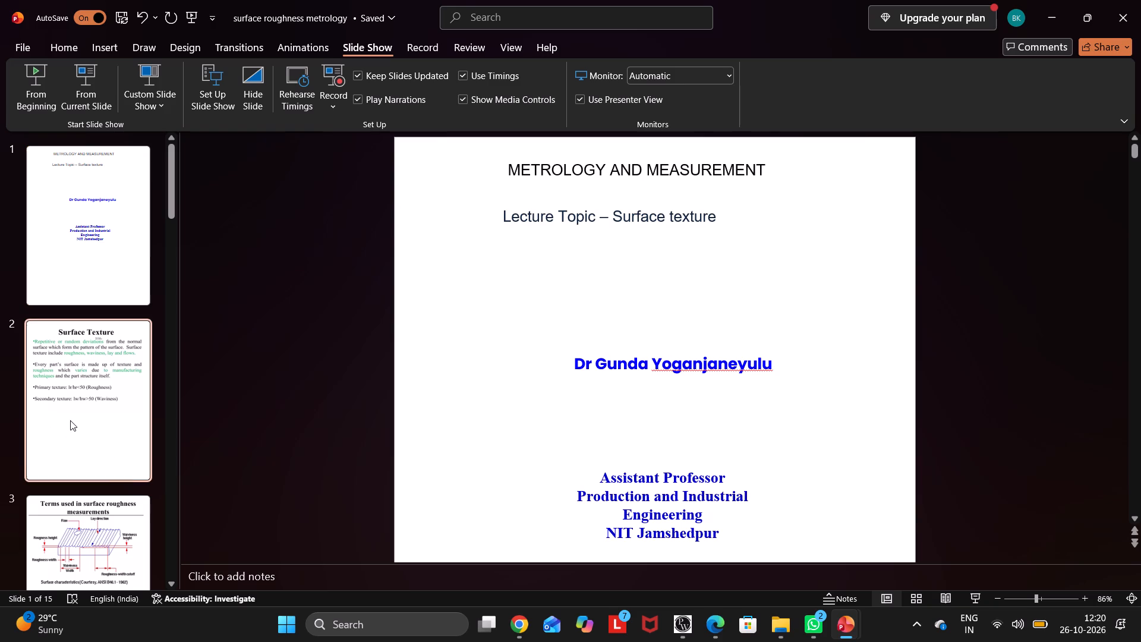
scroll(617, 334, down, 1)
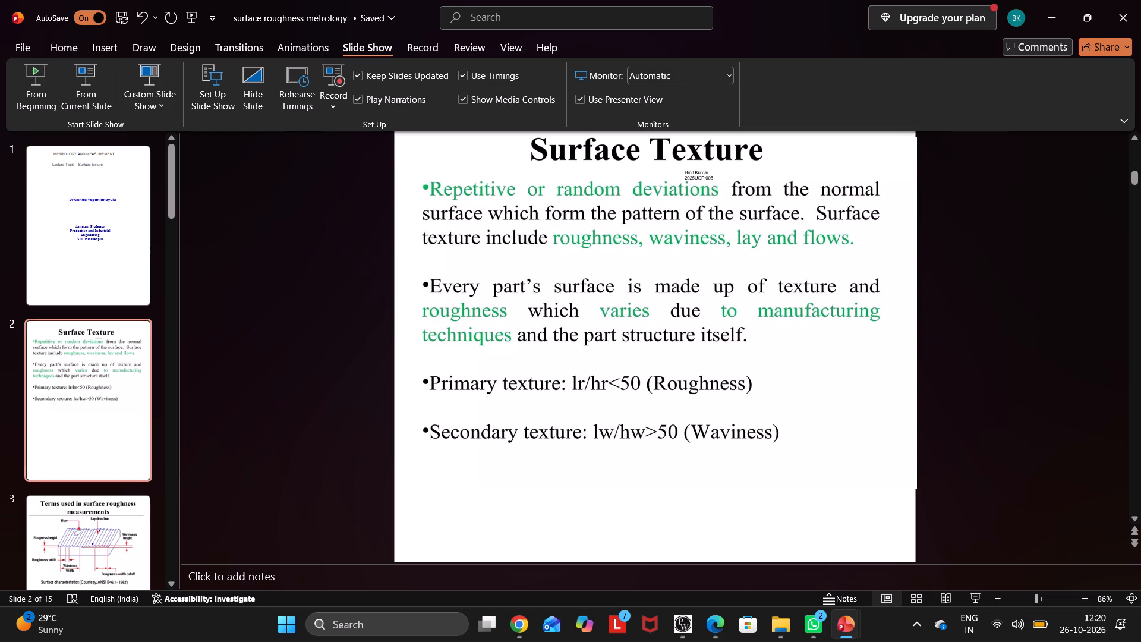
scroll(97, 407, down, 1)
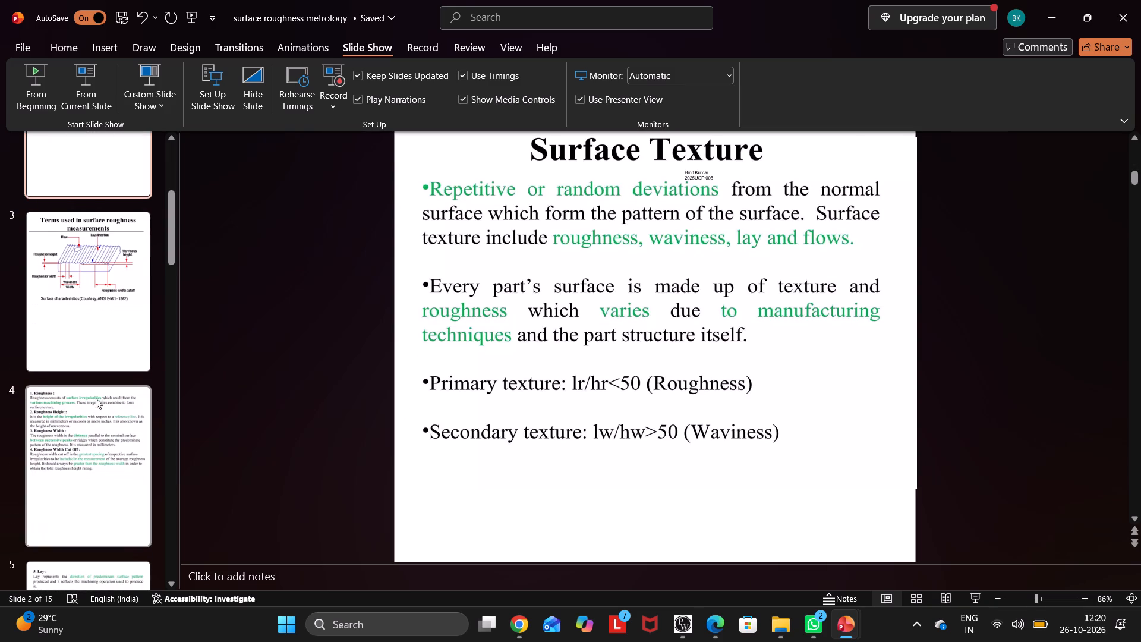
click(50, 270)
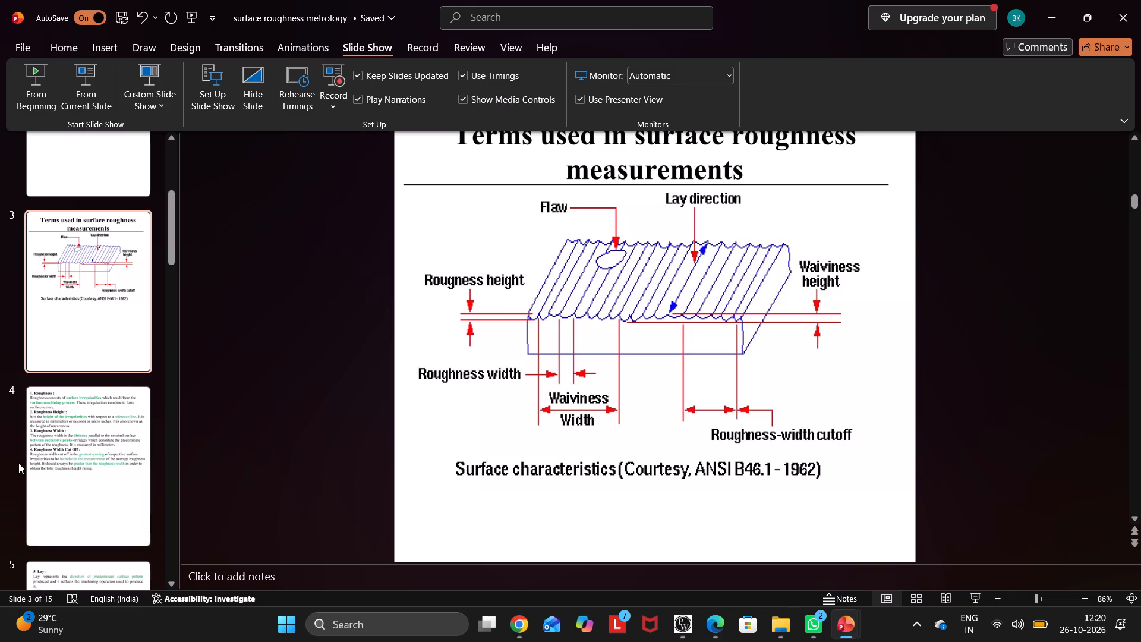
click(45, 454)
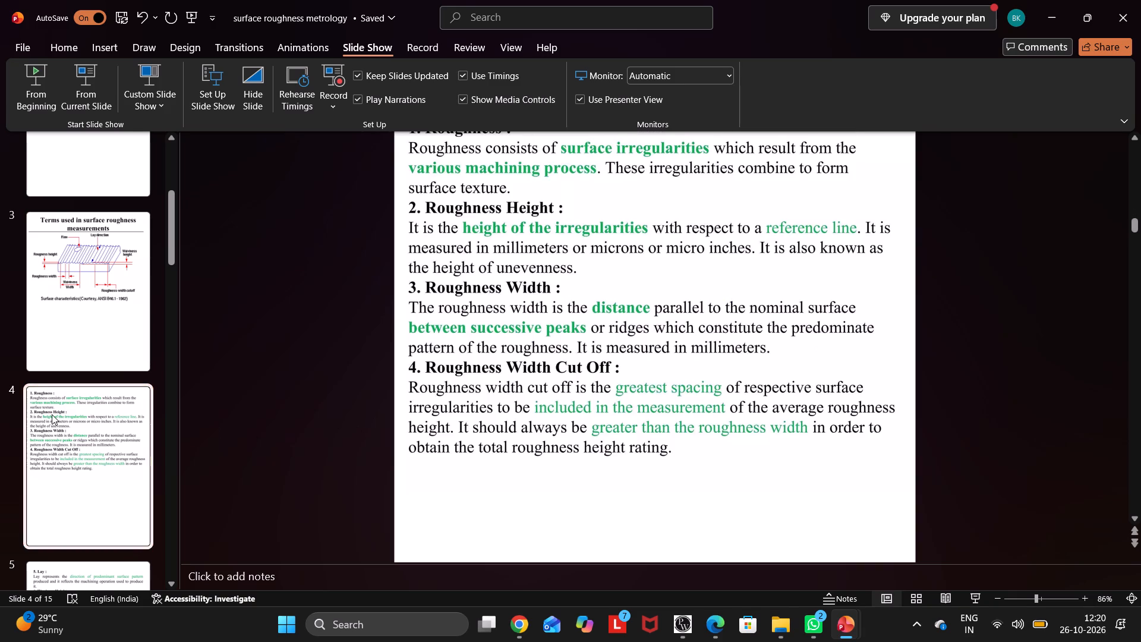
scroll(52, 414, down, 2)
click(58, 364)
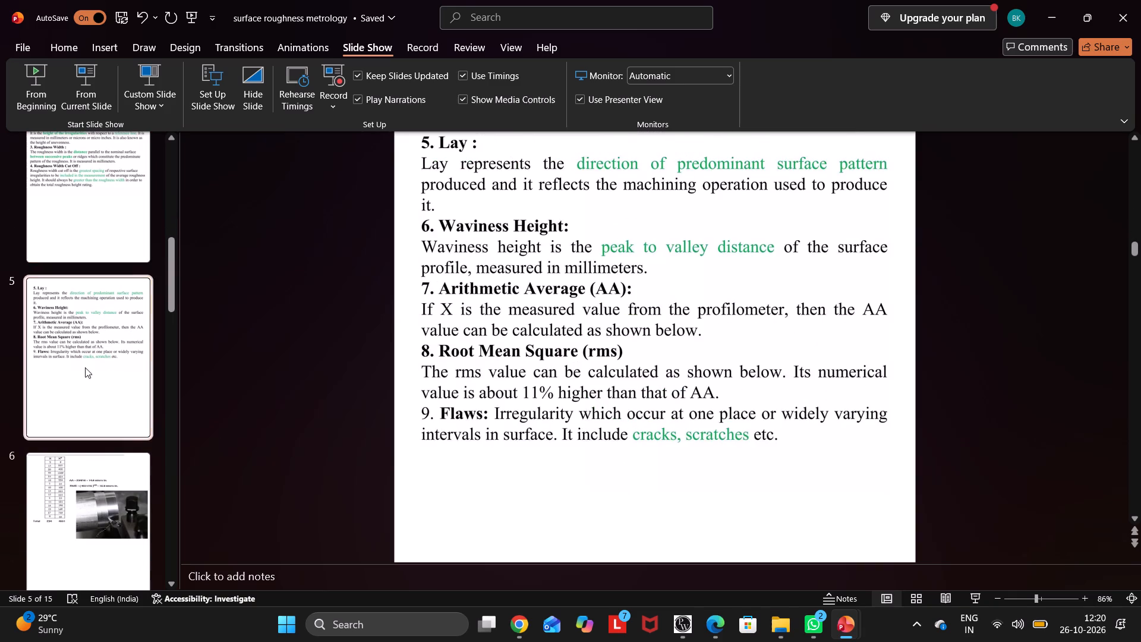
Look through the remaining slides up to References and return to the Surface Texture slide.
scroll(547, 212, up, 9)
scroll(547, 212, down, 4)
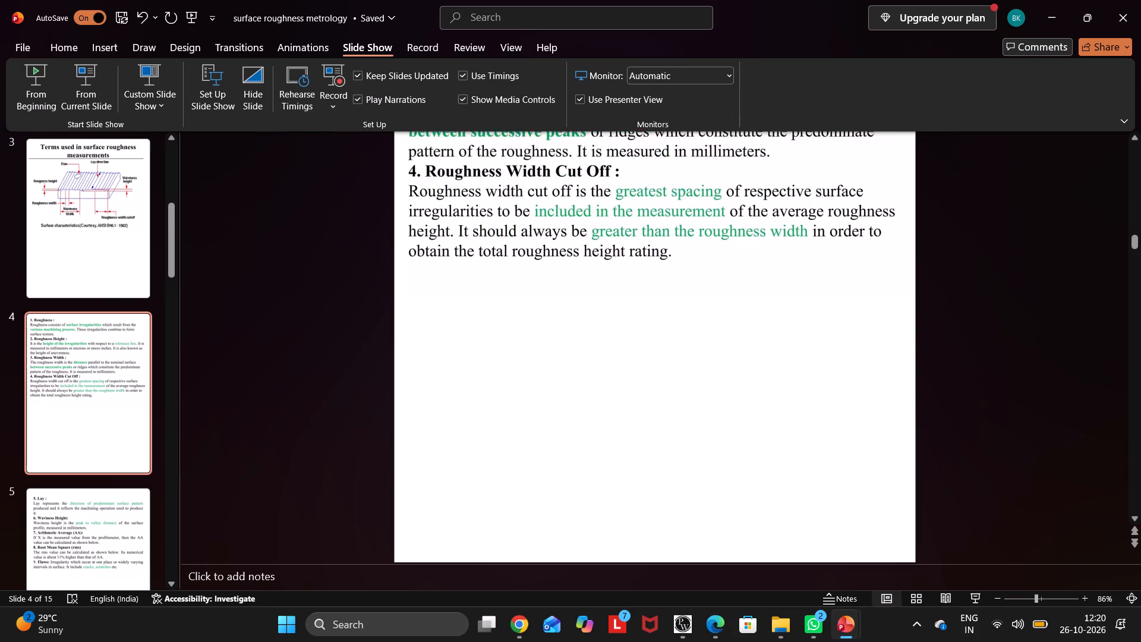
scroll(547, 212, down, 6)
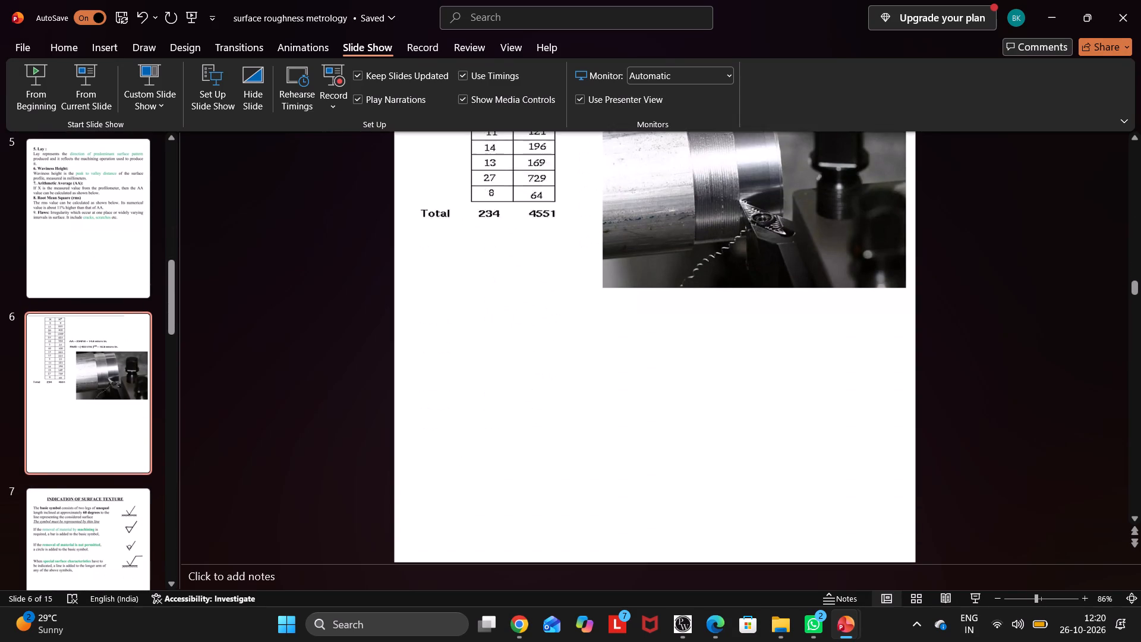
scroll(547, 212, down, 12)
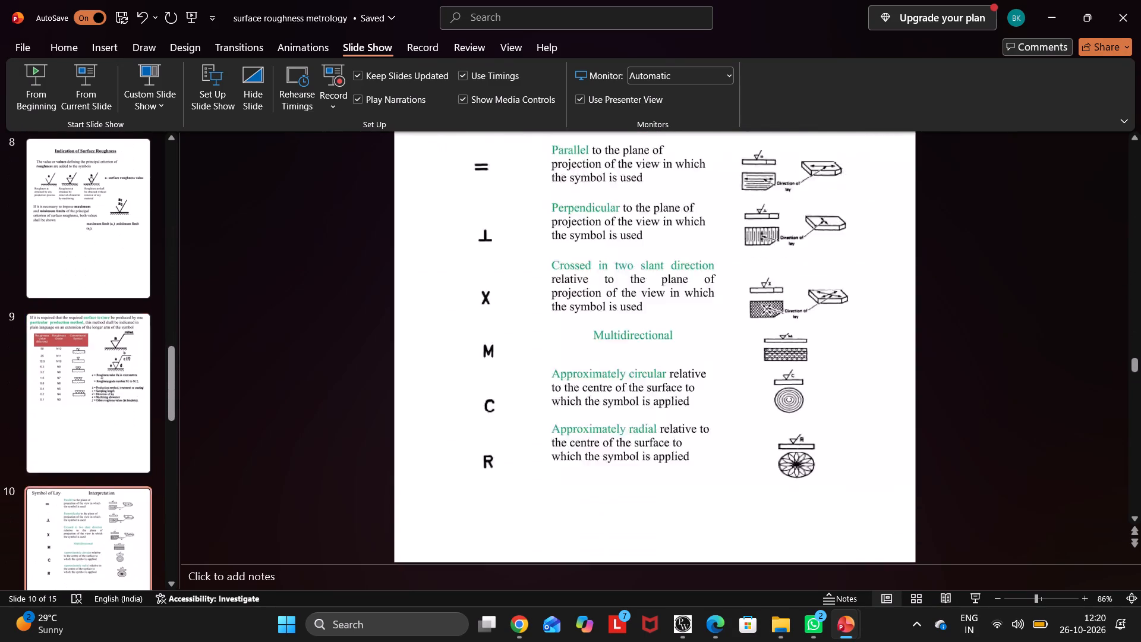
scroll(547, 212, down, 20)
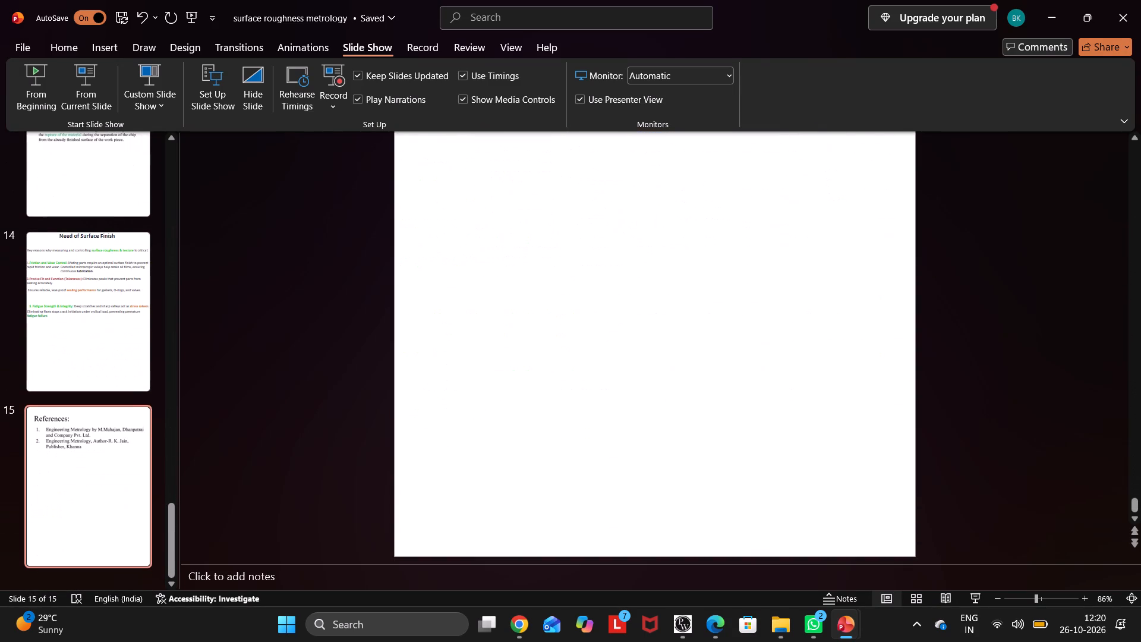
scroll(547, 212, down, 6)
scroll(547, 212, up, 8)
scroll(547, 212, up, 15)
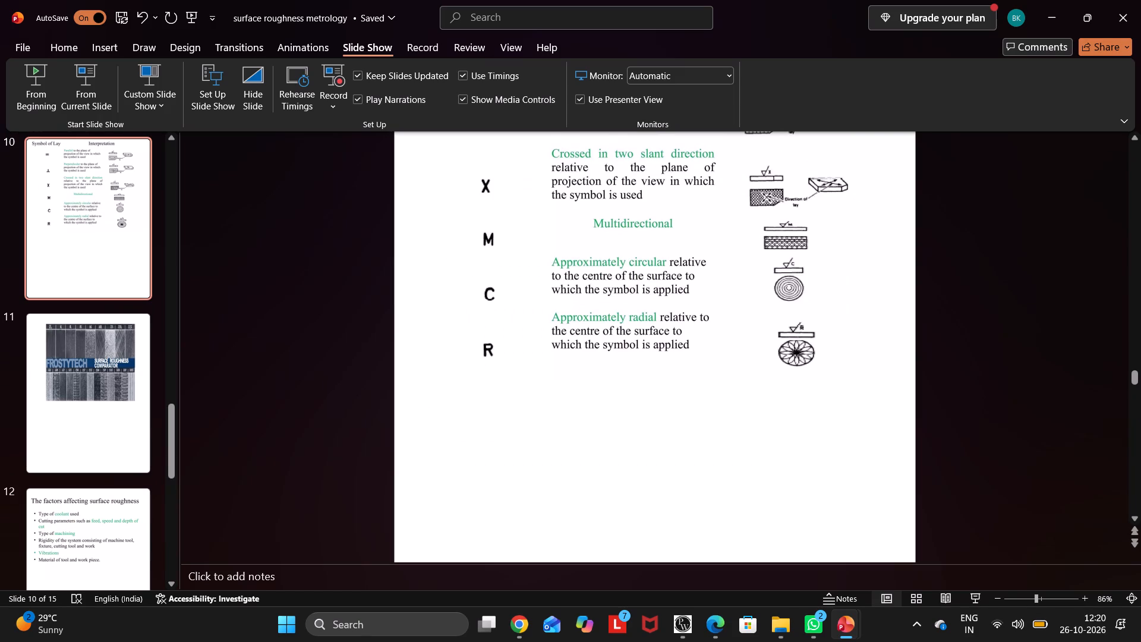
scroll(998, 228, up, 9)
scroll(998, 228, up, 19)
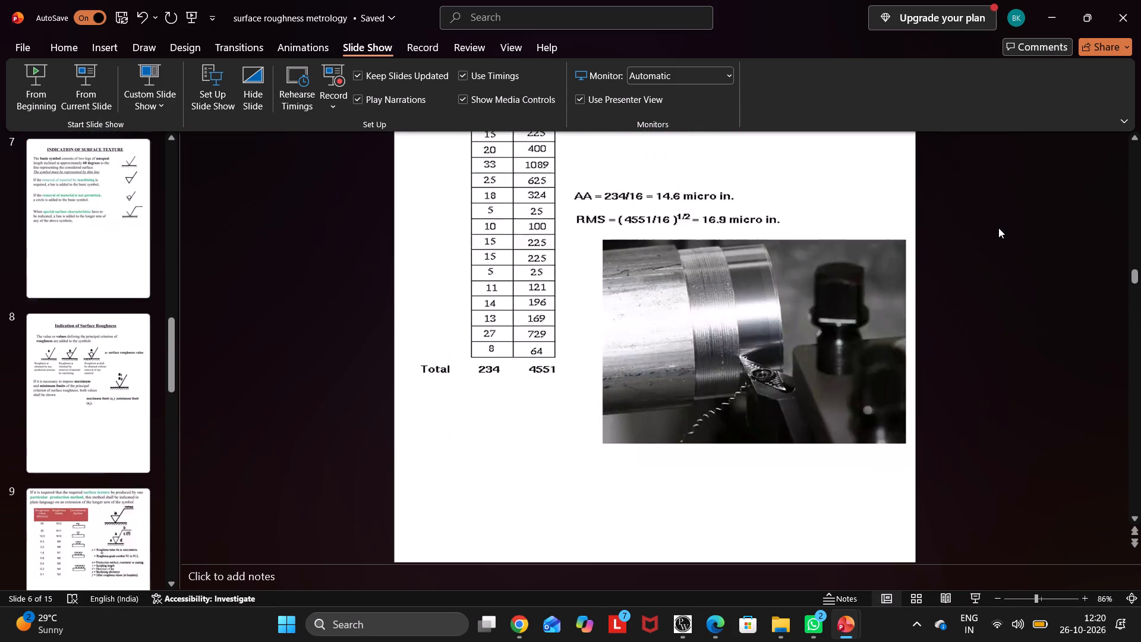
scroll(998, 228, up, 20)
scroll(998, 228, up, 4)
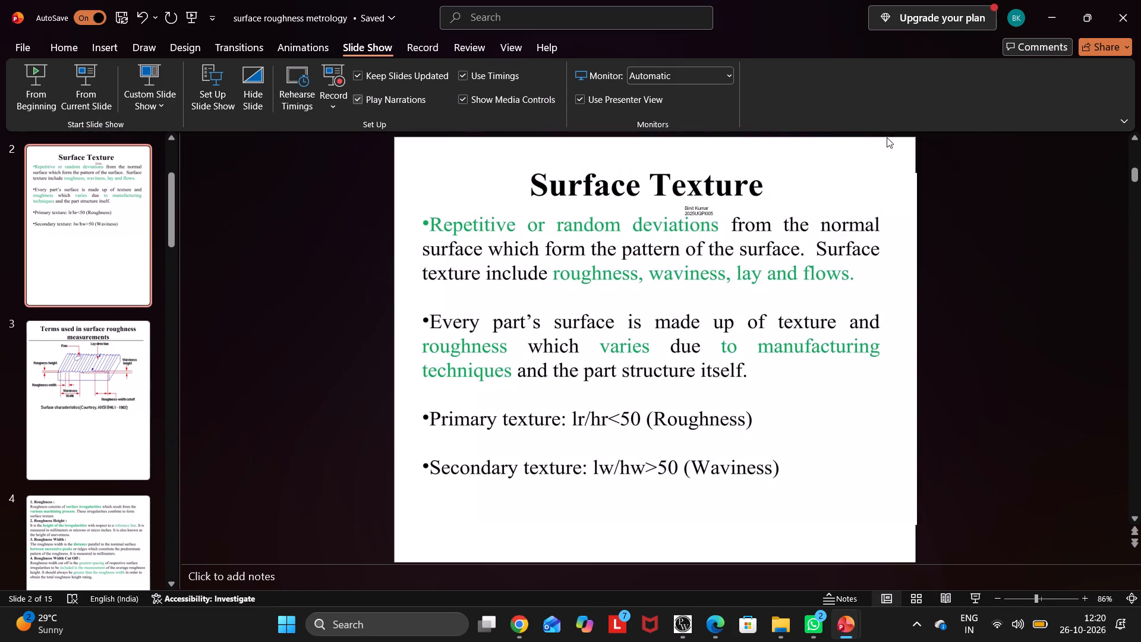
Copy the presentation's sharing link that lets anyone with the link edit, and close the sharing dialog.
click(1093, 42)
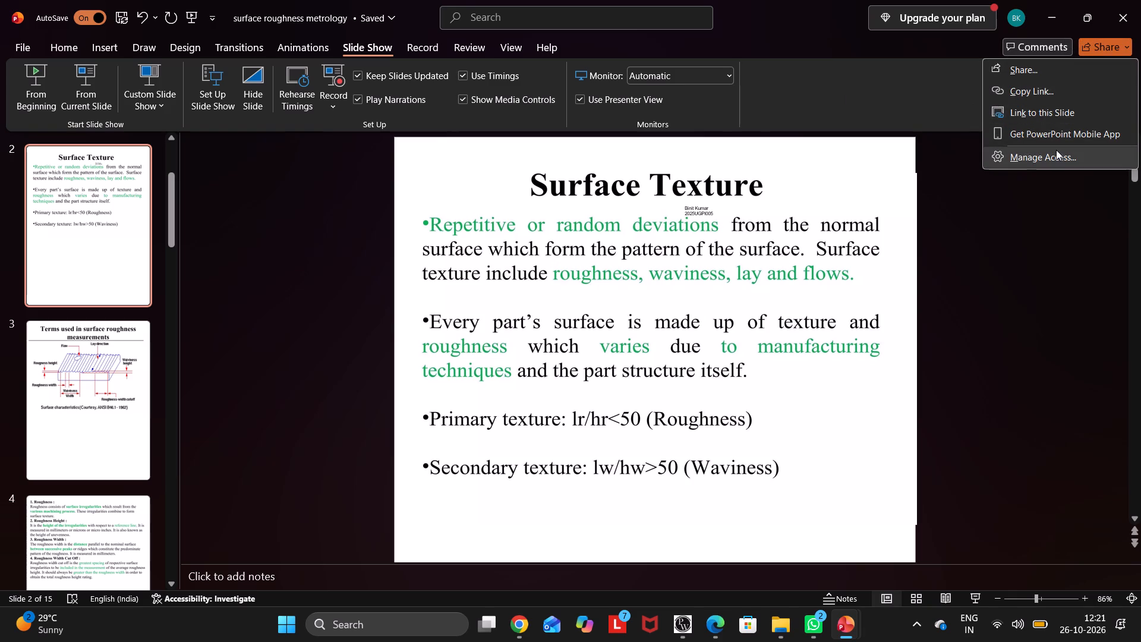
click(1030, 64)
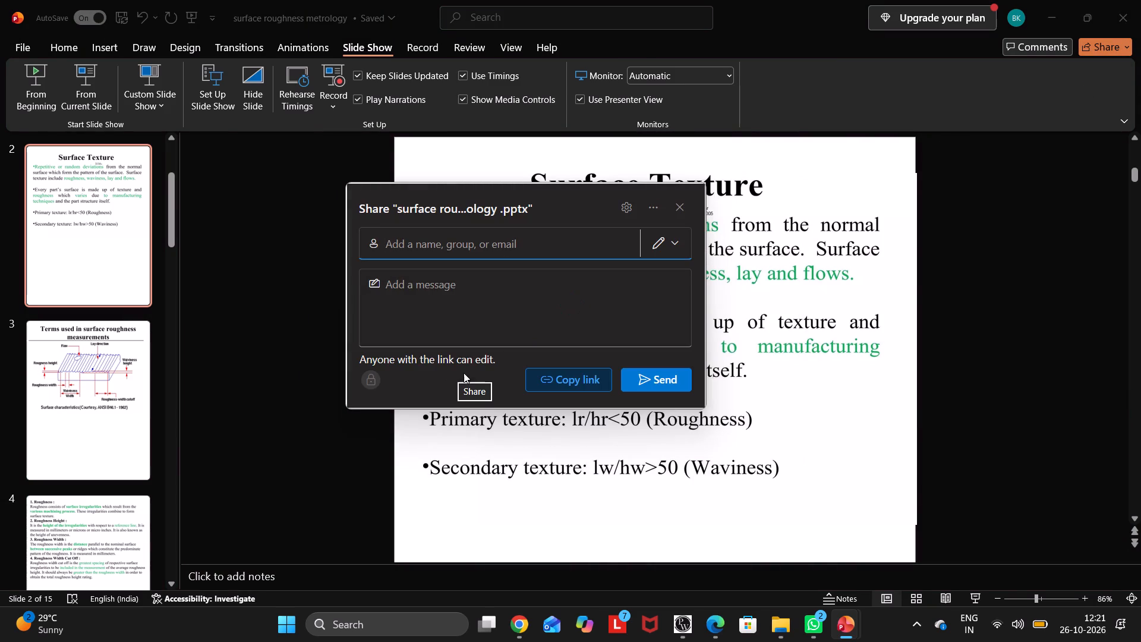
click(554, 377)
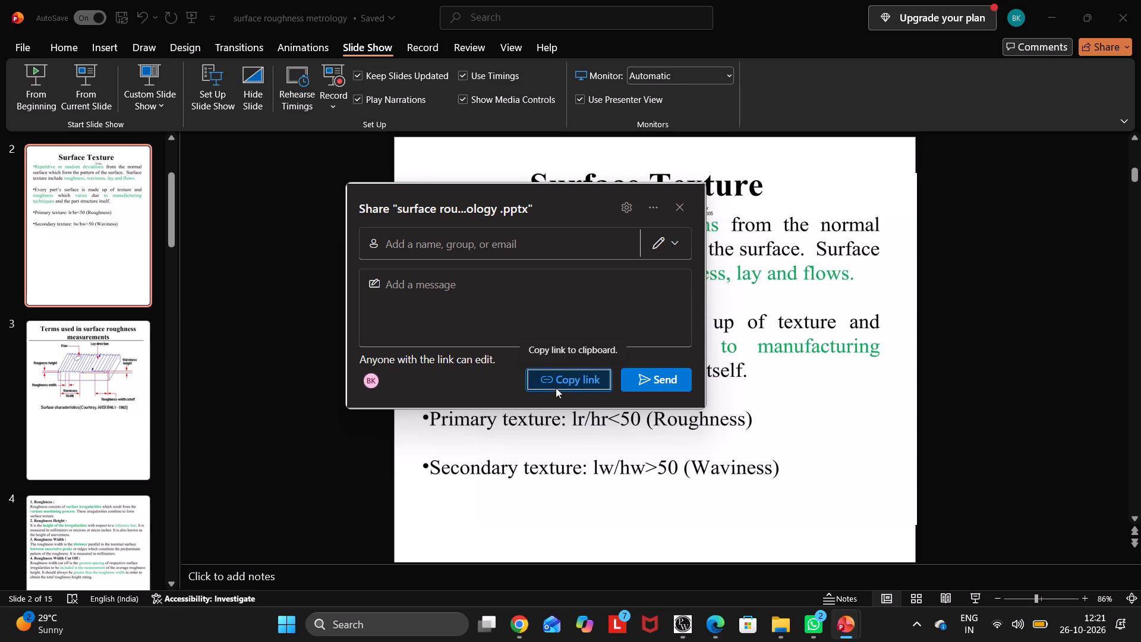
click(551, 376)
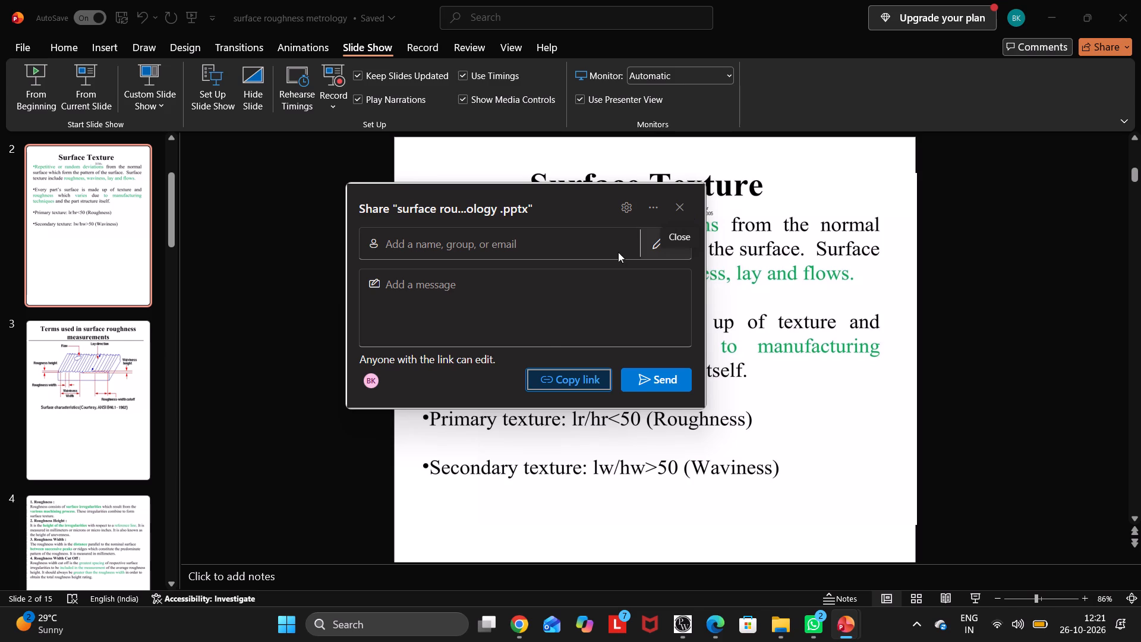
click(578, 386)
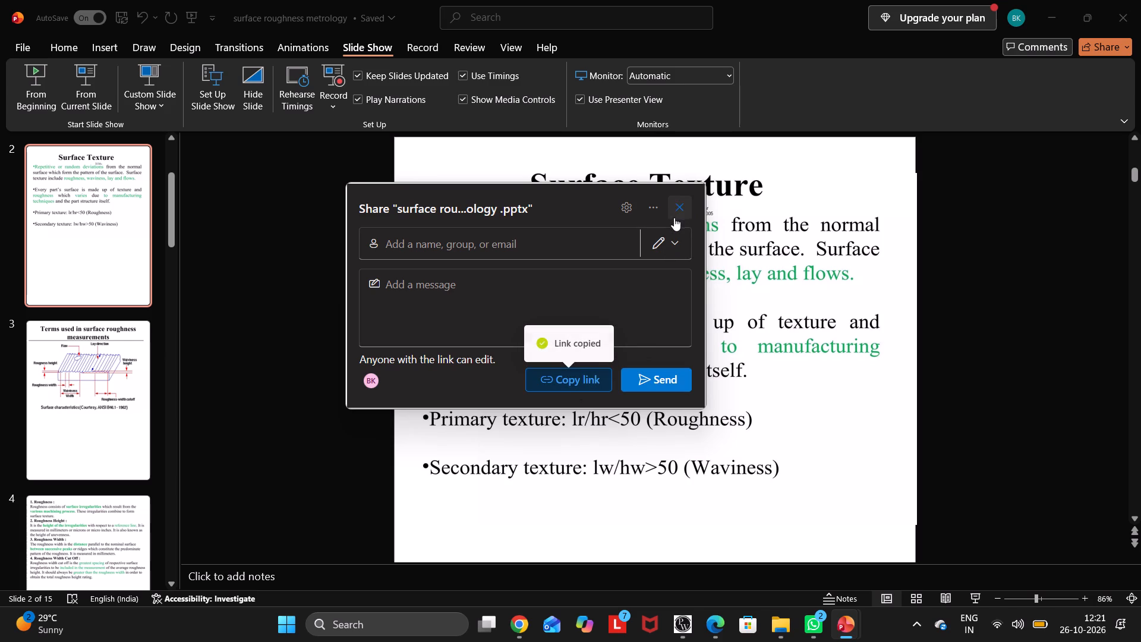
click(680, 203)
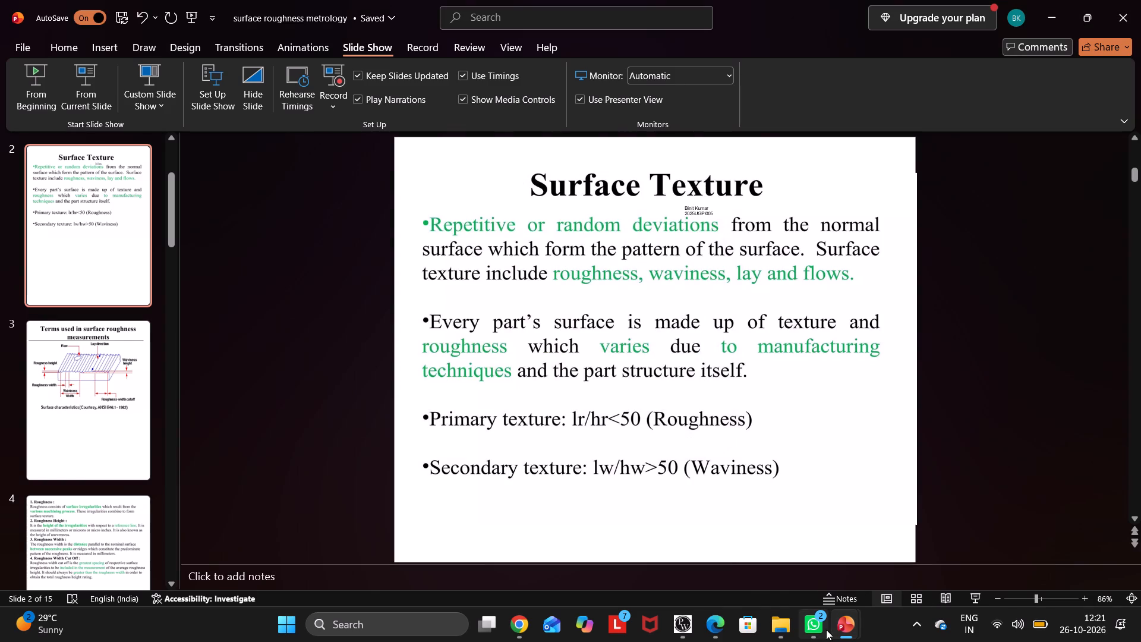
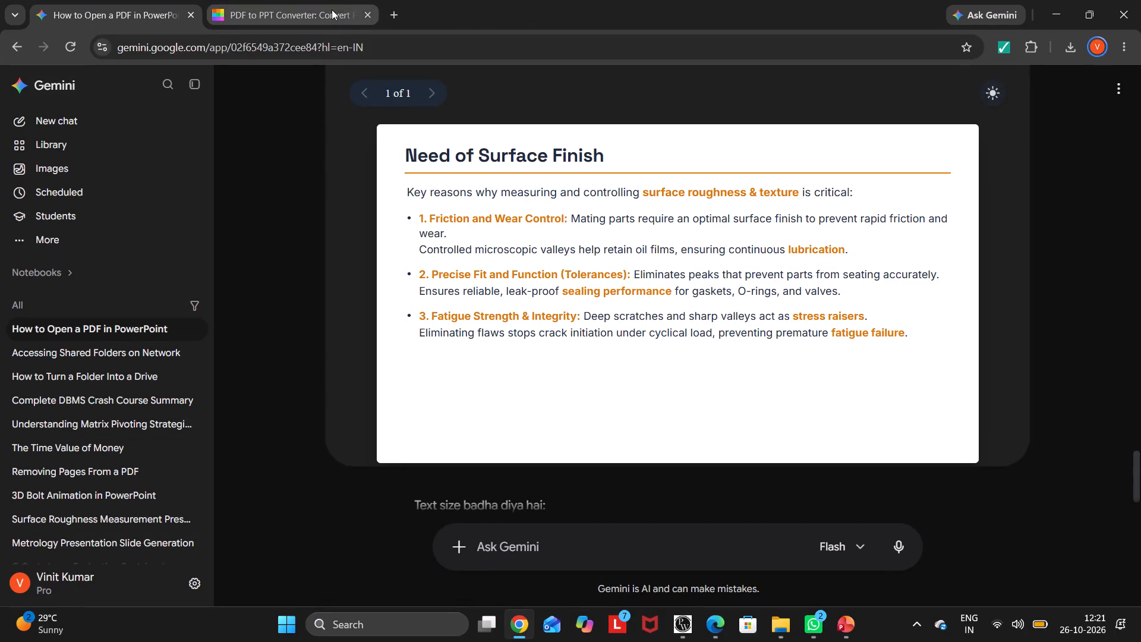
Search the web for a ppt to pdf converter in a new browser tab and open iLovePDF's PowerPoint to PDF page.
click(392, 7)
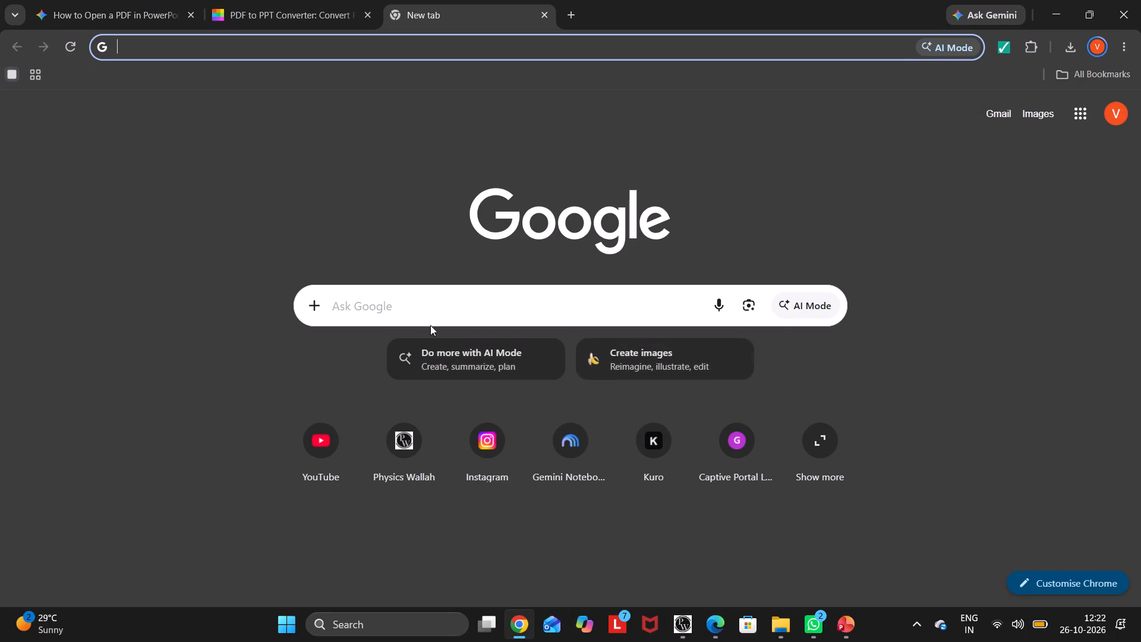
click(417, 309)
text(ppt)
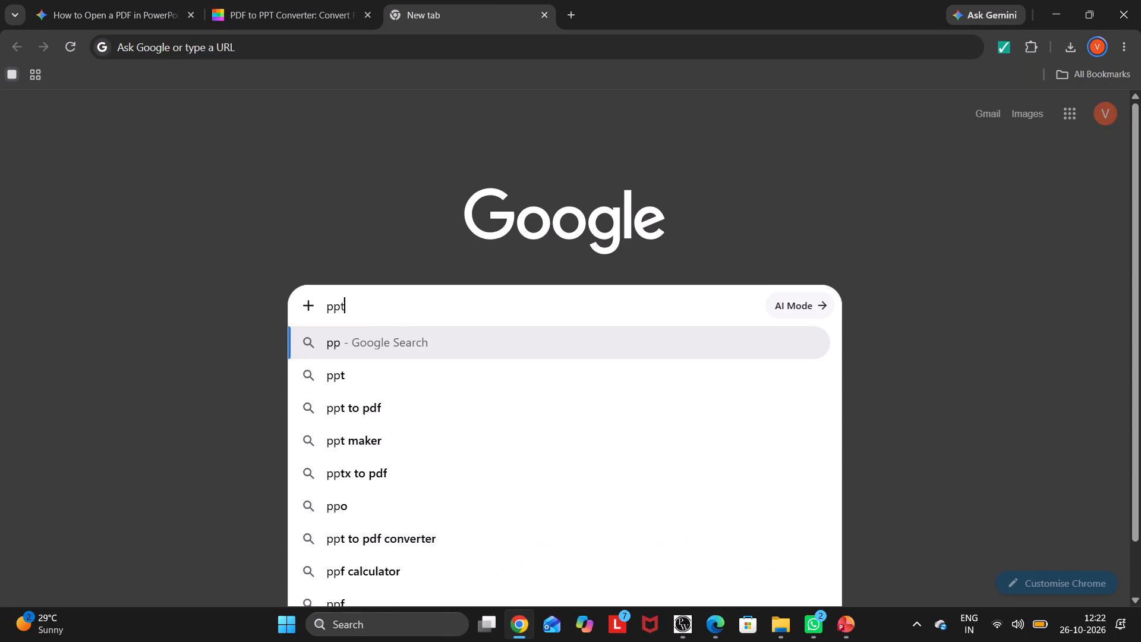
key(space)
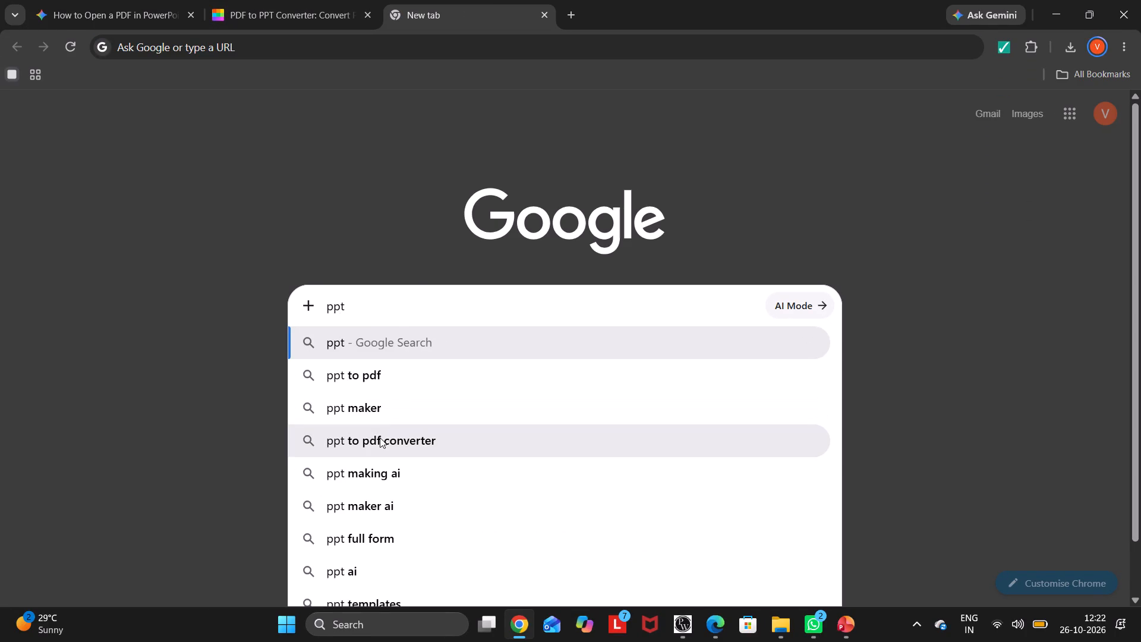
click(380, 438)
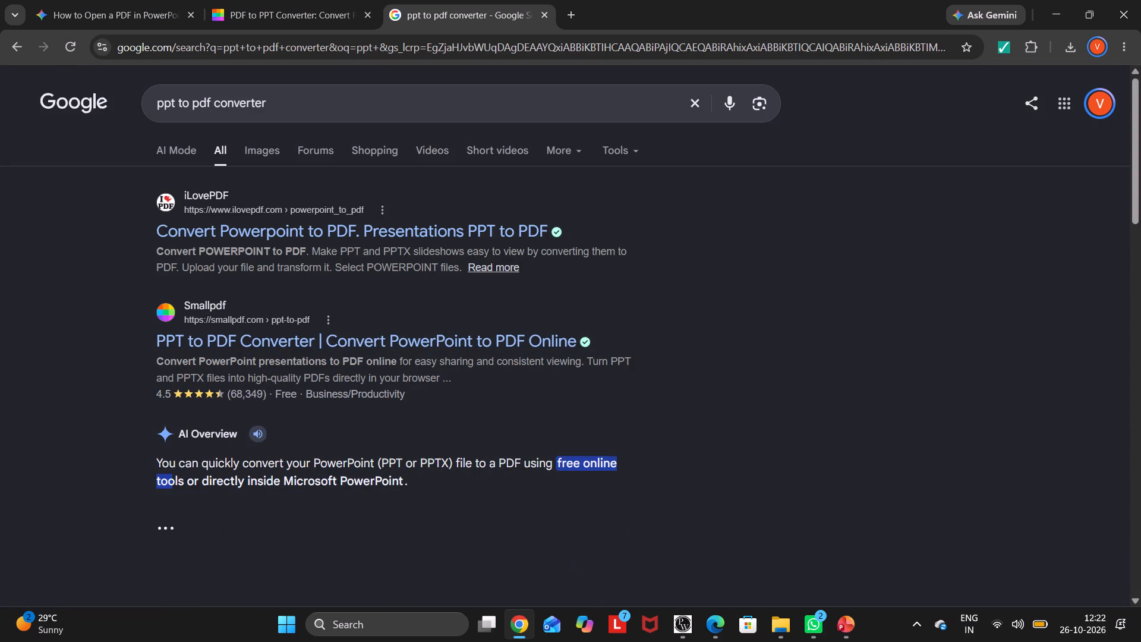
click(284, 228)
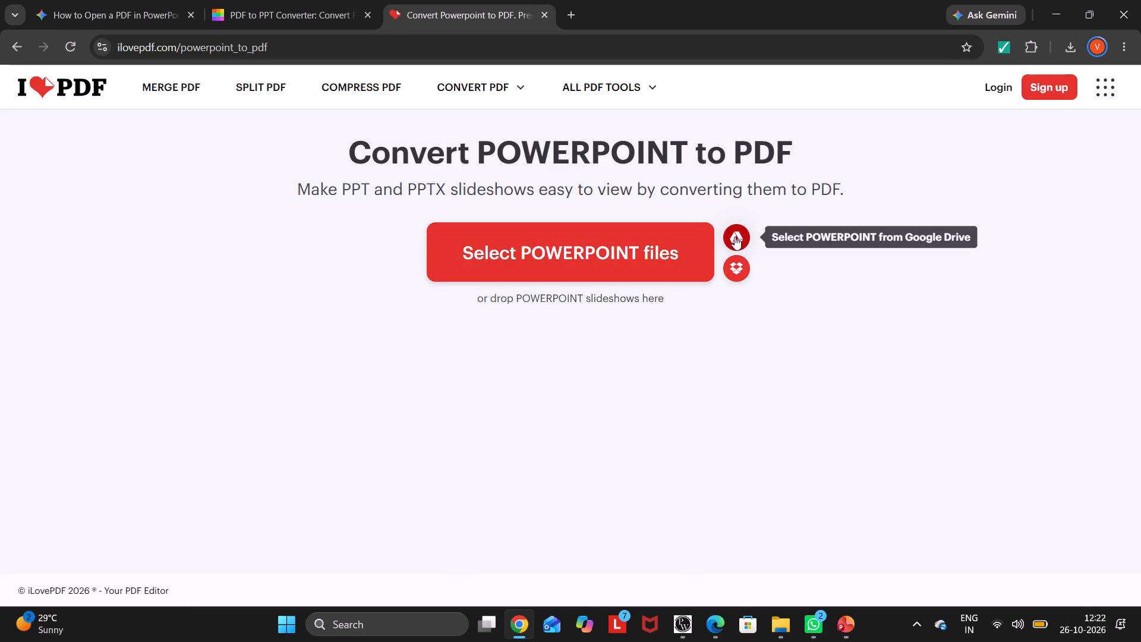
click(641, 265)
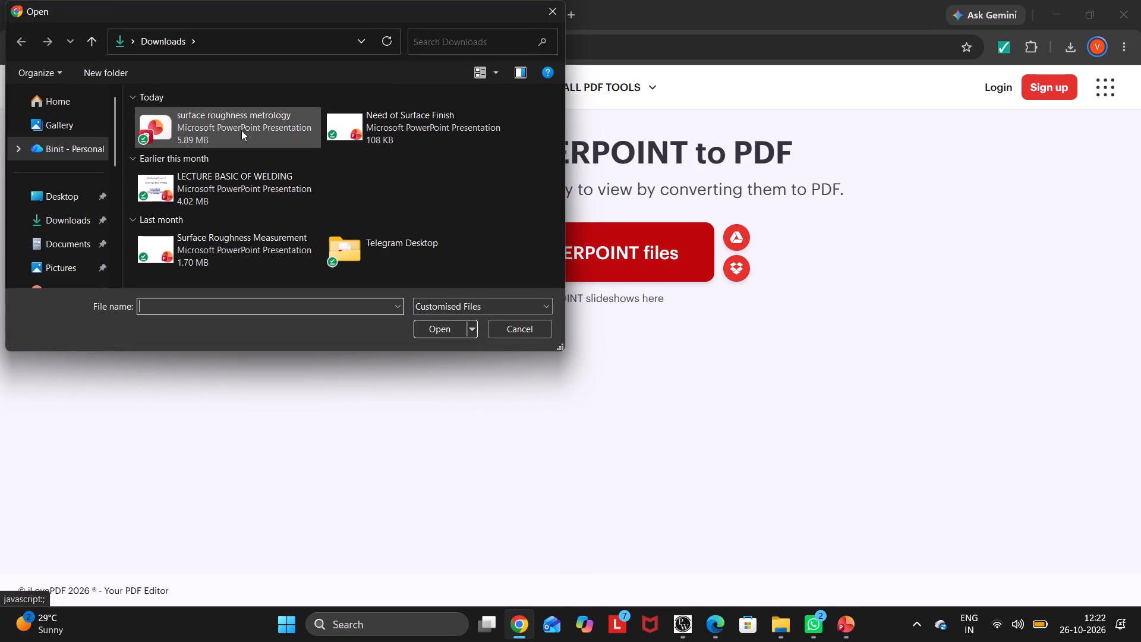
click(204, 128)
click(450, 329)
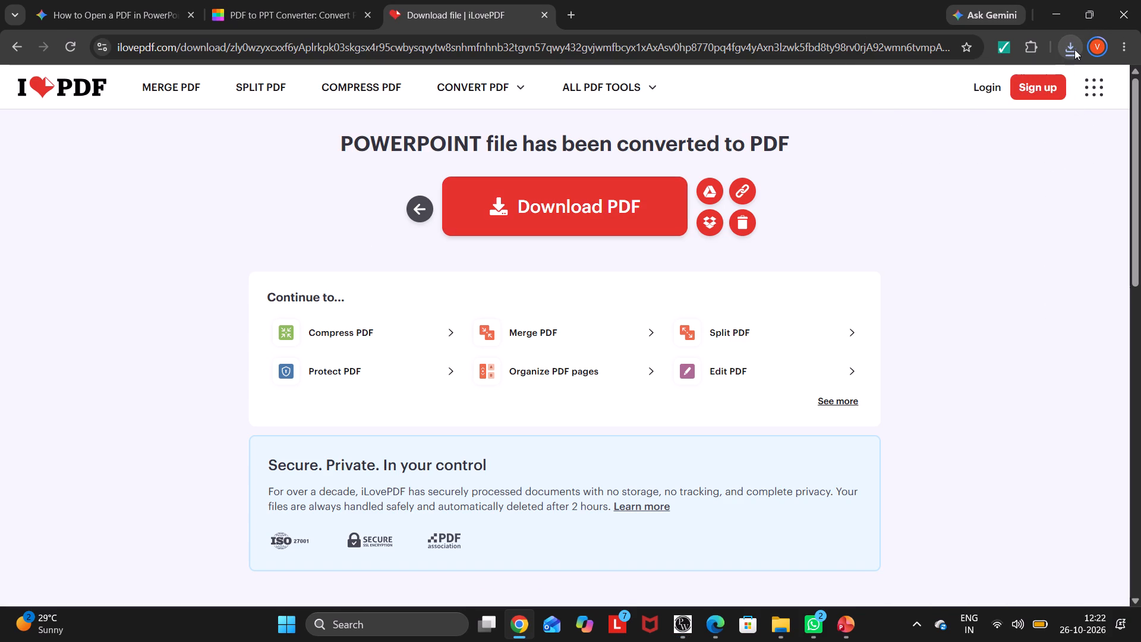
click(1074, 49)
click(935, 115)
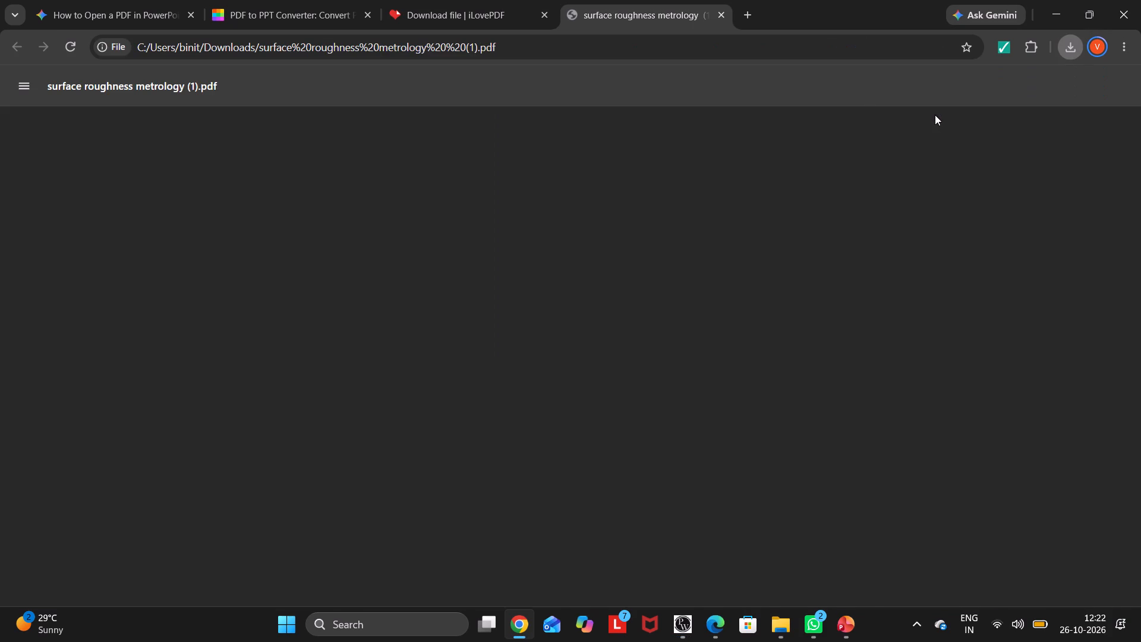
scroll(704, 330, up, 3)
scroll(704, 330, down, 1)
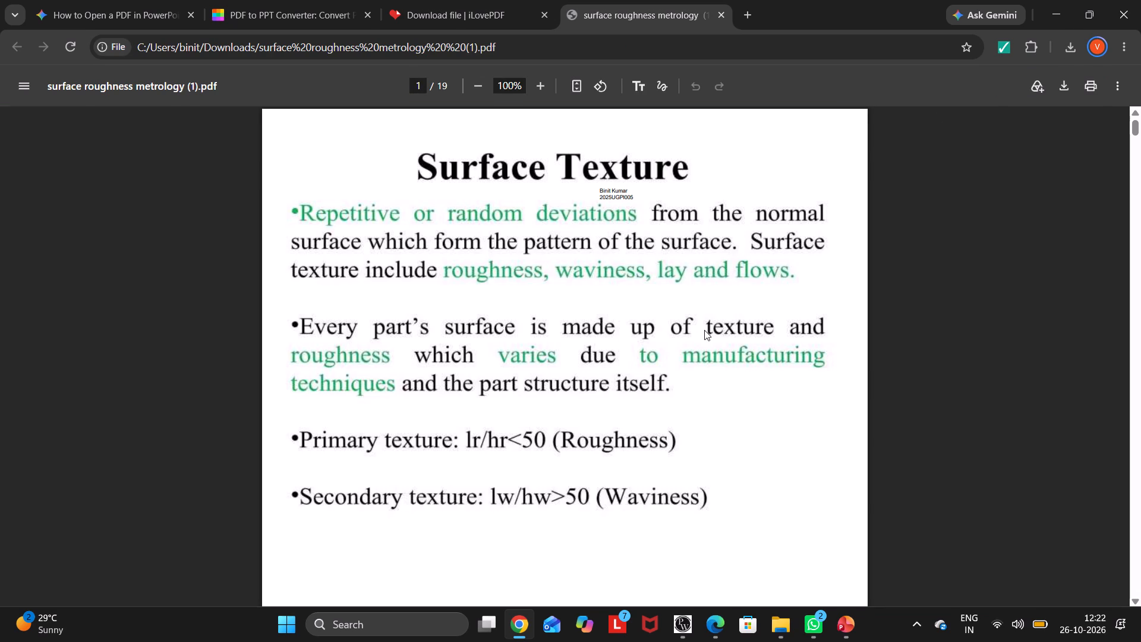
scroll(704, 330, down, 9)
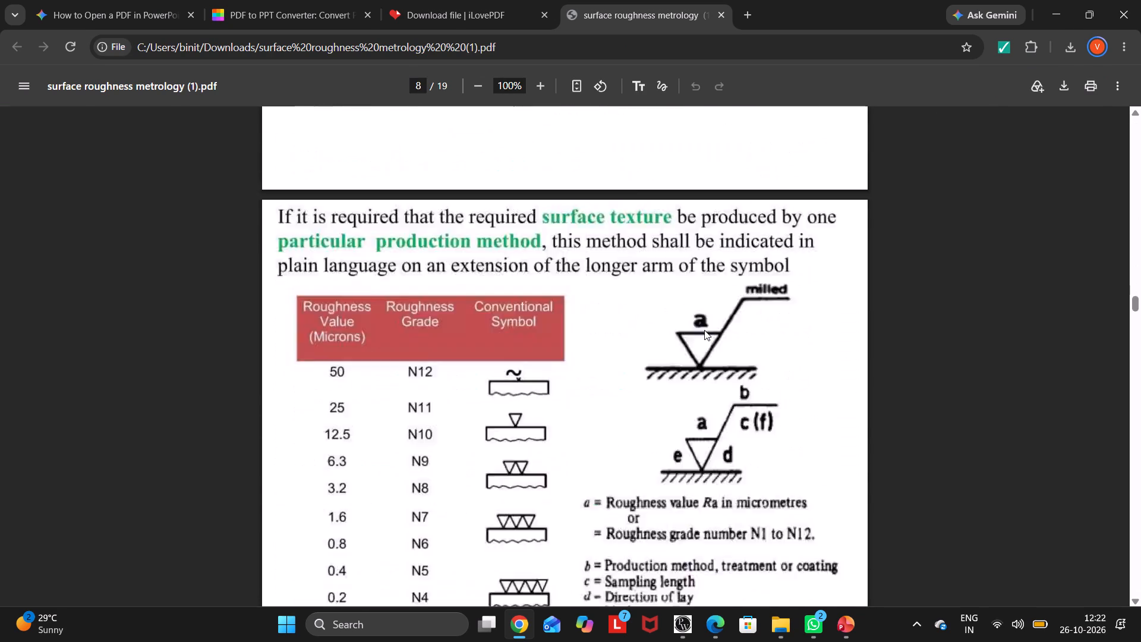
scroll(704, 330, down, 4)
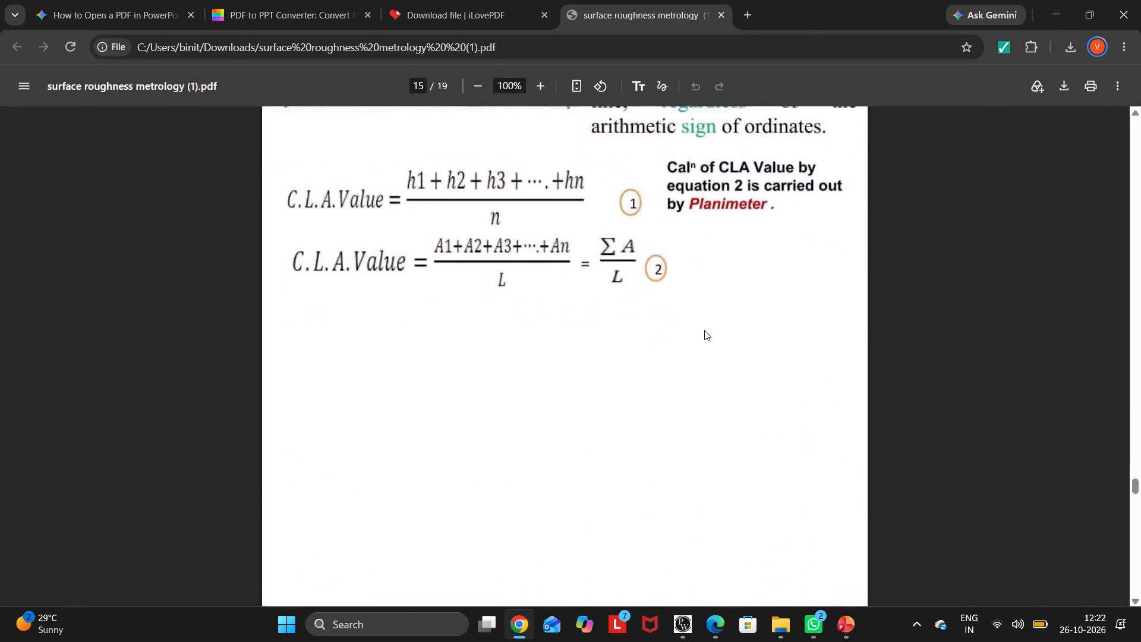
scroll(704, 330, down, 3)
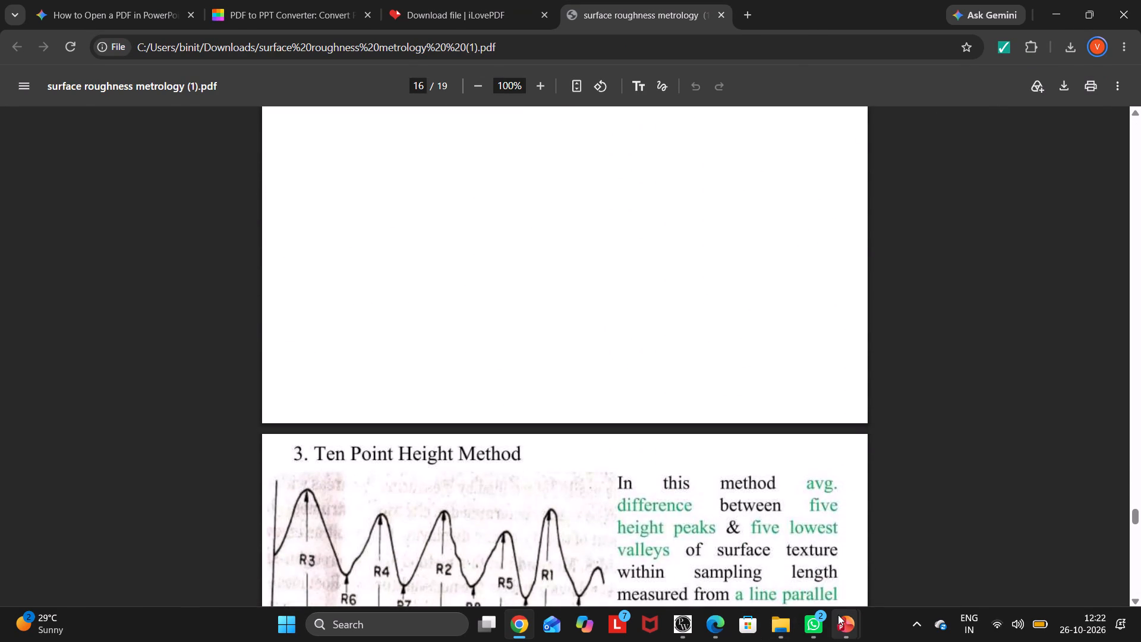
Switch to the PowerPoint presentation and move the "Lecture Topic – Surface texture" text on the title slide down to just above the presenter's name.
click(800, 558)
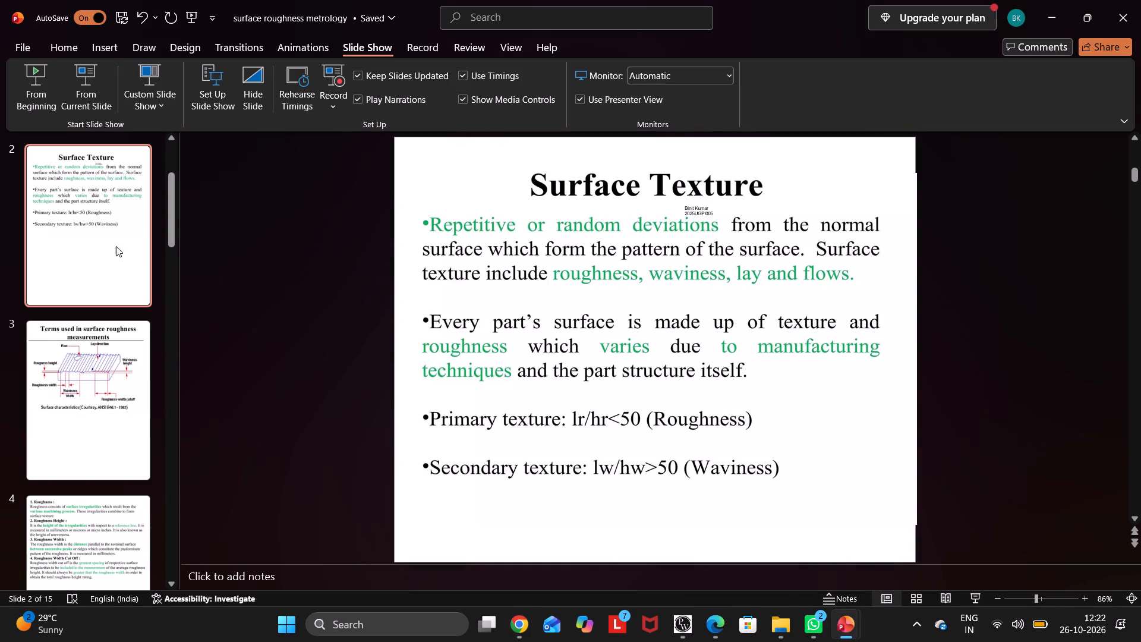
scroll(92, 242, up, 2)
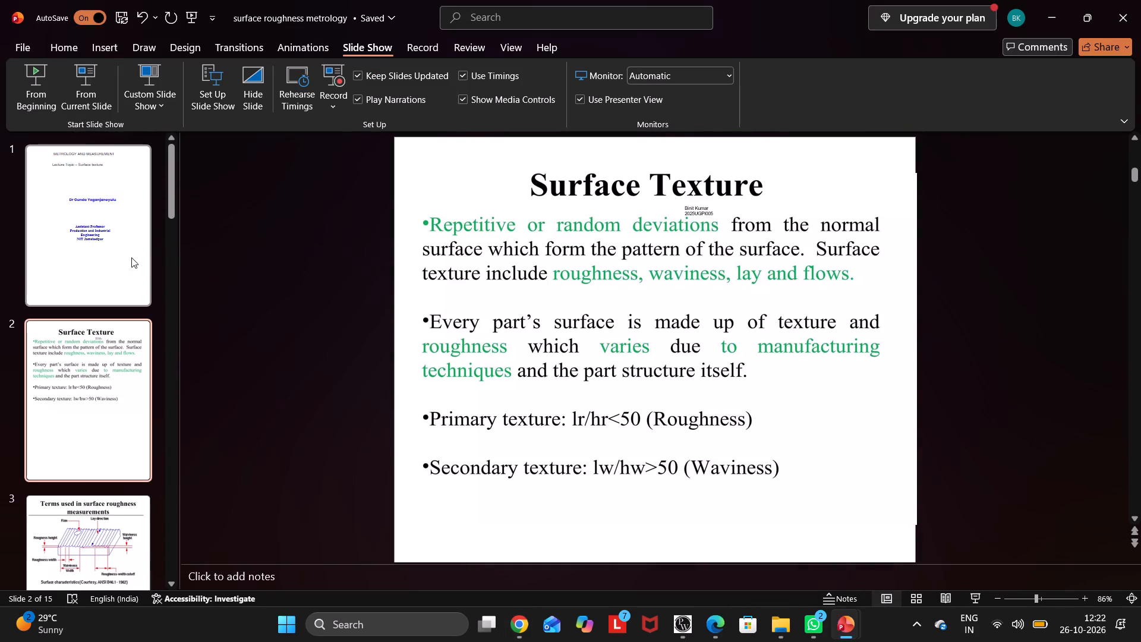
click(130, 257)
scroll(54, 389, down, 1)
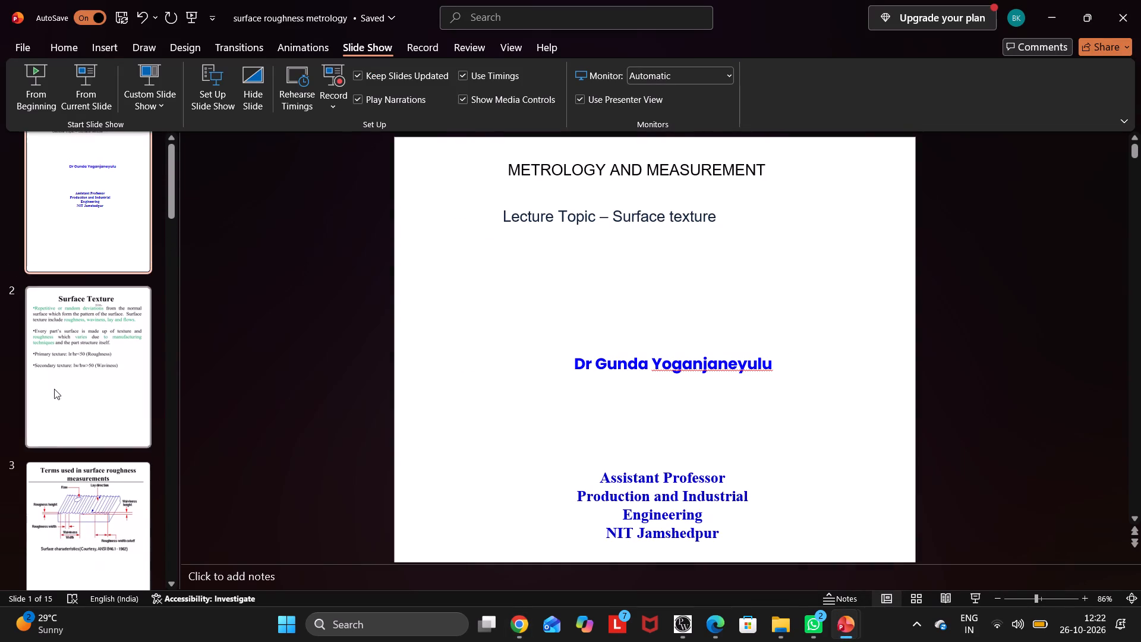
scroll(54, 389, down, 9)
scroll(54, 389, up, 7)
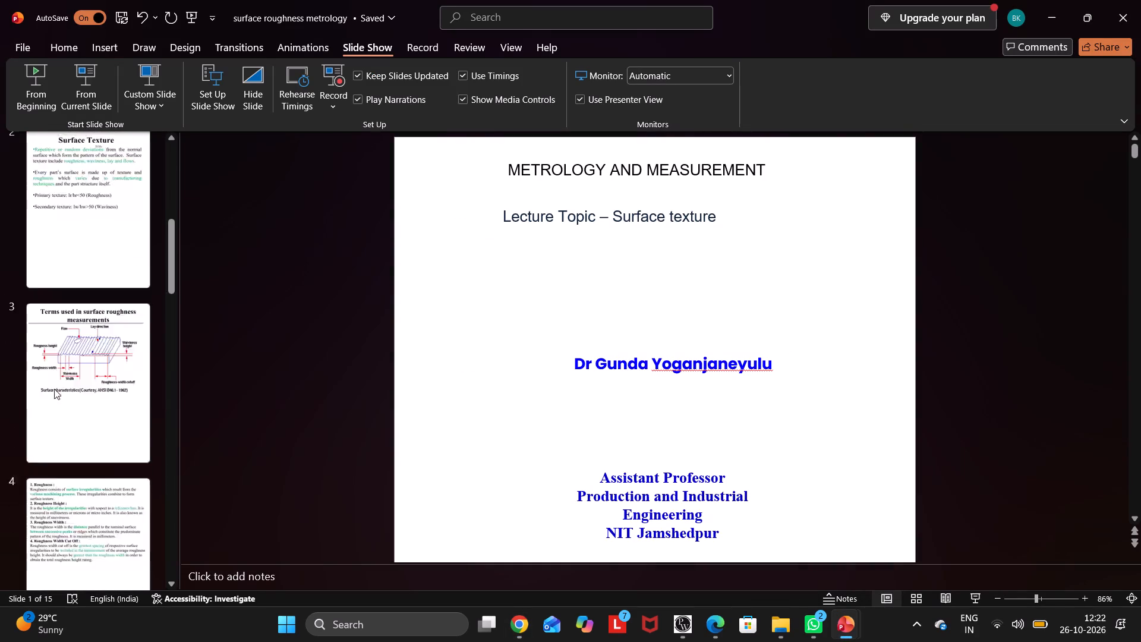
scroll(54, 389, up, 6)
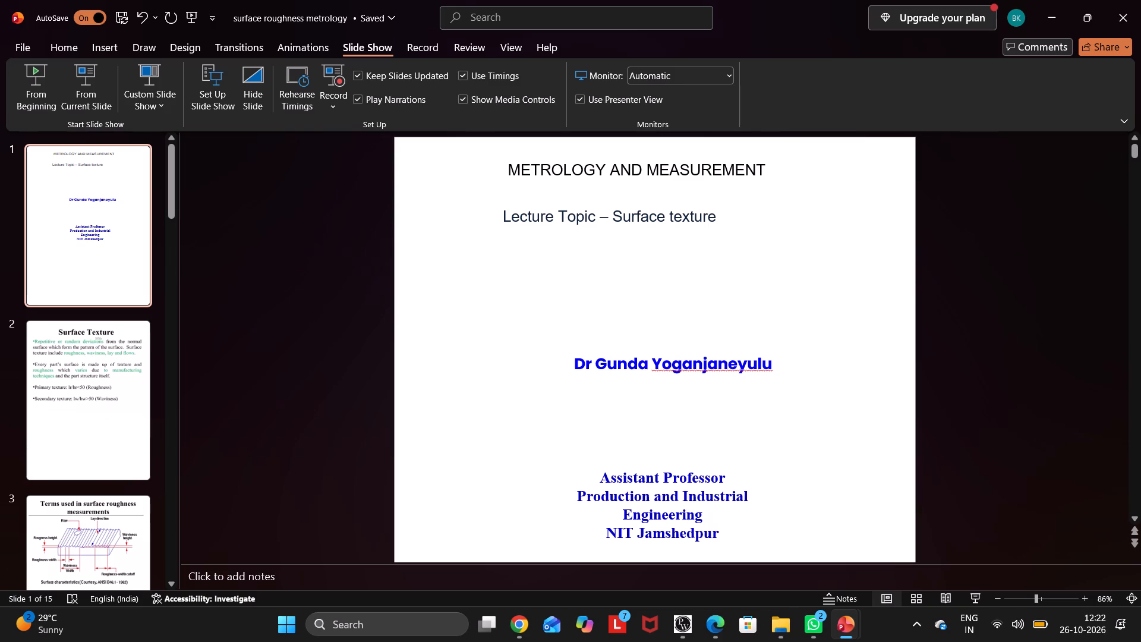
click(505, 158)
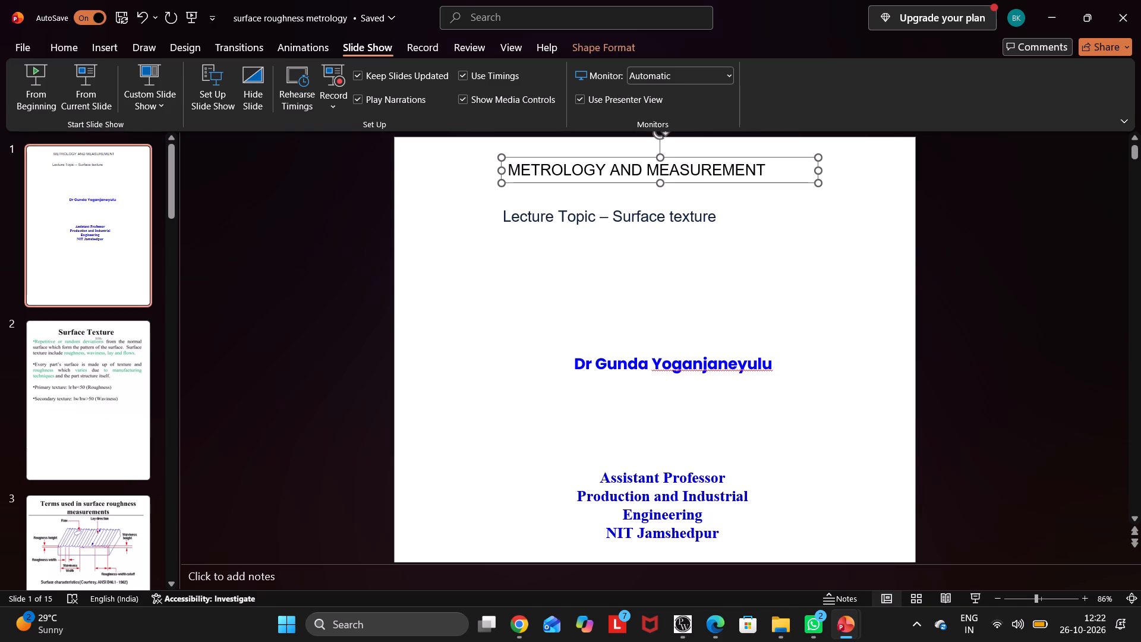
click(502, 210)
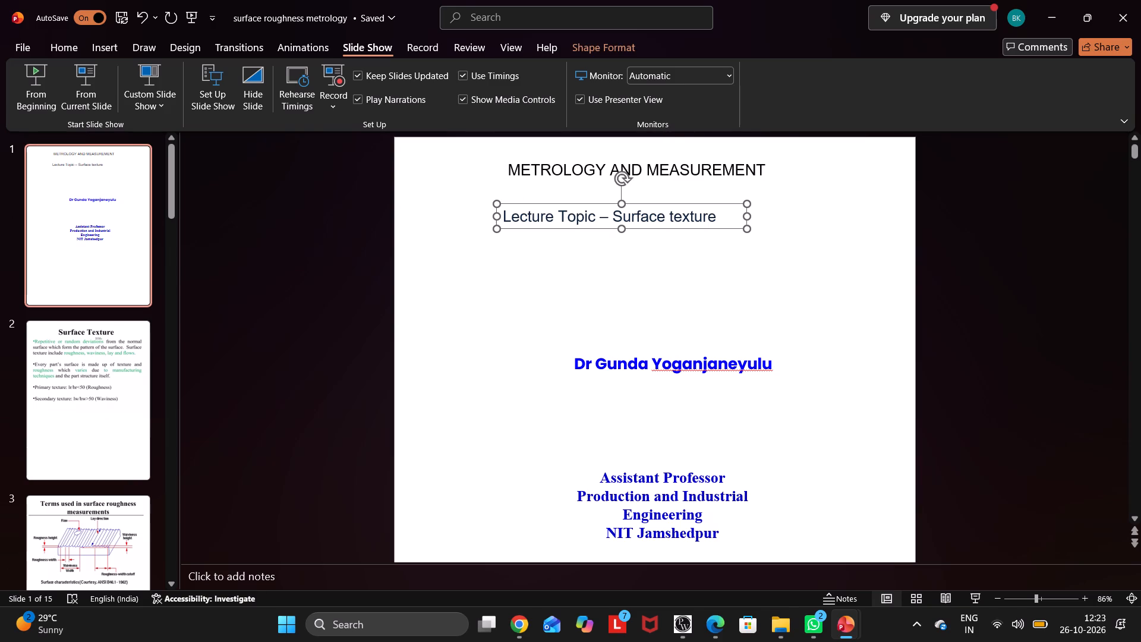
drag(595, 209, 632, 233)
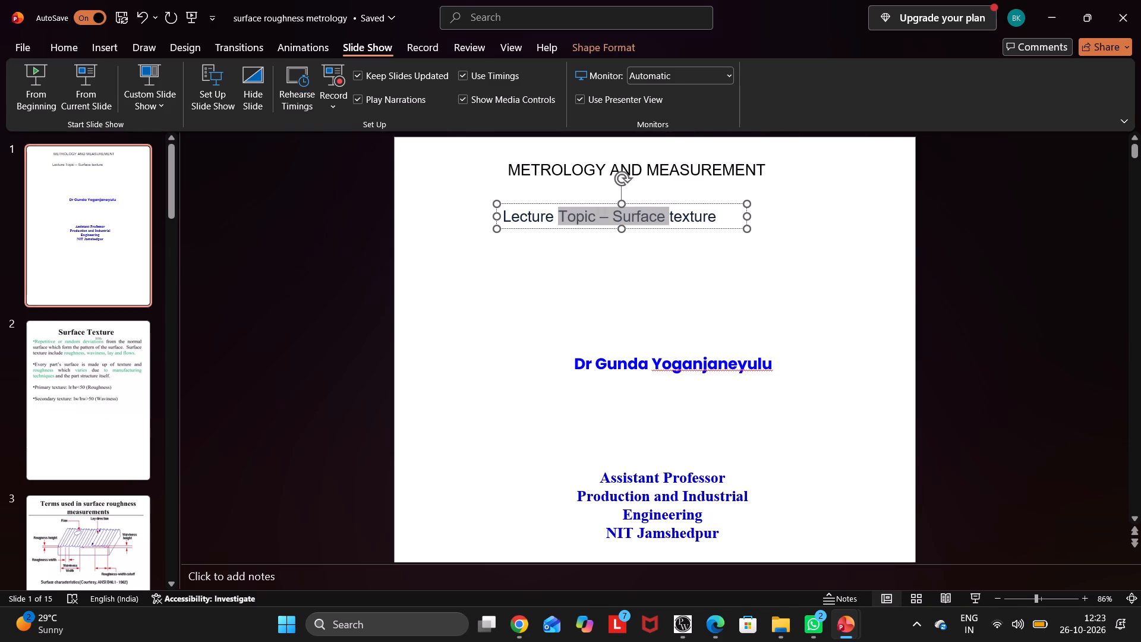
drag(632, 233, 679, 233)
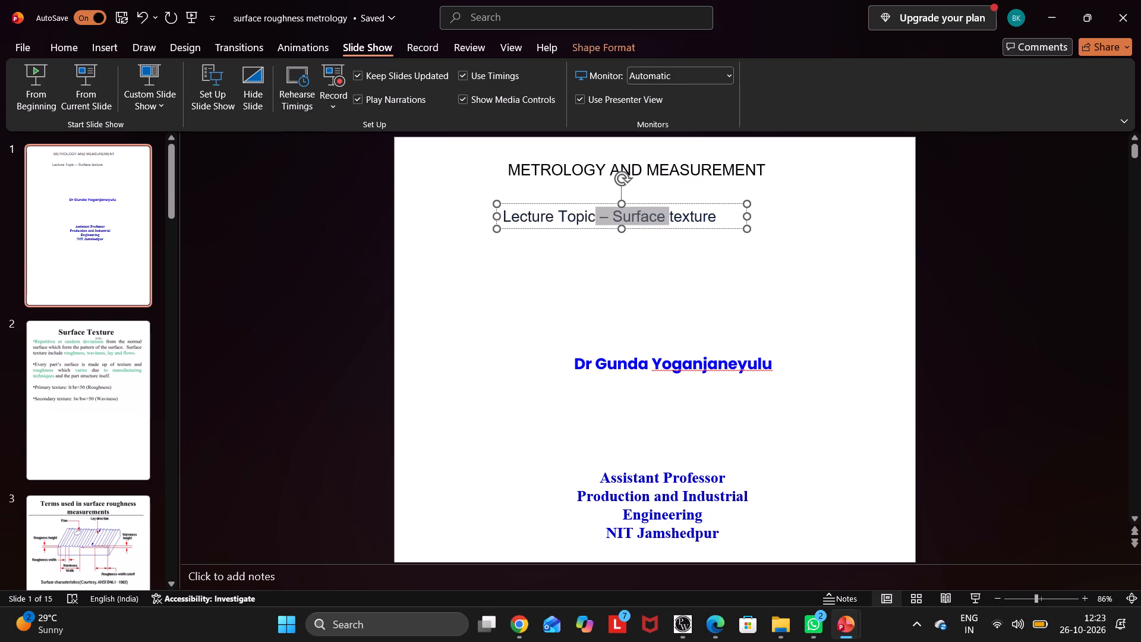
drag(679, 233, 710, 219)
click(717, 215)
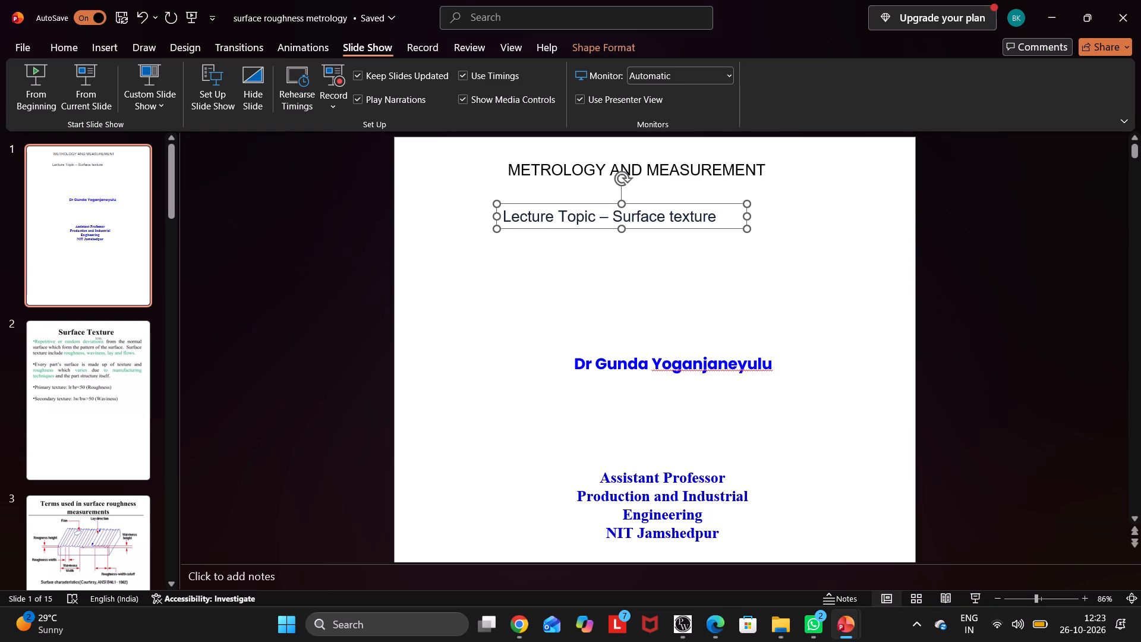
drag(719, 226, 811, 288)
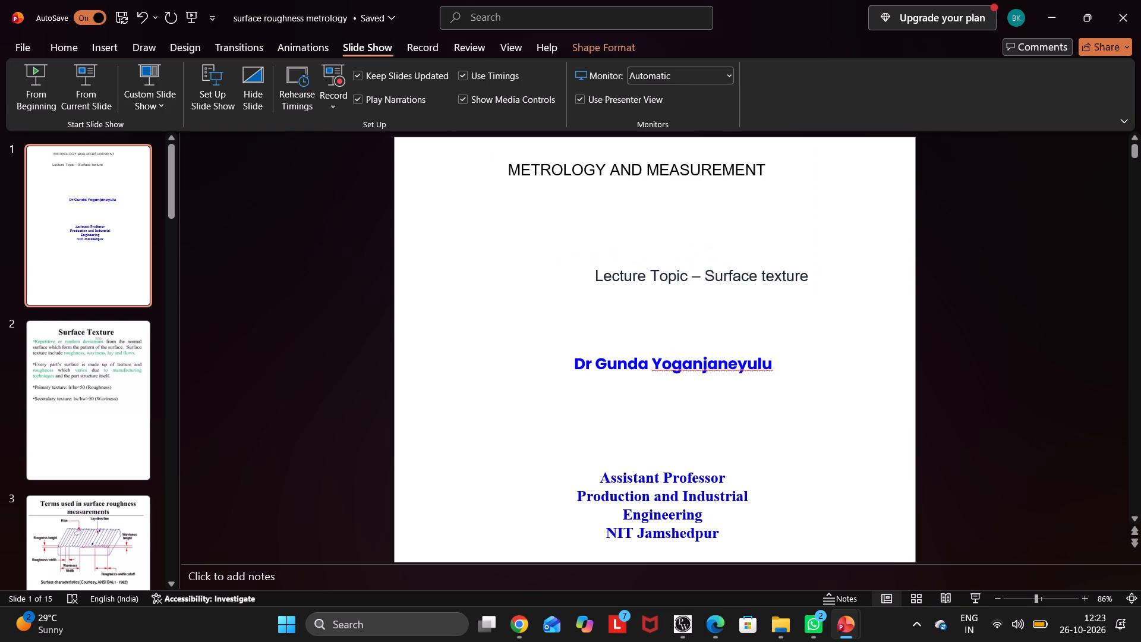
drag(811, 288, 799, 342)
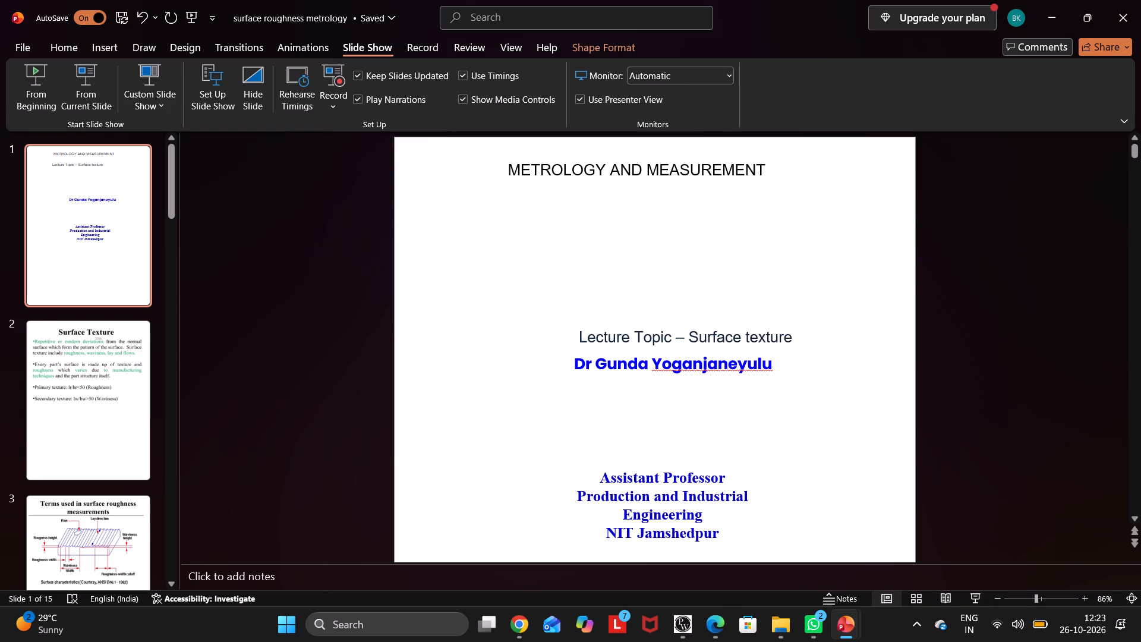
drag(799, 342, 799, 335)
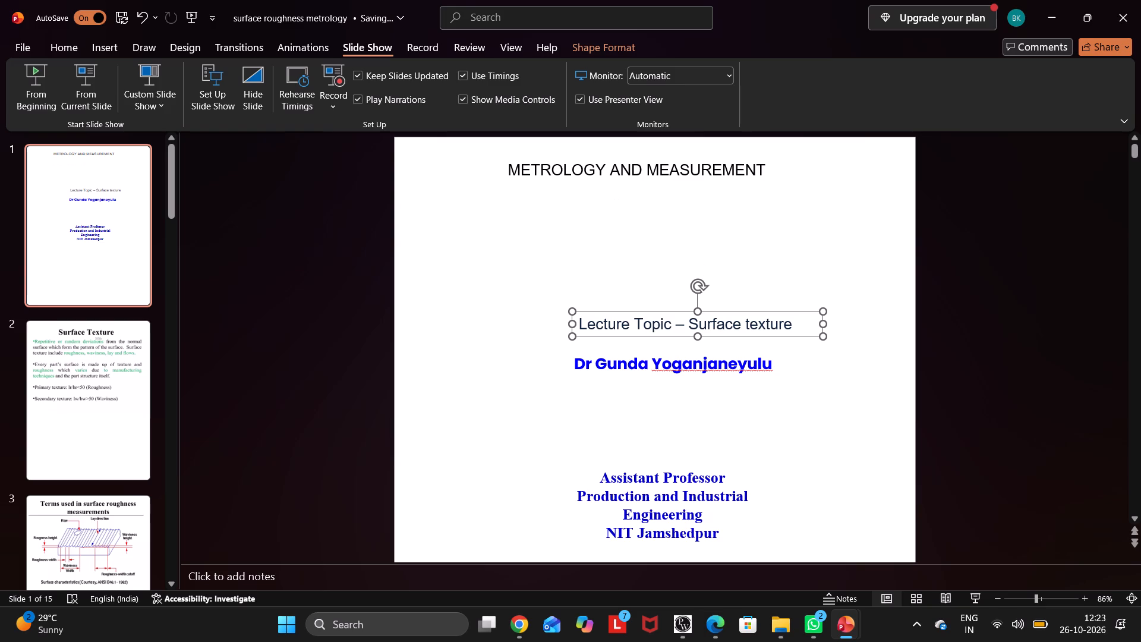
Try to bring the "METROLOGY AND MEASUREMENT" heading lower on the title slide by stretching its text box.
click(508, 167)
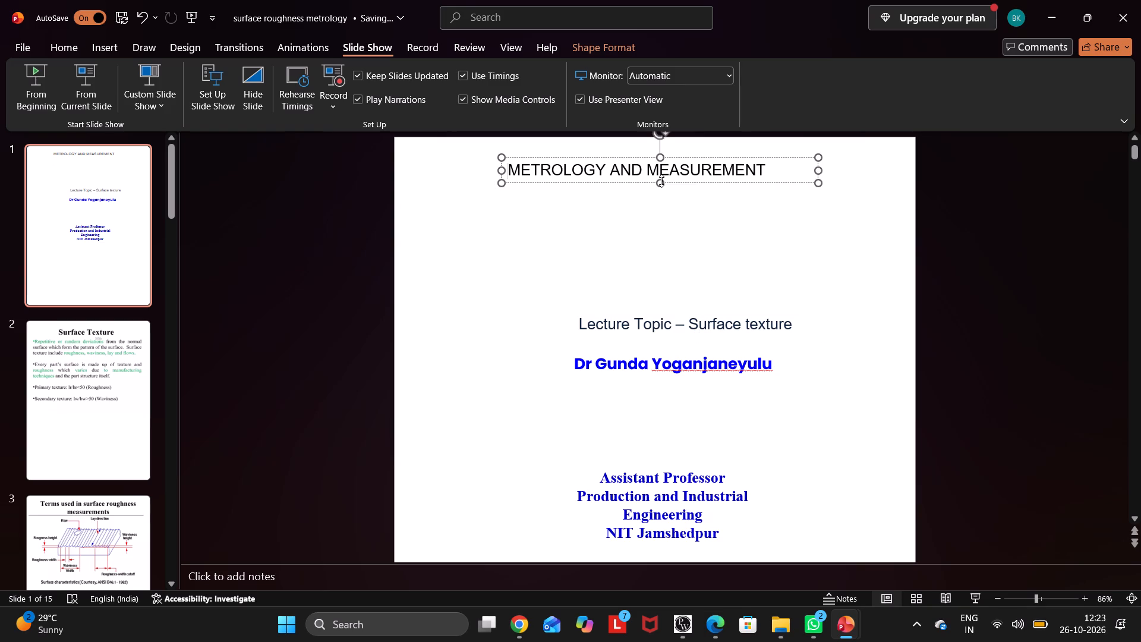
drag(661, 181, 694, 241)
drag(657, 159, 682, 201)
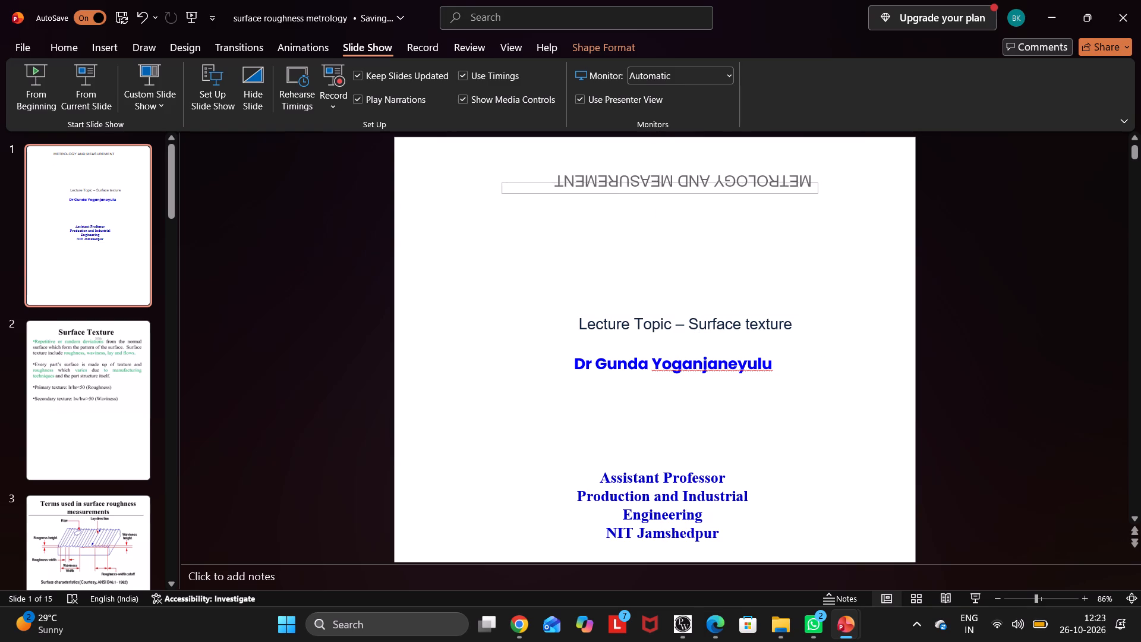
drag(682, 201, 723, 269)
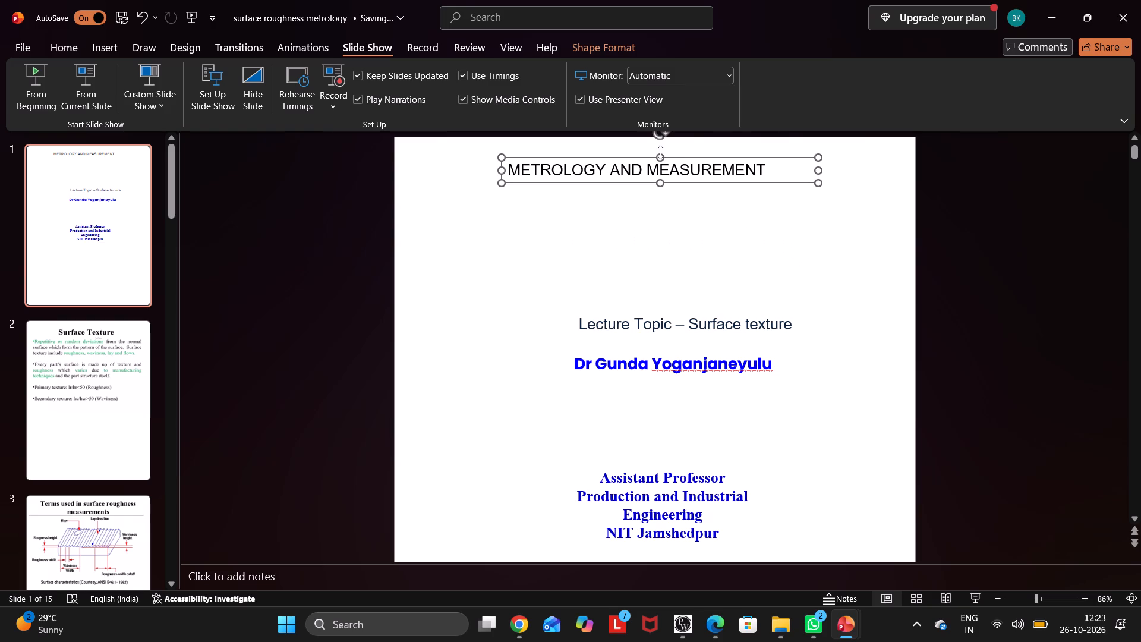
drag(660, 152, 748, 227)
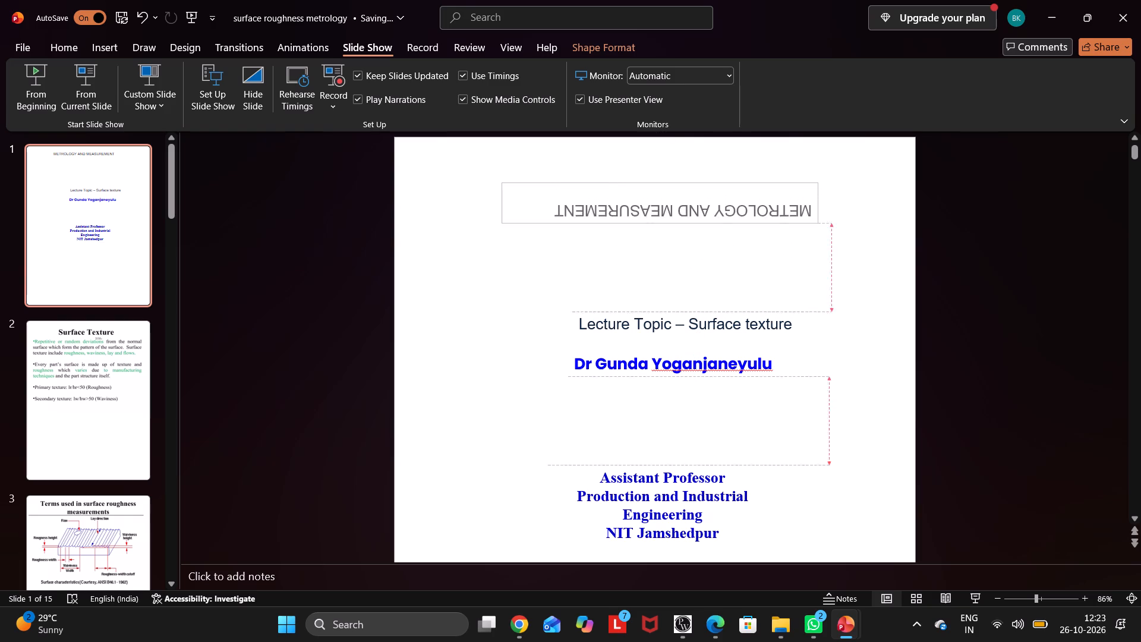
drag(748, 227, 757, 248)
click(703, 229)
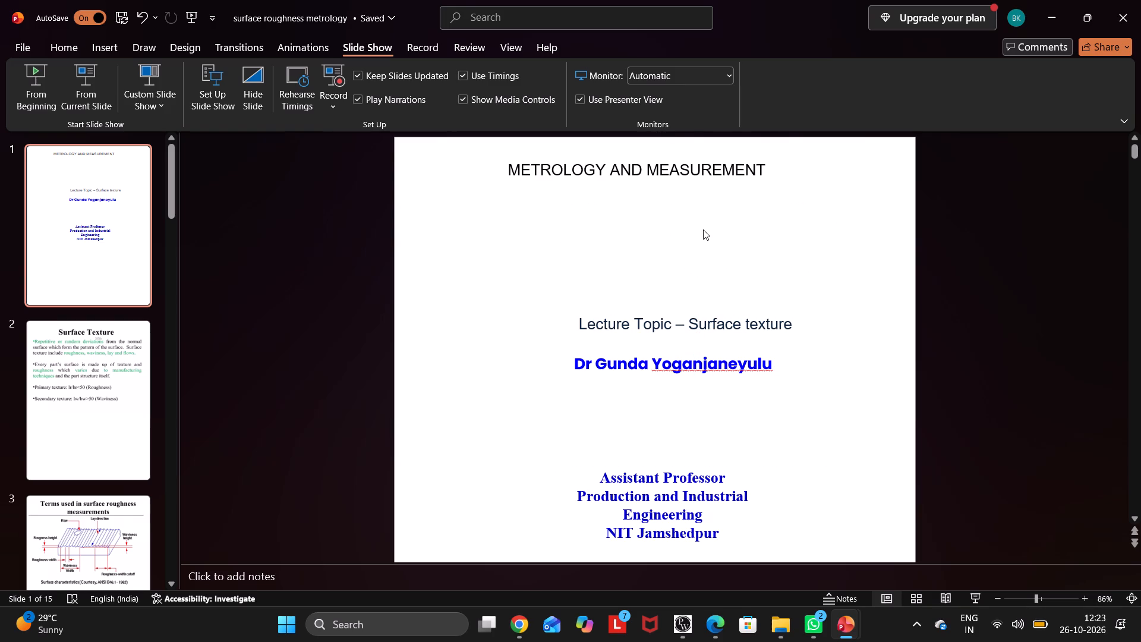
Move the "METROLOGY AND MEASUREMENT" heading down to just above the lecture topic line and extend its text box leftward to align the text.
click(762, 169)
drag(800, 172, 906, 243)
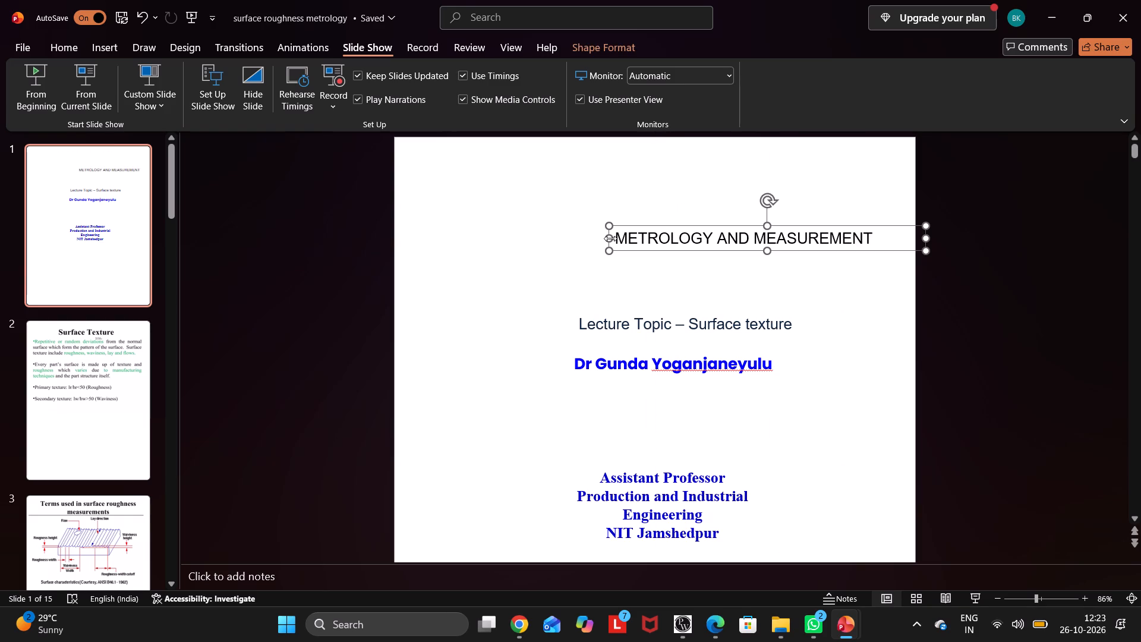
drag(610, 238, 557, 263)
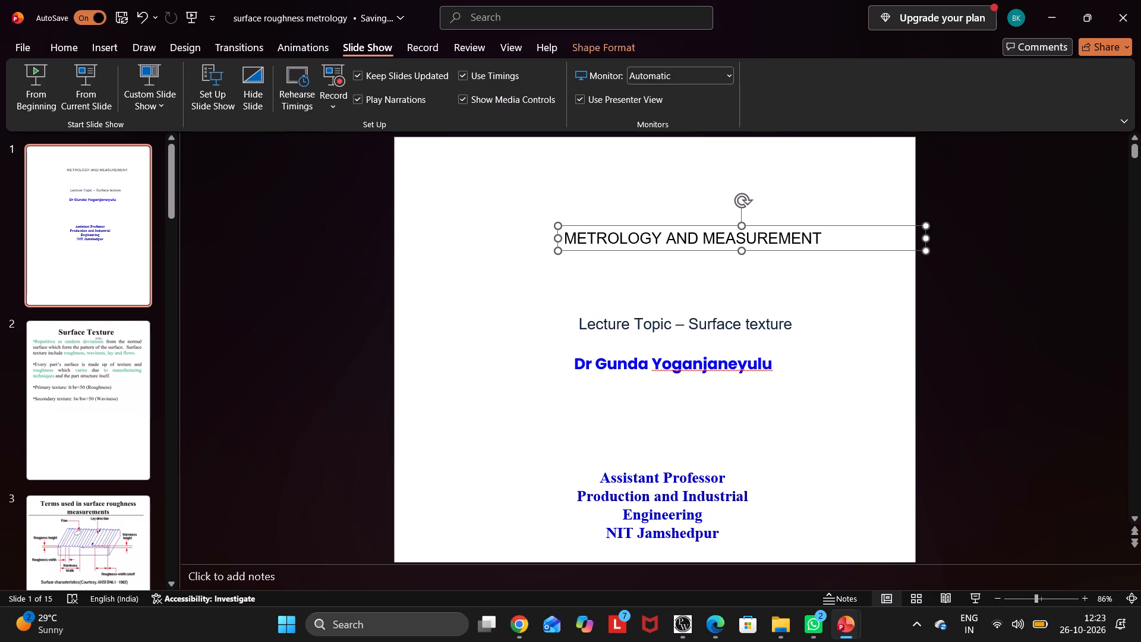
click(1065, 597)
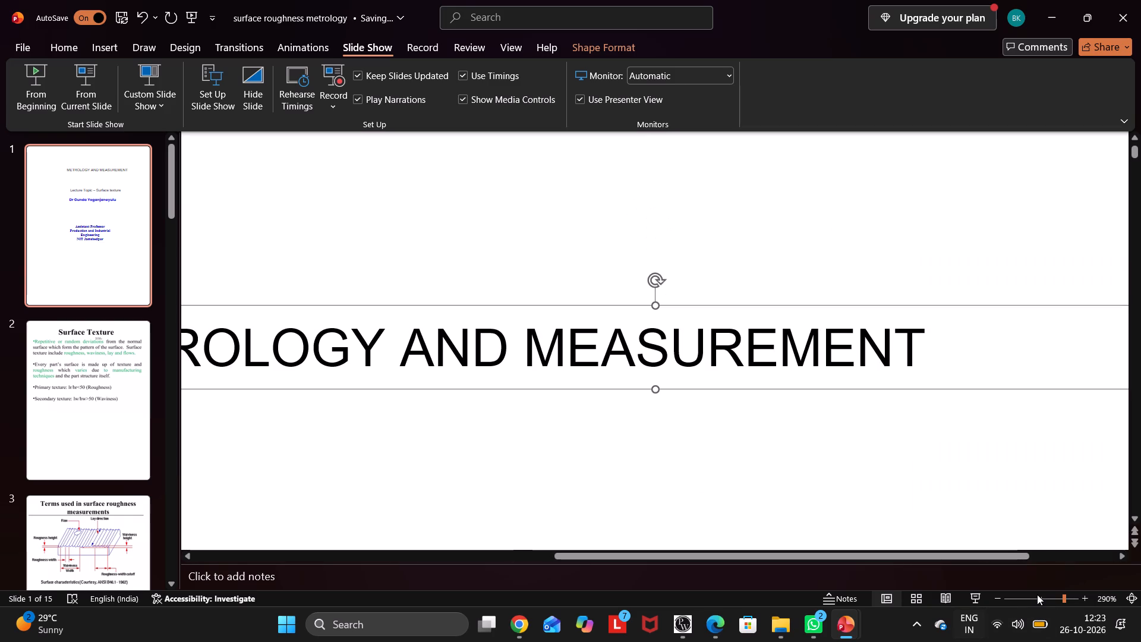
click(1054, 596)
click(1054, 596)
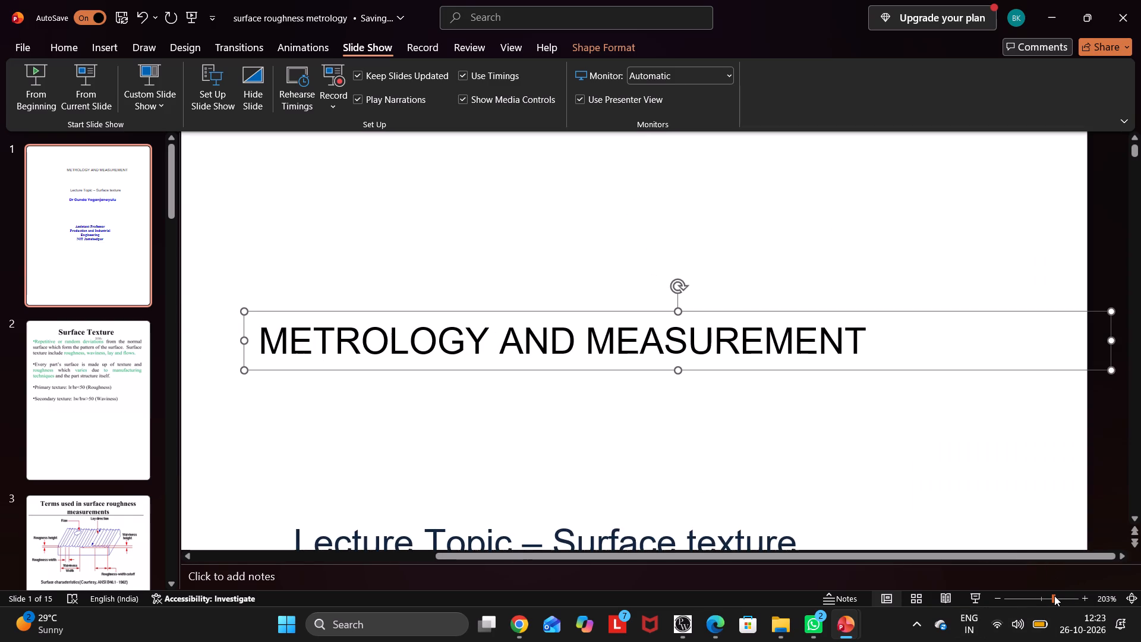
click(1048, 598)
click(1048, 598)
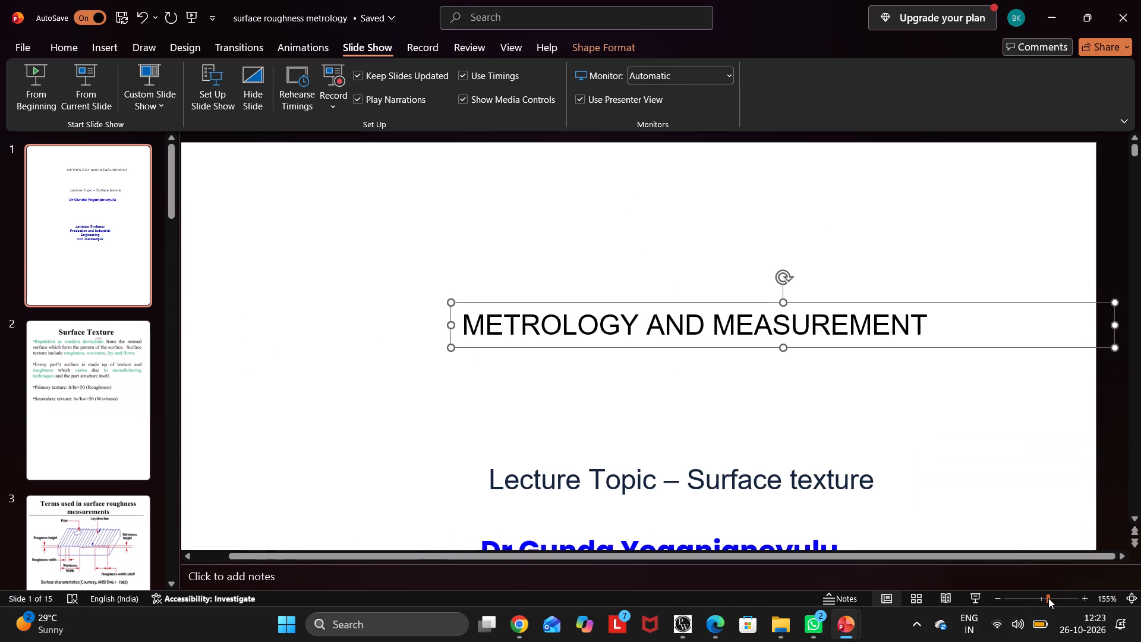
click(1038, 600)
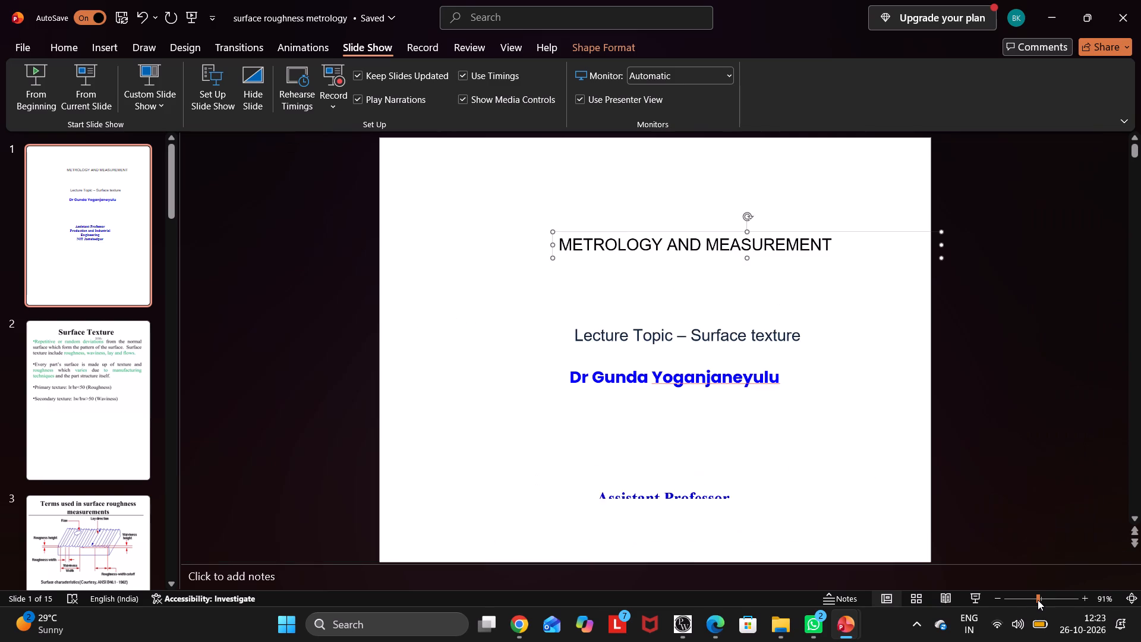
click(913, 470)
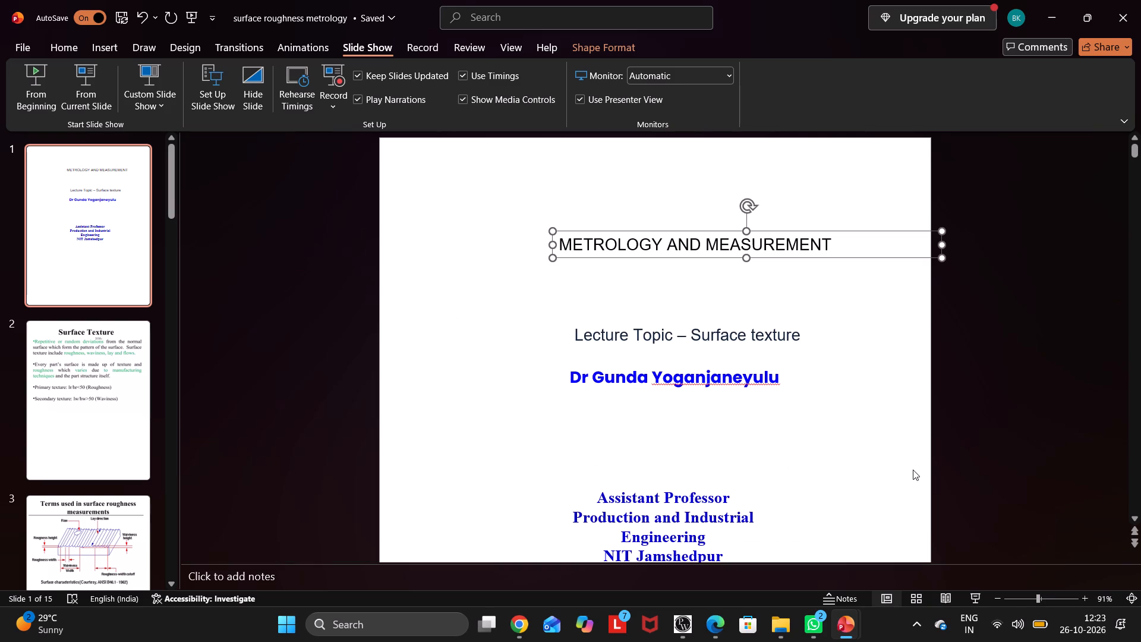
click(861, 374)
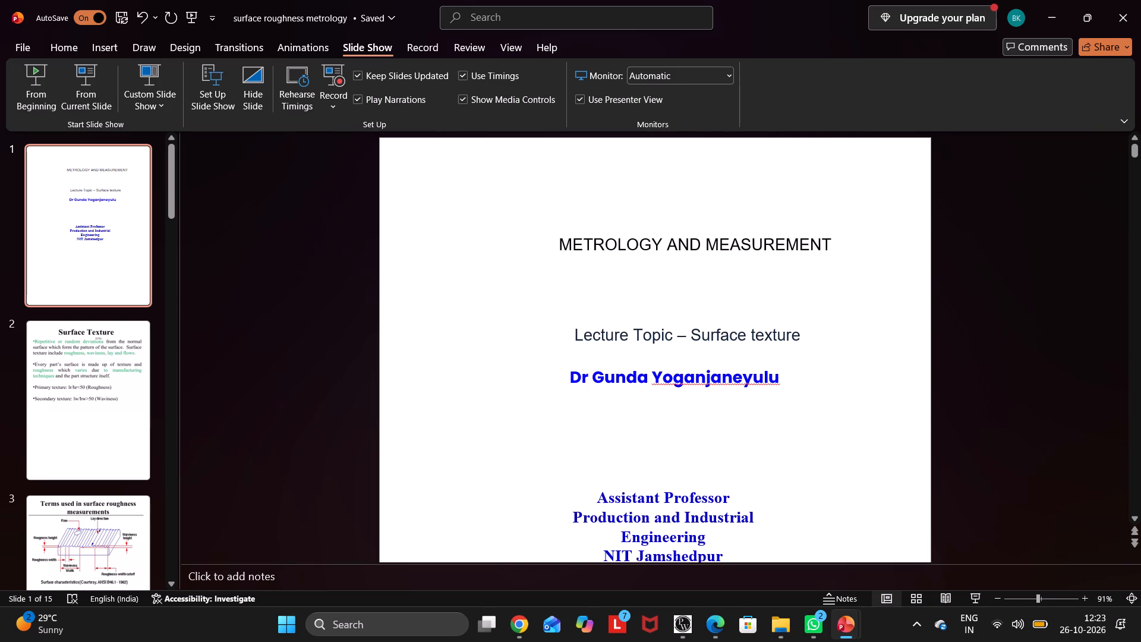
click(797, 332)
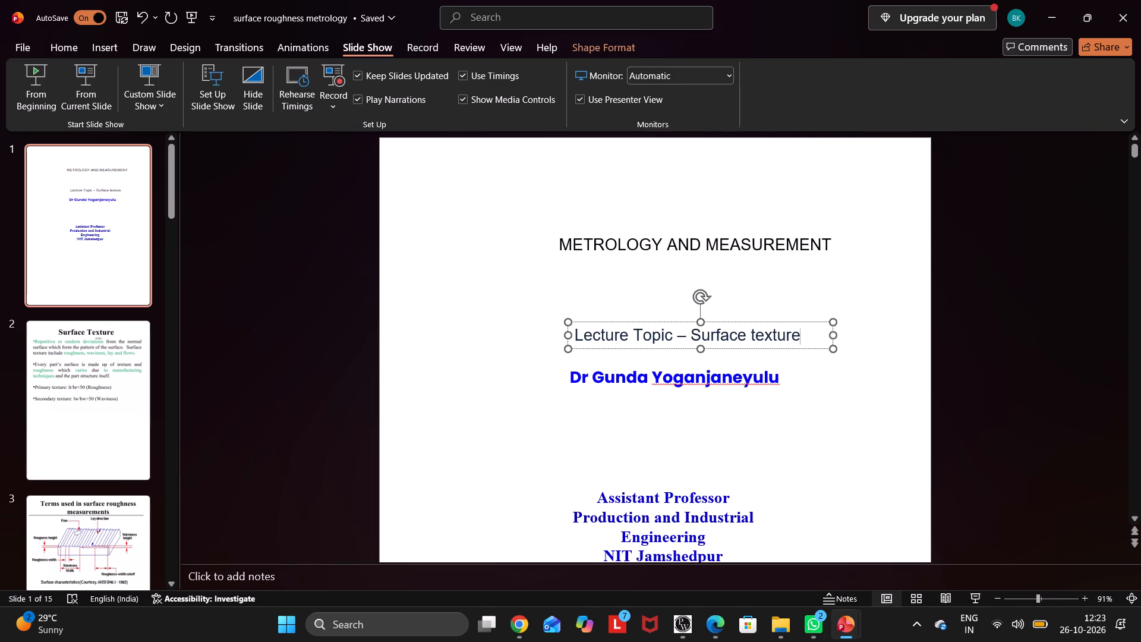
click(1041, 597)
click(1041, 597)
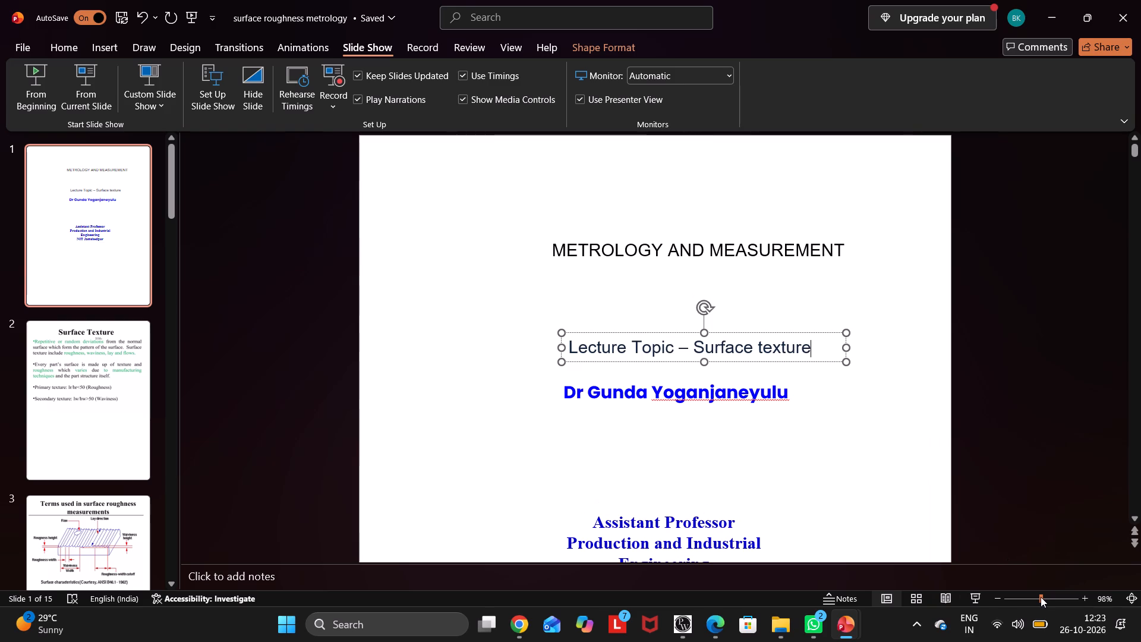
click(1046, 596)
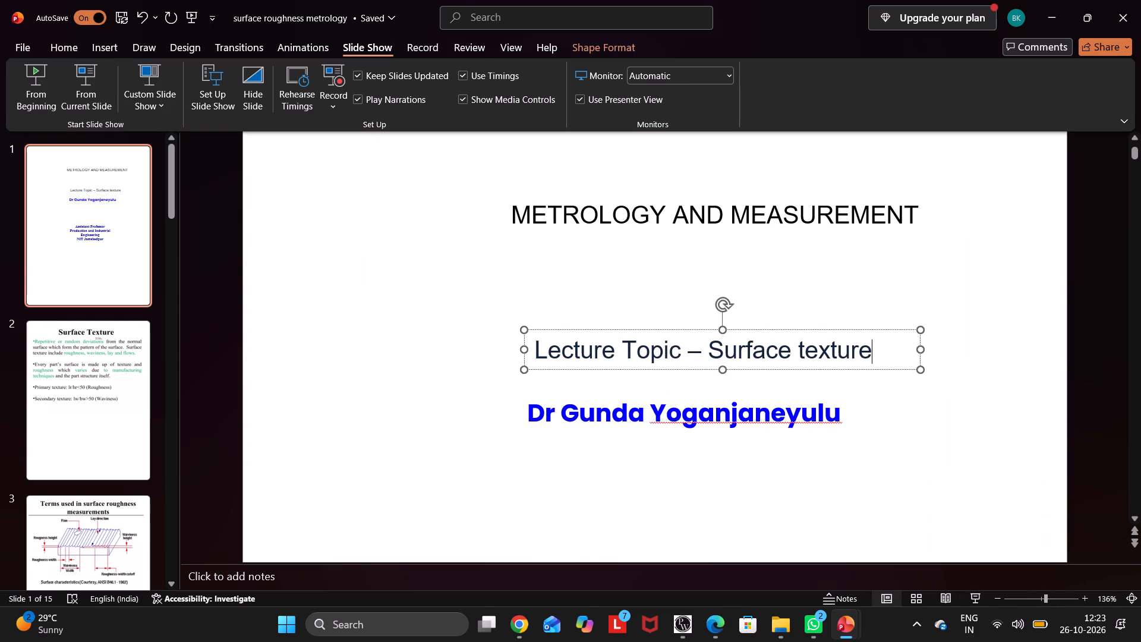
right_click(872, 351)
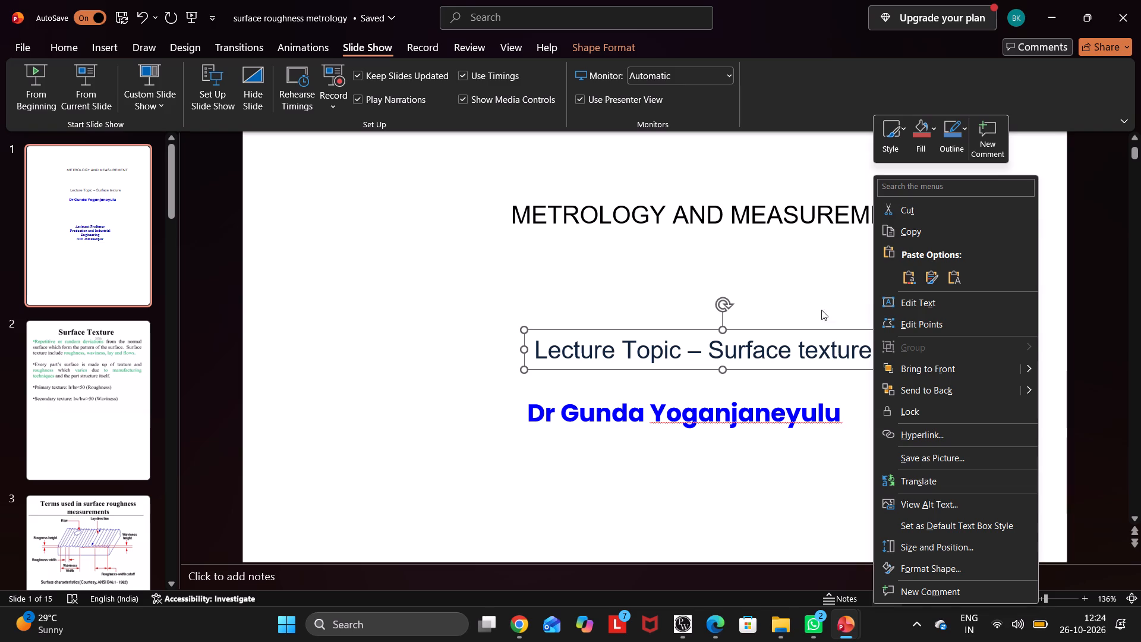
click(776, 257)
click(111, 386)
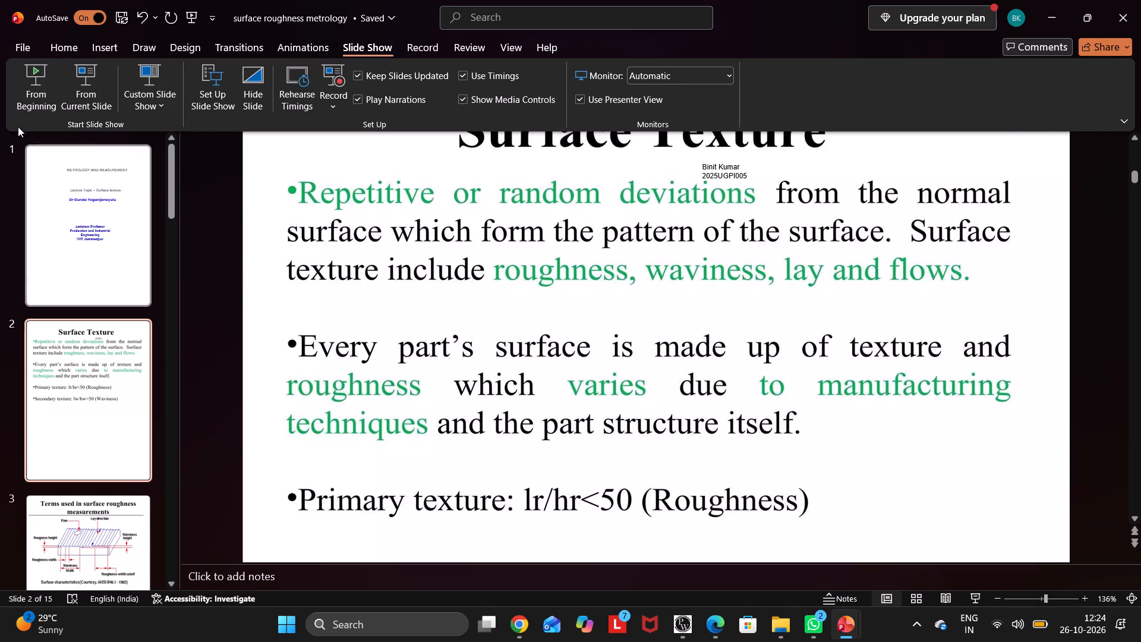
Save the surface roughness metrology presentation.
click(121, 17)
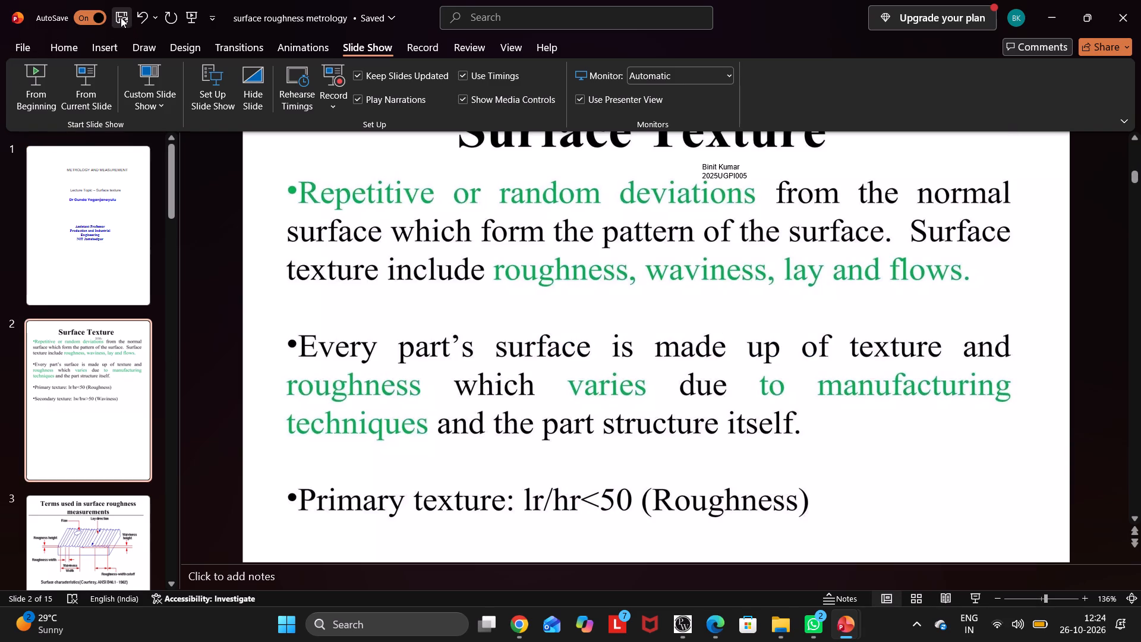
click(121, 17)
click(119, 20)
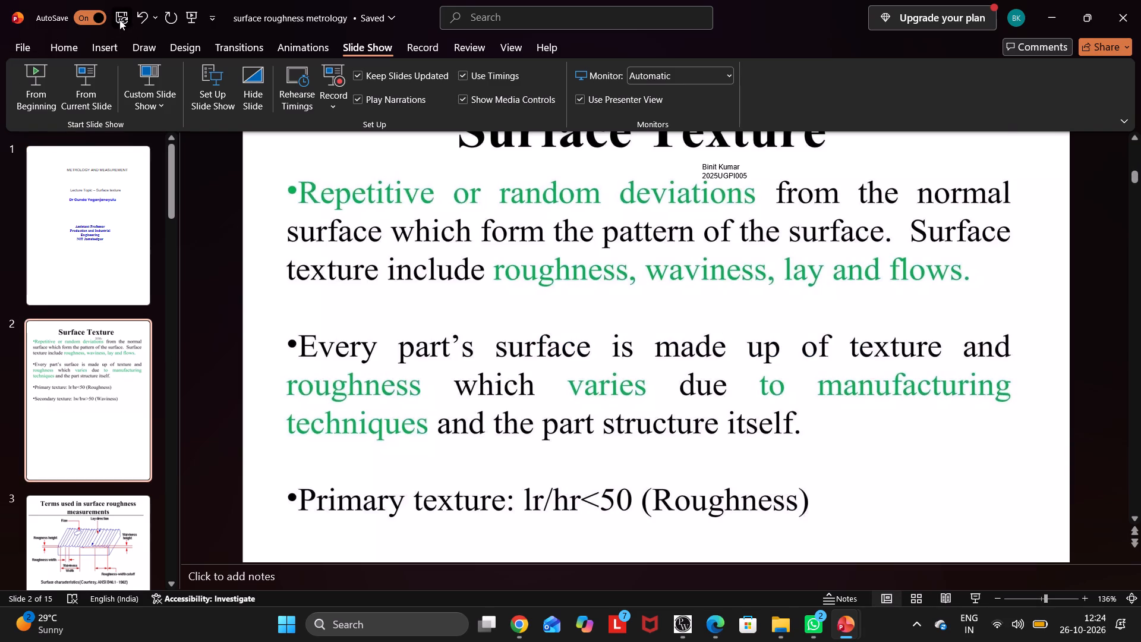
triple_click(119, 20)
triple_click(119, 20)
Copy a sharing link to the presentation and apply link settings that let anyone edit.
click(1112, 47)
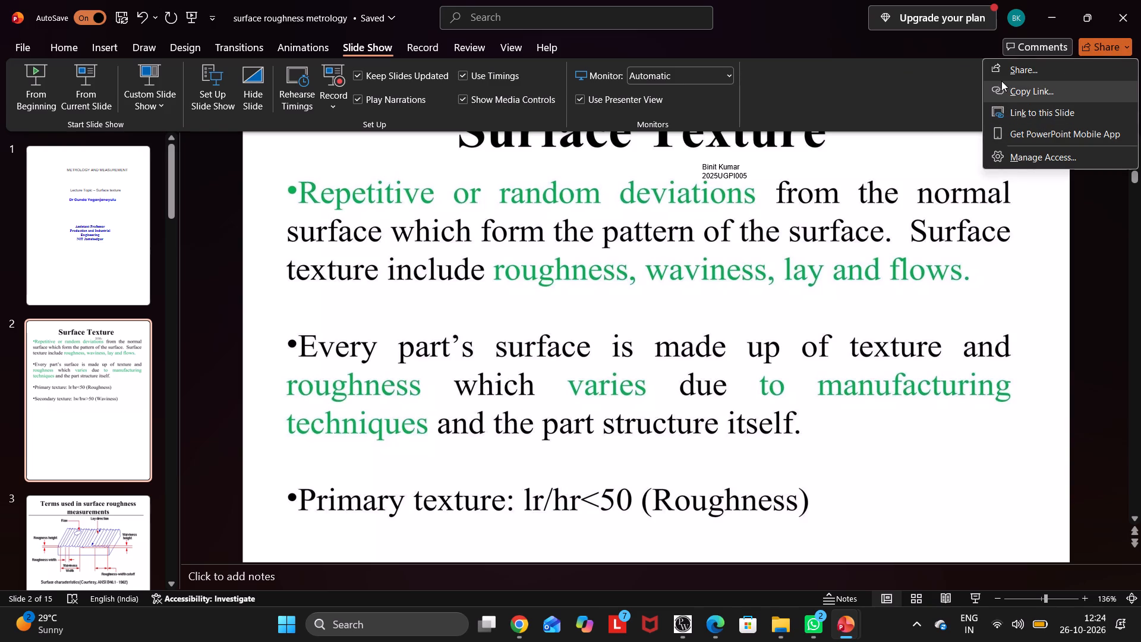
click(1018, 86)
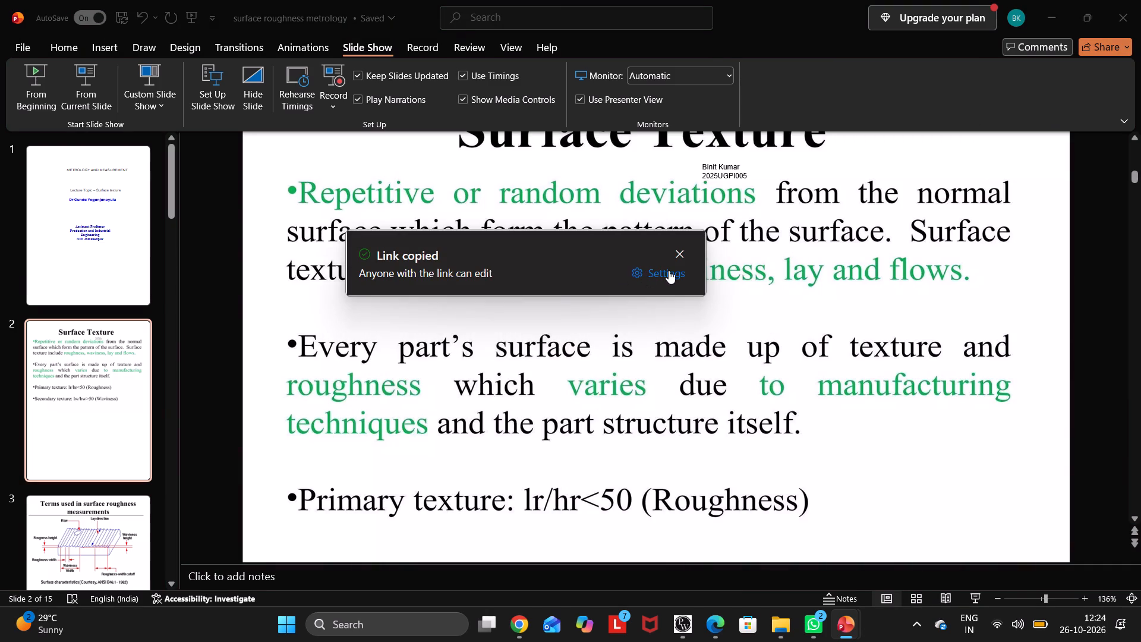
click(669, 270)
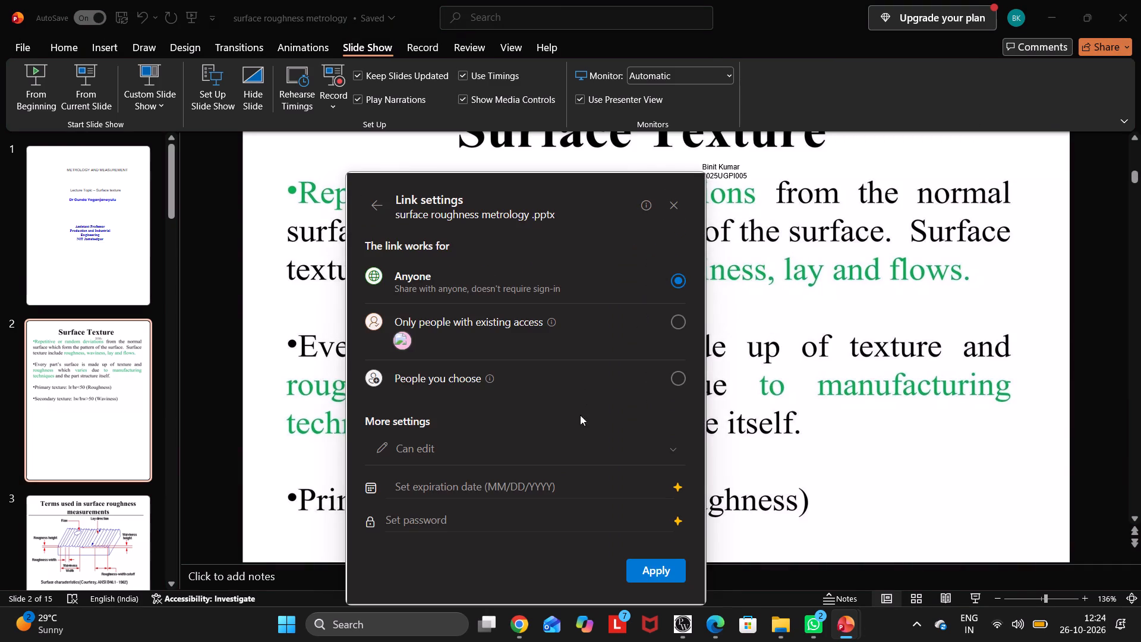
click(654, 571)
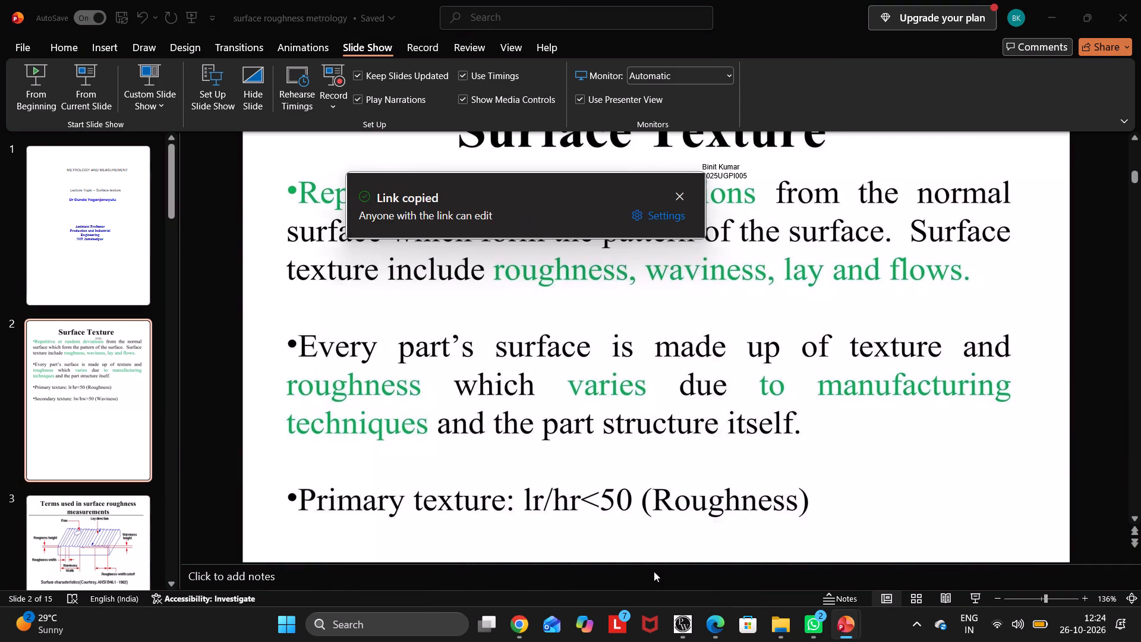
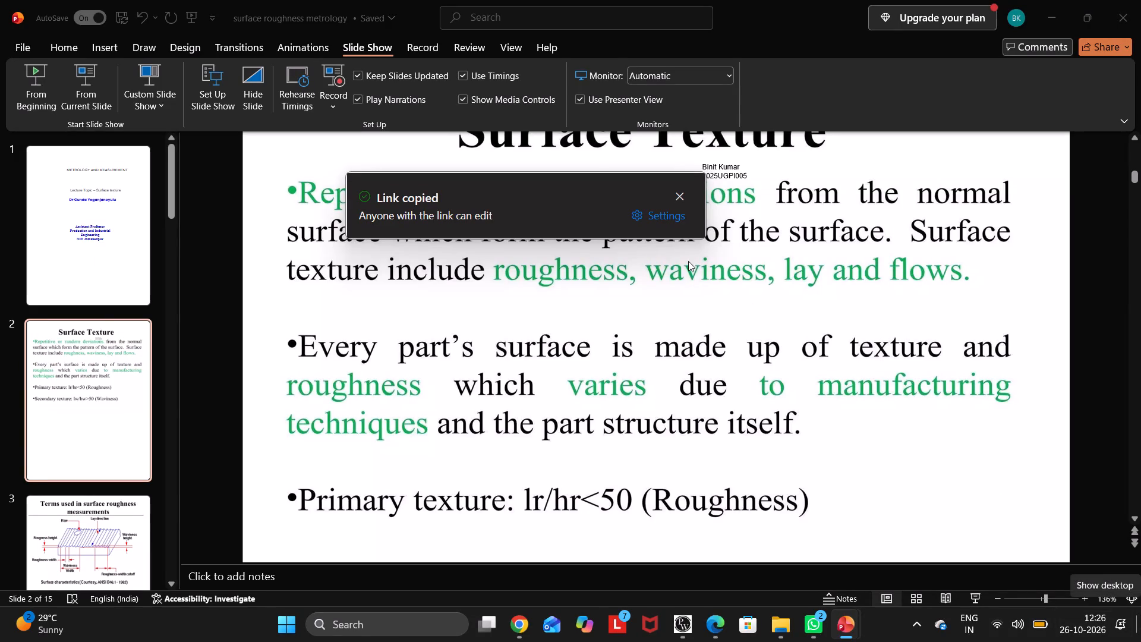
Change the copied sharing link's settings to work for only people with existing access, and apply them.
click(651, 215)
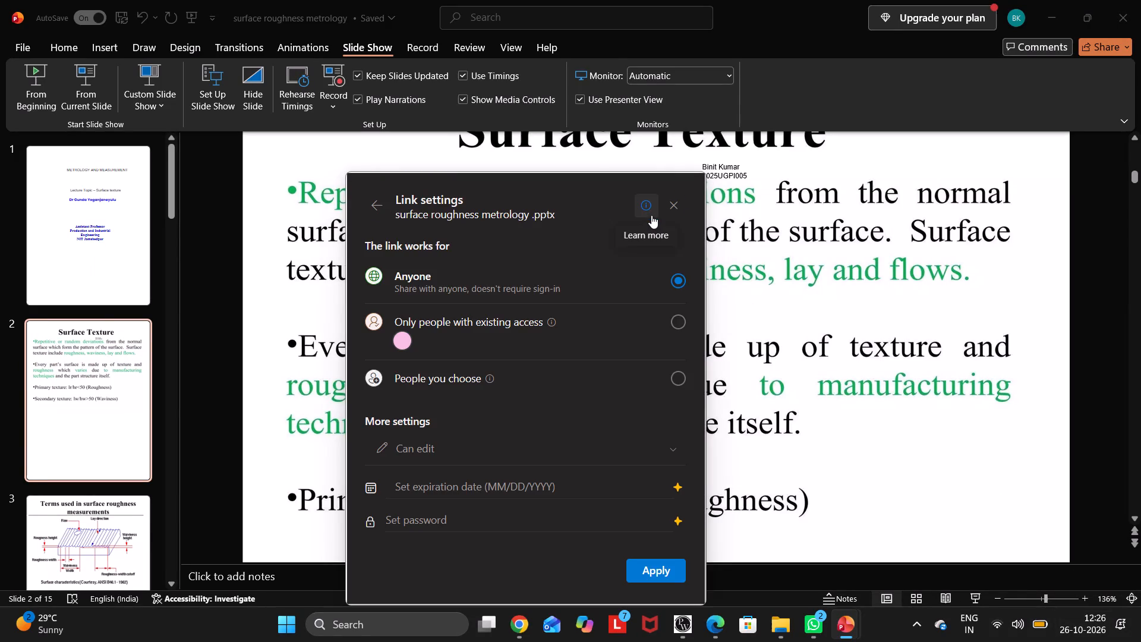
click(674, 326)
click(654, 436)
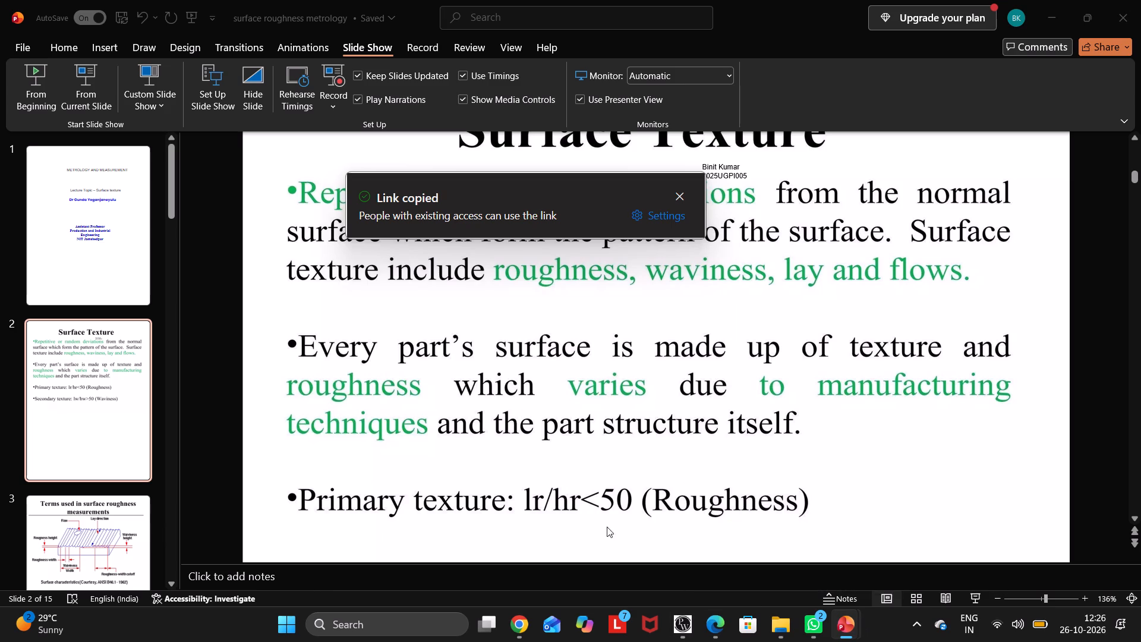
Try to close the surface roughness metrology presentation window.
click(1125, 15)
Switch to File Explorer, clear the existing welding search, and search Home for "su".
click(298, 622)
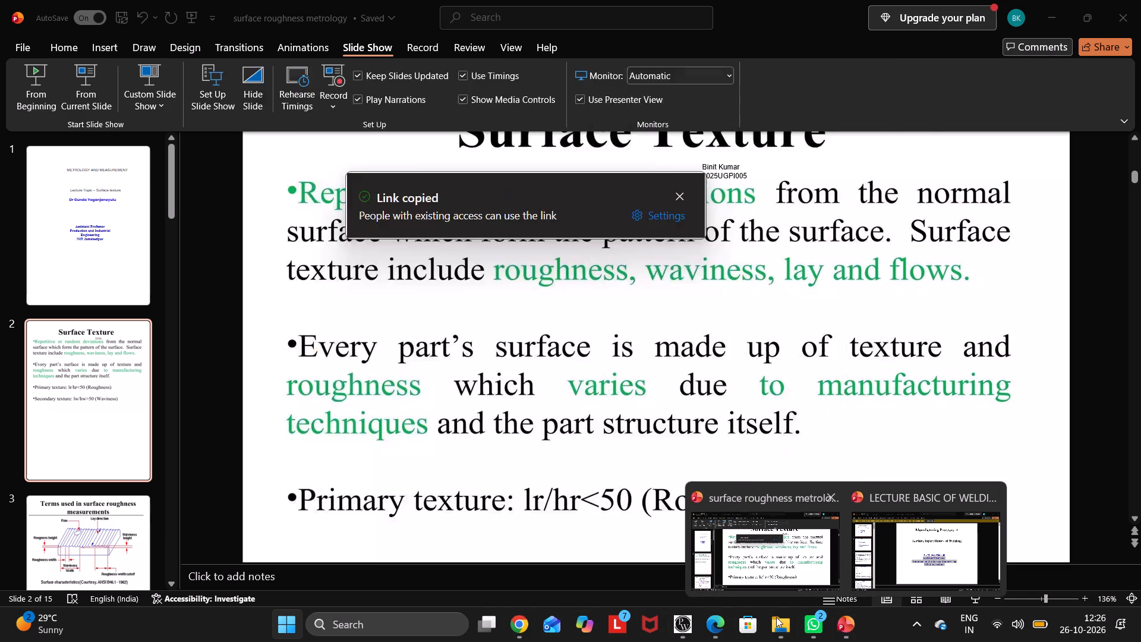
click(775, 627)
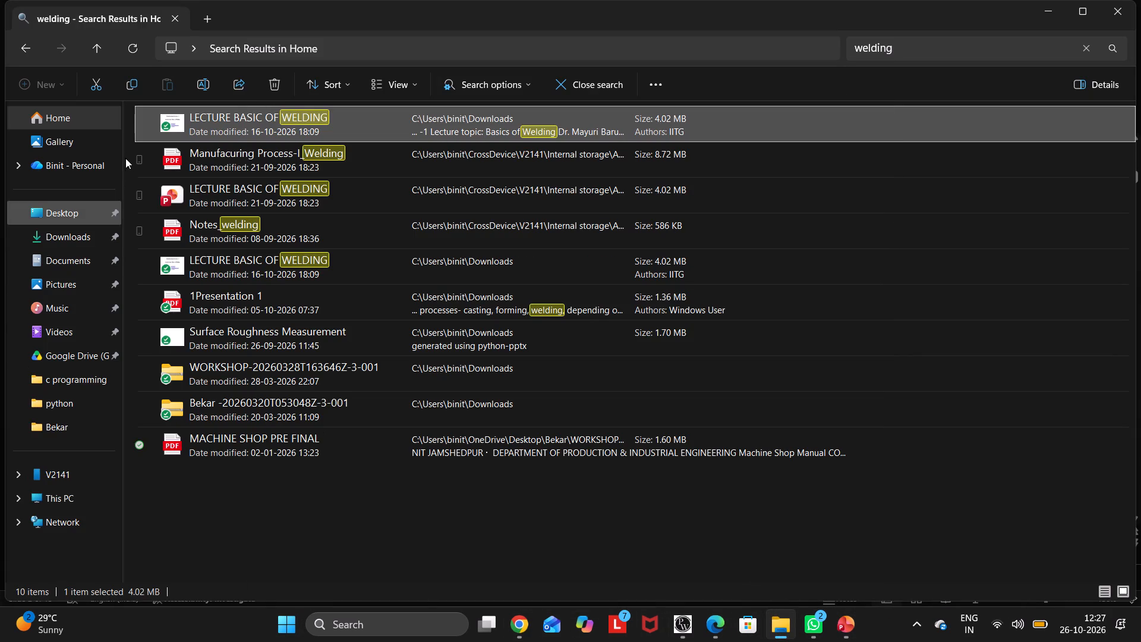
click(1090, 39)
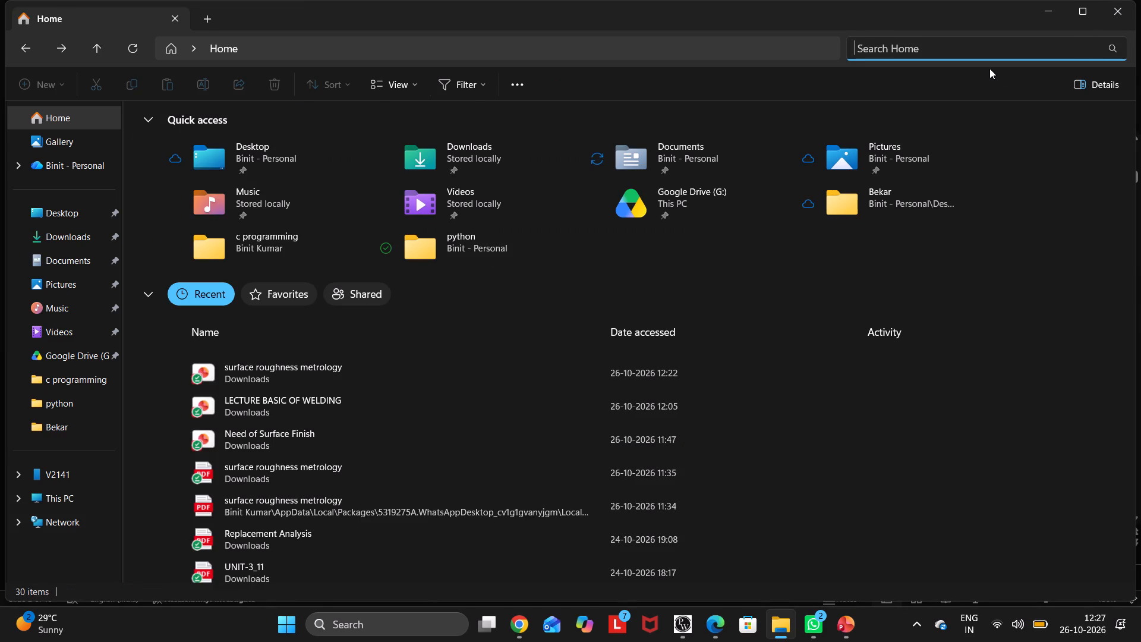
key(s)
key(u)
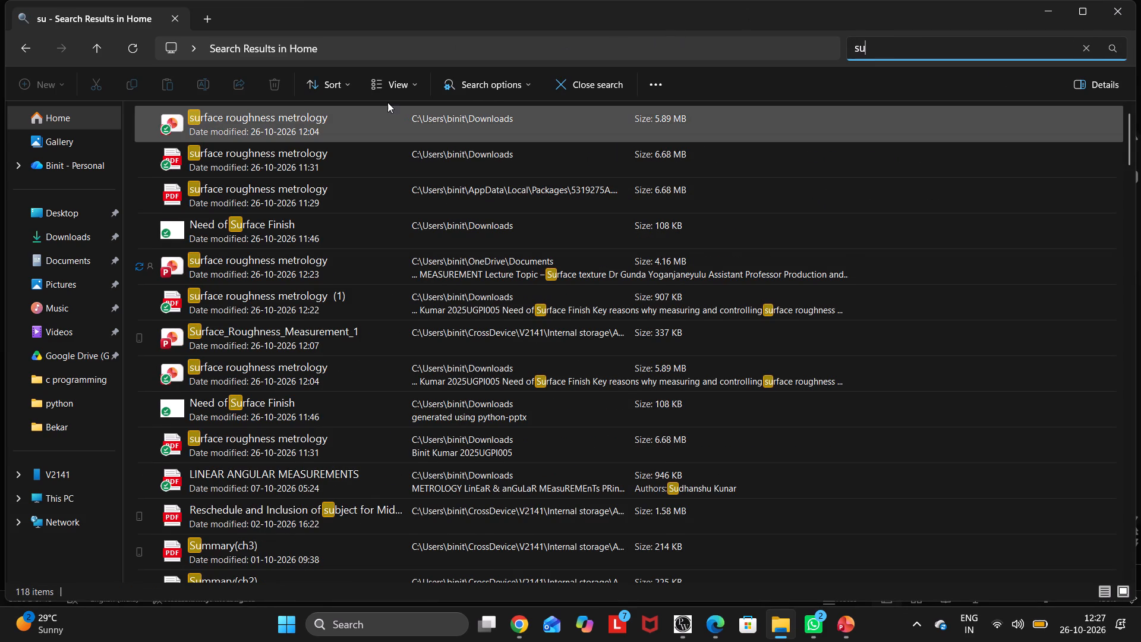
Open the 5.89 MB surface roughness metrology presentation stored in Downloads from the search results.
click(380, 111)
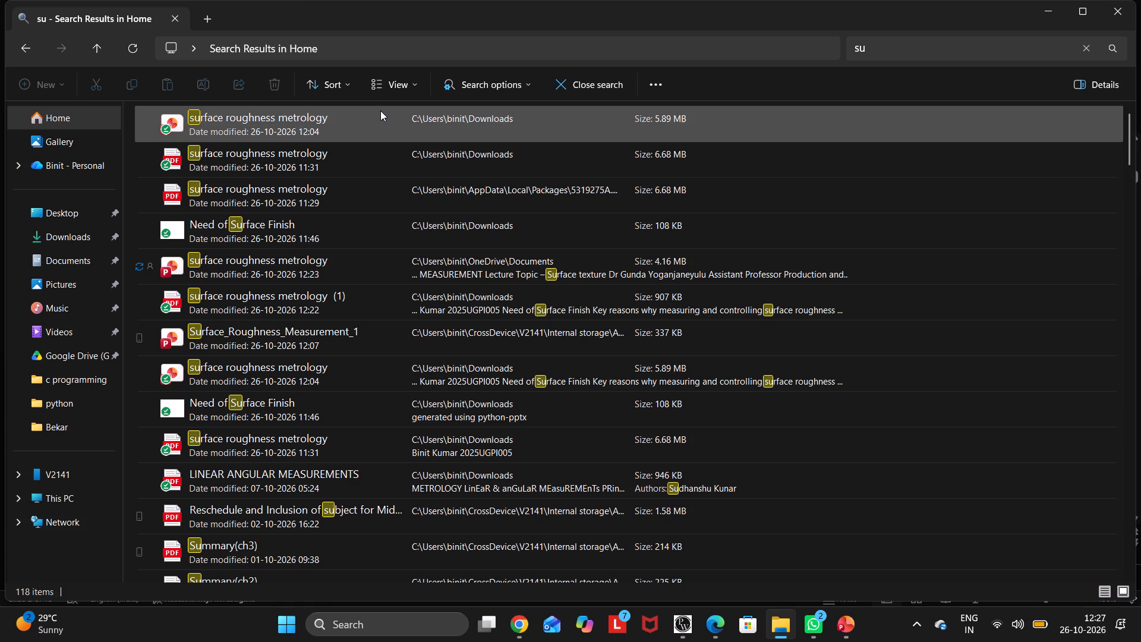
right_click(380, 111)
click(436, 172)
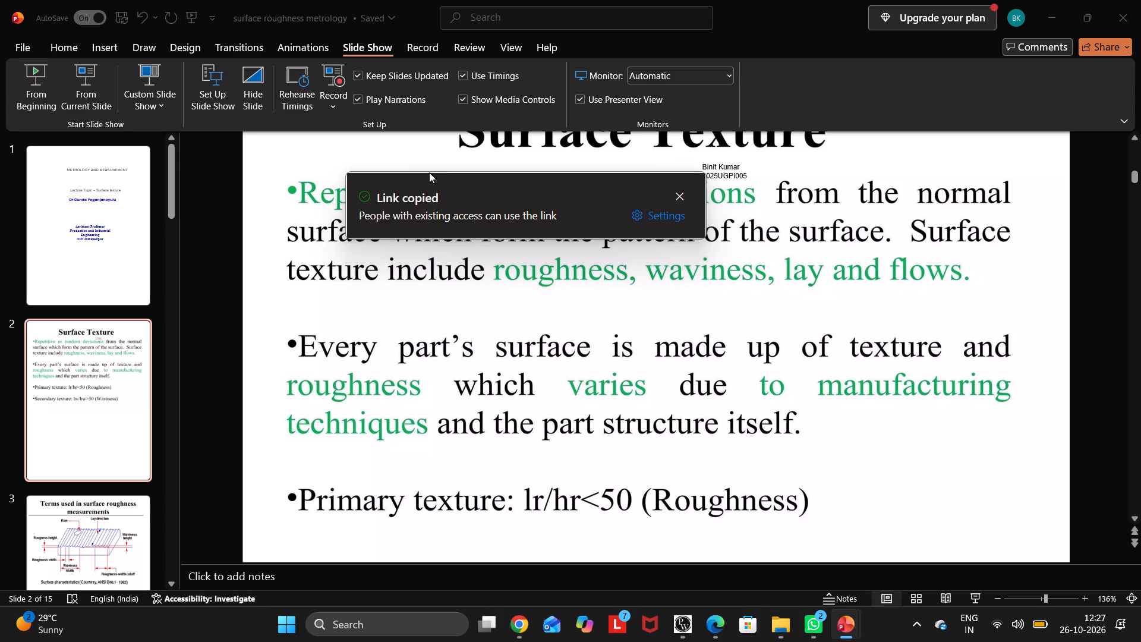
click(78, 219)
Dismiss the link-copied notification covering the Surface Texture slide.
click(679, 191)
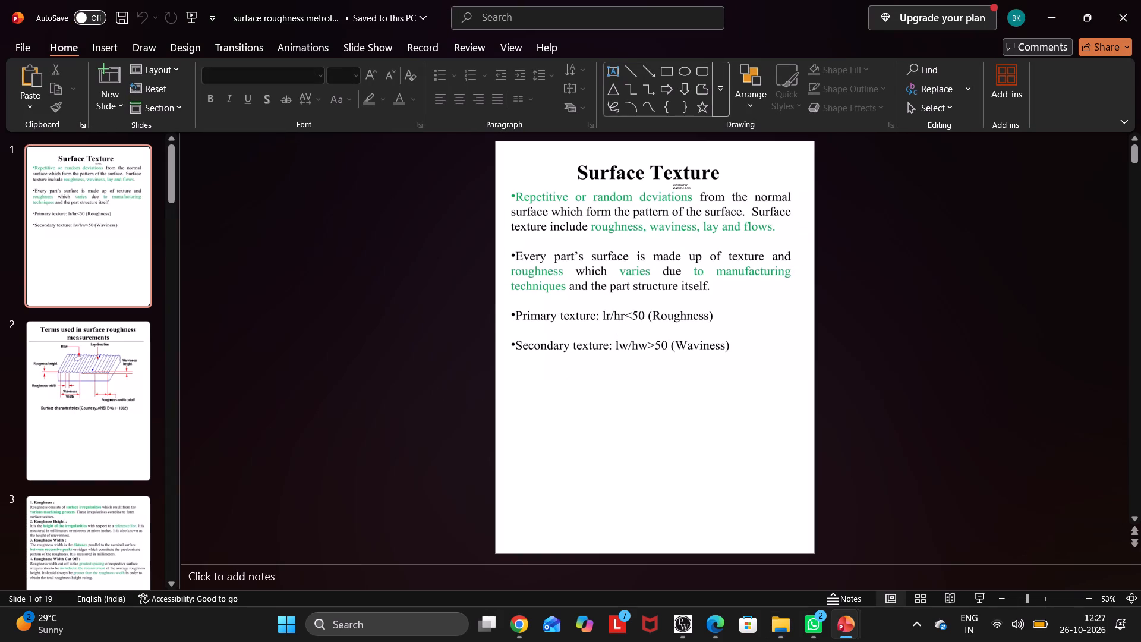
Cut the tiny name-and-ID text box just below the Surface Texture heading from the first slide of the reopened presentation.
click(688, 190)
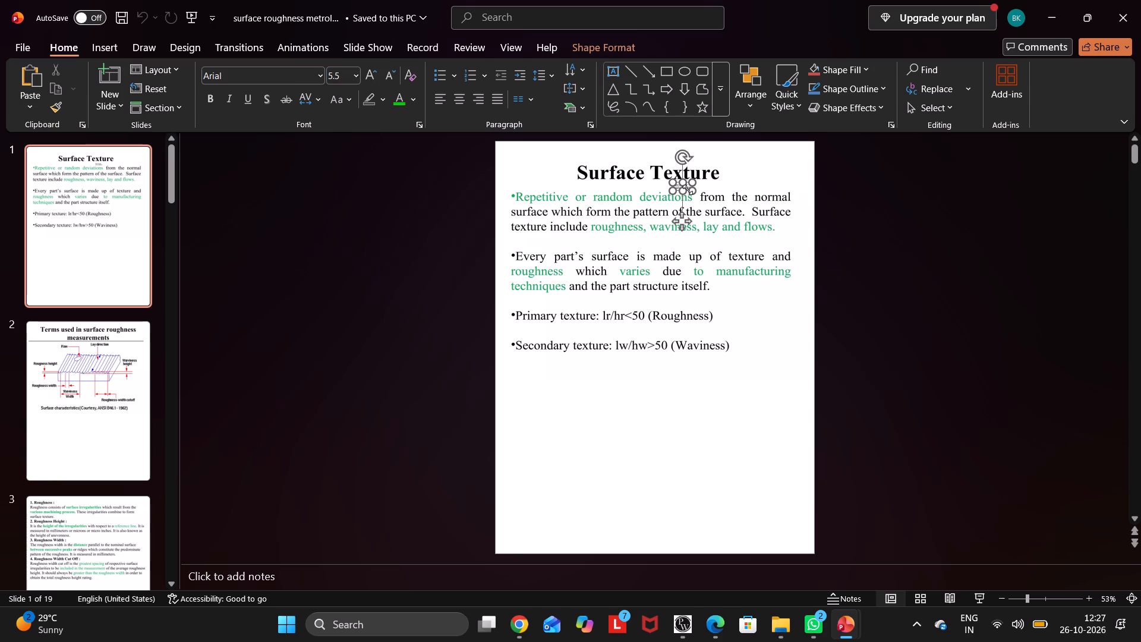
right_click(690, 186)
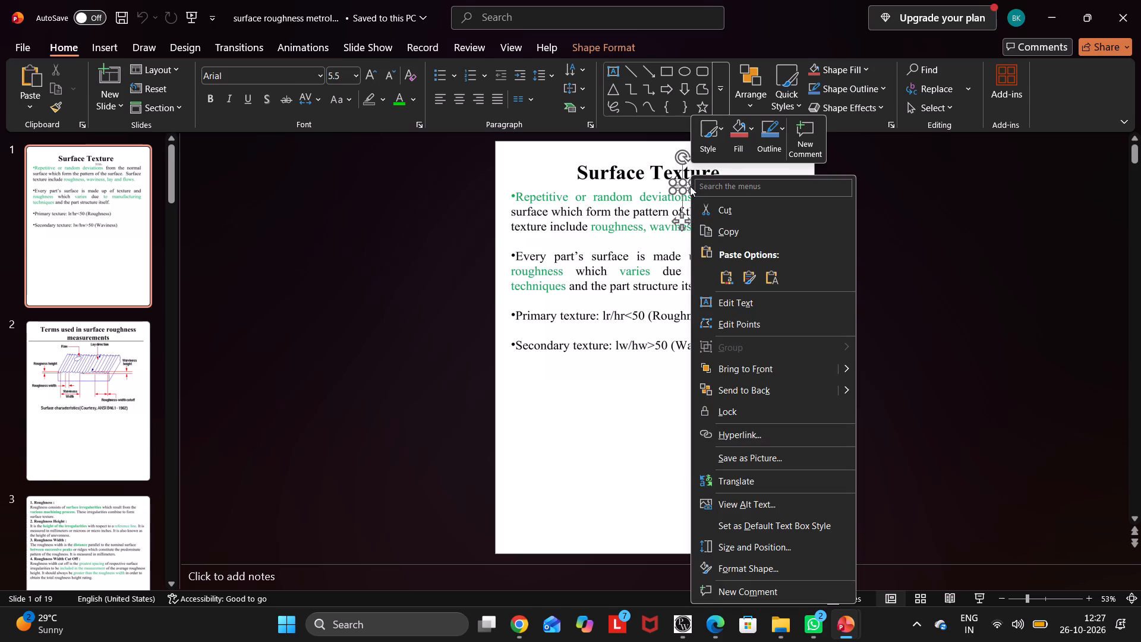
click(723, 208)
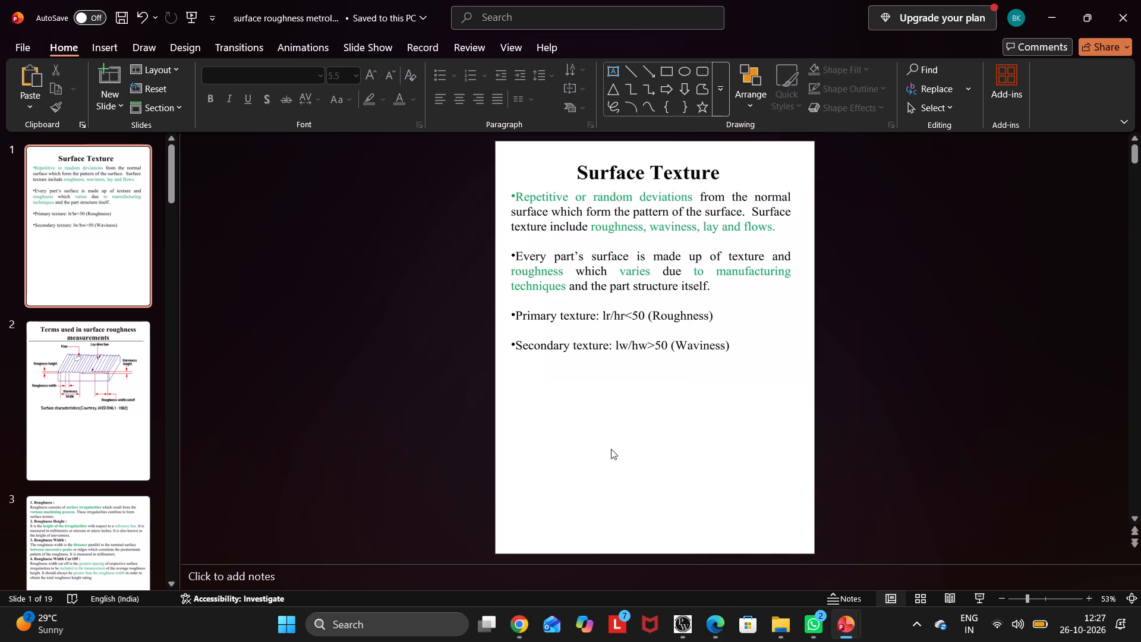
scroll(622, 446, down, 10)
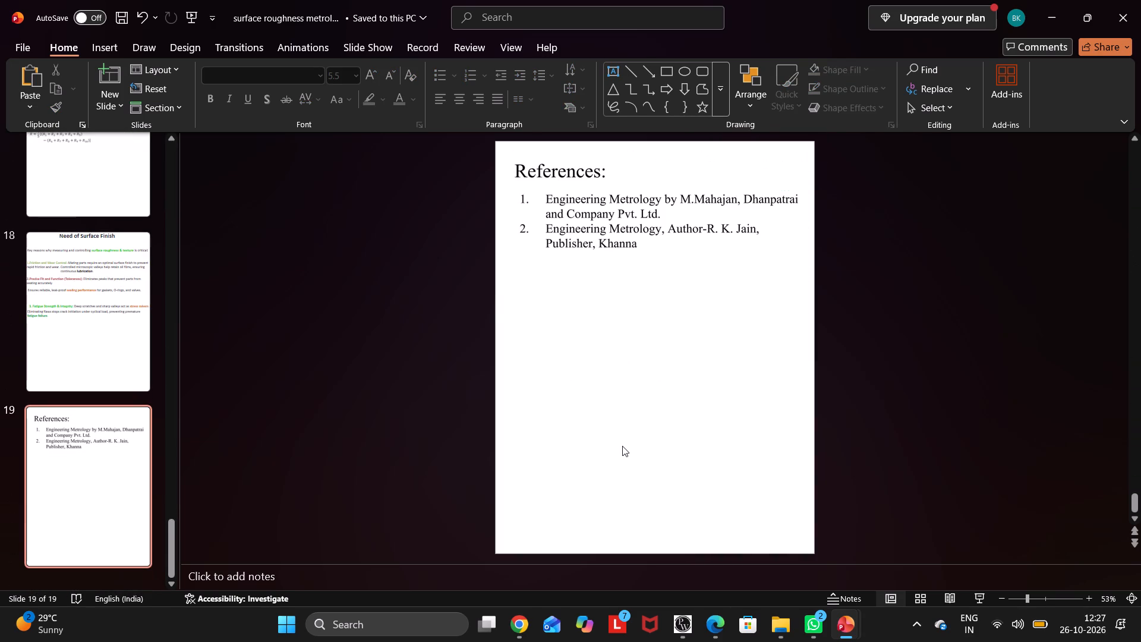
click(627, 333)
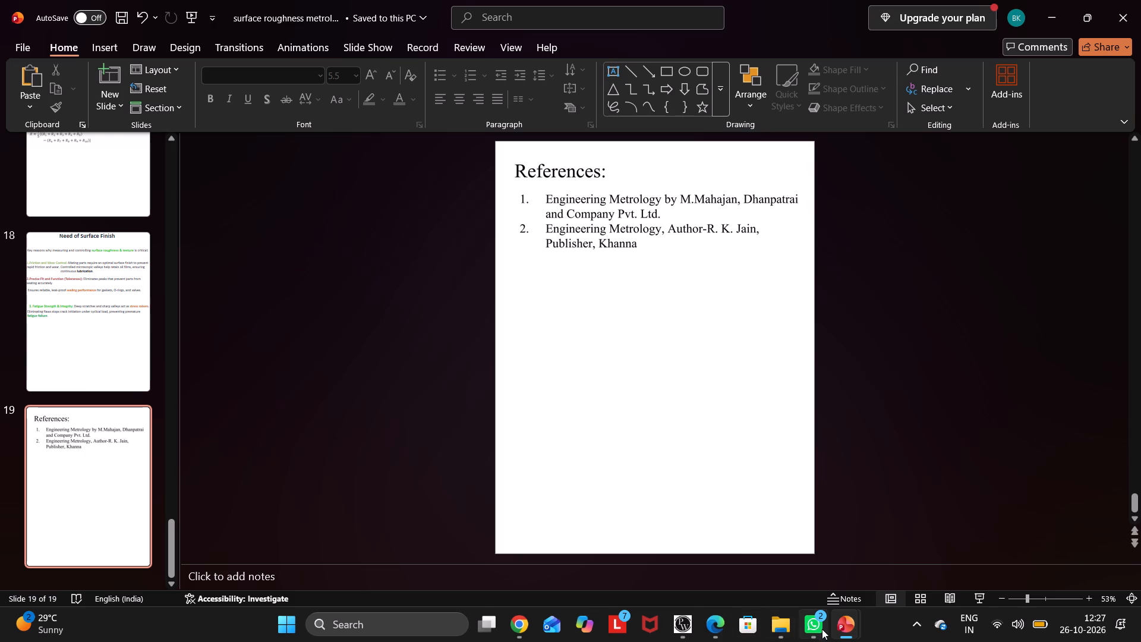
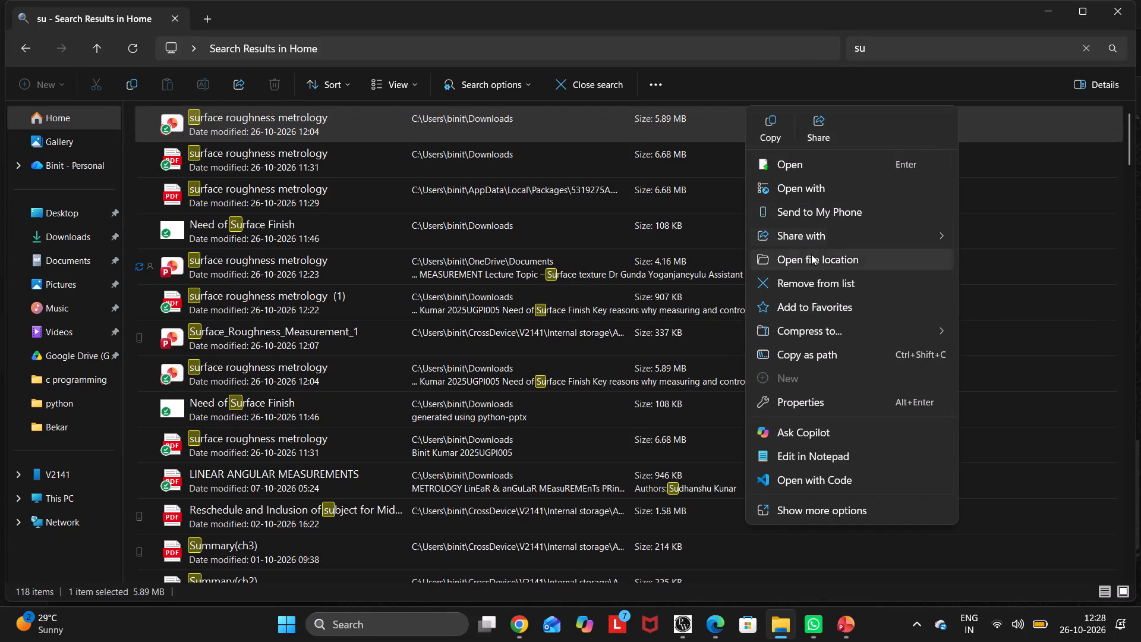
Copy the 5.89 MB surface roughness metrology presentation from the search results and switch to the Chrome window.
click(764, 125)
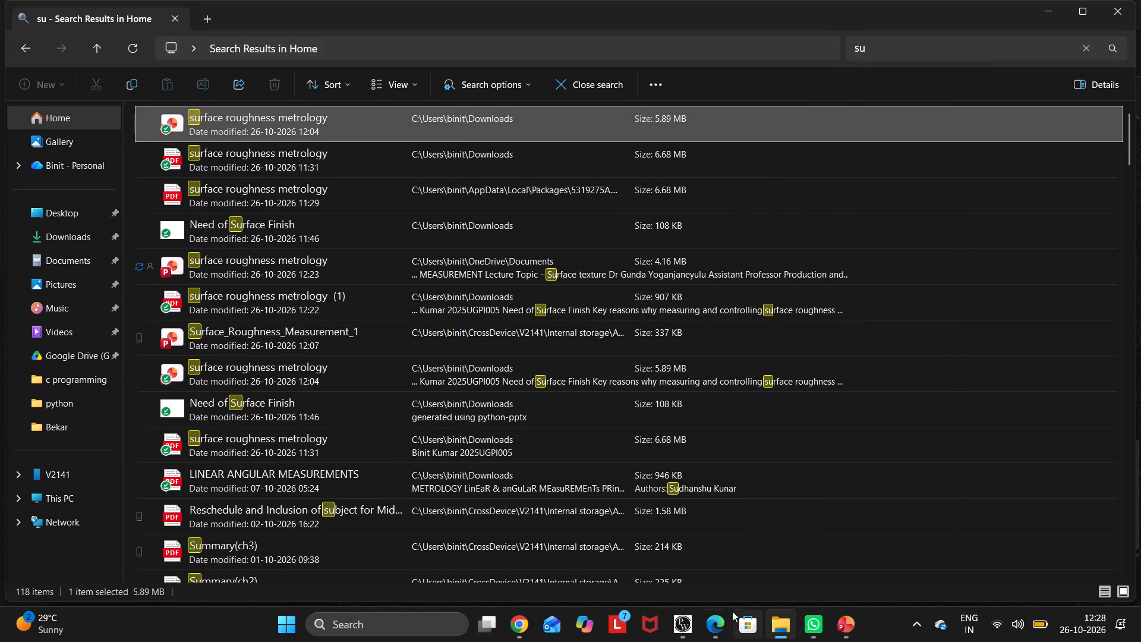
click(515, 533)
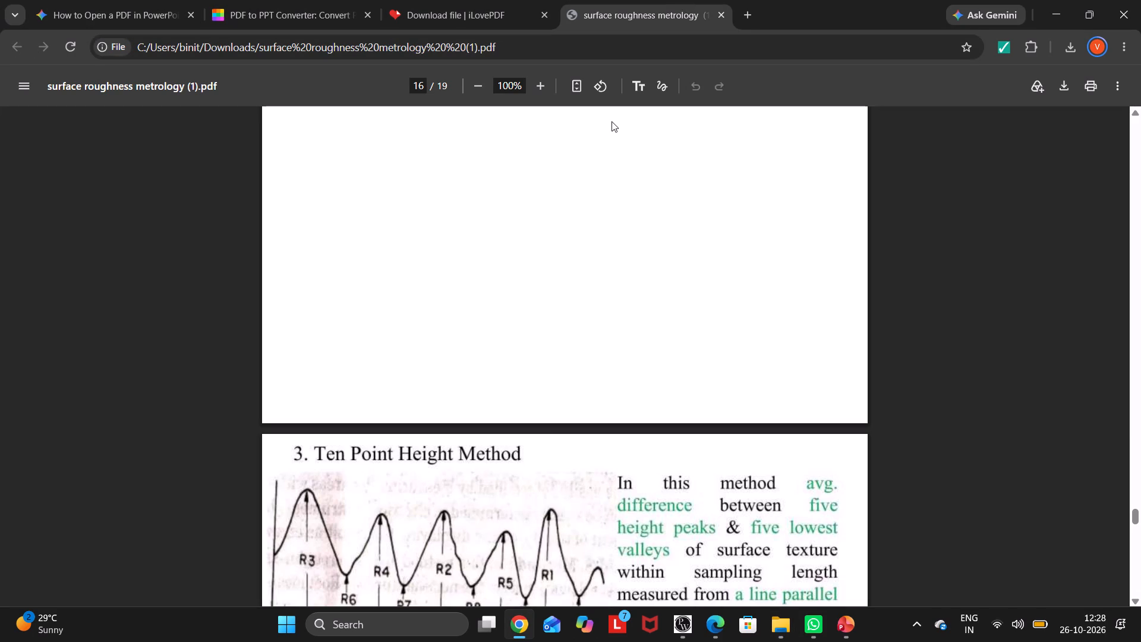
scroll(493, 326, up, 7)
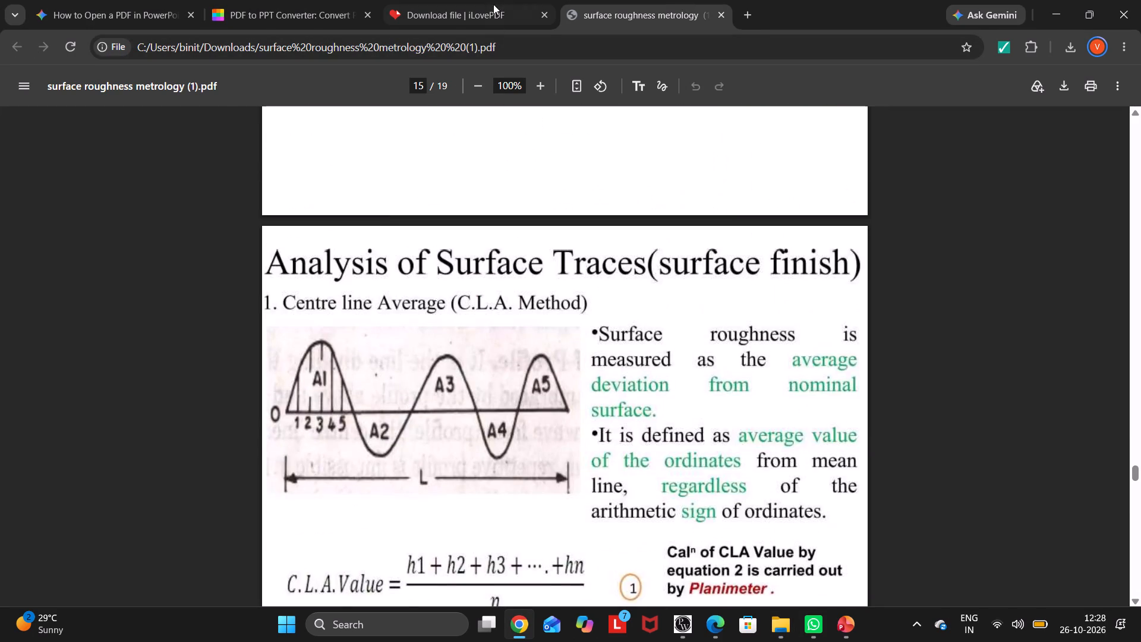
click(478, 26)
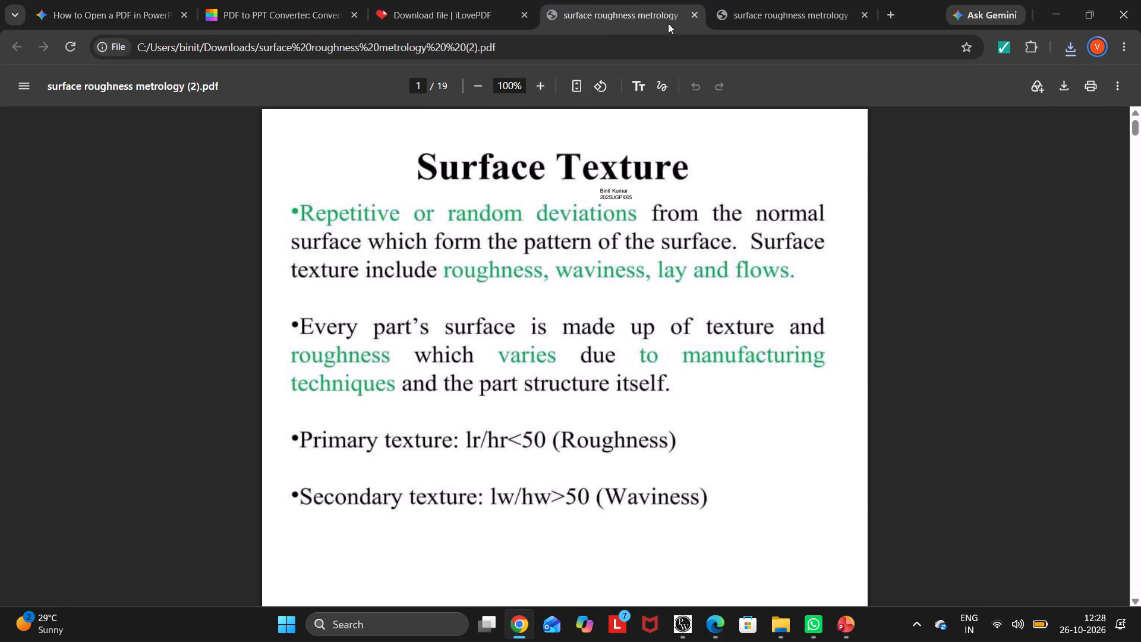
View the earlier PDF, surface roughness metrology (1), and return to the iLovePDF download page.
click(752, 15)
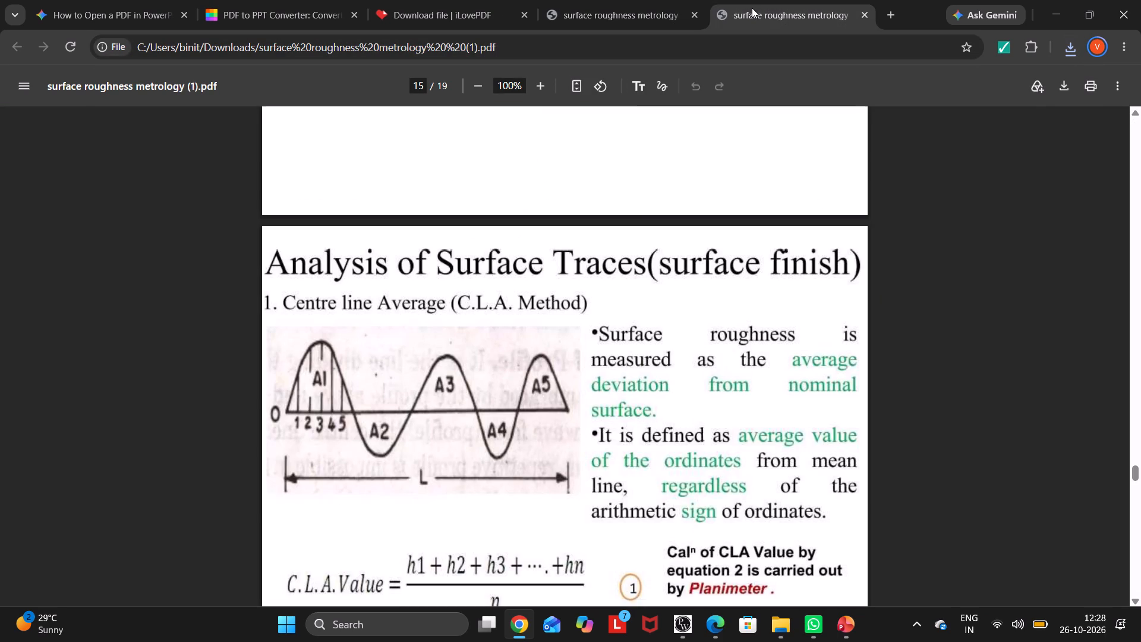
click(752, 8)
click(442, 14)
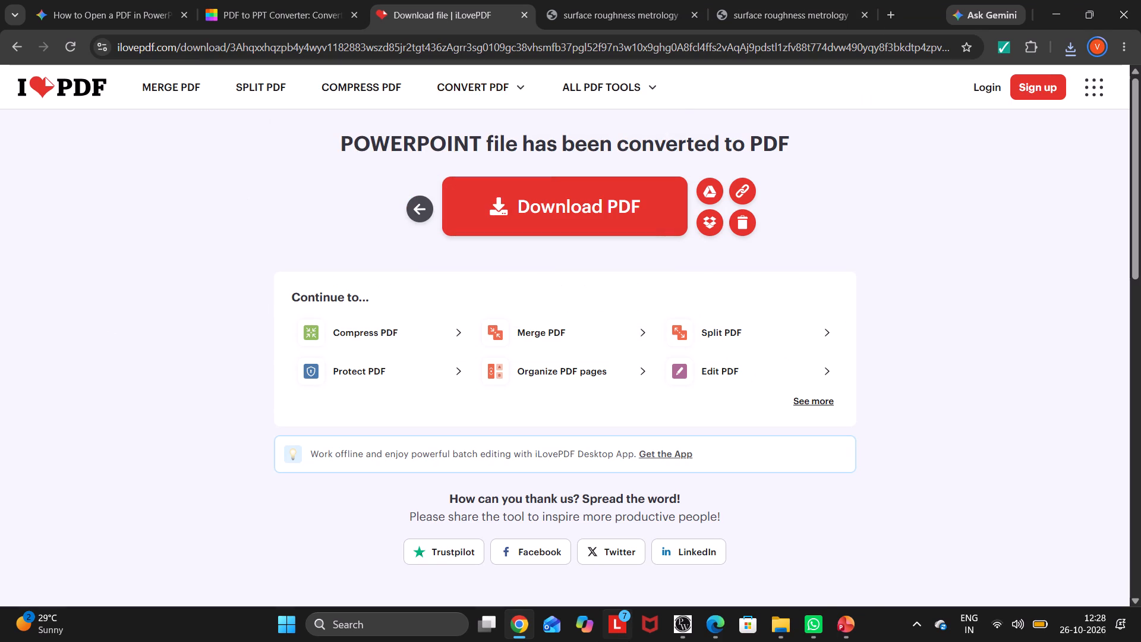
Close the browser window.
click(1137, 0)
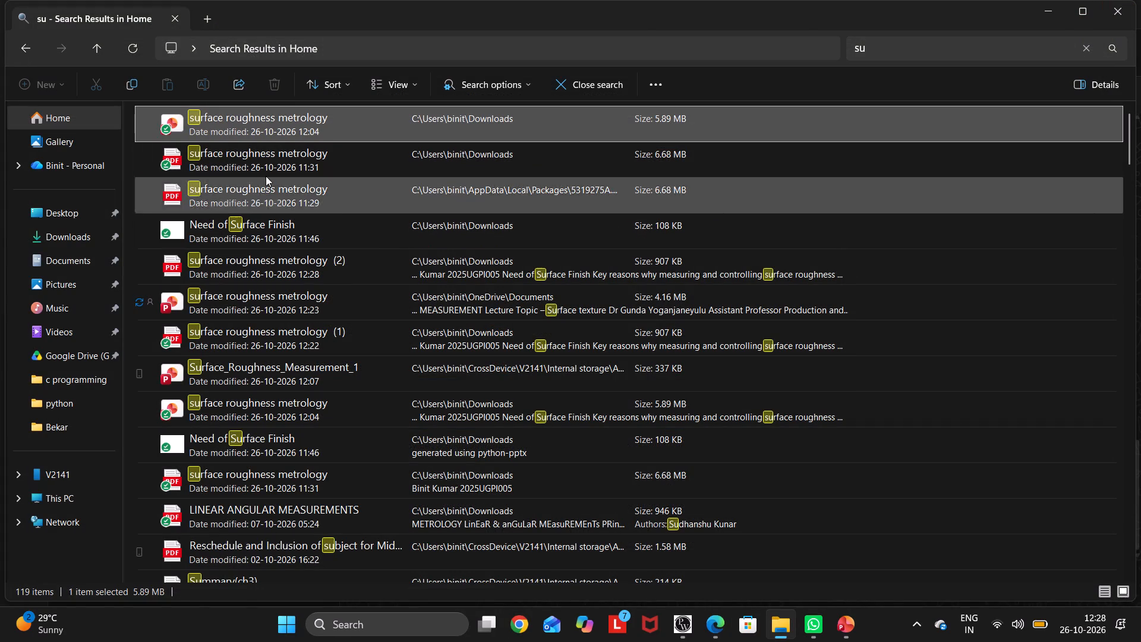
Return File Explorer from the "su" search results to the Home page.
triple_click(79, 112)
triple_click(79, 112)
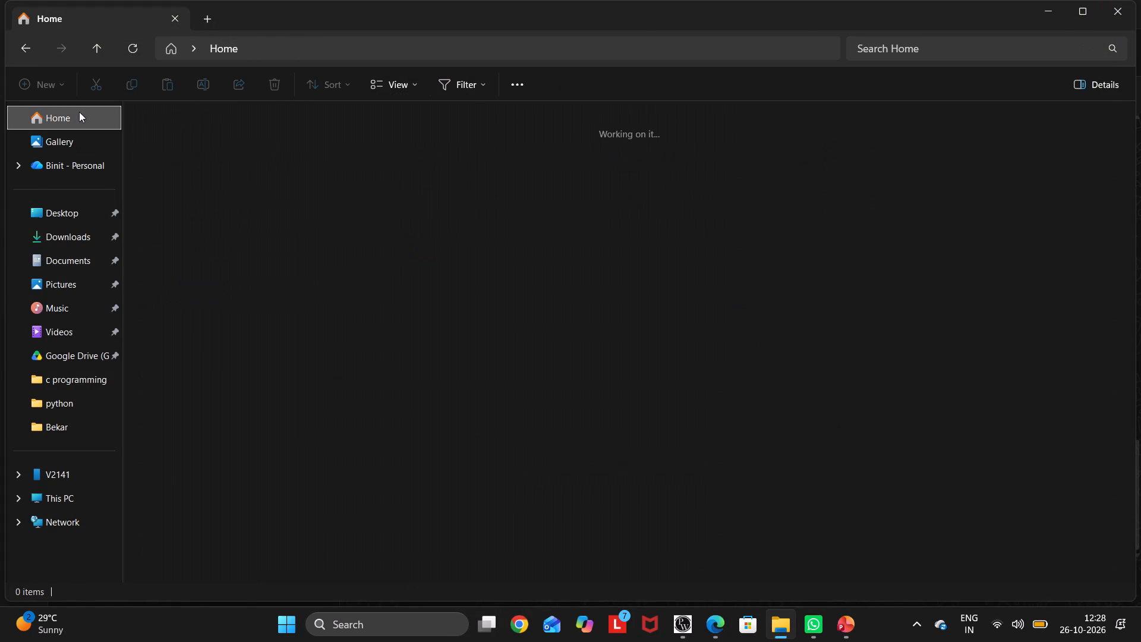
drag(79, 112, 29, 47)
triple_click(29, 47)
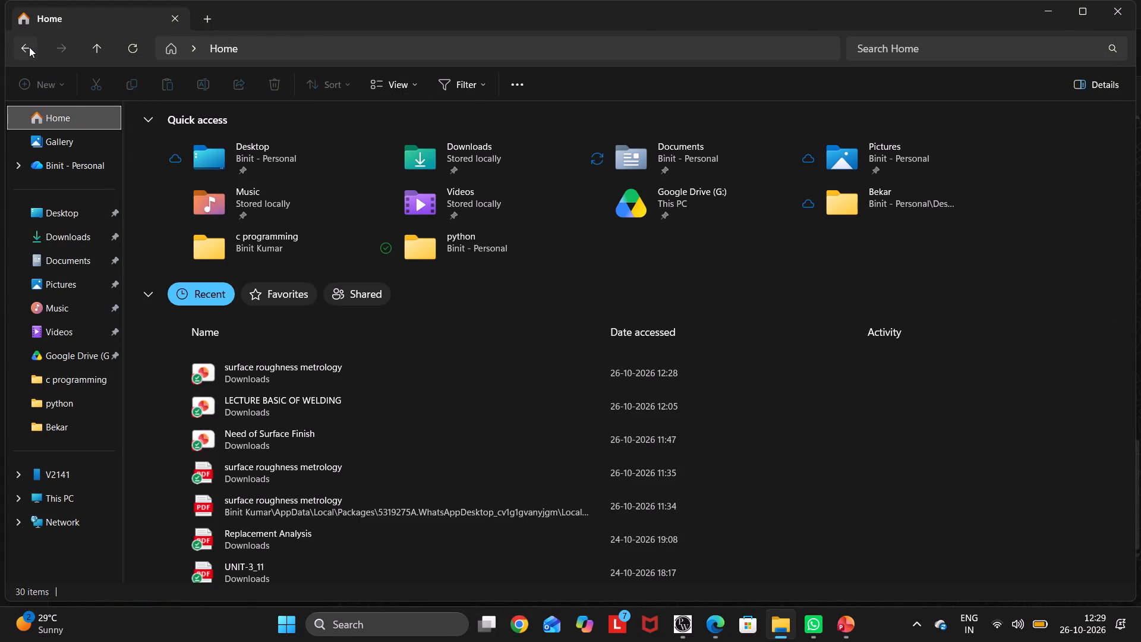
triple_click(29, 47)
double_click(29, 47)
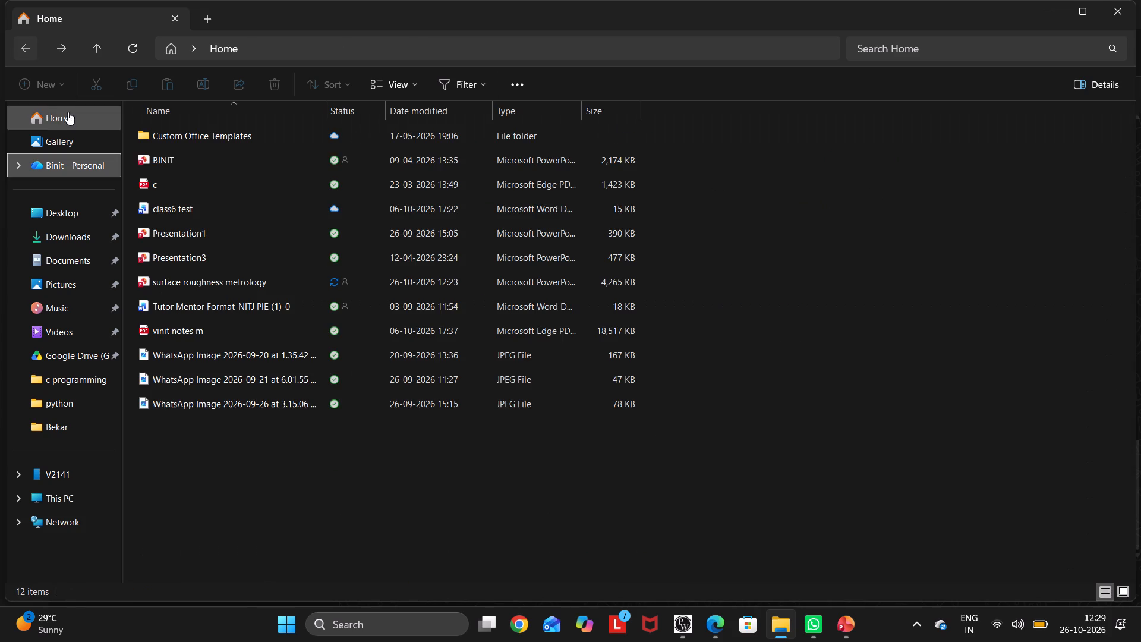
triple_click(27, 53)
triple_click(27, 53)
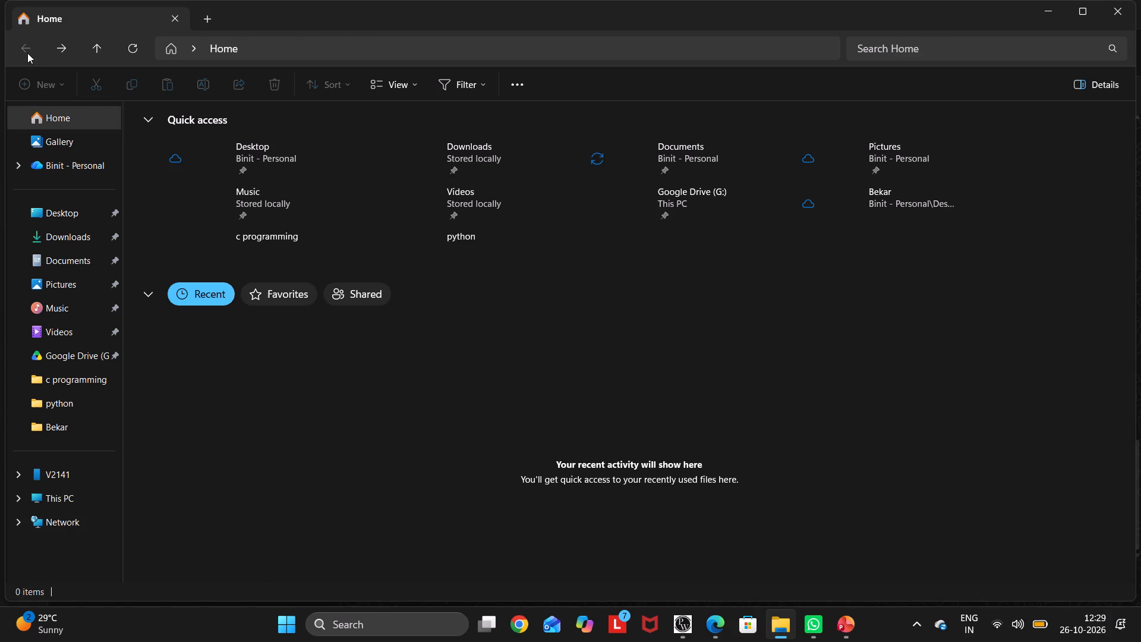
triple_click(27, 53)
click(27, 53)
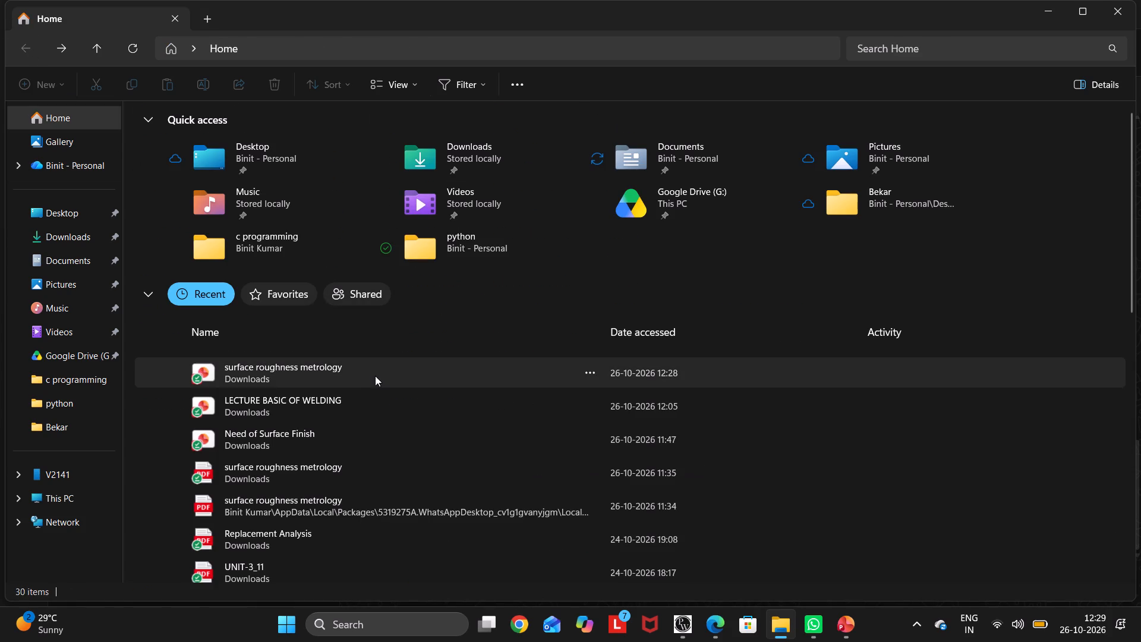
Open the recent surface roughness metrology presentation stored in Downloads and look through its slides.
click(378, 378)
right_click(378, 378)
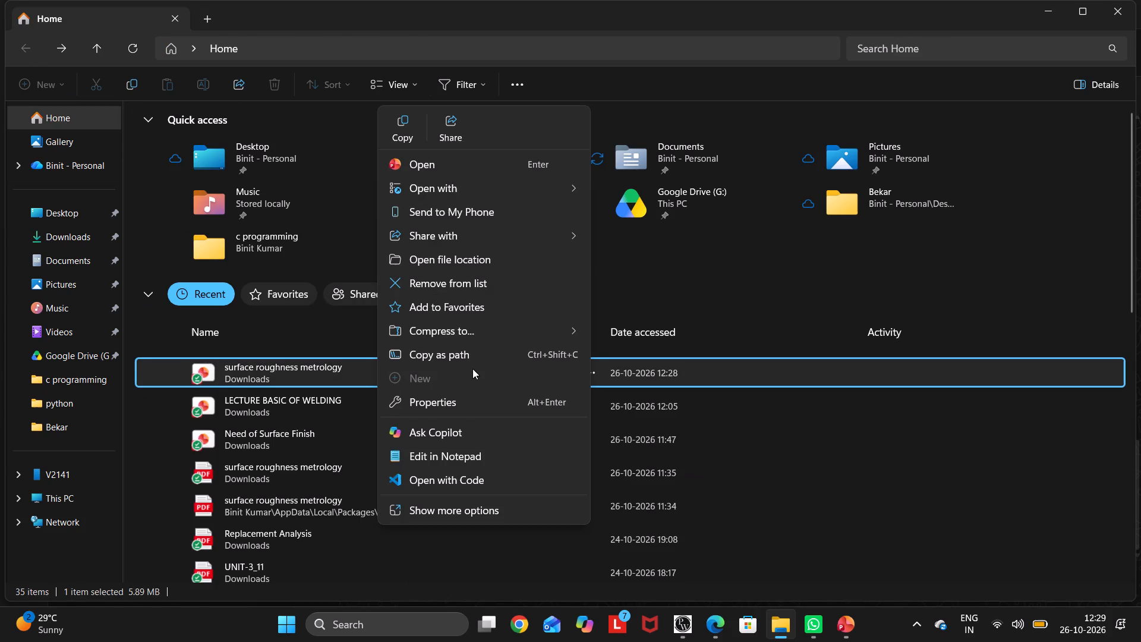
click(439, 158)
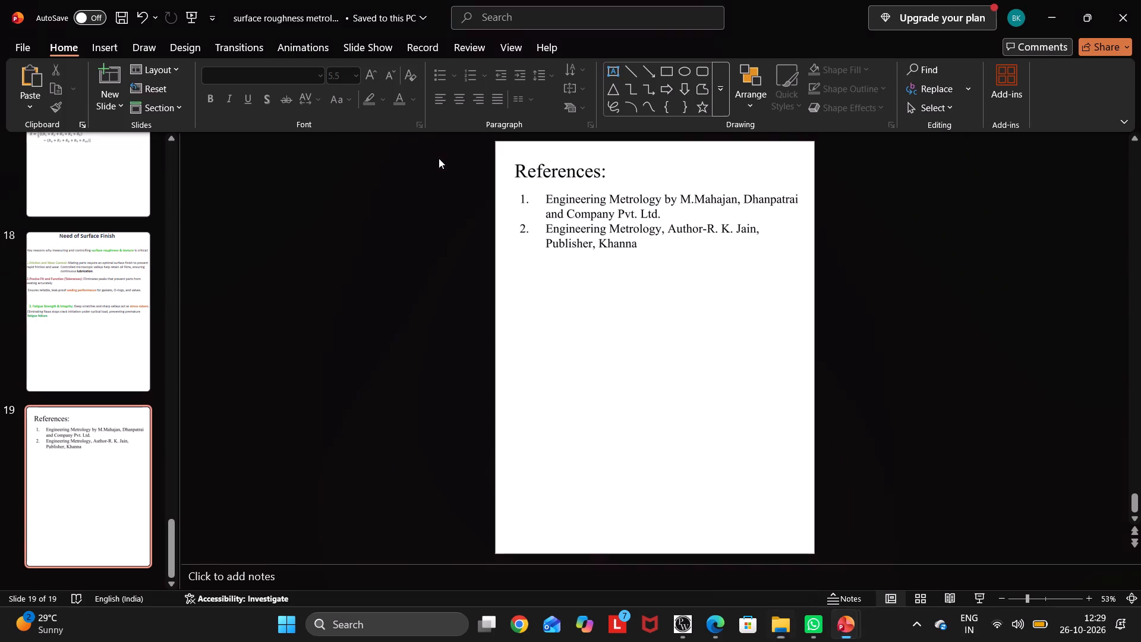
scroll(439, 158, up, 20)
scroll(439, 158, up, 6)
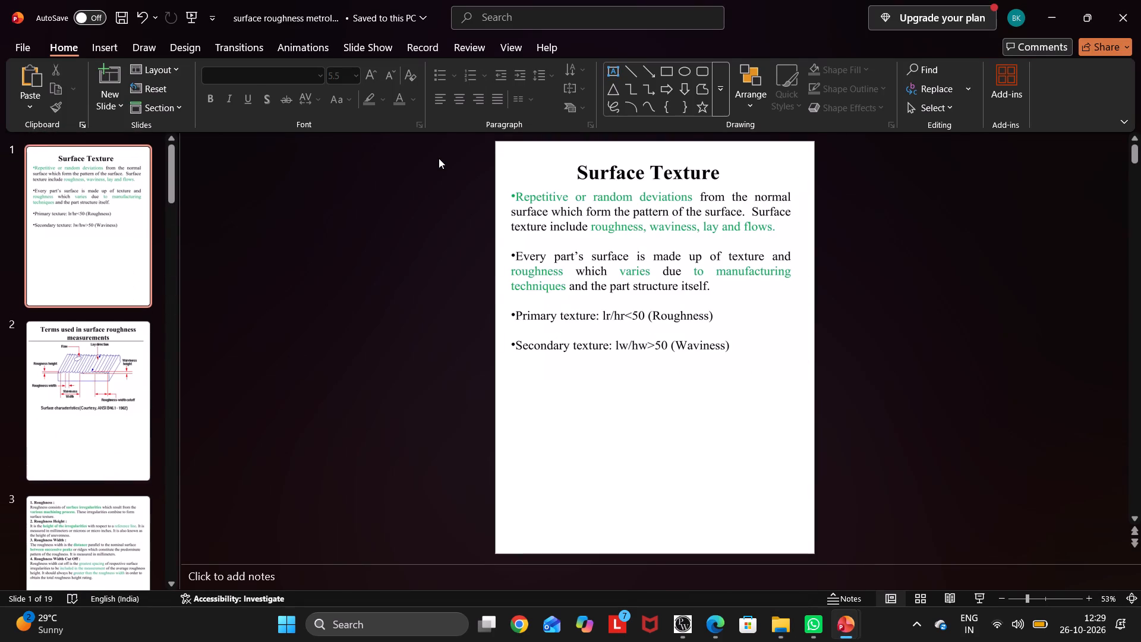
scroll(439, 158, down, 9)
scroll(439, 158, up, 1)
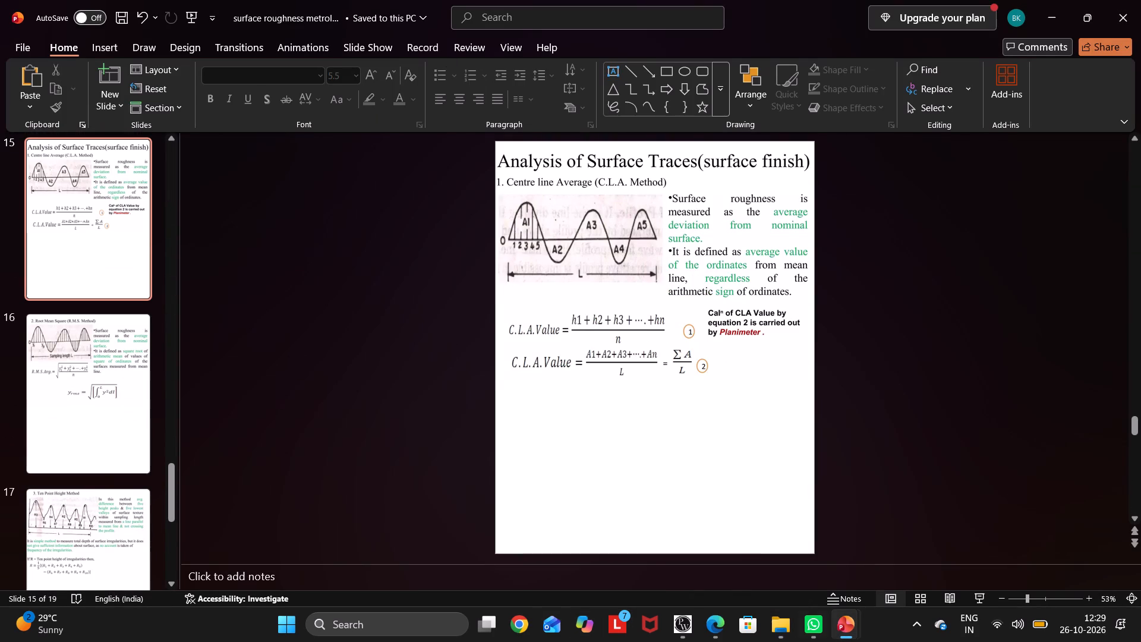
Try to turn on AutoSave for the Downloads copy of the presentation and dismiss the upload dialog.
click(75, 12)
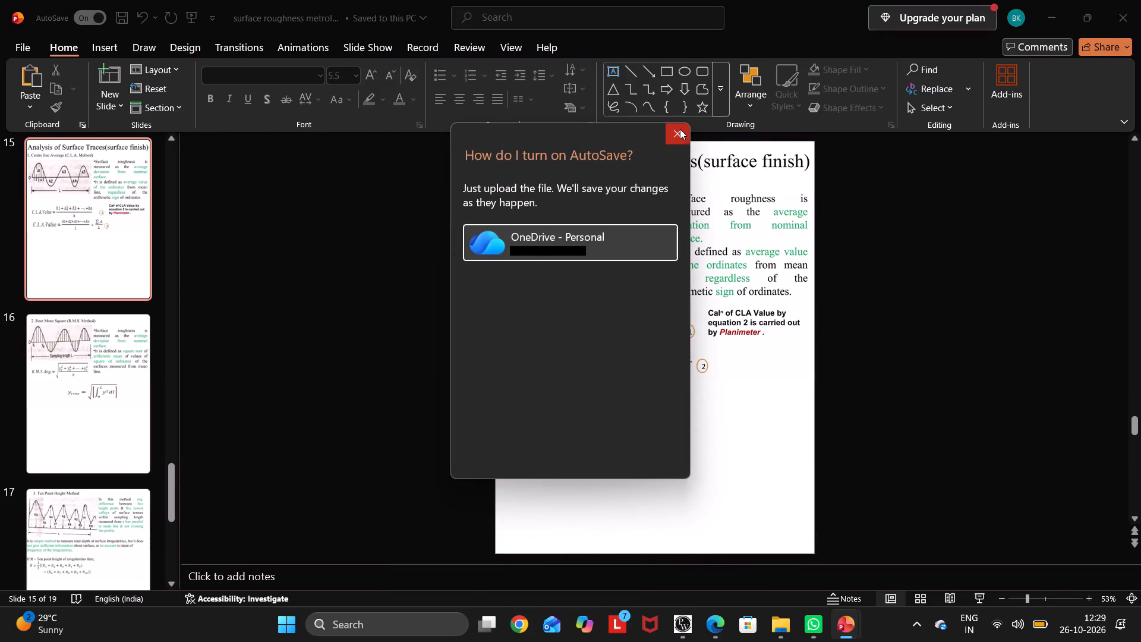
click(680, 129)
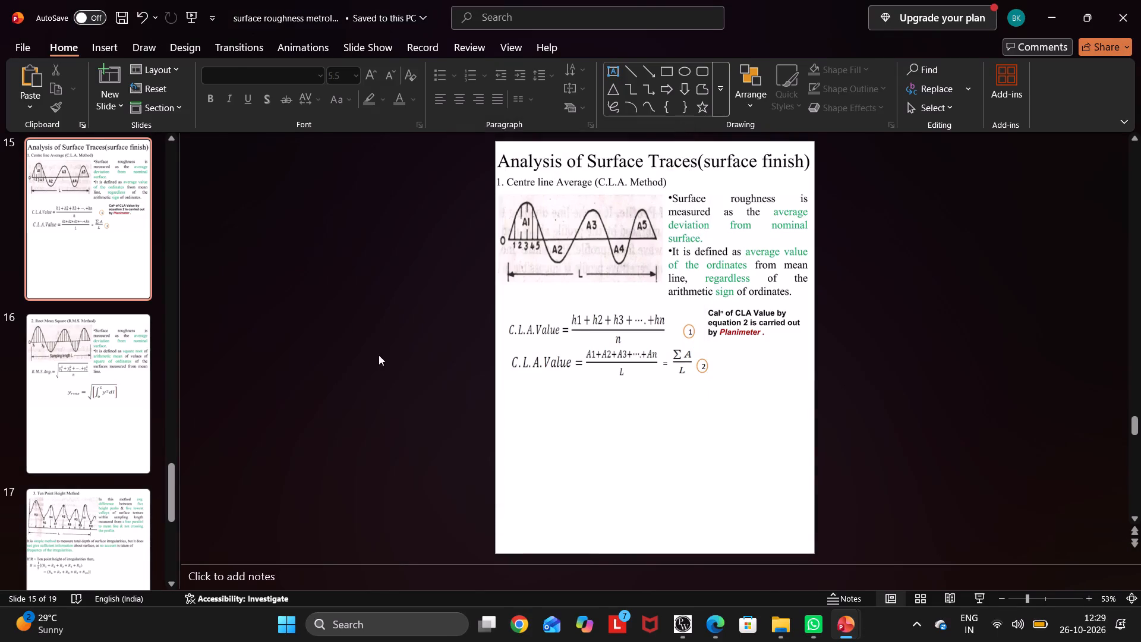
Switch to the other open surface roughness metrology presentation, the one with AutoSave on, and save it.
click(843, 624)
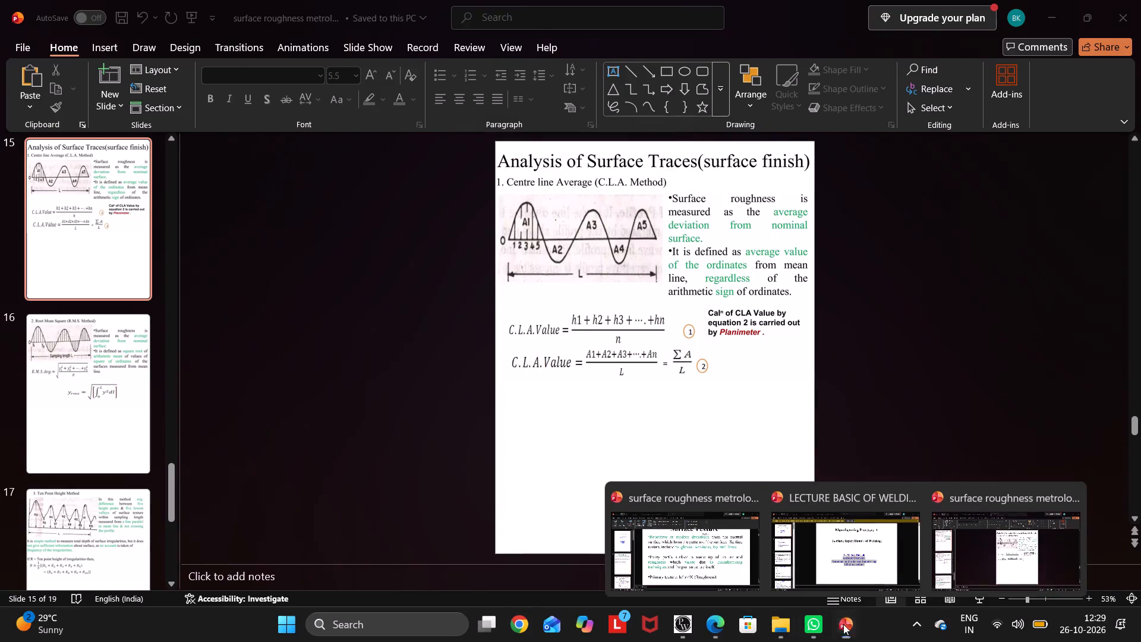
click(721, 555)
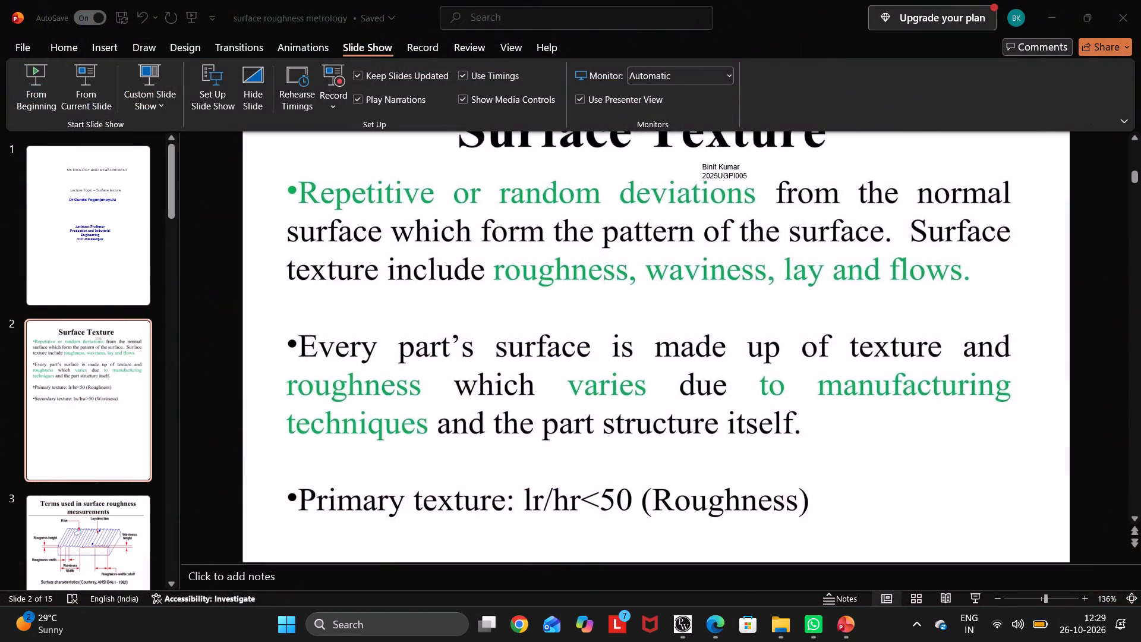
click(121, 18)
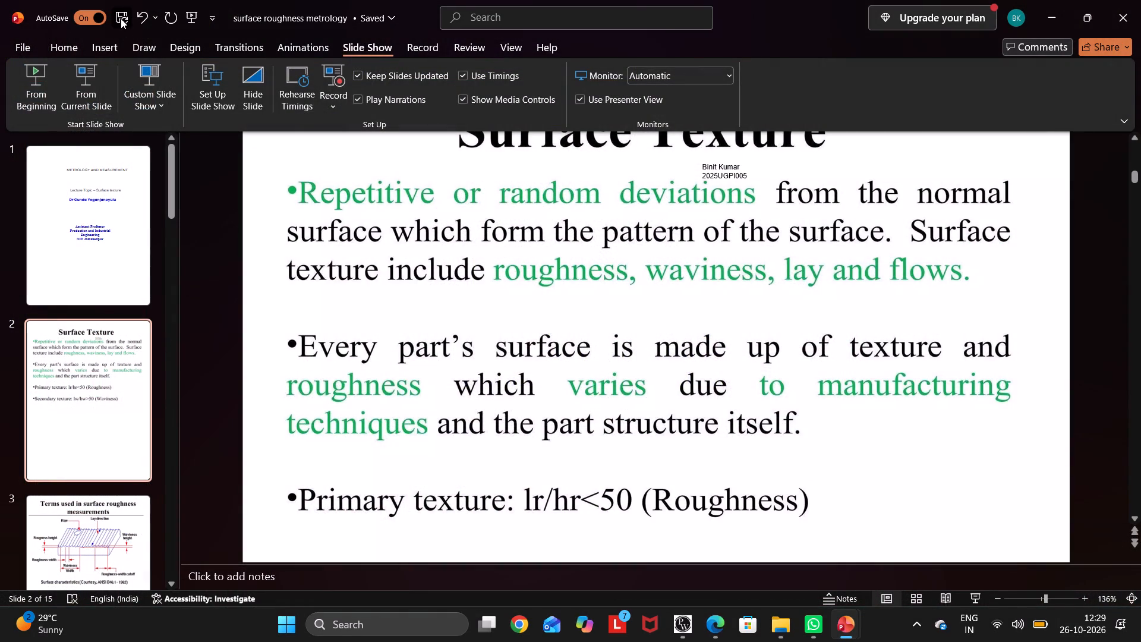
click(121, 18)
Set the presentation's storage location to the Documents folder in personal OneDrive.
click(388, 12)
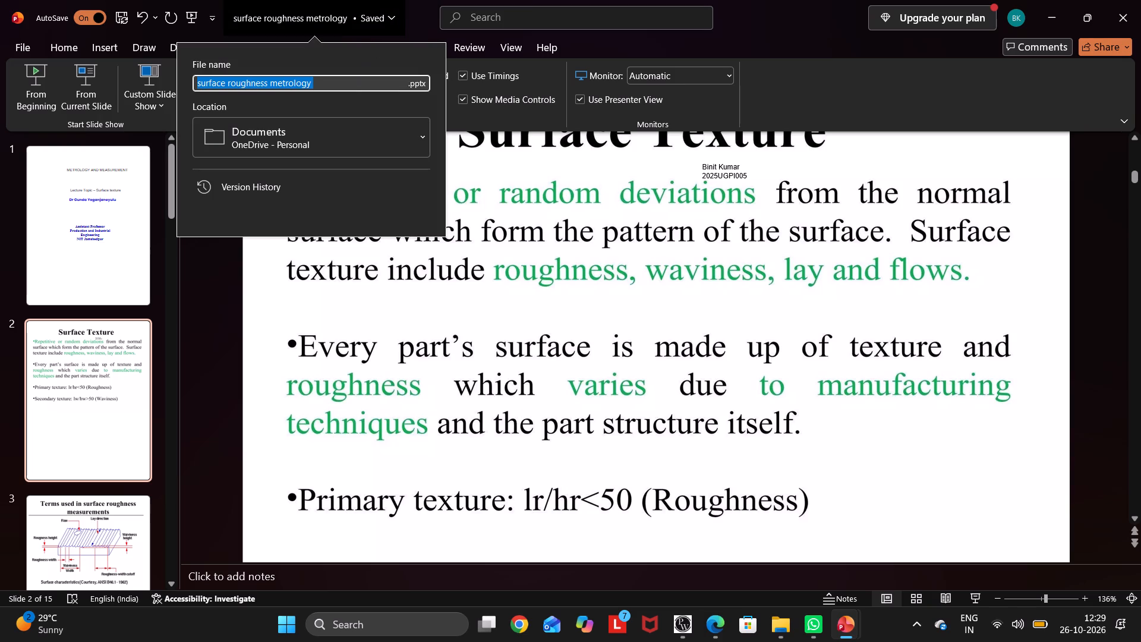
click(345, 139)
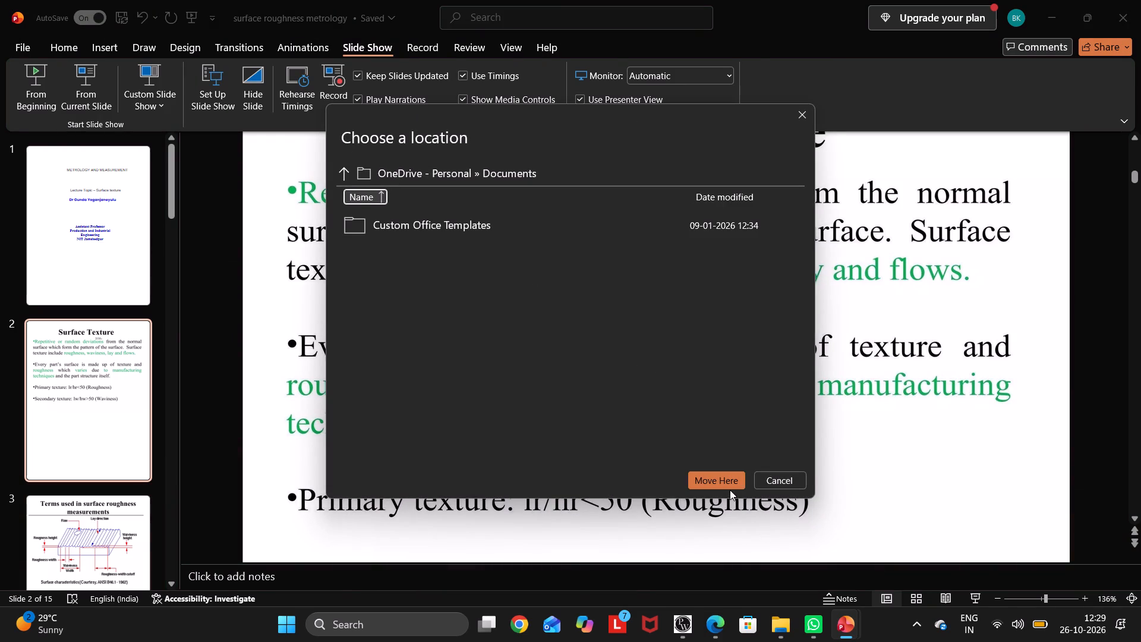
click(434, 251)
click(436, 251)
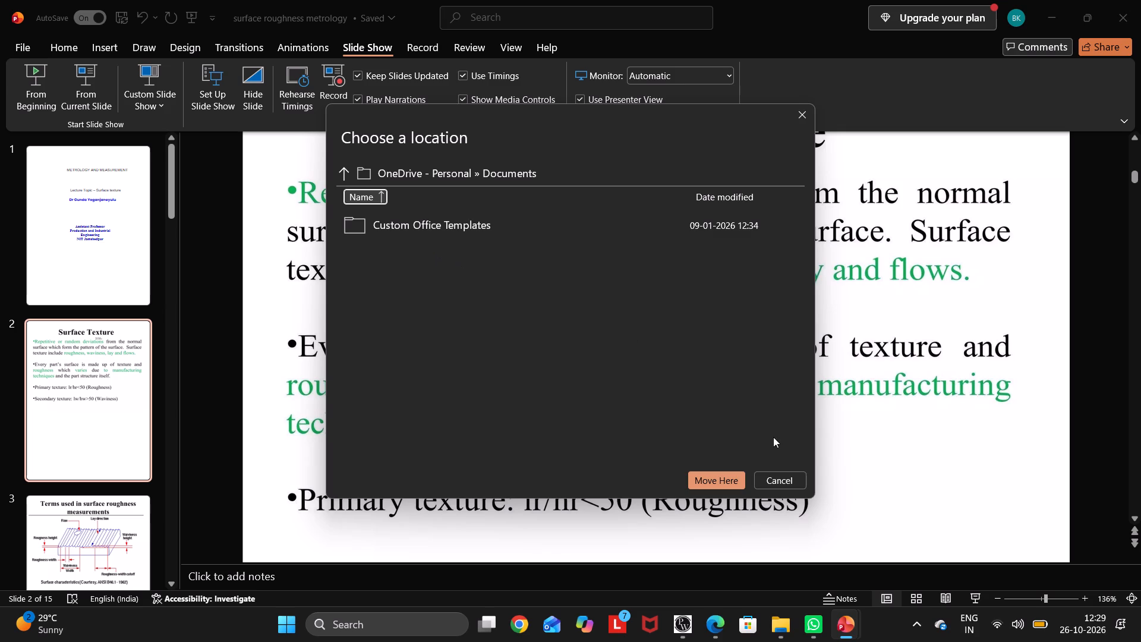
click(723, 479)
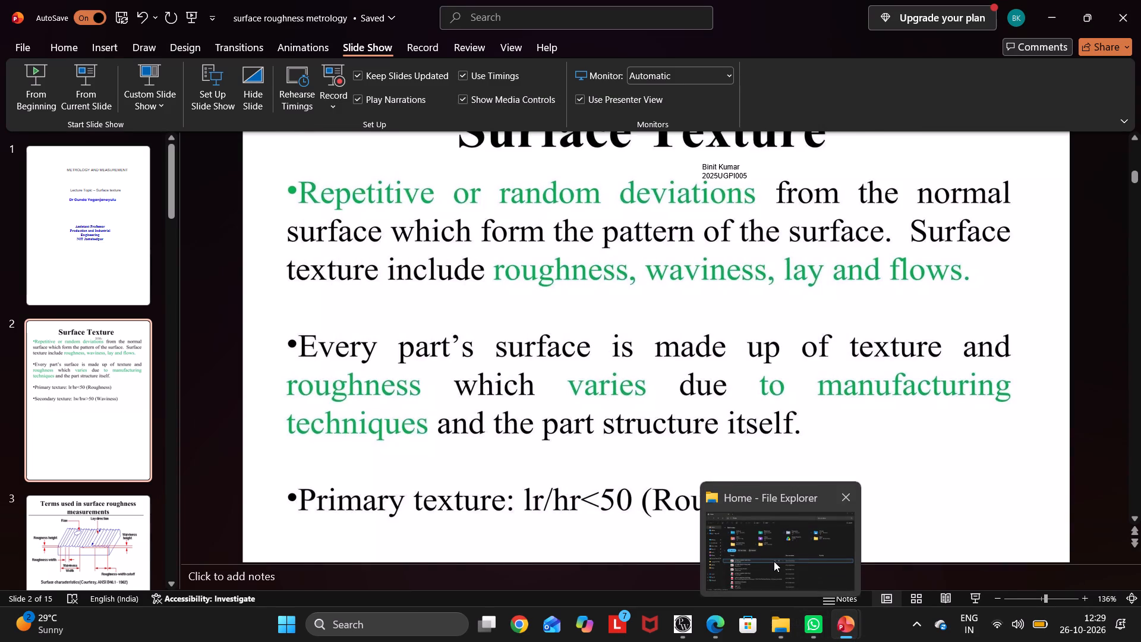
Switch to File Explorer and open the Documents folder in personal OneDrive.
click(774, 561)
click(61, 165)
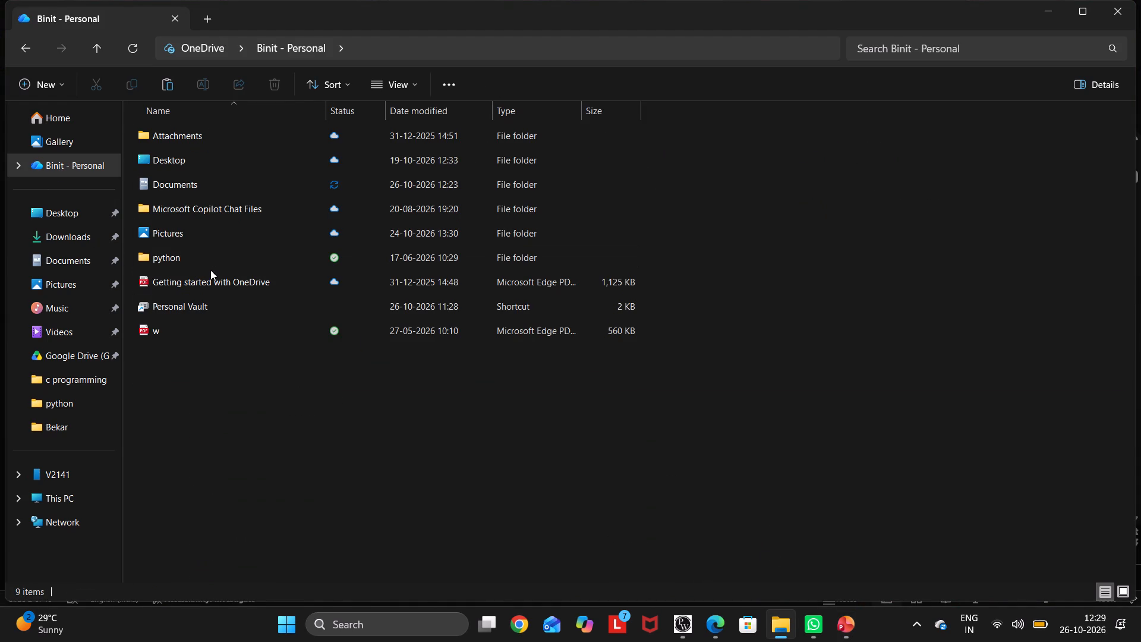
click(415, 184)
right_click(415, 184)
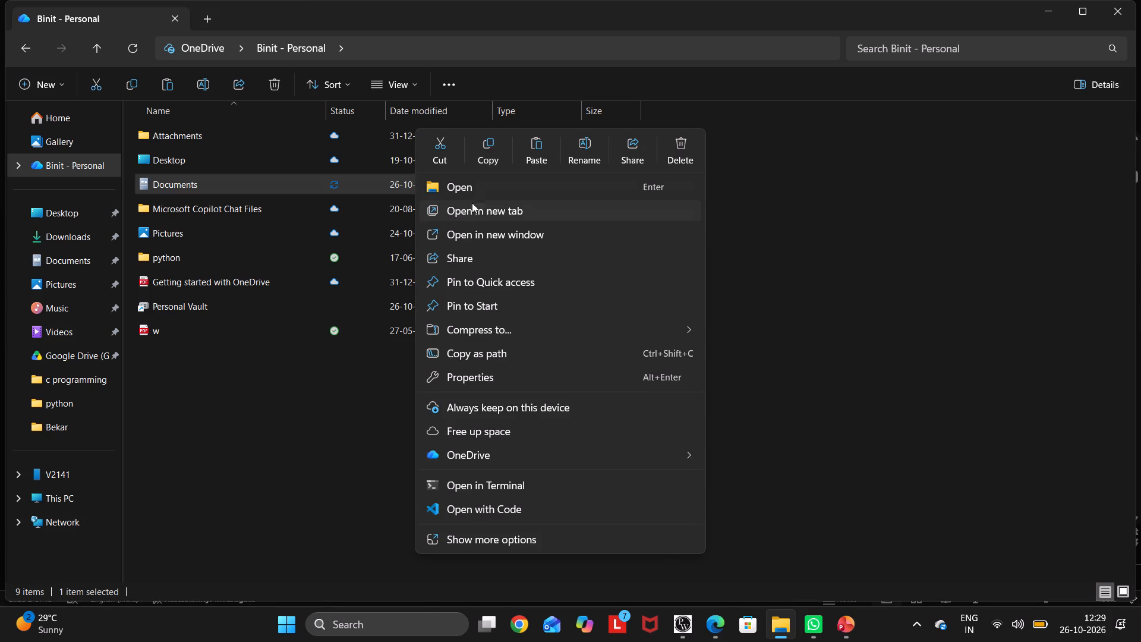
click(478, 193)
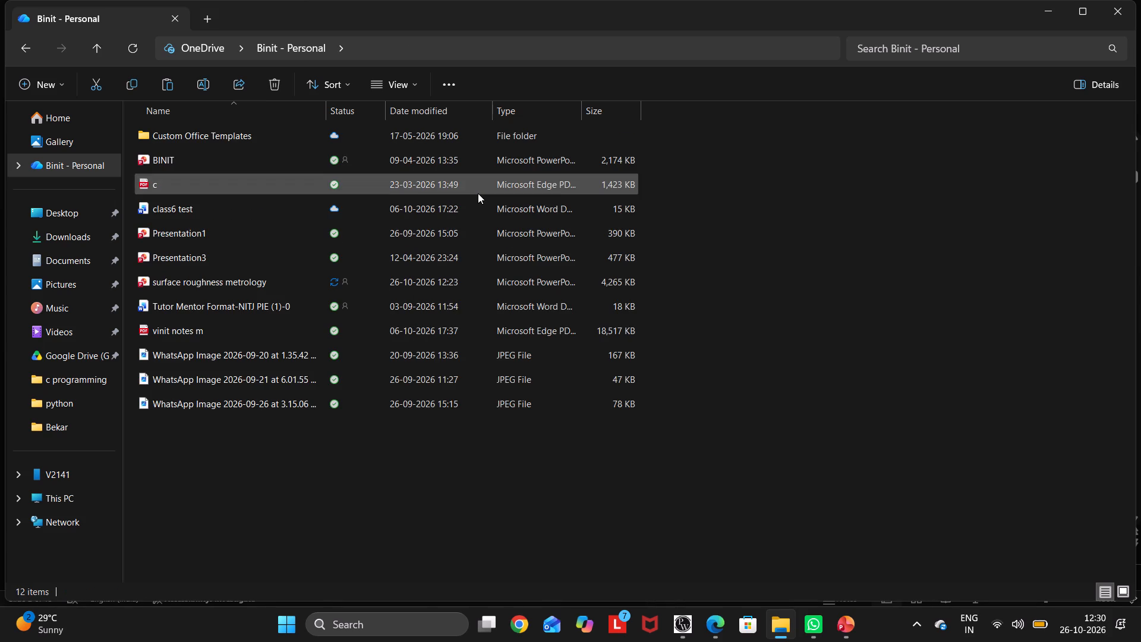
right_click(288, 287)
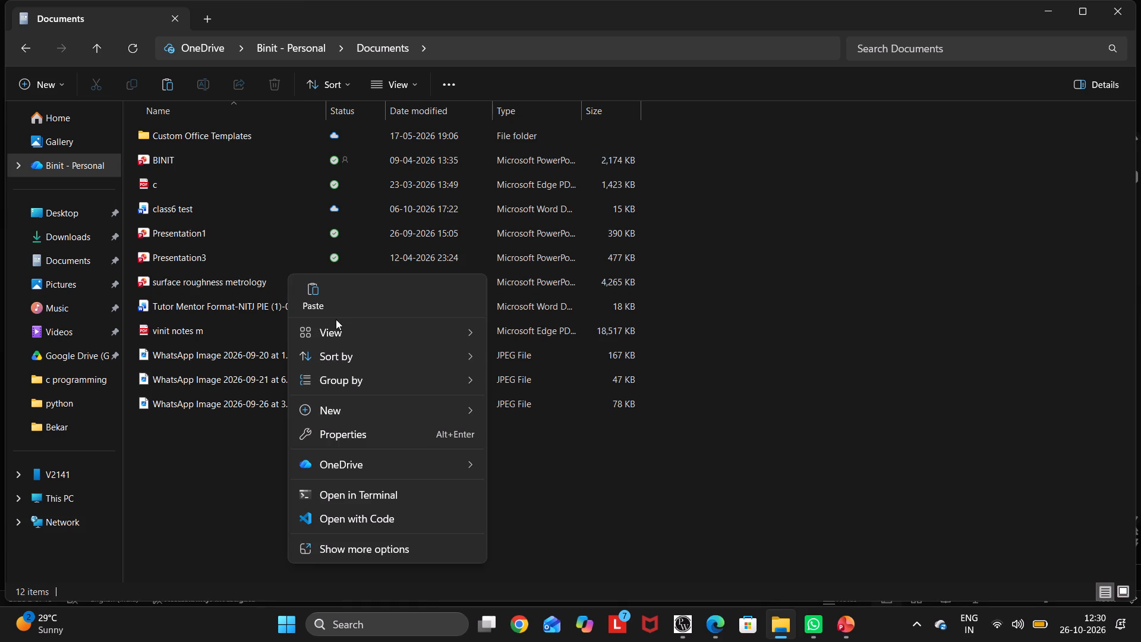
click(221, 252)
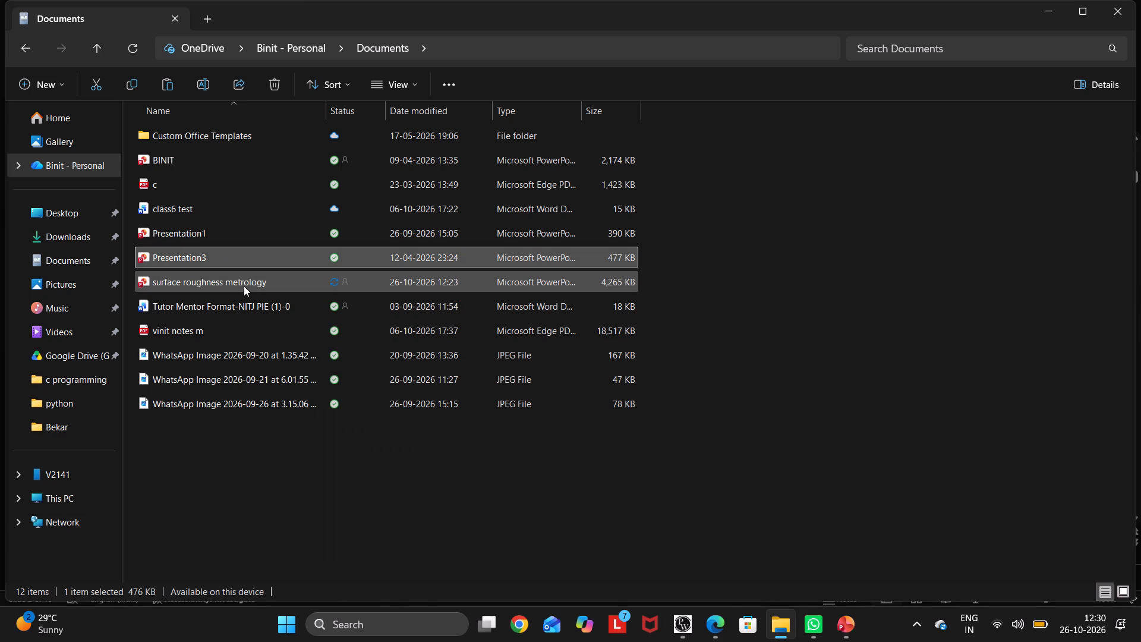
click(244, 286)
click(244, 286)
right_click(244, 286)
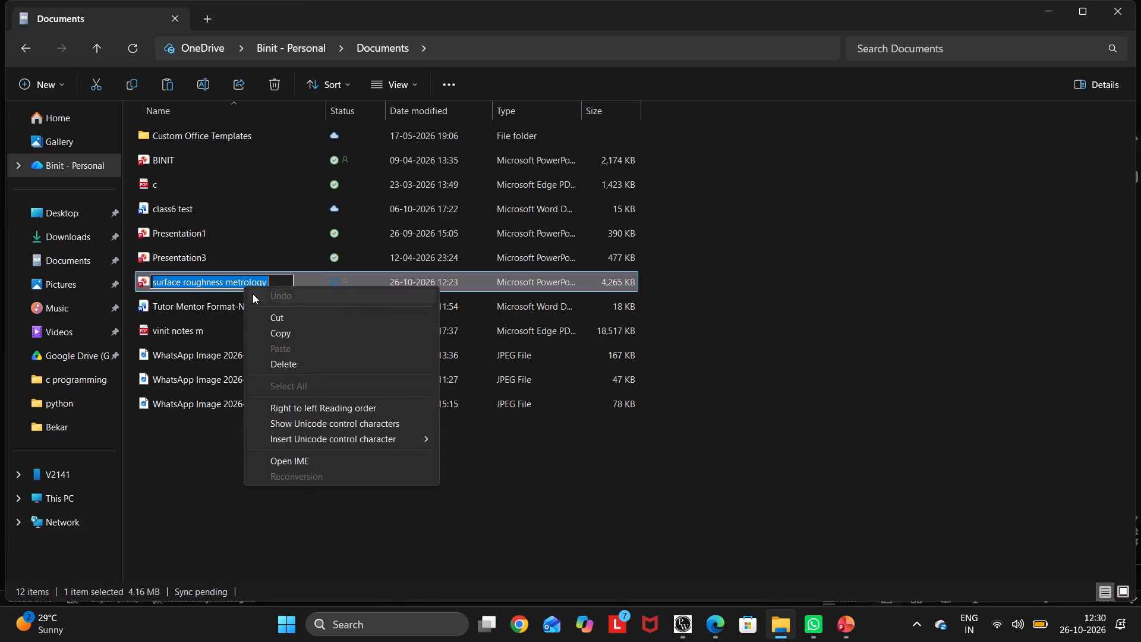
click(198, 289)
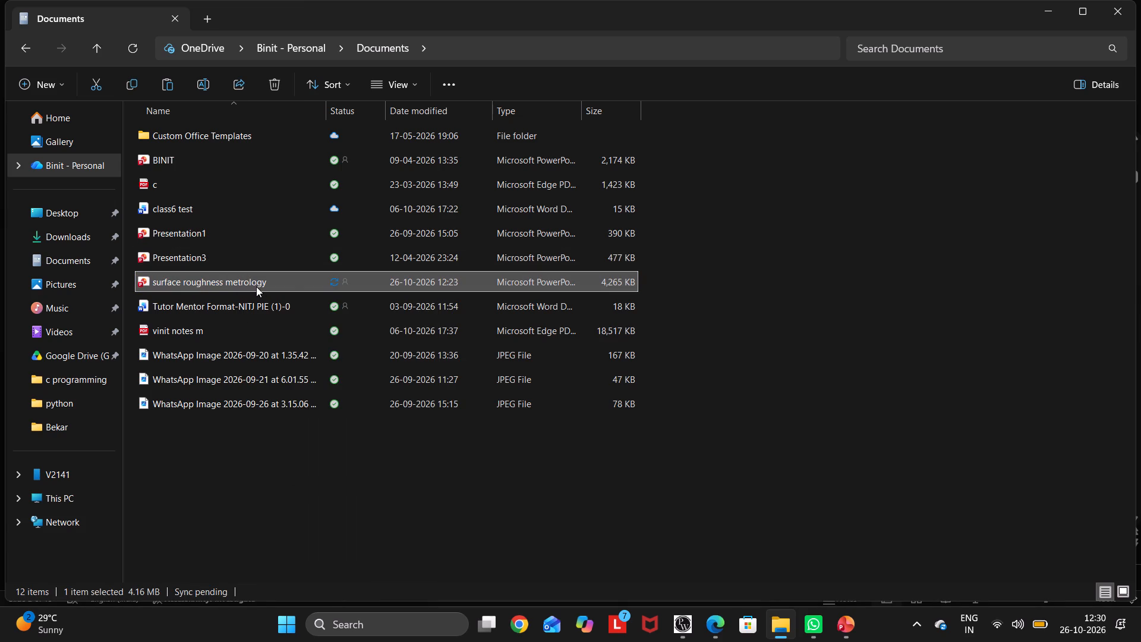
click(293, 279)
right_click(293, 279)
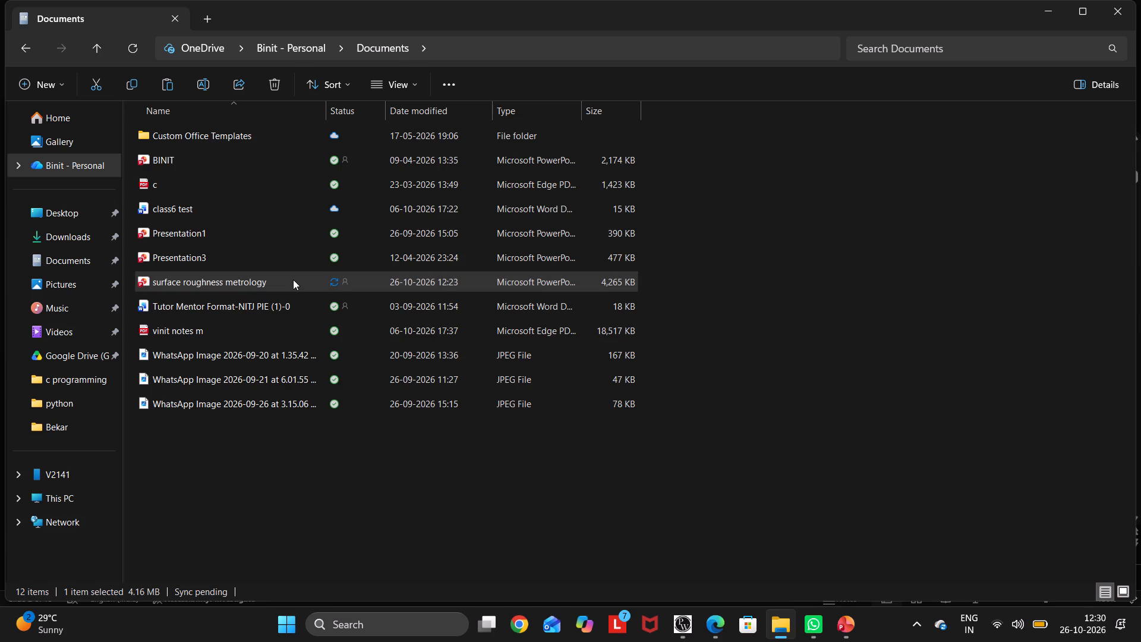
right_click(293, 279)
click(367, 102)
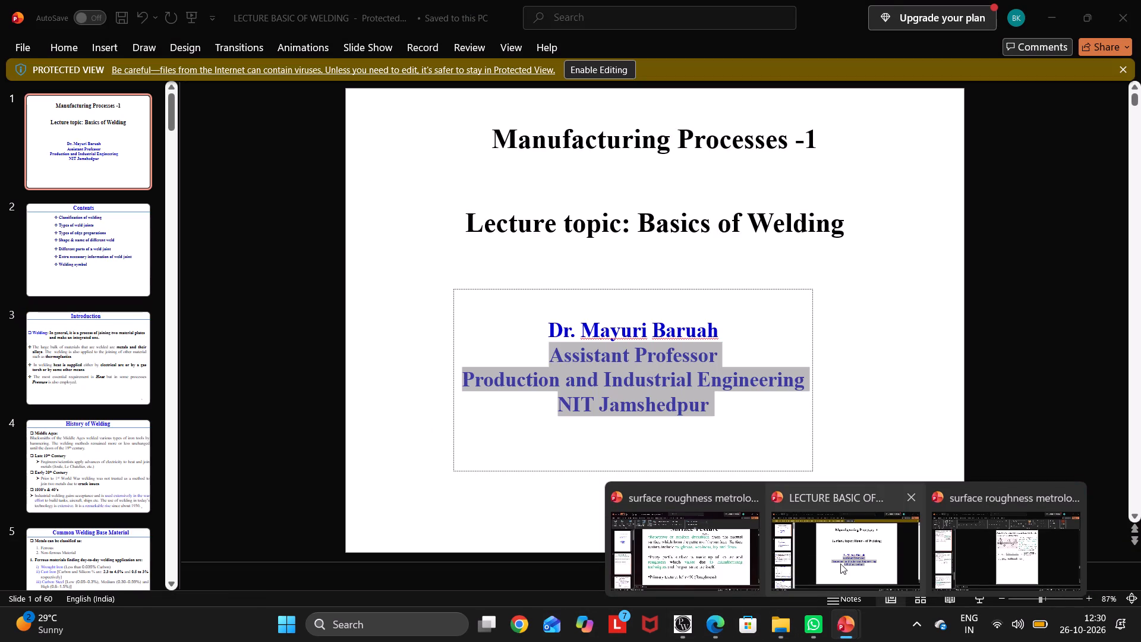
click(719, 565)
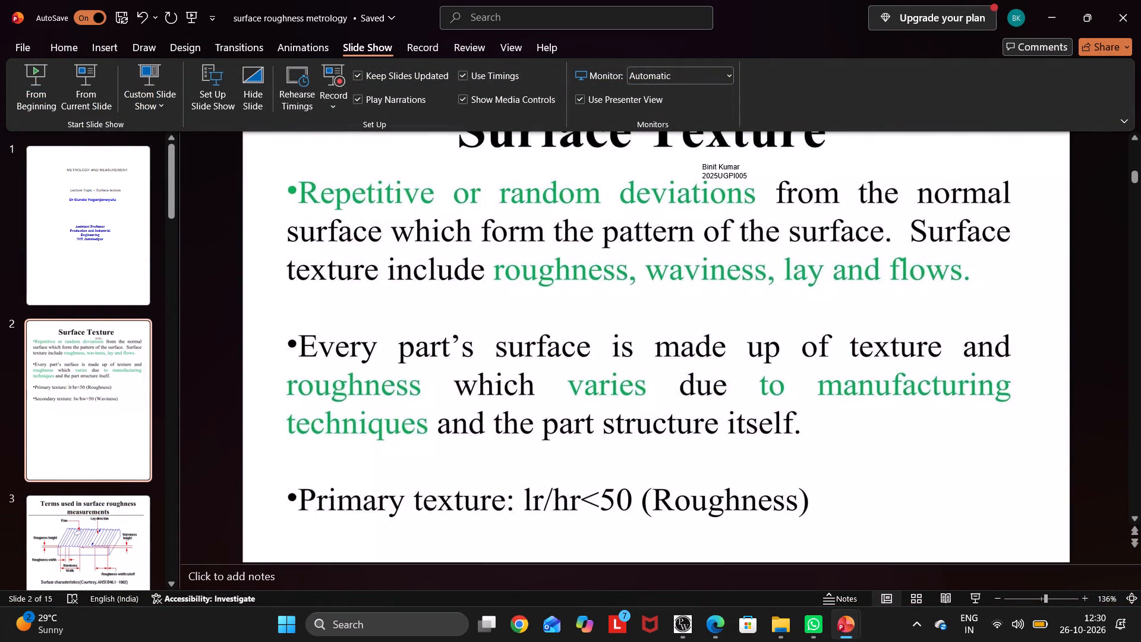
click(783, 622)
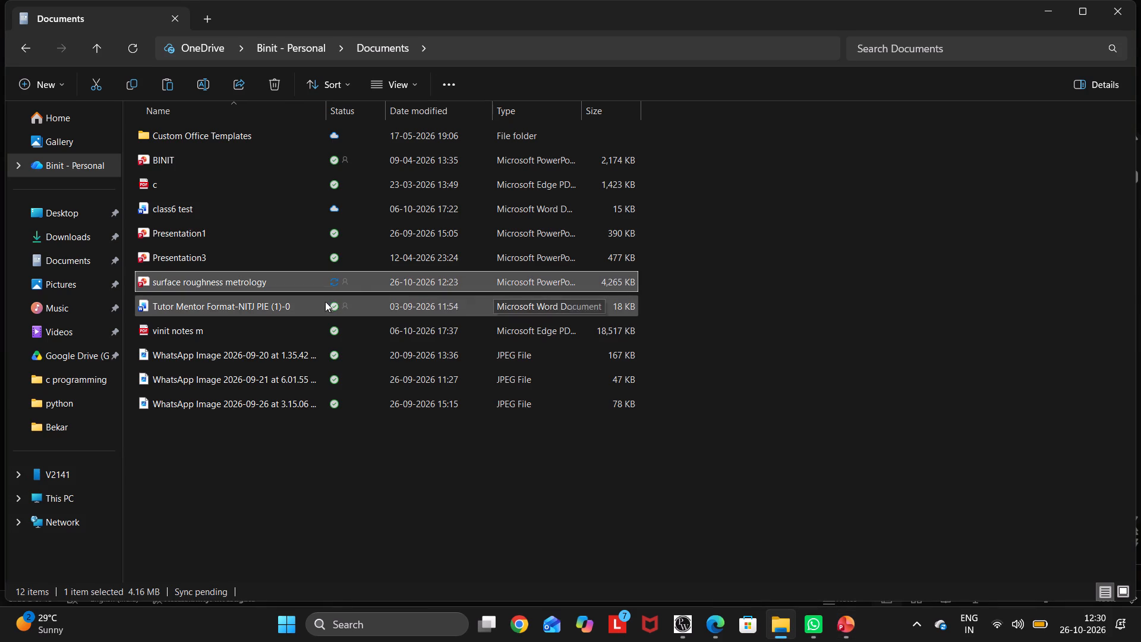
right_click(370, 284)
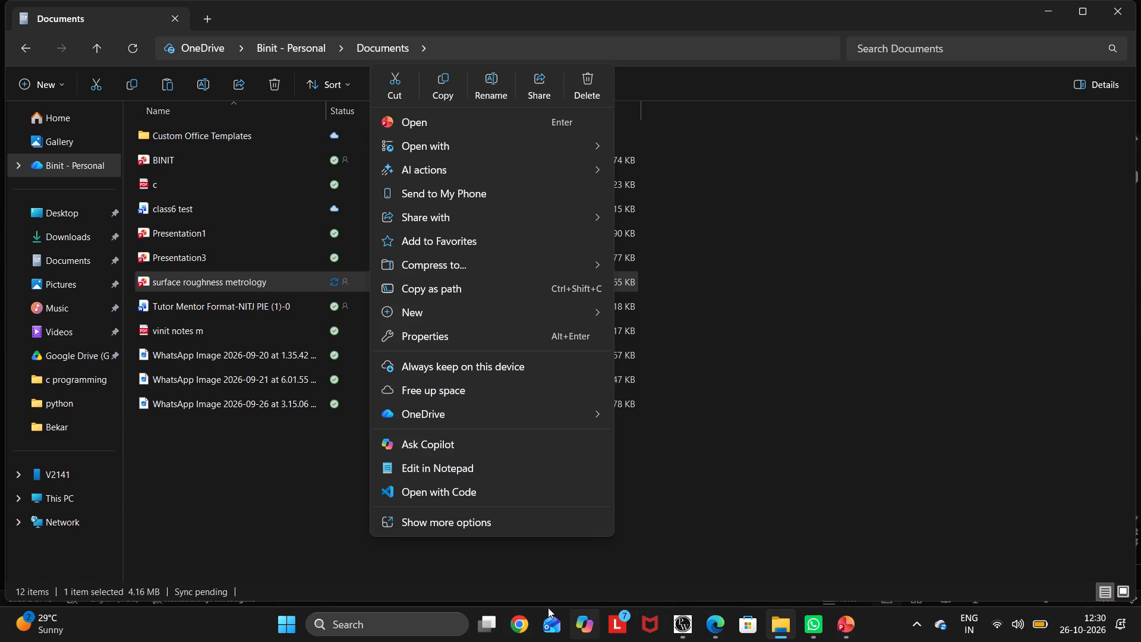
Switch to Chrome with the personal profile, search for ppt to pdf converter, and open iLovePDF's PowerPoint to PDF page.
click(524, 608)
click(565, 350)
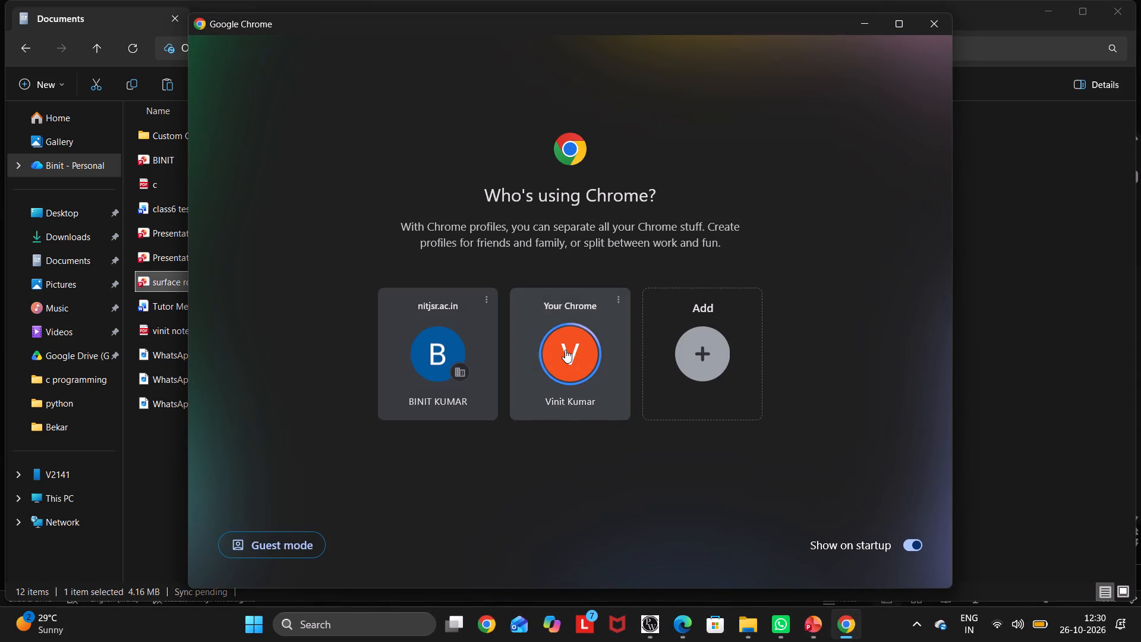
click(441, 303)
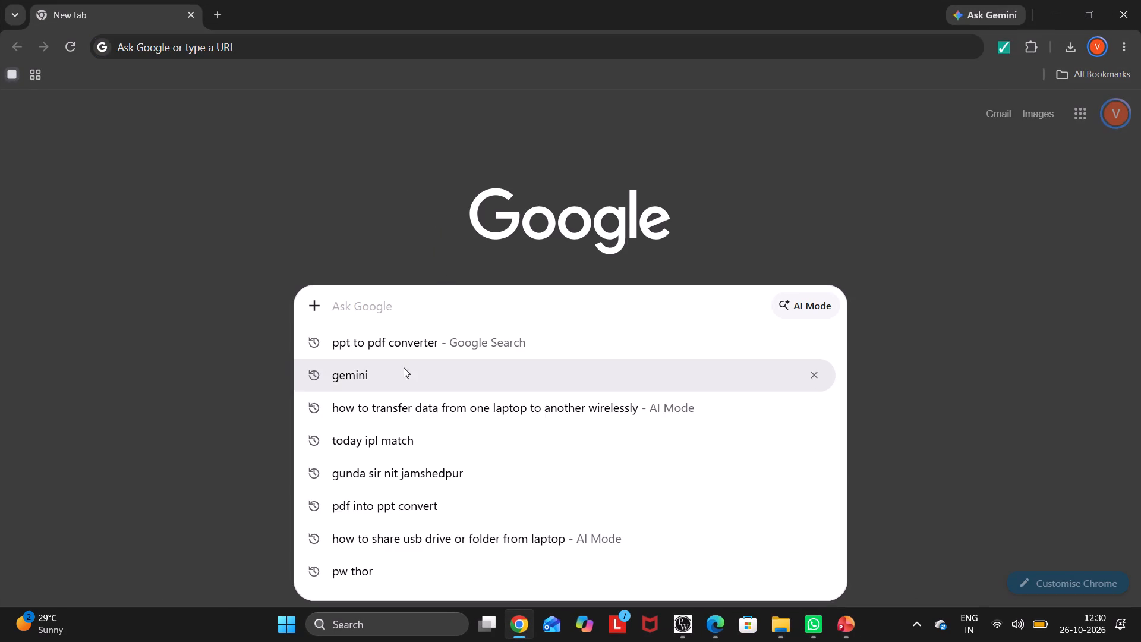
click(411, 333)
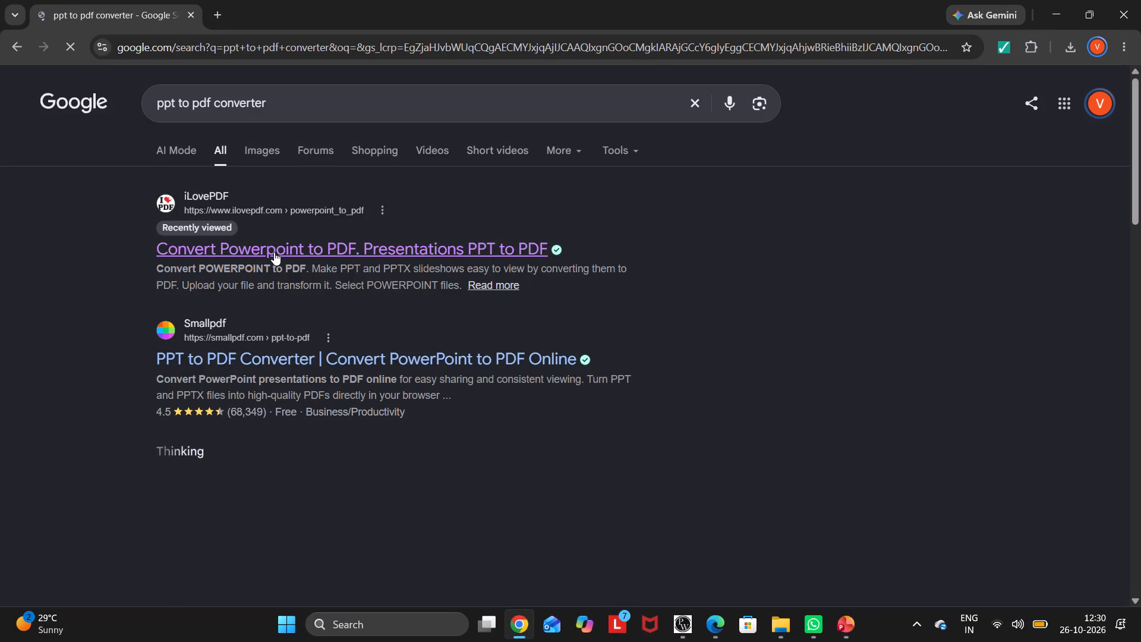
click(278, 244)
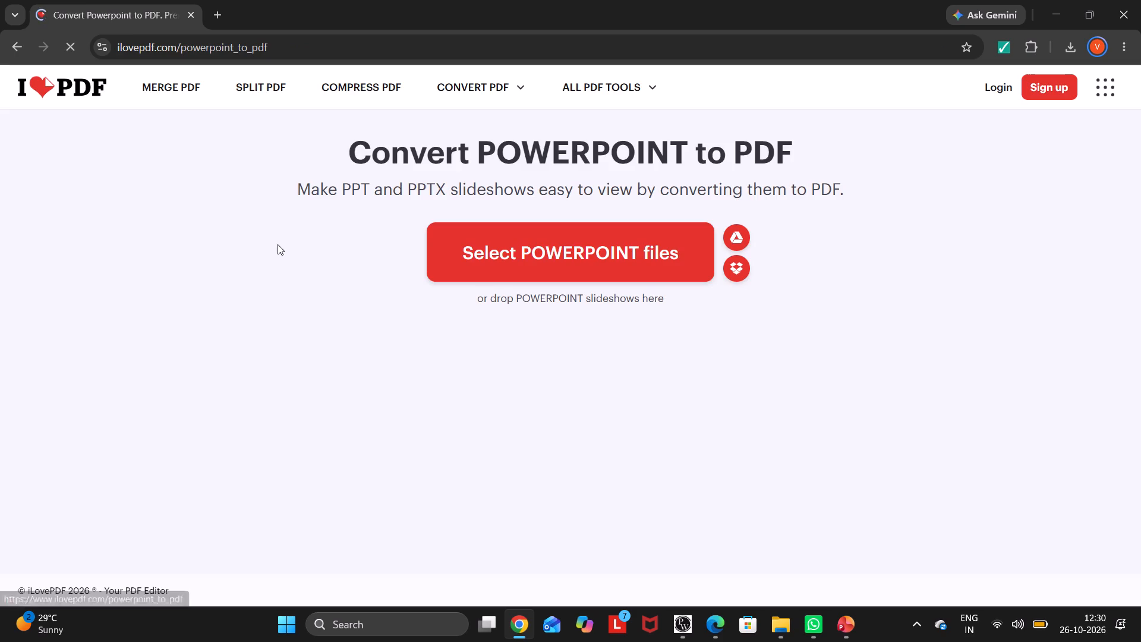
Try to upload the surface roughness metrology presentation from the Documents folder in personal OneDrive.
click(730, 236)
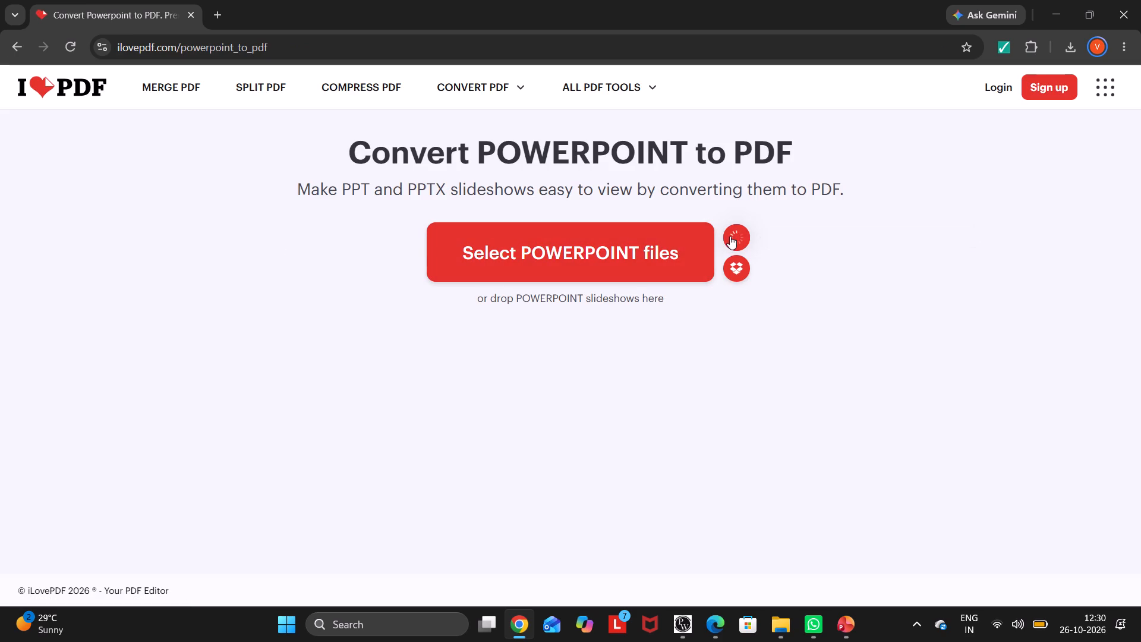
click(648, 254)
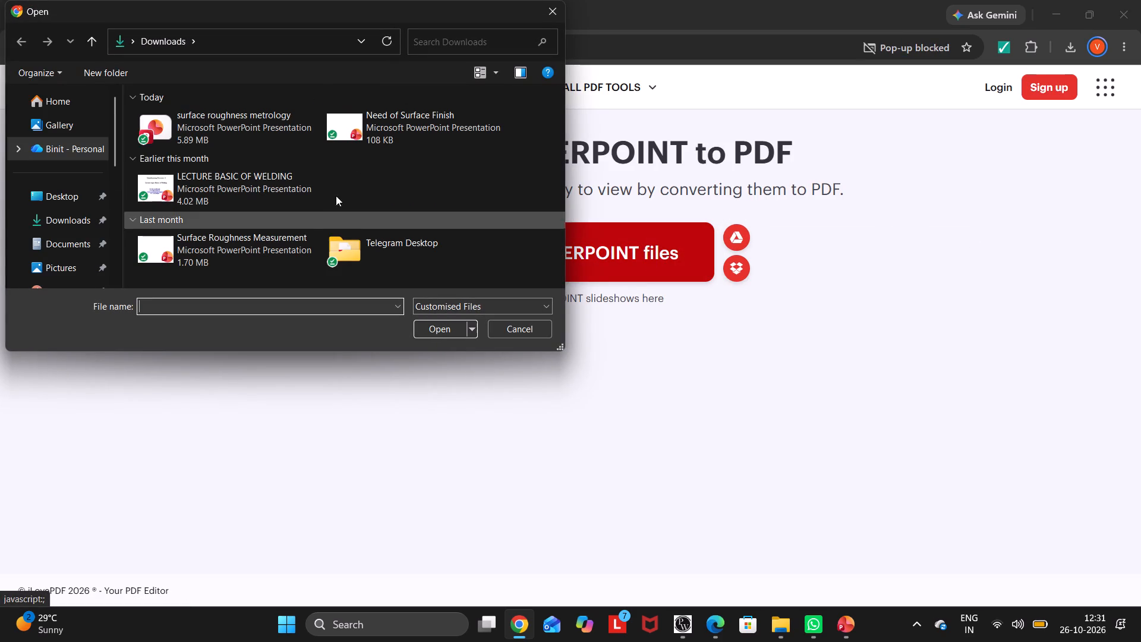
click(70, 145)
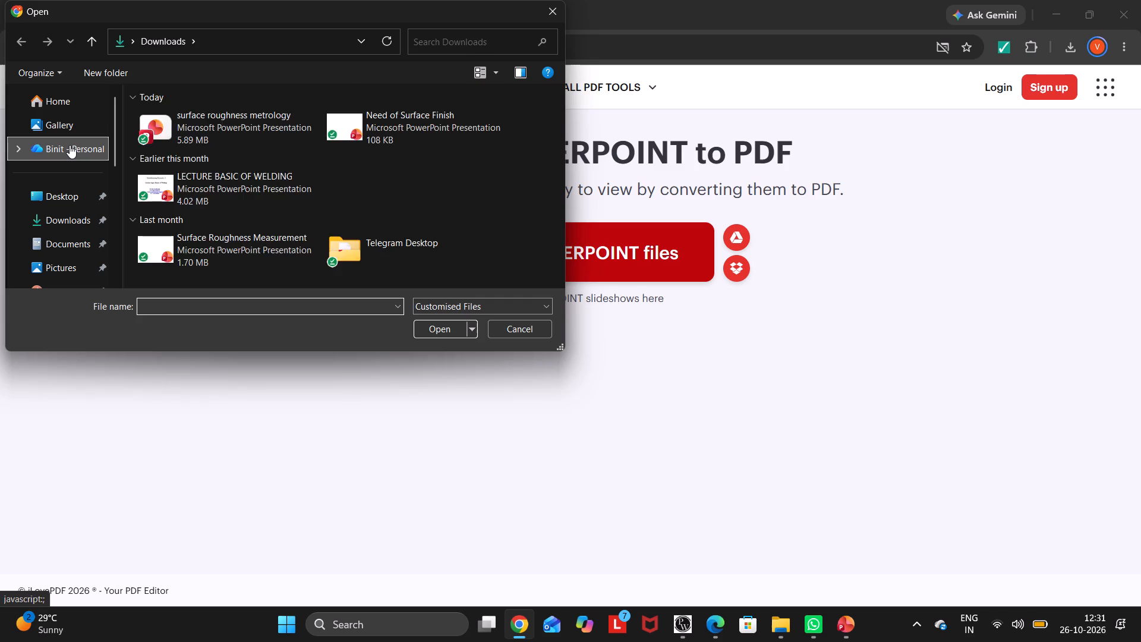
click(264, 161)
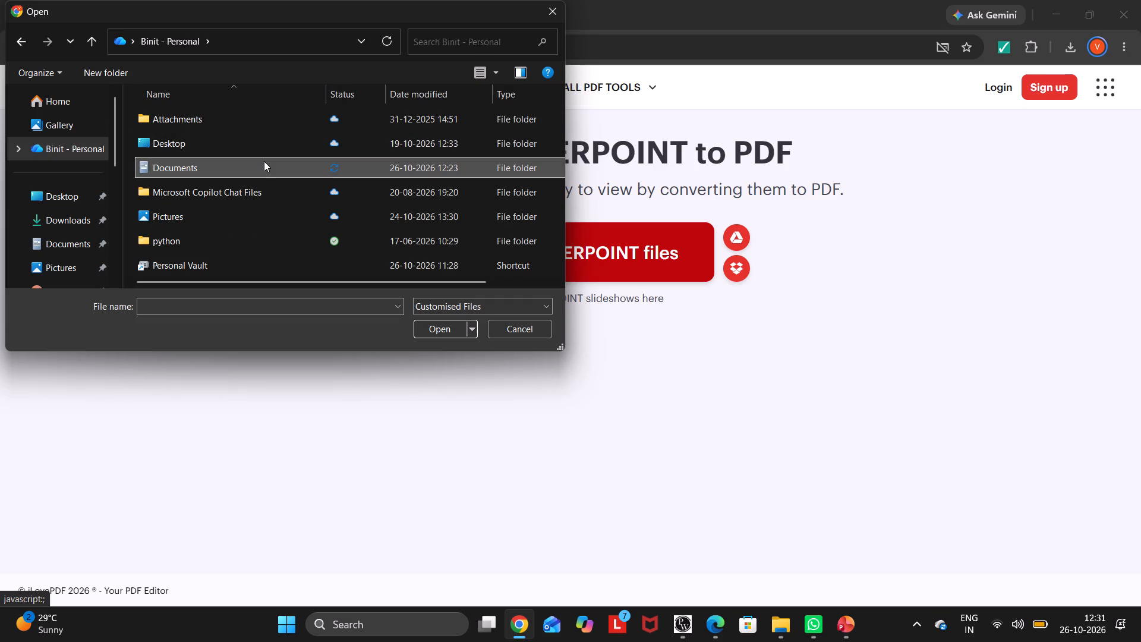
click(448, 325)
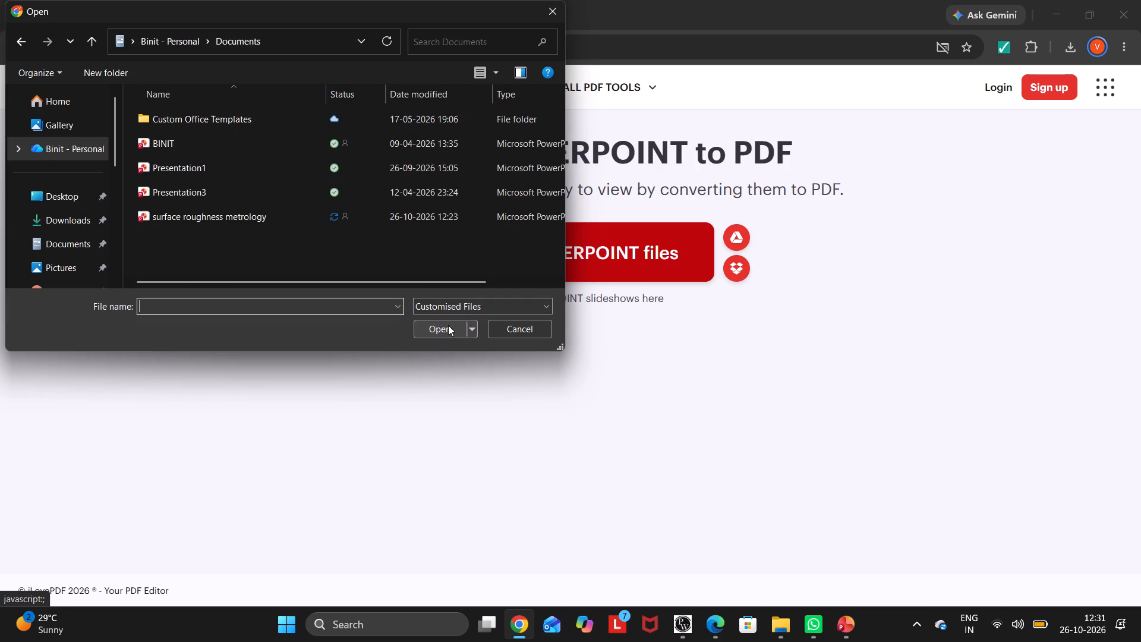
click(244, 216)
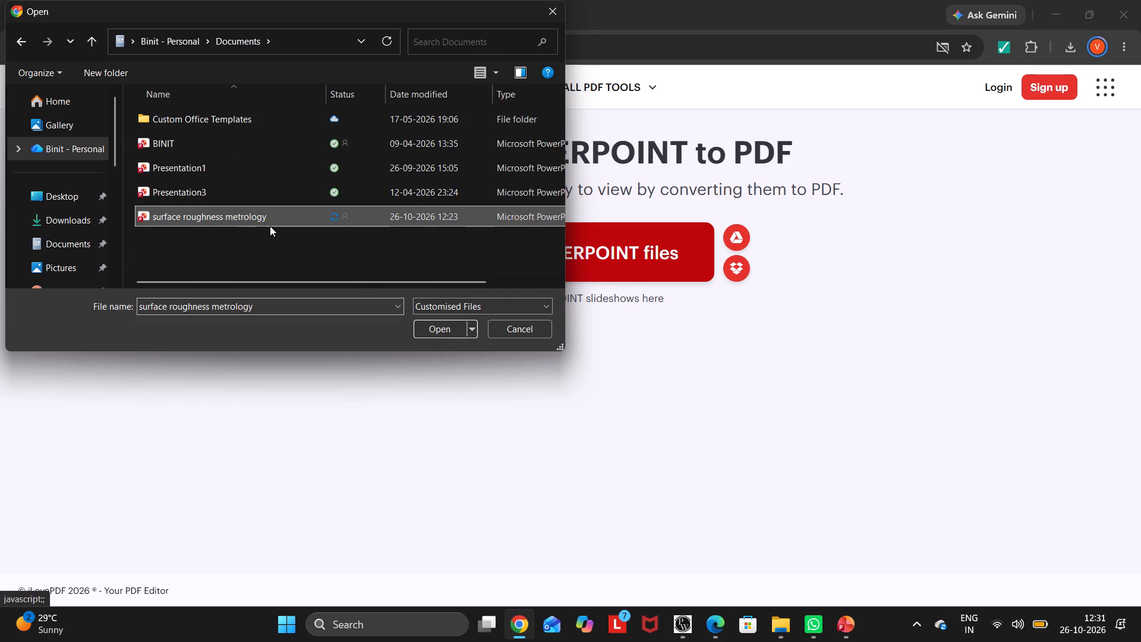
click(436, 325)
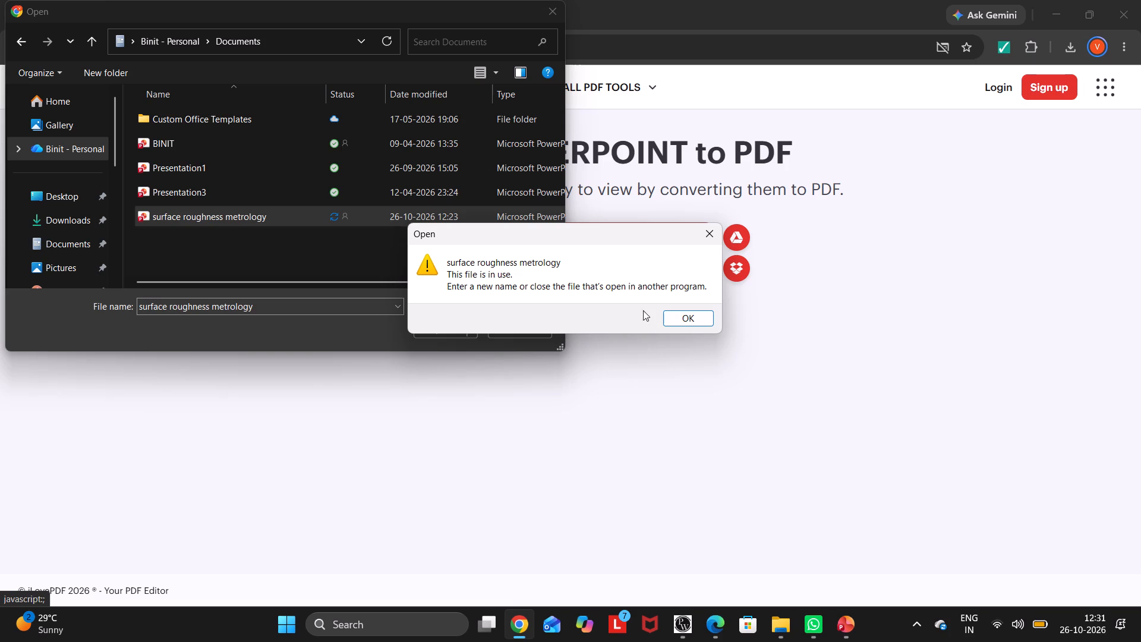
click(688, 313)
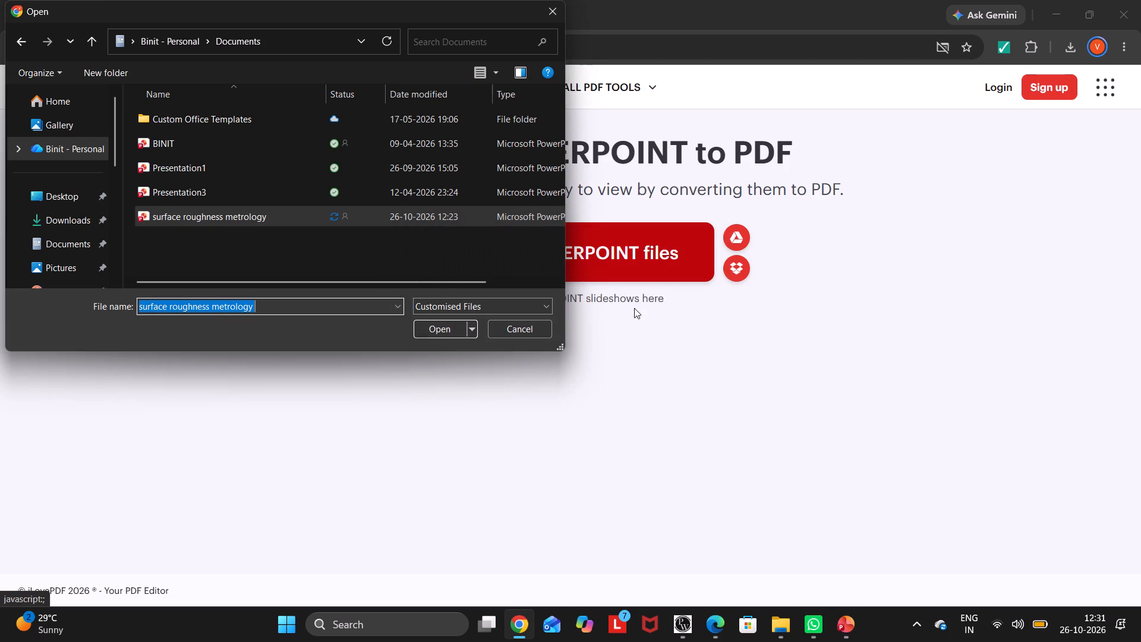
Close the open surface roughness metrology presentations in PowerPoint, leaving the LECTURE BASIC OF WELDING presentation open.
click(789, 624)
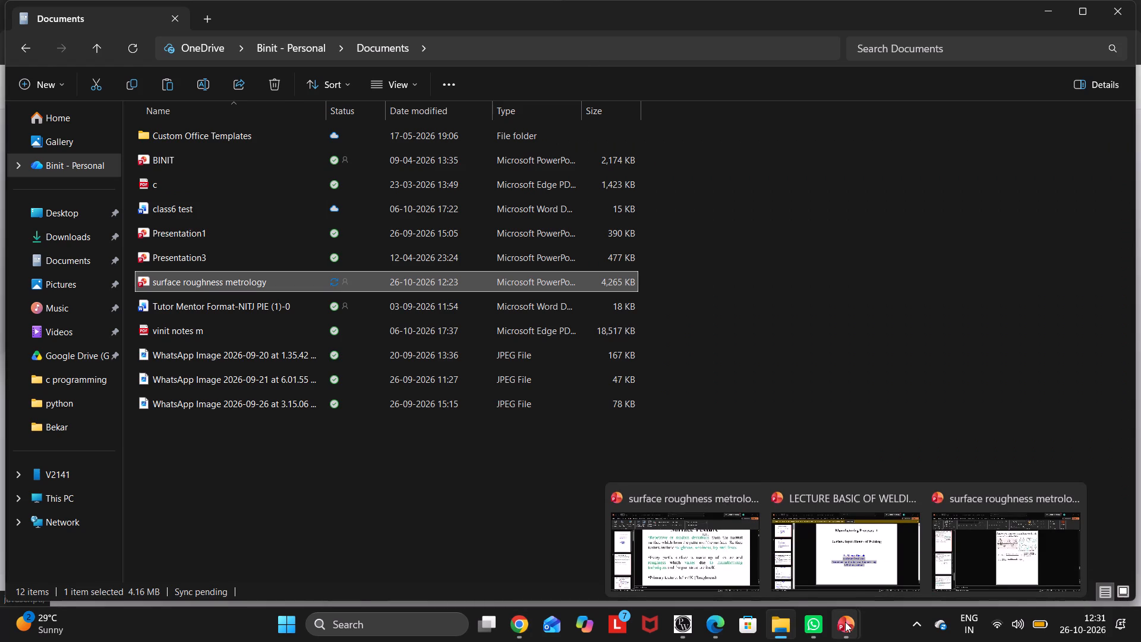
click(762, 494)
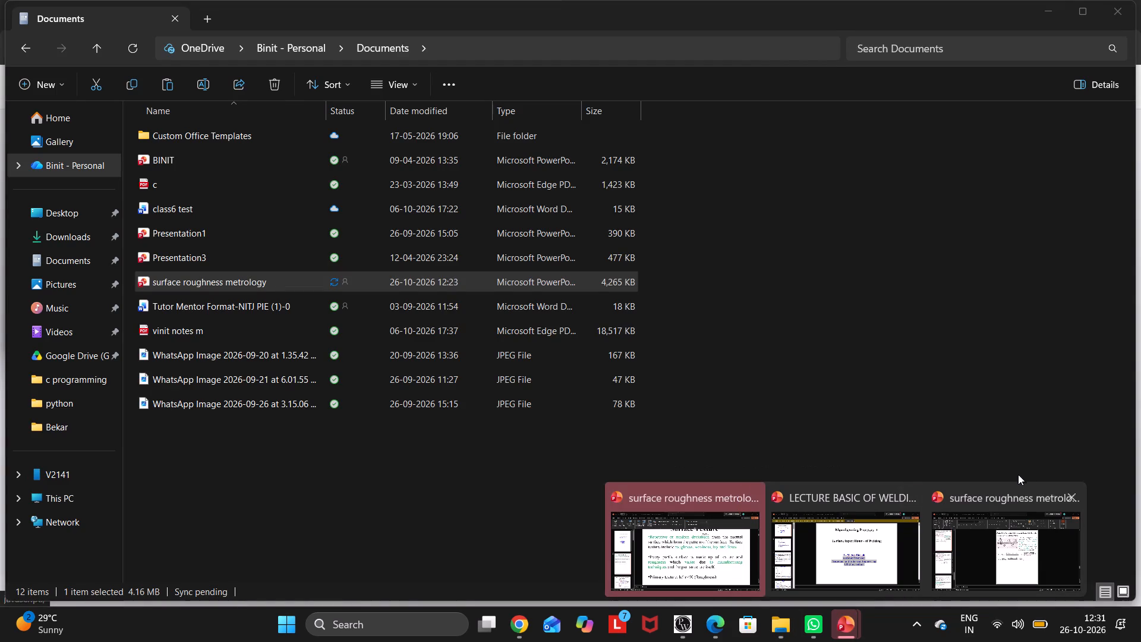
click(1067, 493)
click(757, 496)
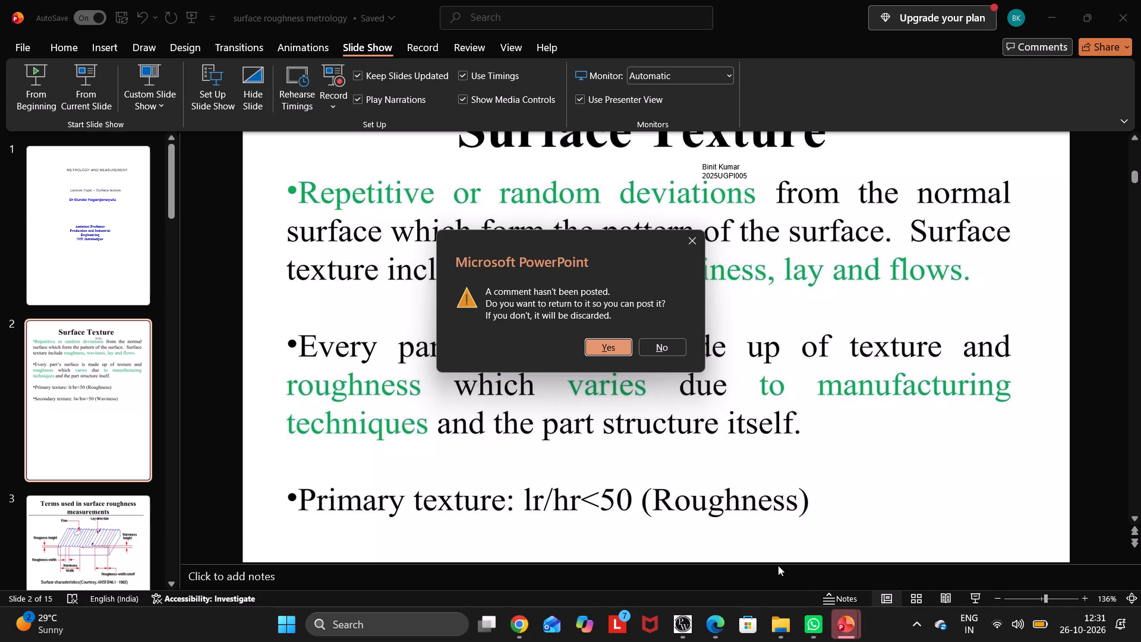
click(694, 230)
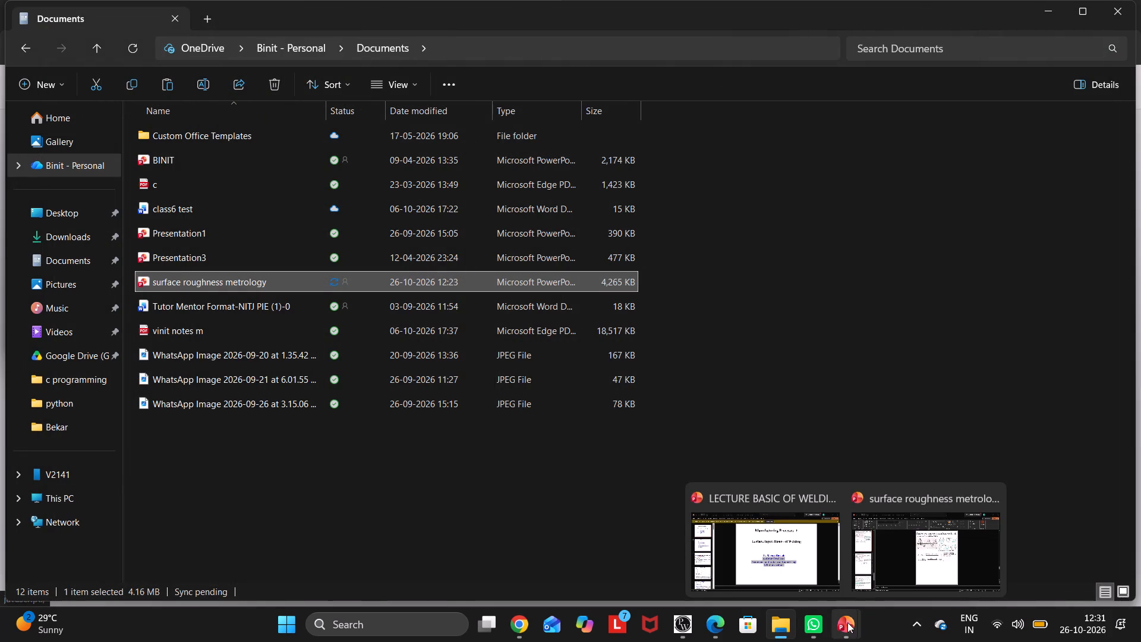
click(996, 493)
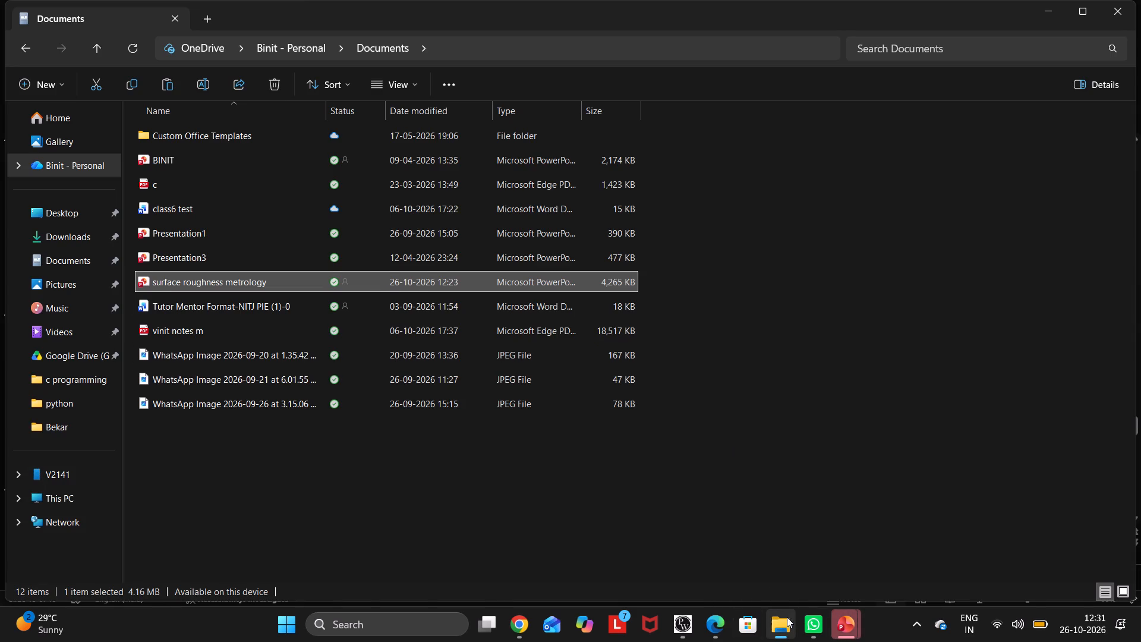
Switch back to Chrome, upload the selected surface roughness metrology presentation, and convert it to PDF.
click(530, 616)
click(443, 331)
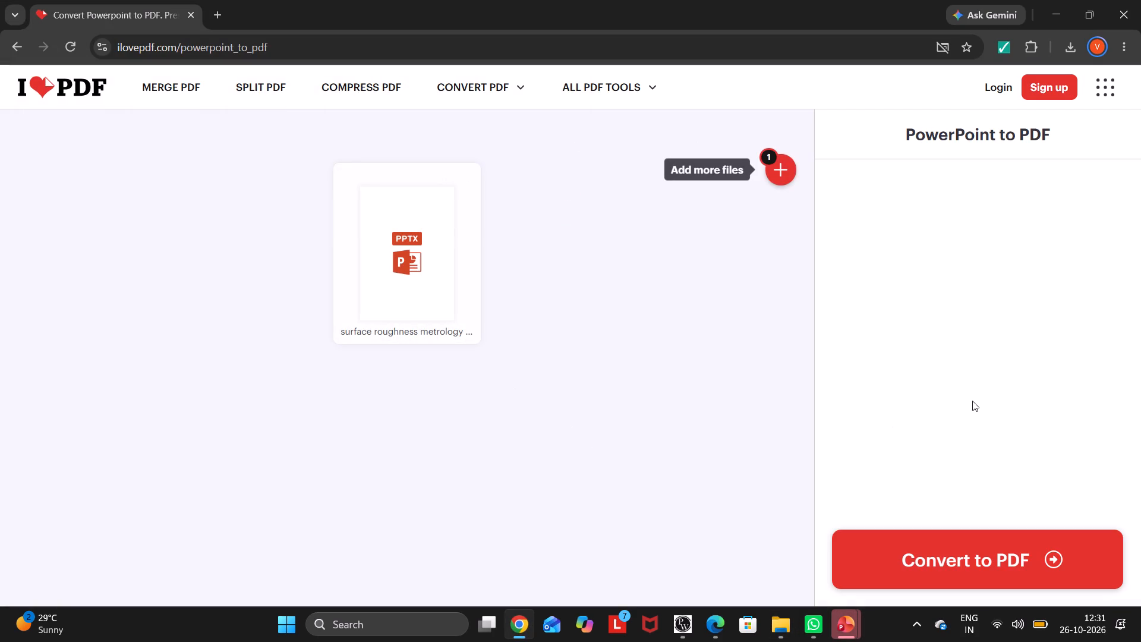
click(946, 550)
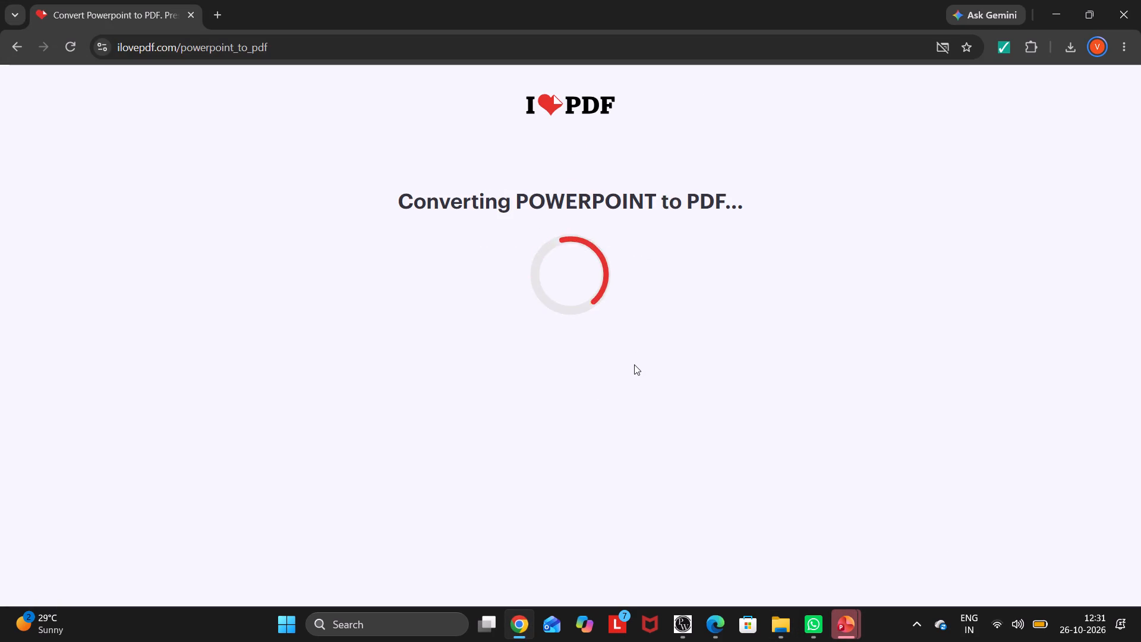
click(554, 232)
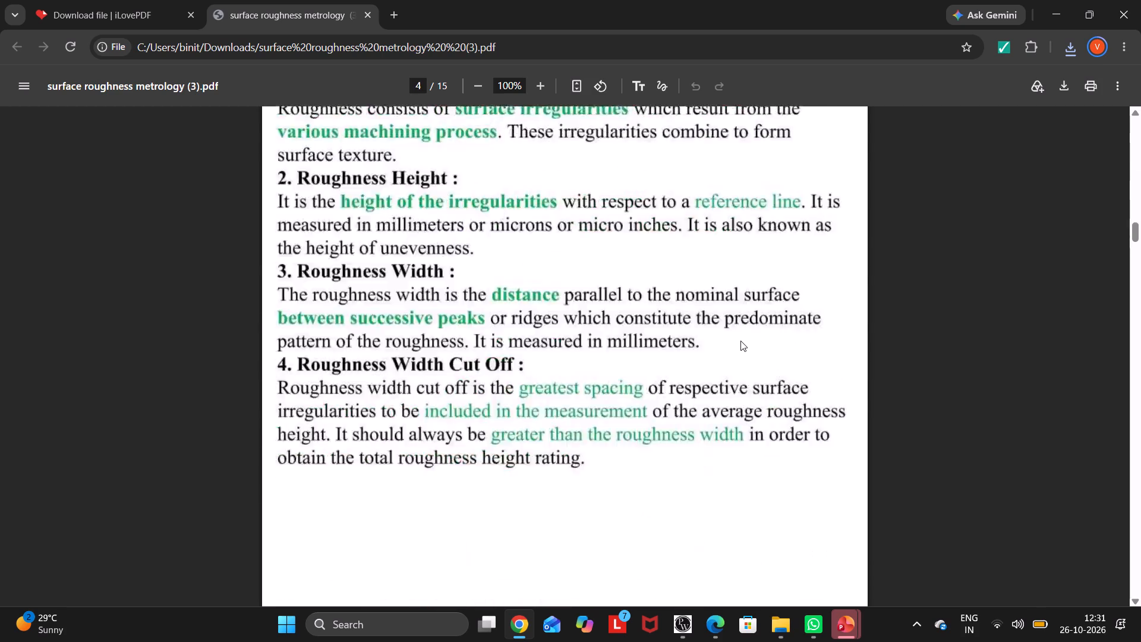
scroll(740, 341, down, 7)
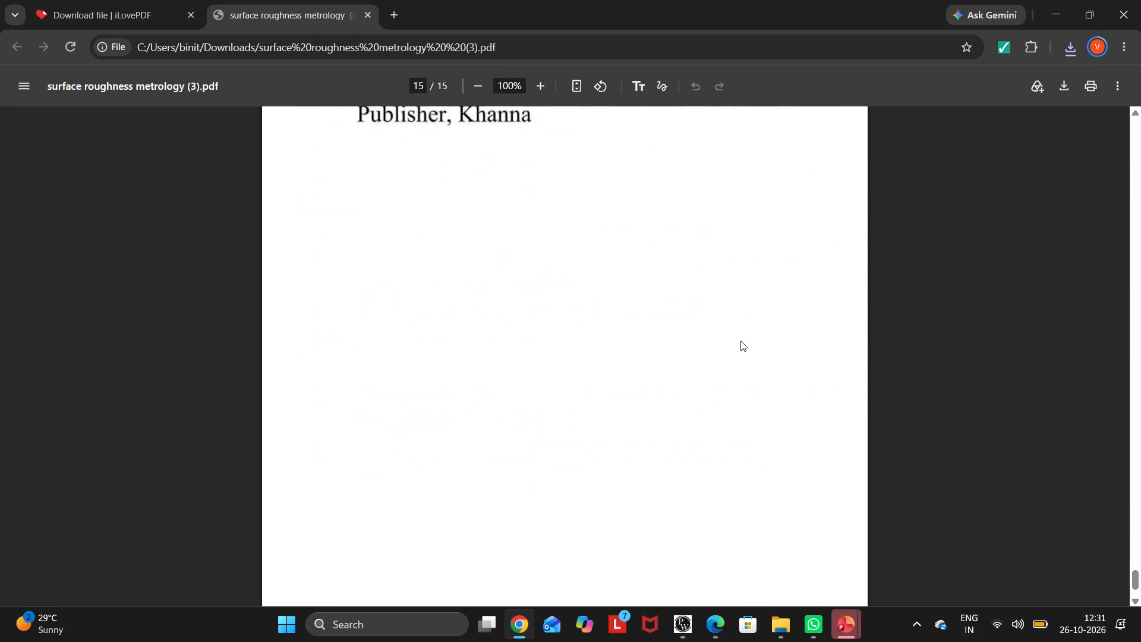
scroll(740, 341, down, 1)
scroll(740, 341, up, 4)
scroll(740, 341, down, 3)
scroll(740, 341, up, 1)
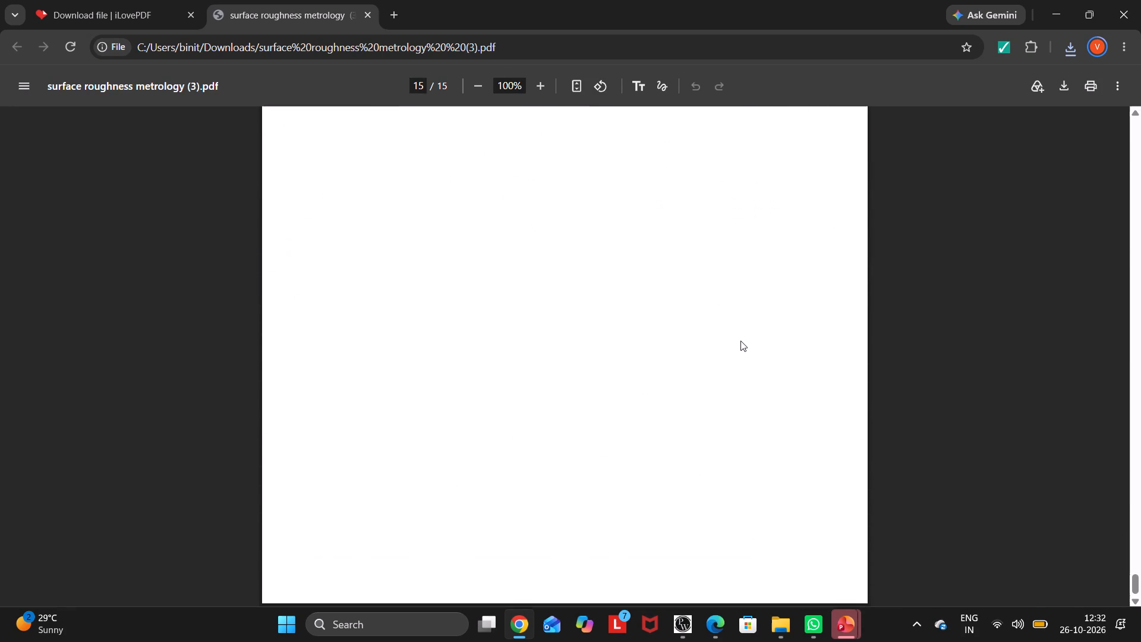
Re-examine the last pages of the converted PDF, checking the text layout on the Need of Surface Finish page.
scroll(740, 341, up, 2)
scroll(740, 341, down, 2)
scroll(740, 341, up, 1)
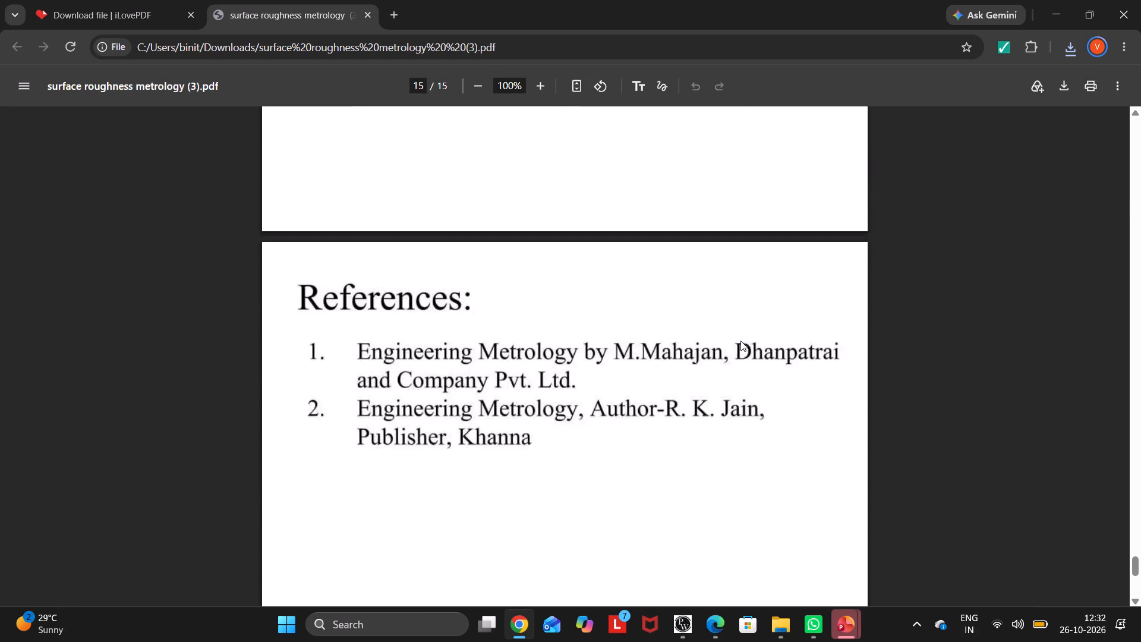
scroll(740, 341, up, 5)
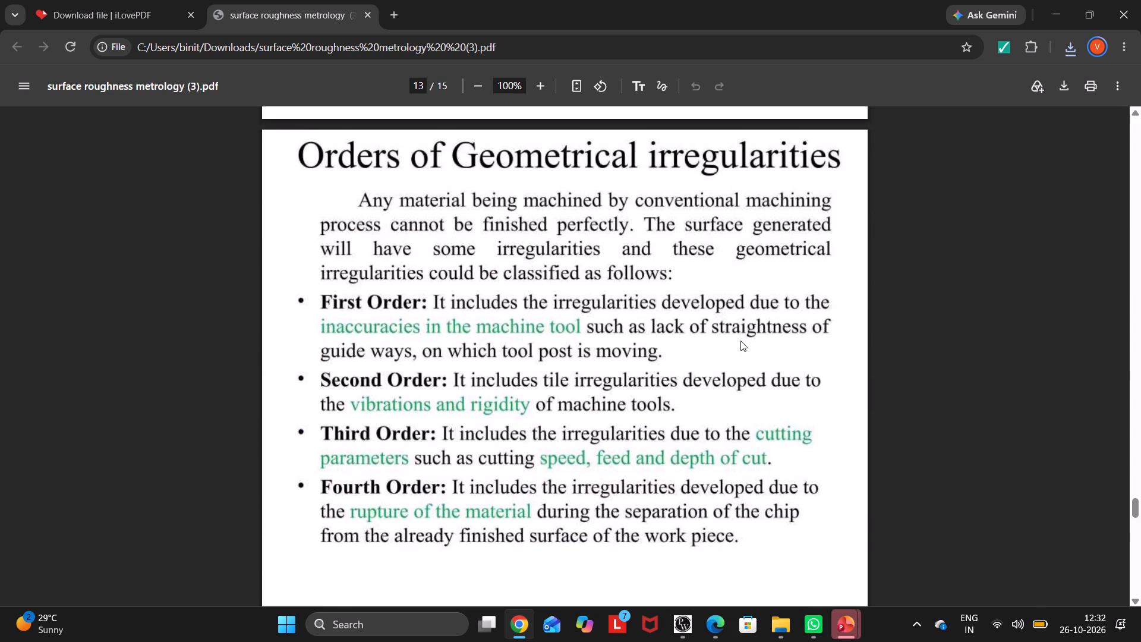
scroll(740, 341, down, 7)
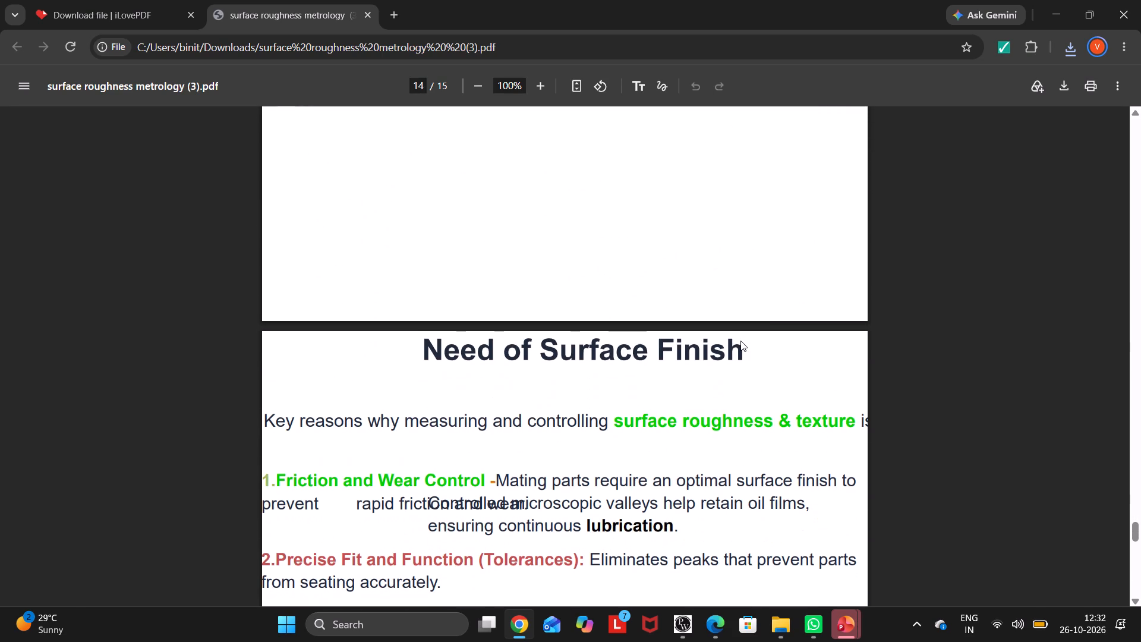
scroll(740, 341, down, 3)
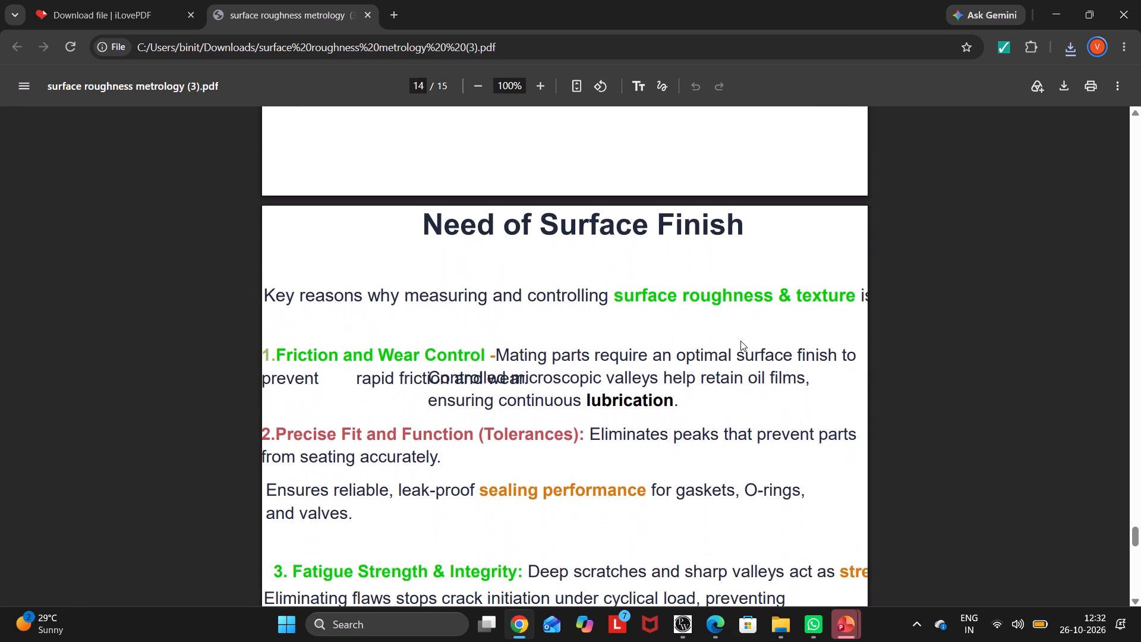
scroll(740, 341, down, 1)
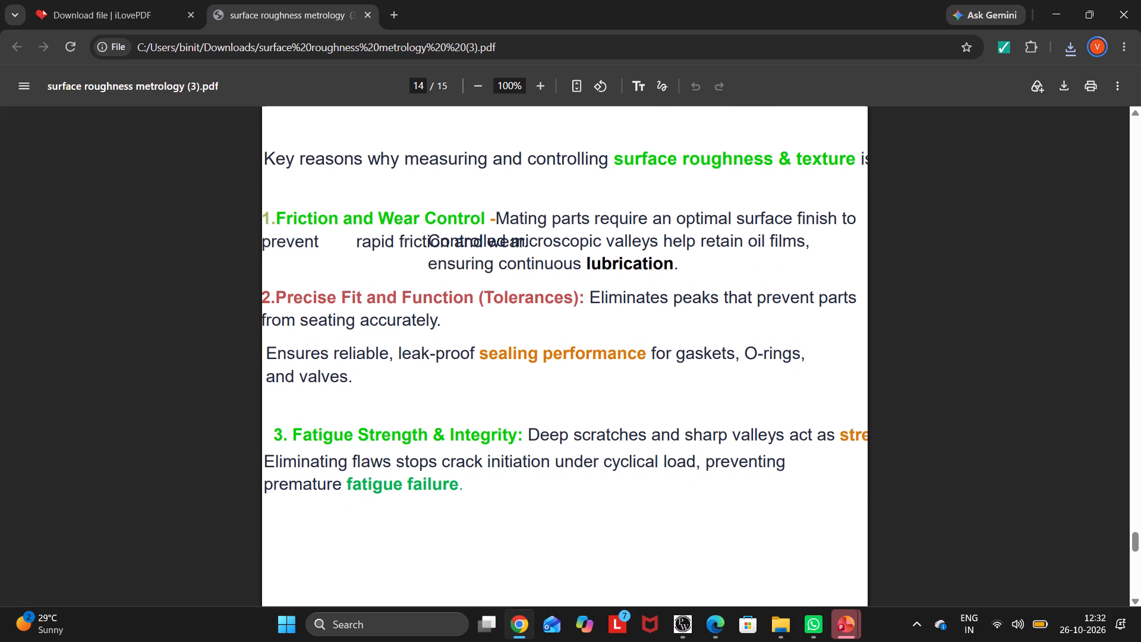
click(398, 275)
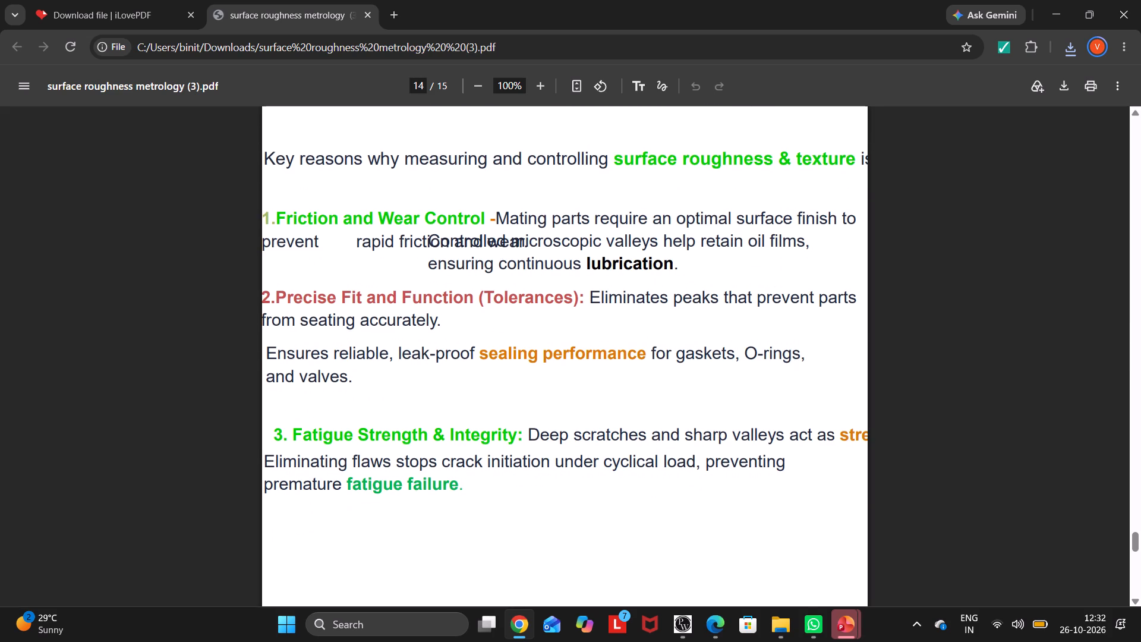
click(527, 239)
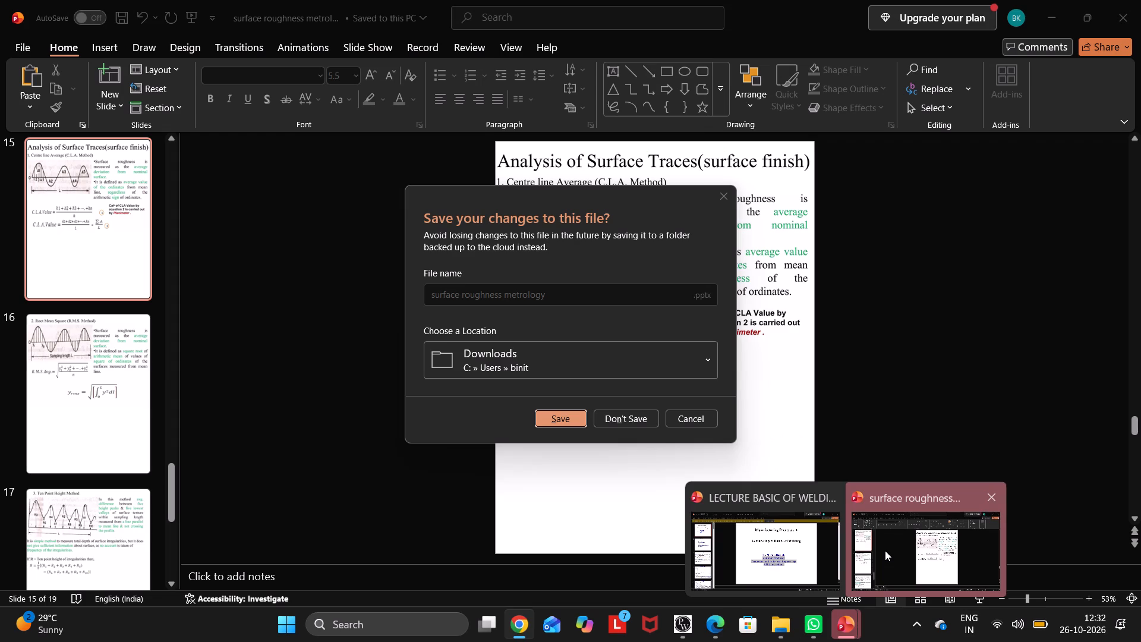
Switch to the surface roughness presentation still open in PowerPoint and cancel its pending save prompt.
click(885, 550)
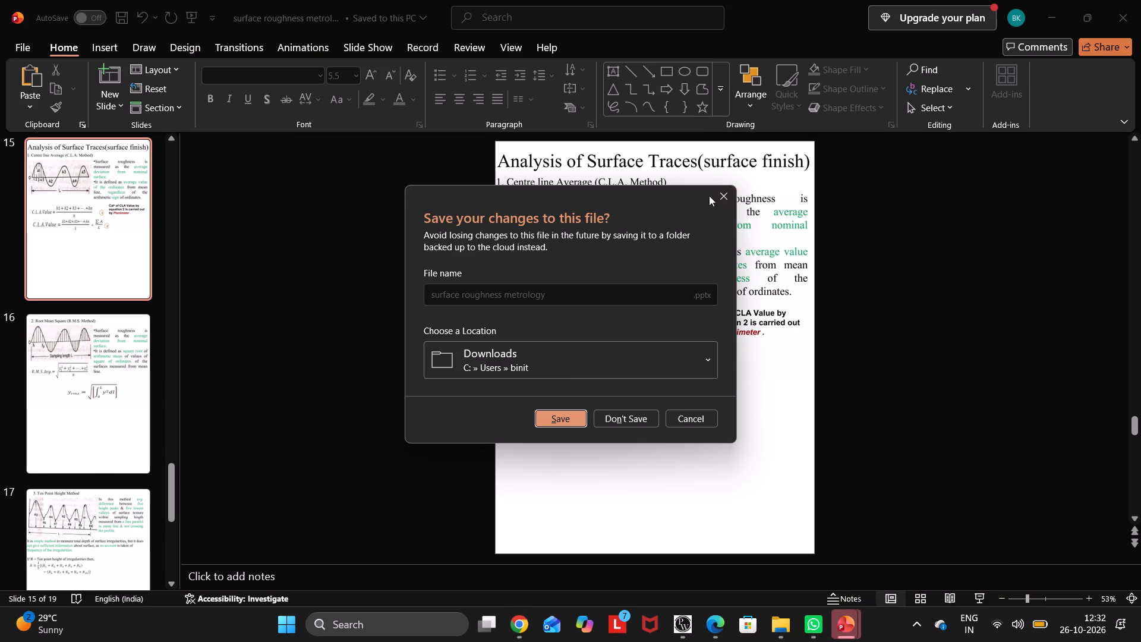
click(717, 197)
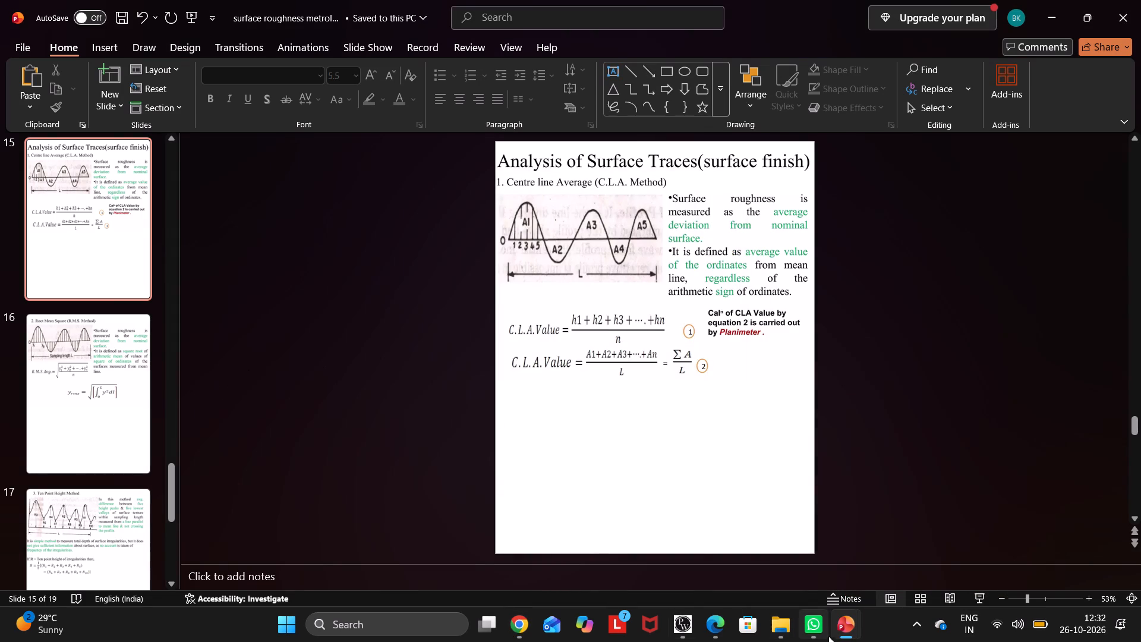
Open the surface roughness metrology presentation from the OneDrive Documents folder in File Explorer.
click(774, 621)
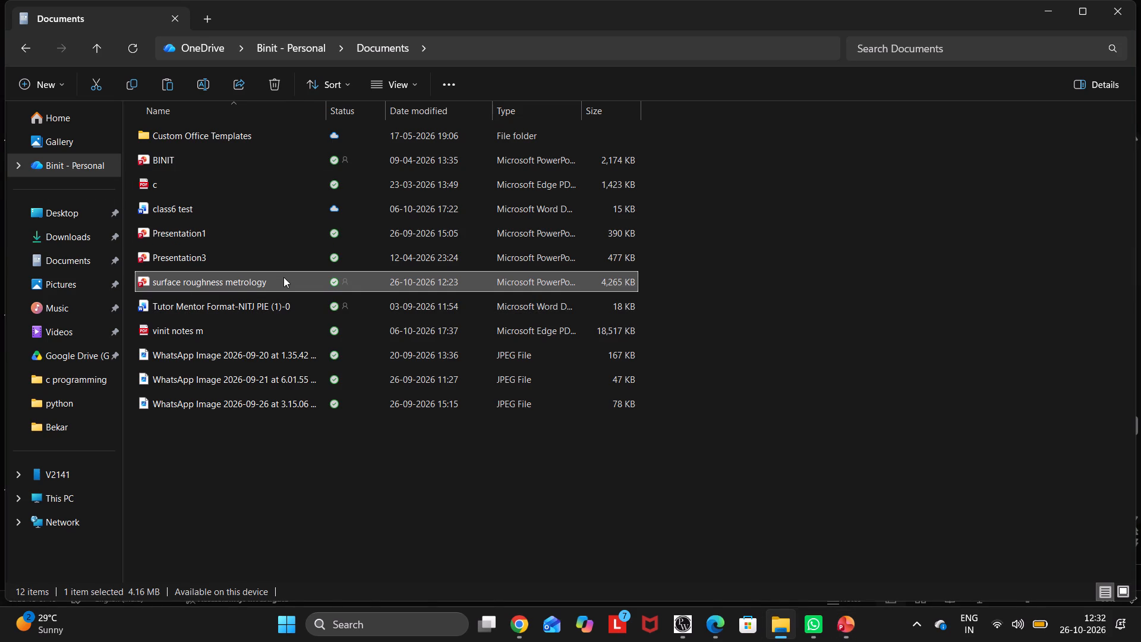
right_click(283, 277)
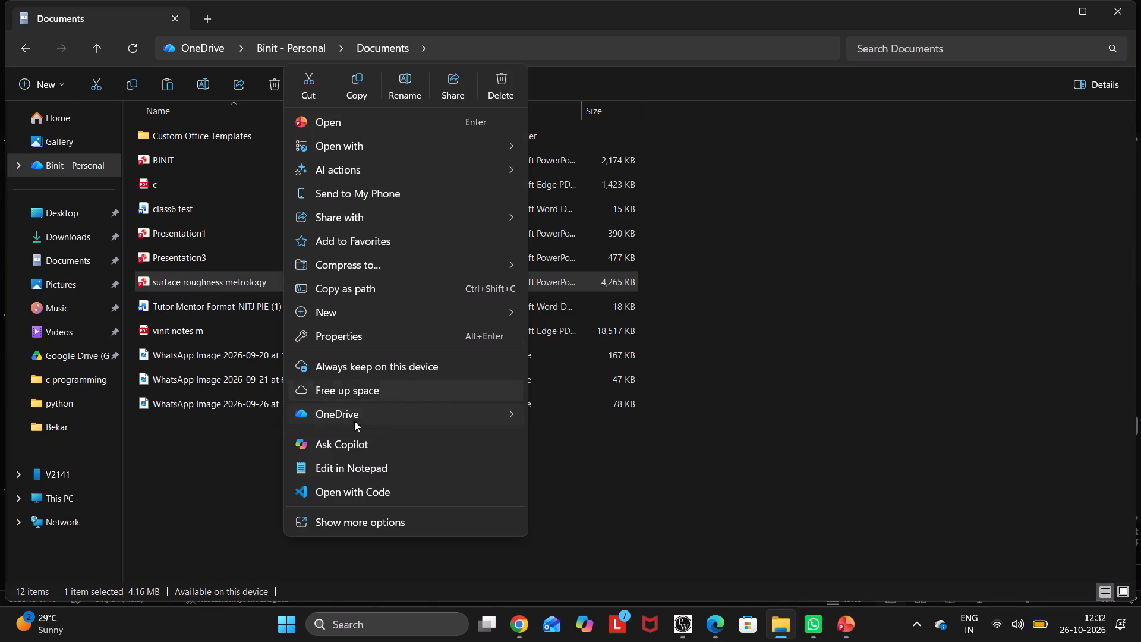
click(354, 109)
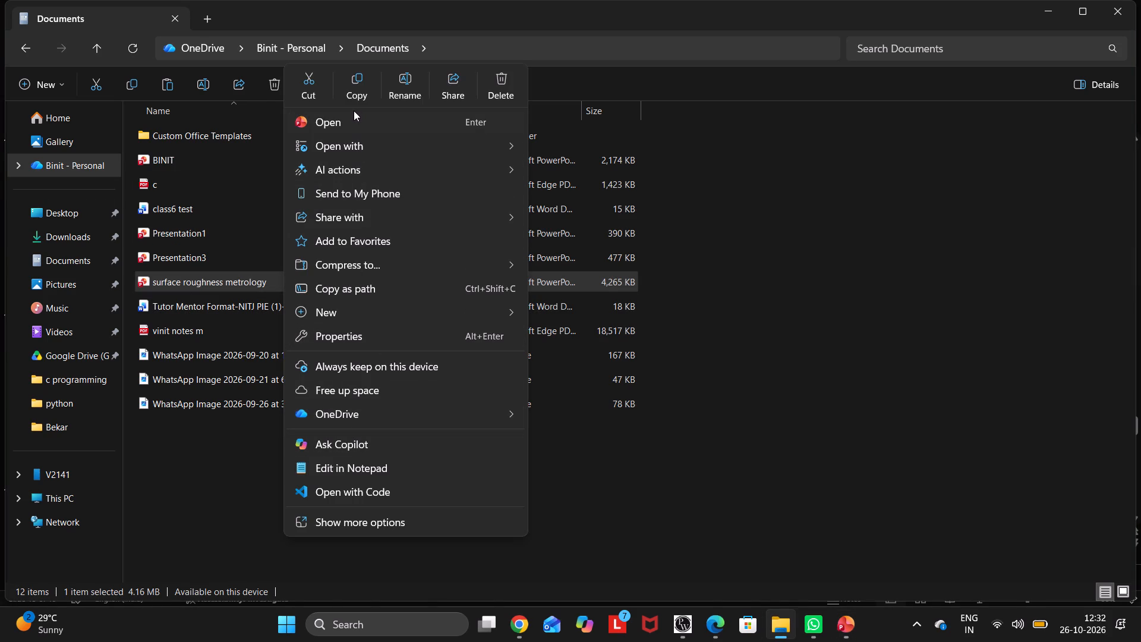
click(354, 115)
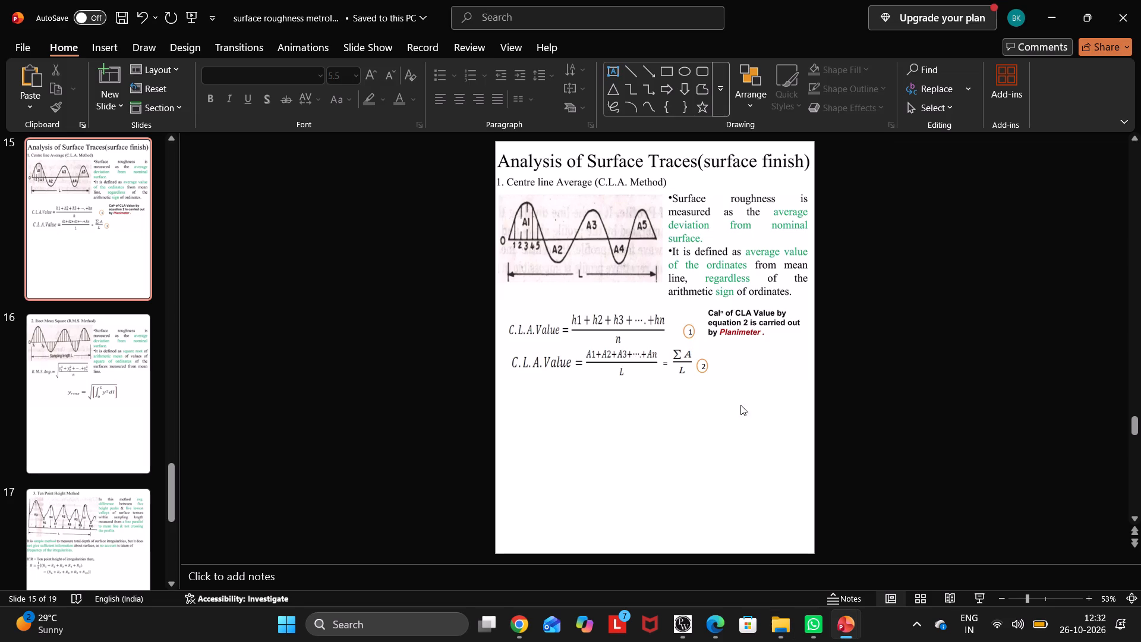
On slide 14, Need of Surface Finish, add three spaces after "rapid friction and wear.".
scroll(1, 525, down, 1)
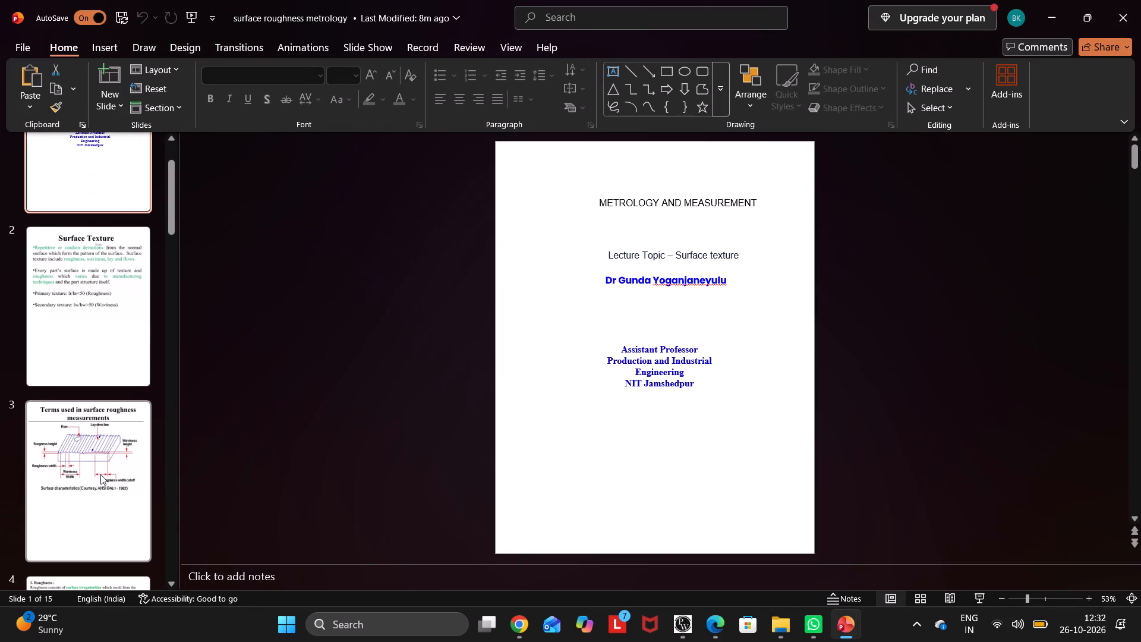
scroll(100, 474, down, 4)
click(98, 295)
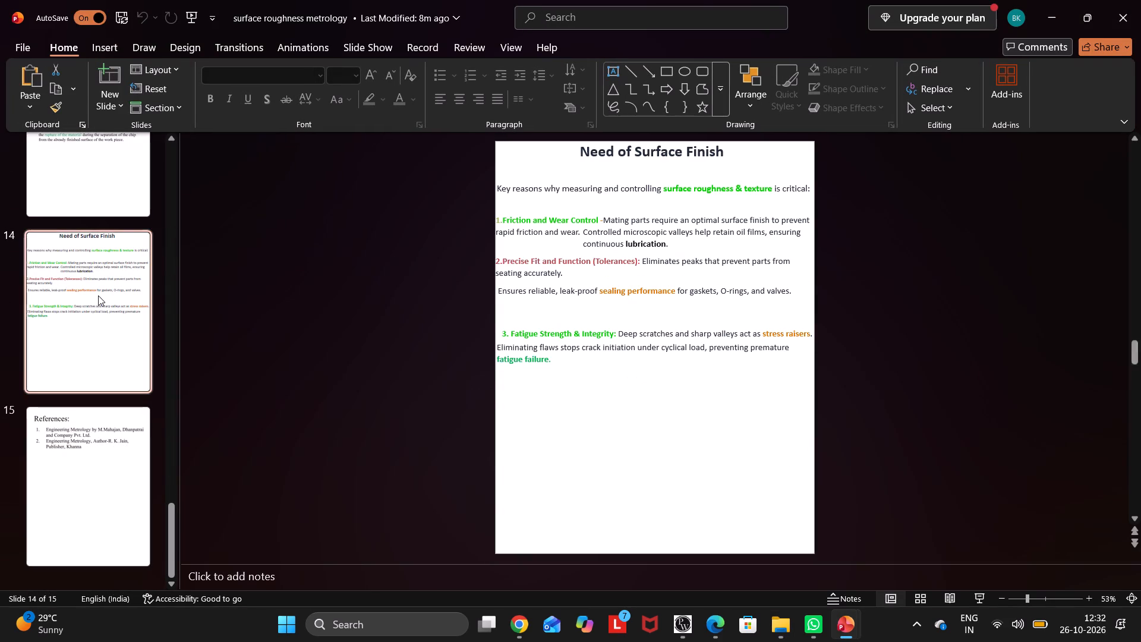
click(579, 234)
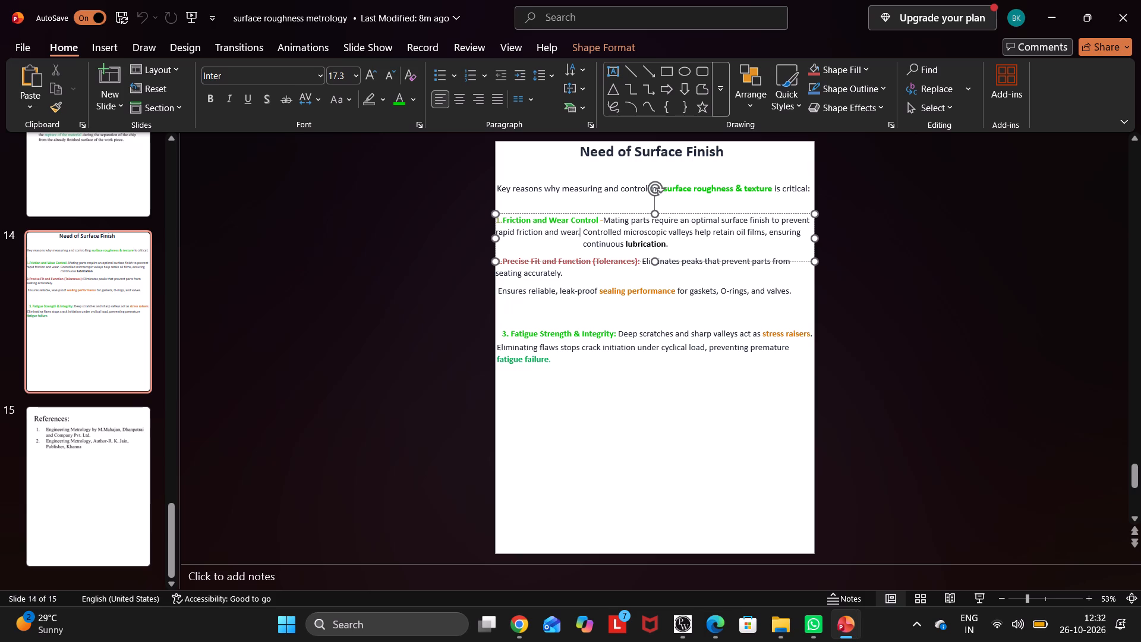
key(space)
key(space)
key(space)
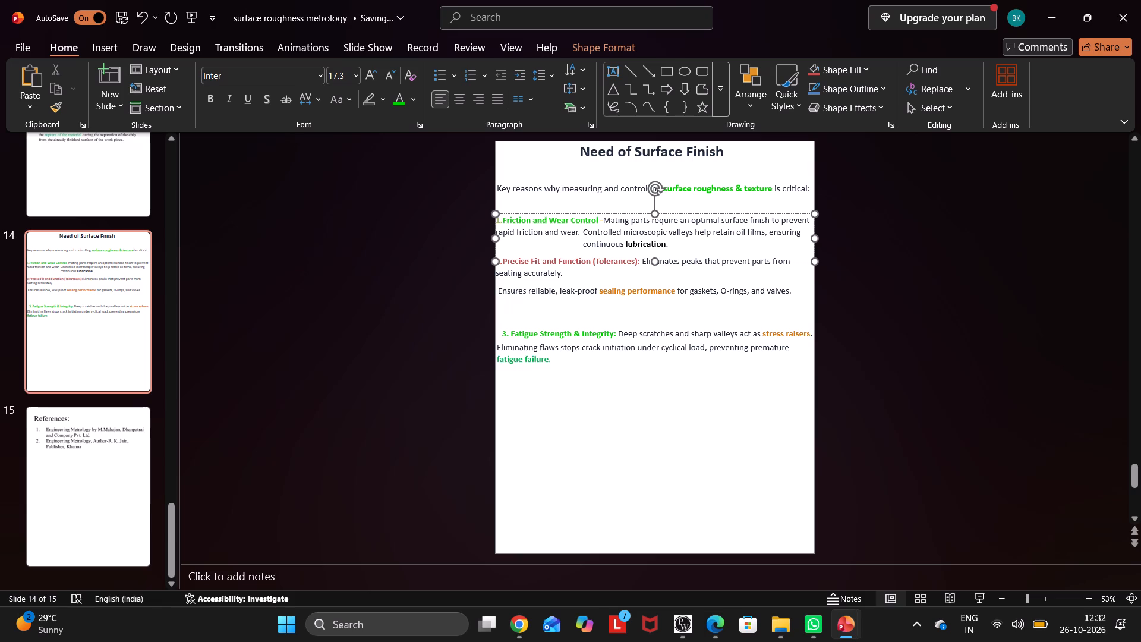
Narrow the "Controlled microscopic valleys" text box so it starts farther from "rapid friction and wear.", and save the presentation.
click(582, 229)
click(583, 230)
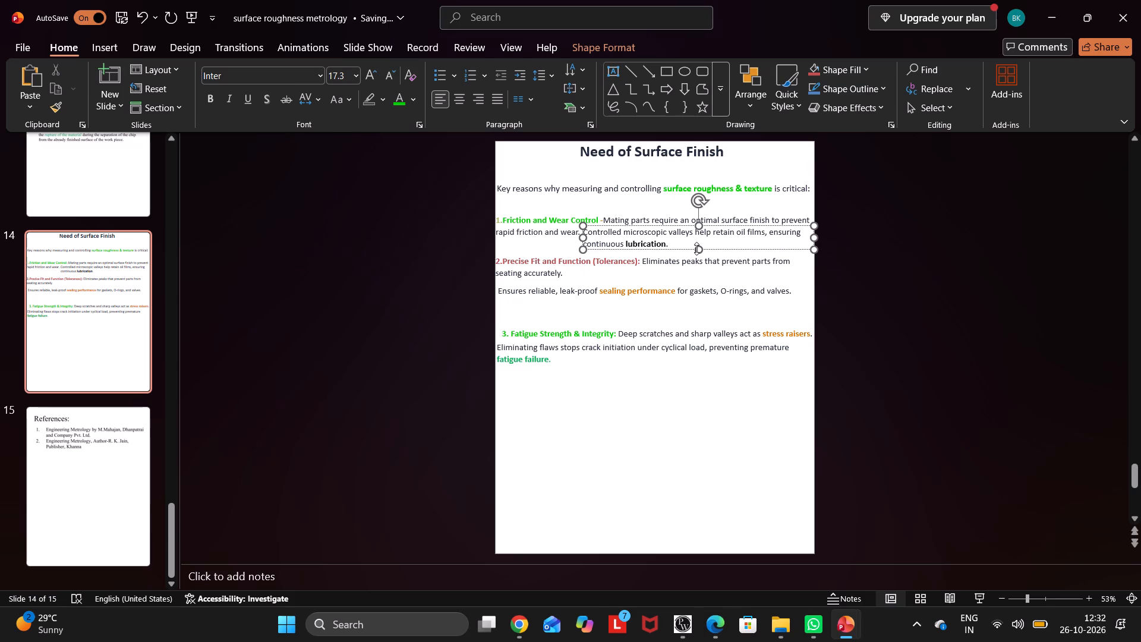
drag(696, 248, 696, 256)
drag(583, 238, 600, 238)
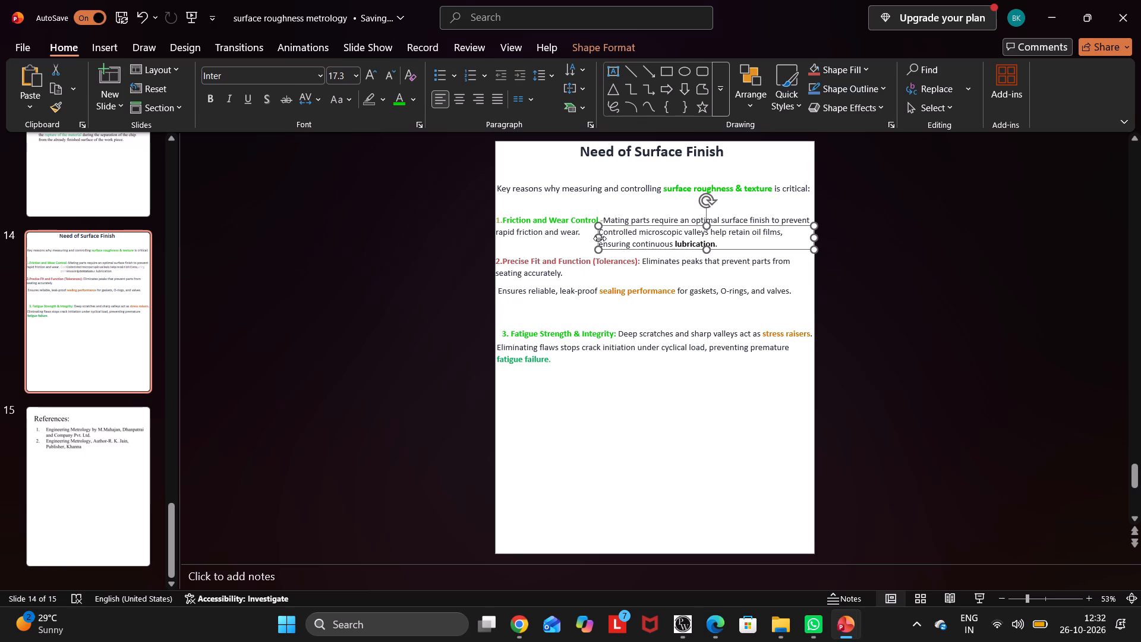
click(726, 246)
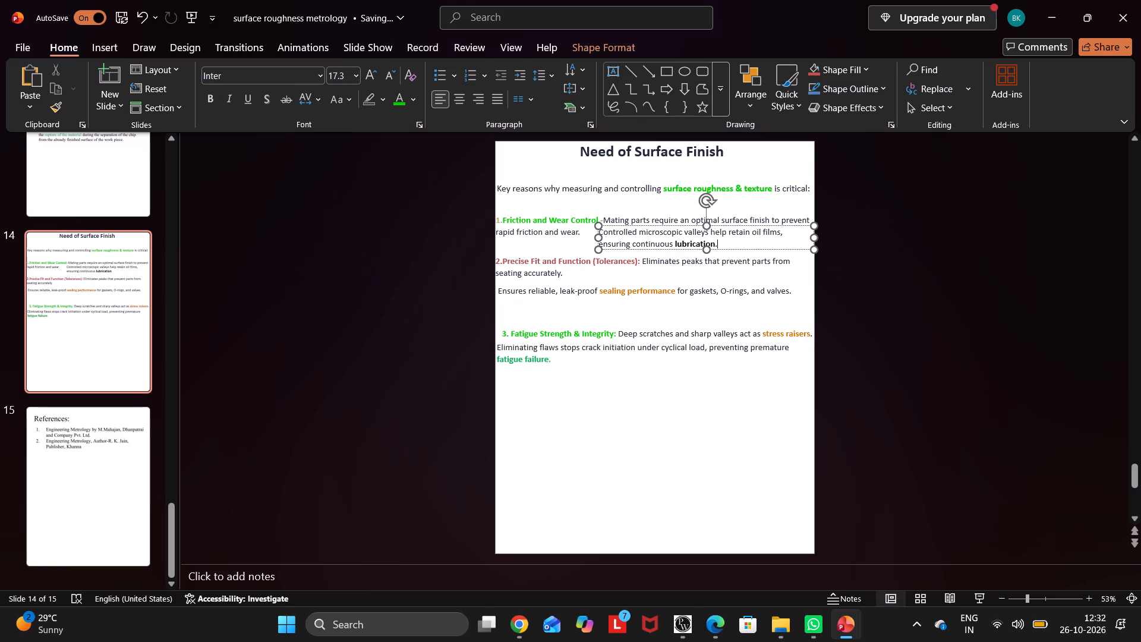
click(735, 244)
click(118, 15)
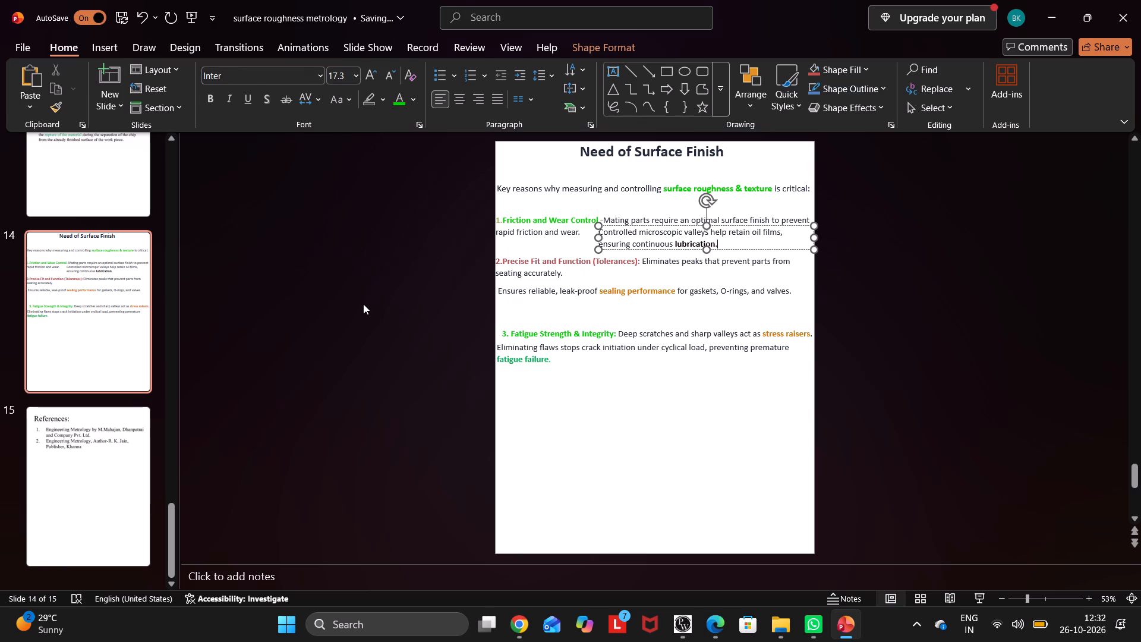
click(363, 304)
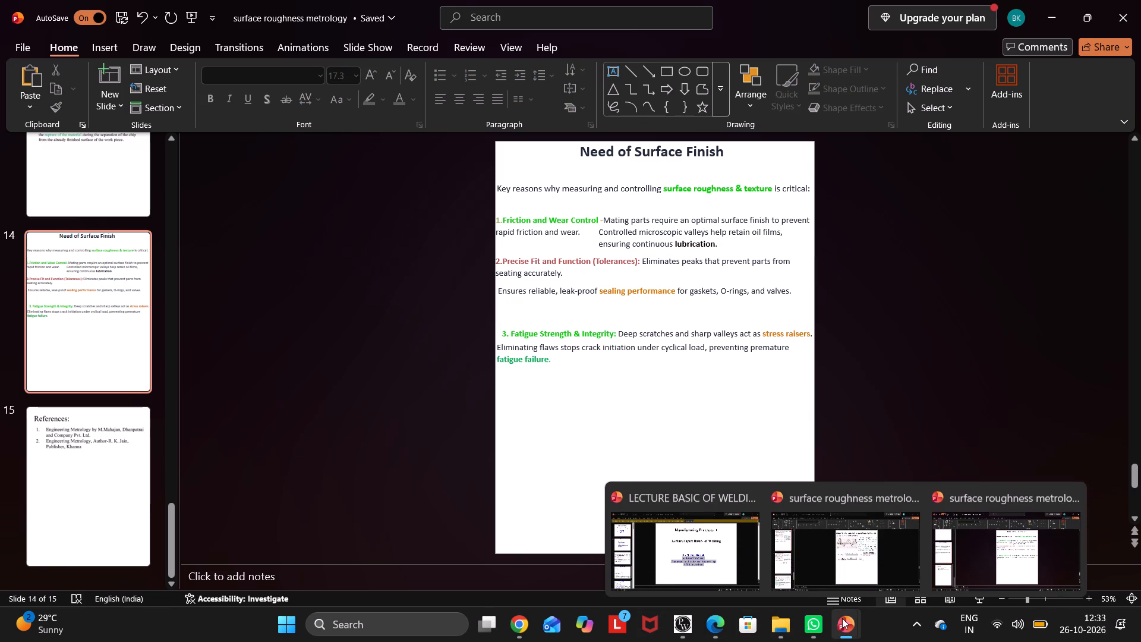
Close both open surface roughness metrology presentations, saving the changes to the copy in Downloads.
click(1075, 487)
click(990, 506)
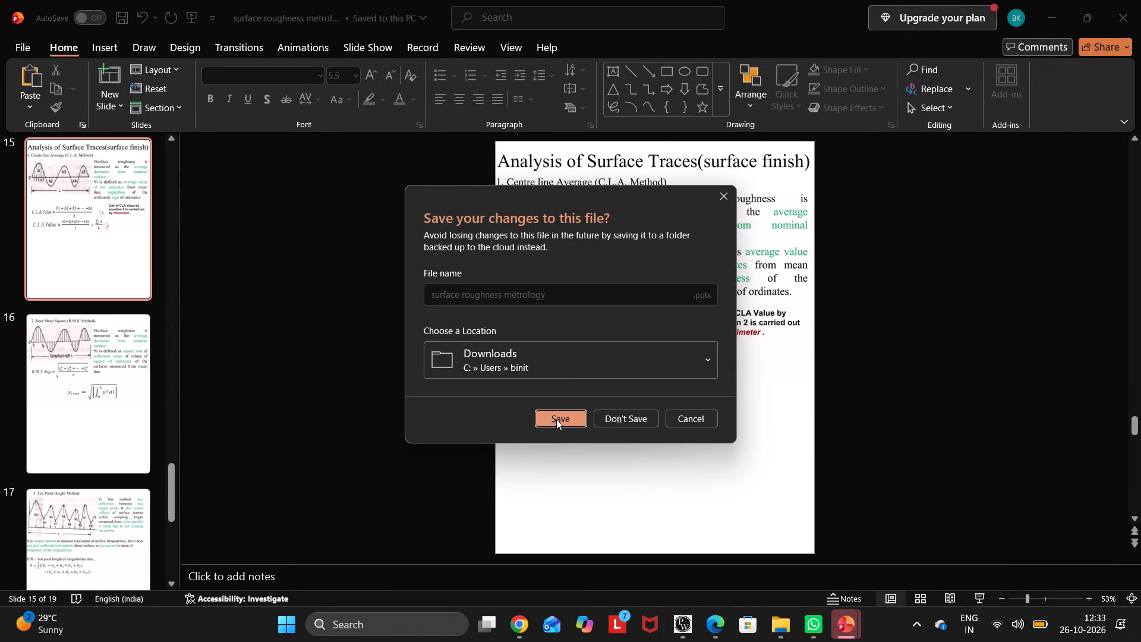
click(556, 419)
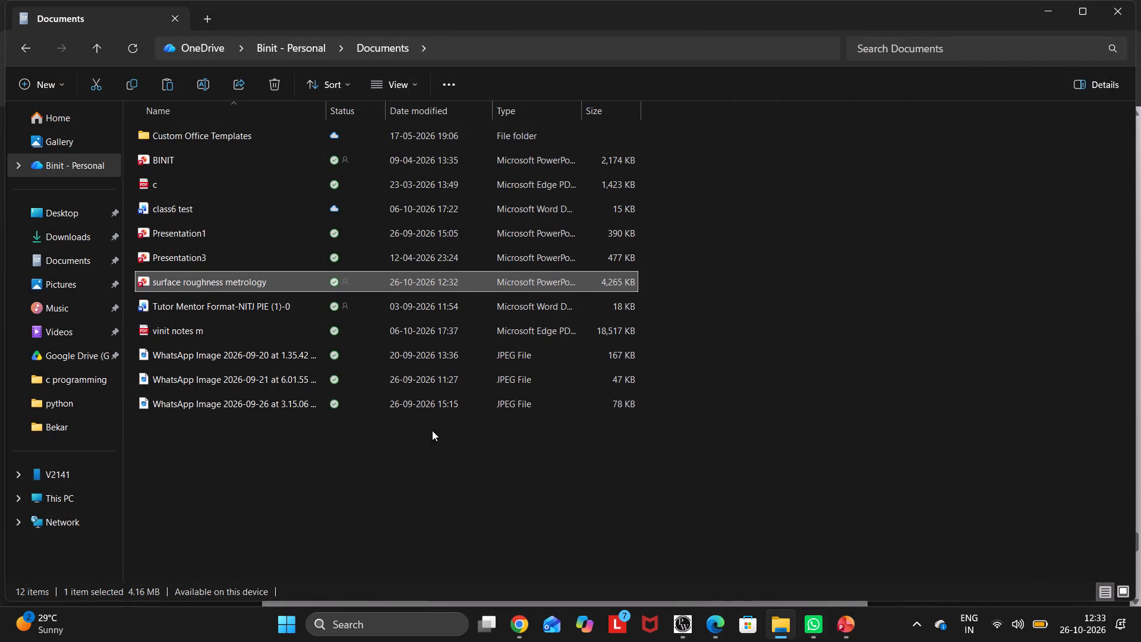
Reopen the surface roughness metrology presentation from the OneDrive Documents folder and look through its slide thumbnails.
right_click(308, 282)
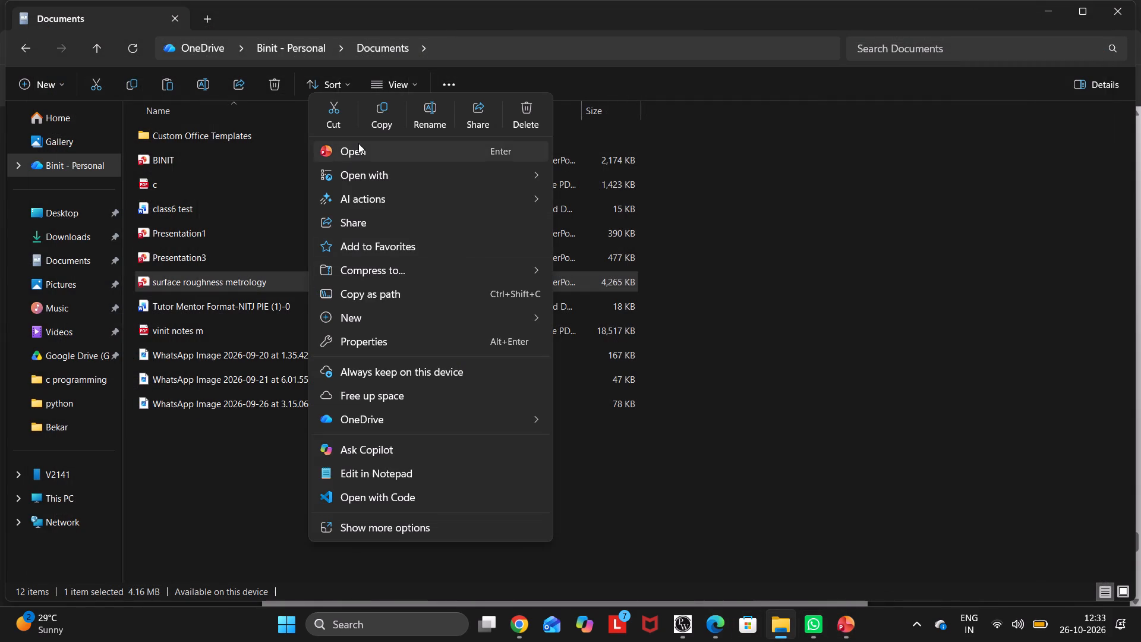
click(358, 143)
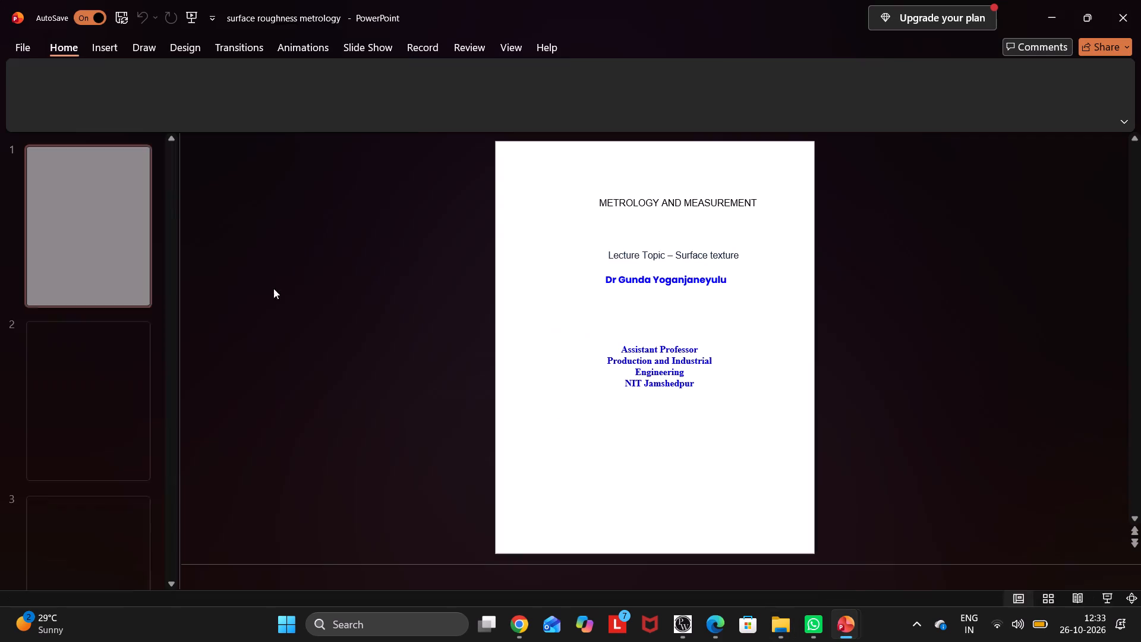
scroll(123, 423, down, 4)
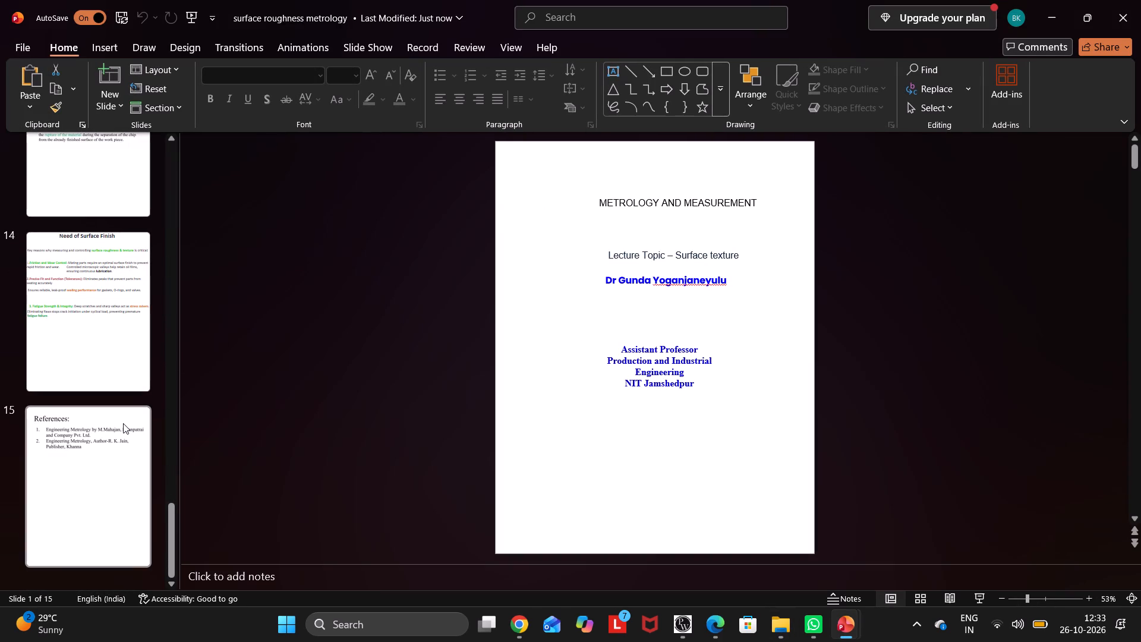
scroll(123, 423, up, 2)
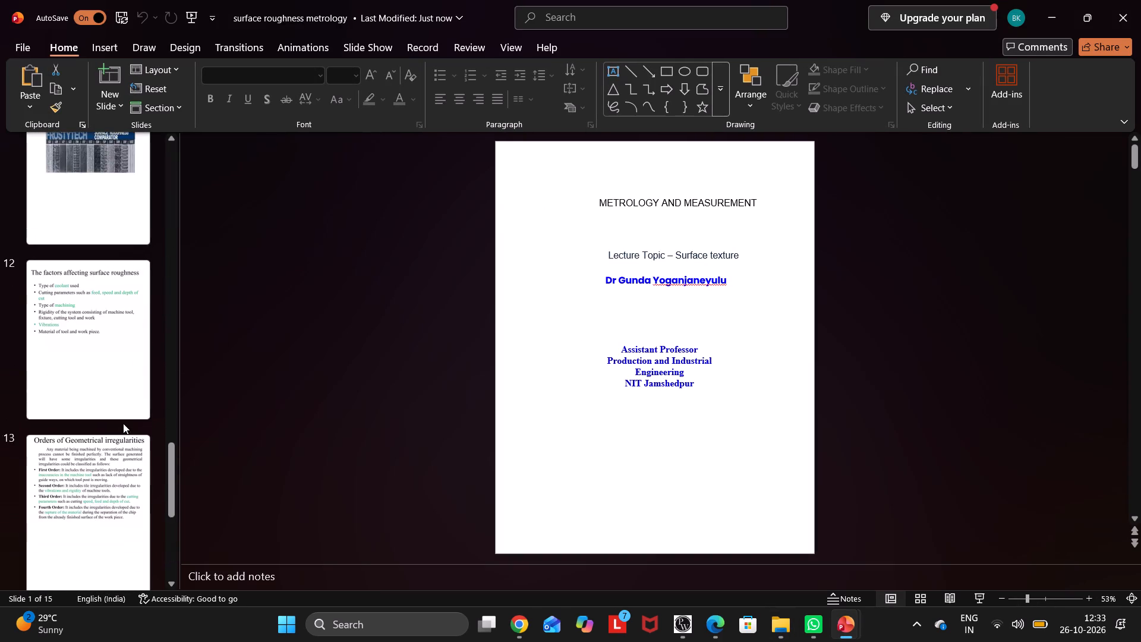
scroll(123, 423, up, 7)
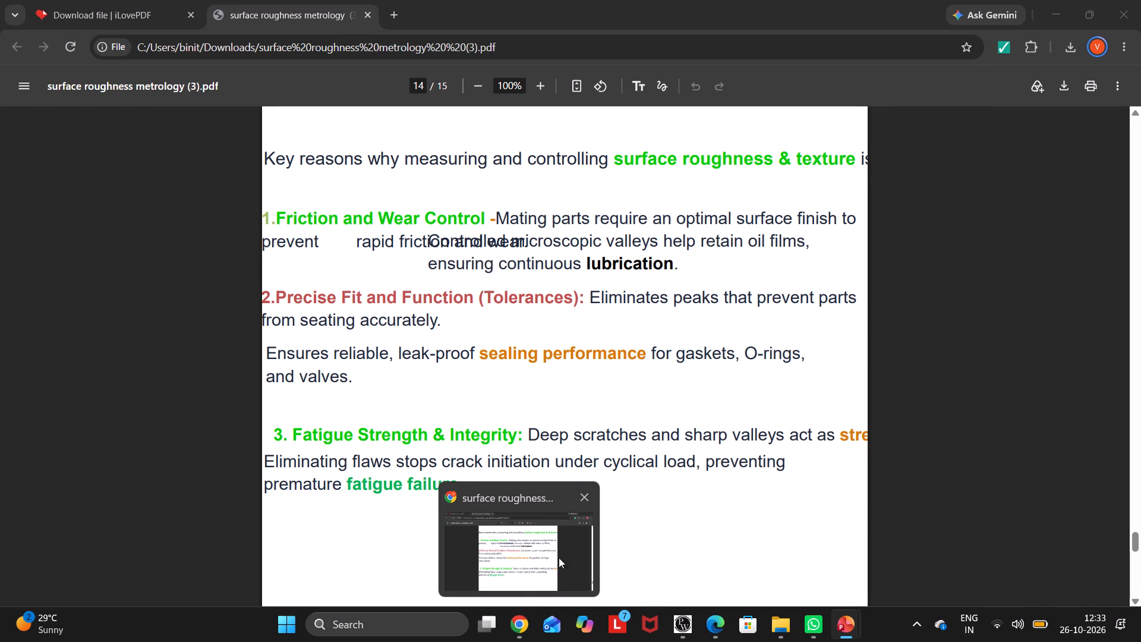
Close the Chrome window showing the old PDF and restart Chrome with the "Your Chrome" profile.
click(581, 503)
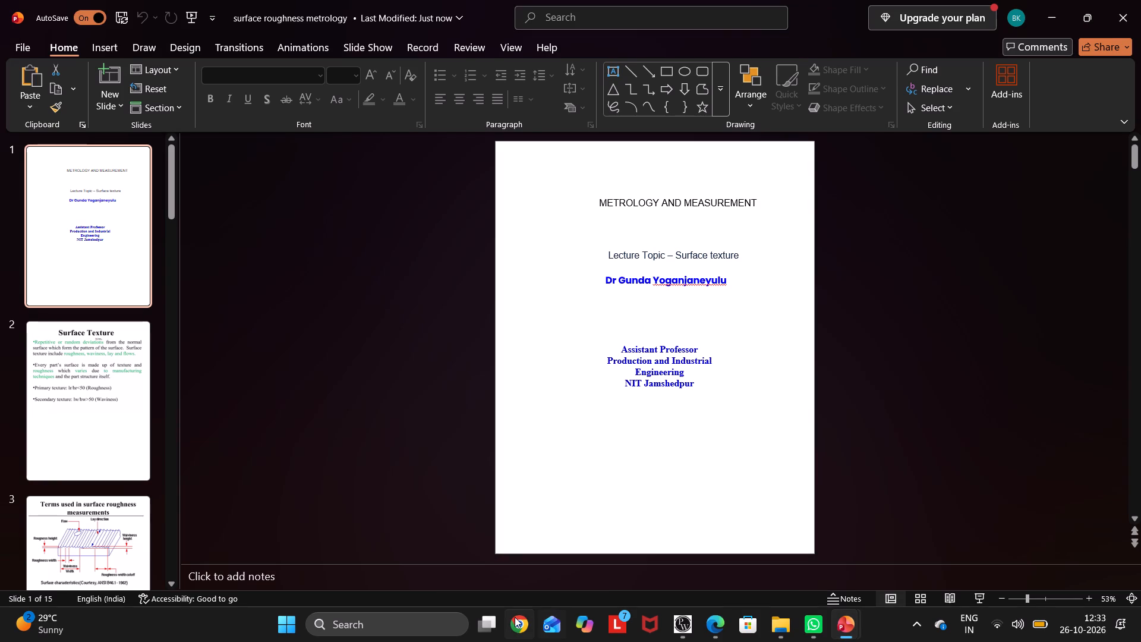
click(515, 619)
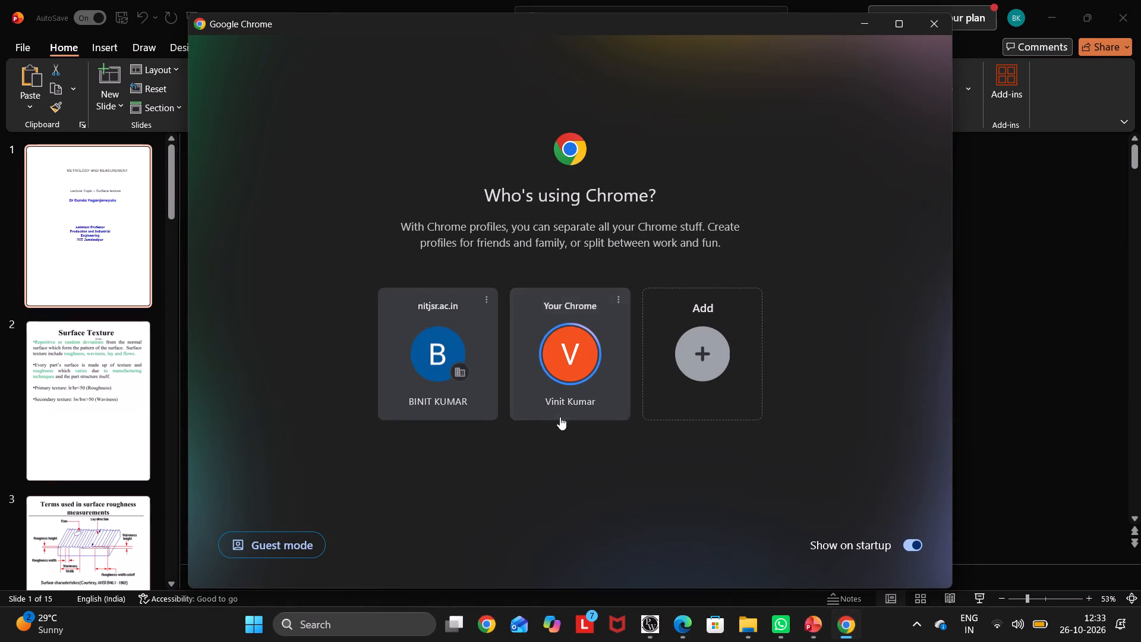
click(843, 631)
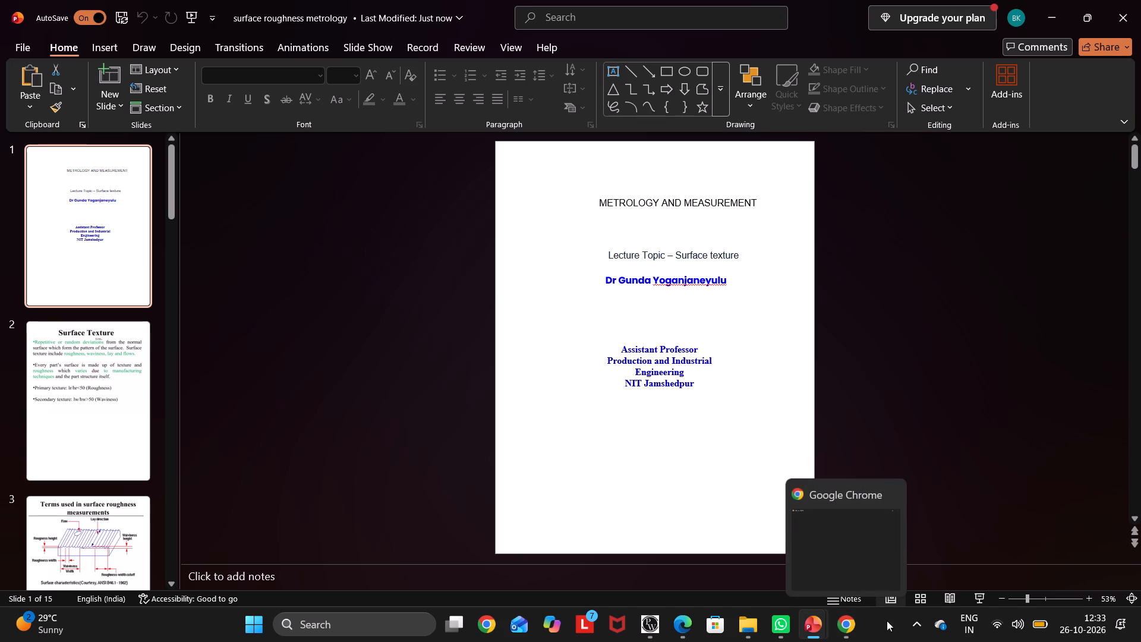
click(863, 547)
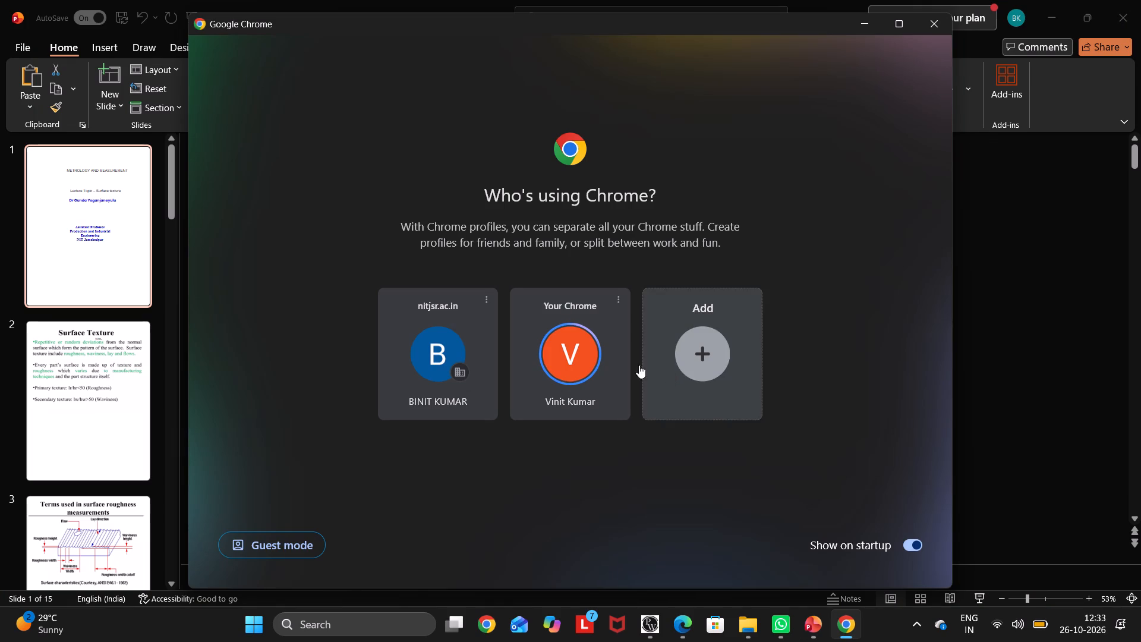
click(620, 361)
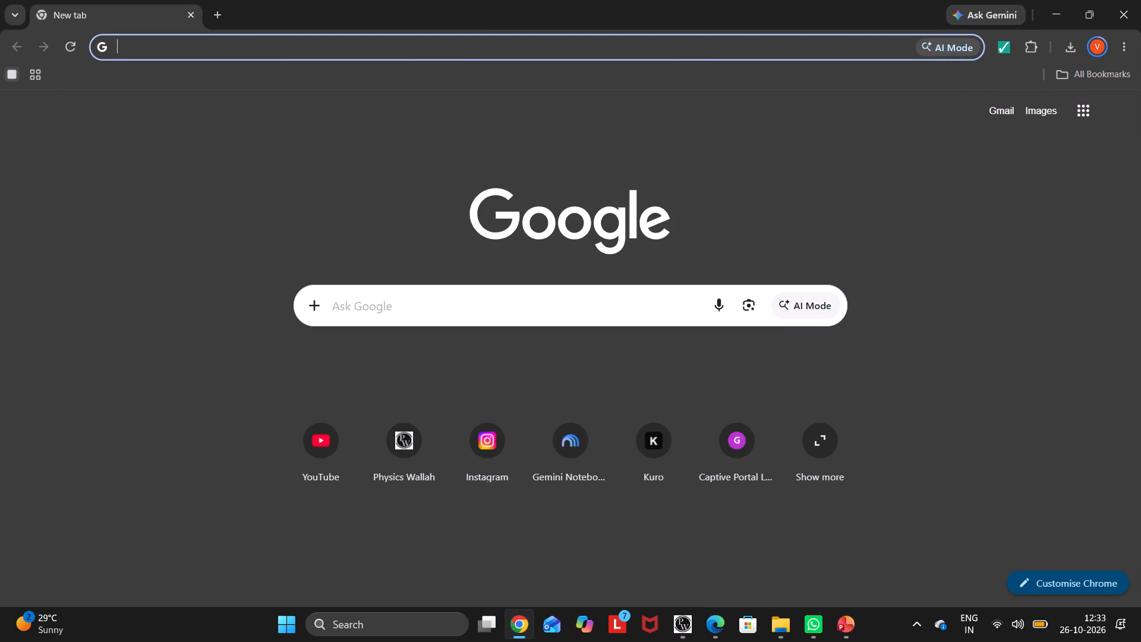
Search Google for "ppt to pdf converter" and open iLovePDF's PowerPoint to PDF conversion page.
click(463, 305)
click(404, 345)
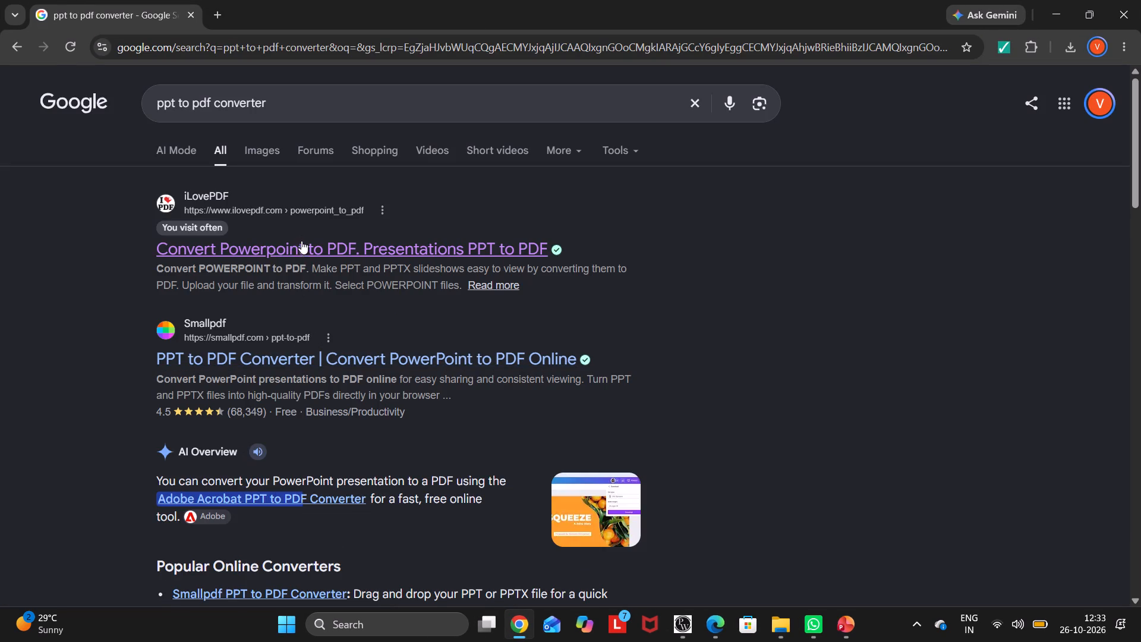
click(301, 247)
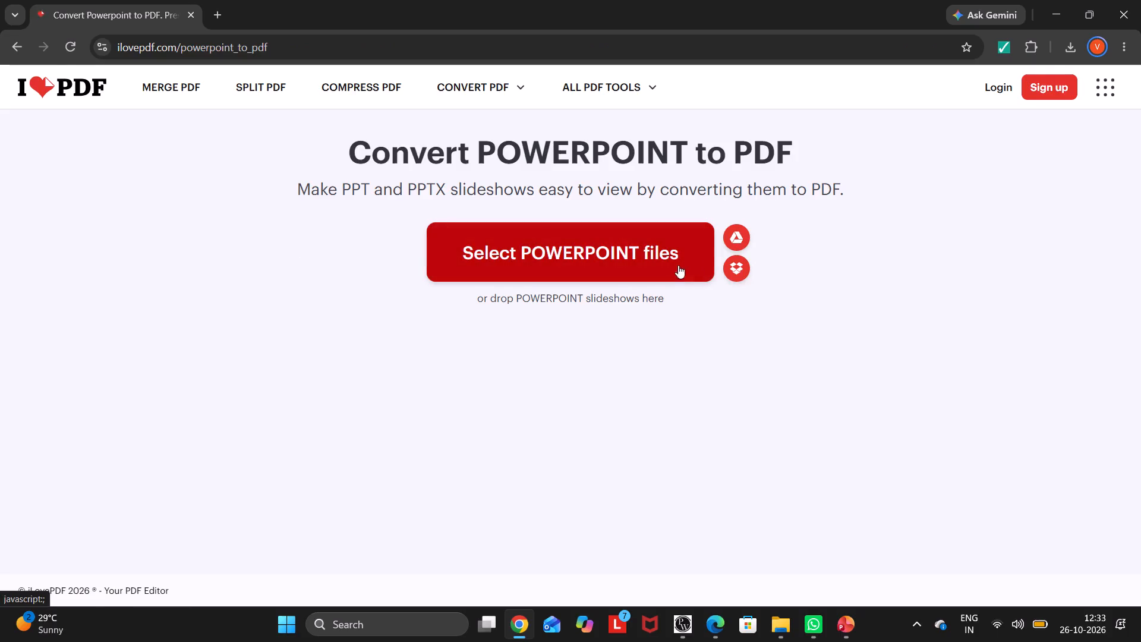
Choose Google Drive as the source for the PowerPoint file to convert.
click(732, 230)
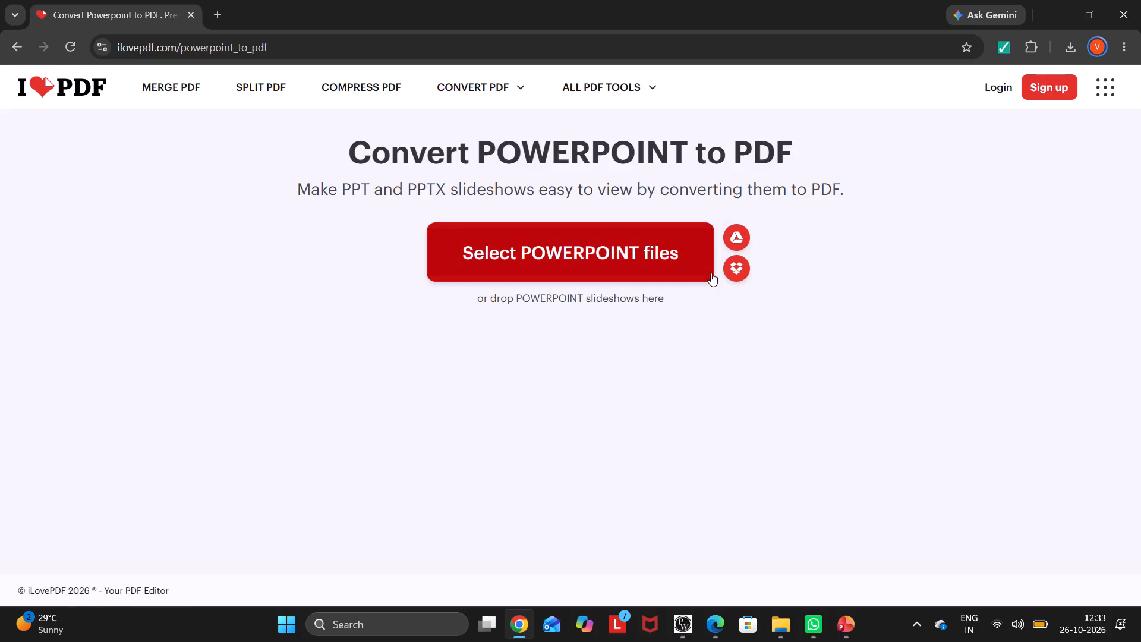
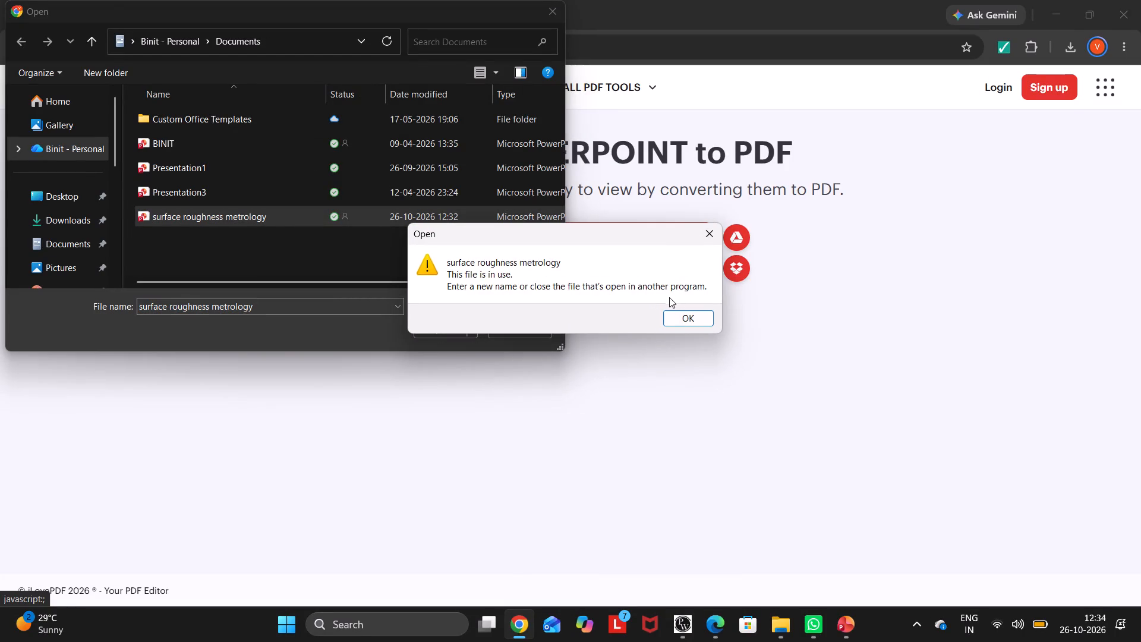
Close the surface roughness metrology presentation in PowerPoint and load its file from the OneDrive Documents folder into iLovePDF.
click(673, 323)
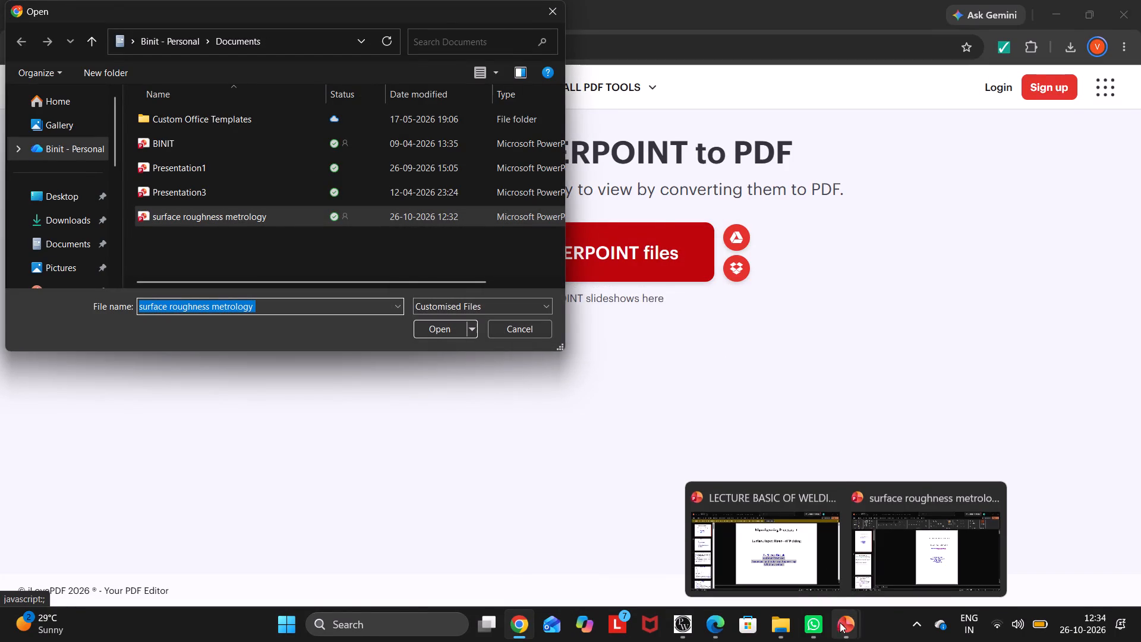
click(984, 490)
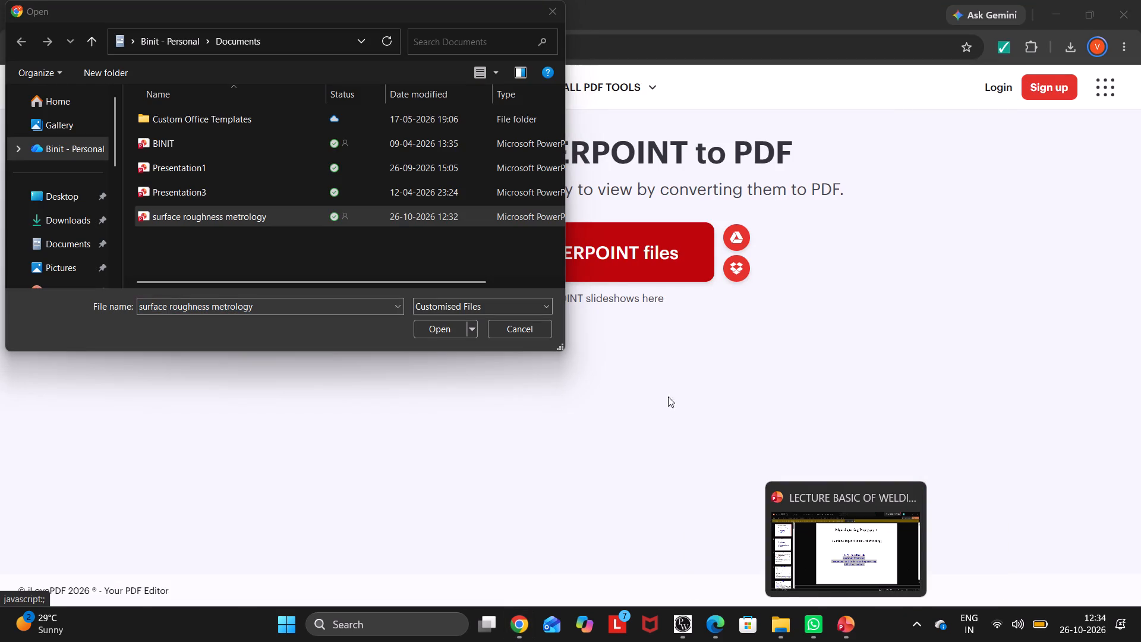
click(445, 325)
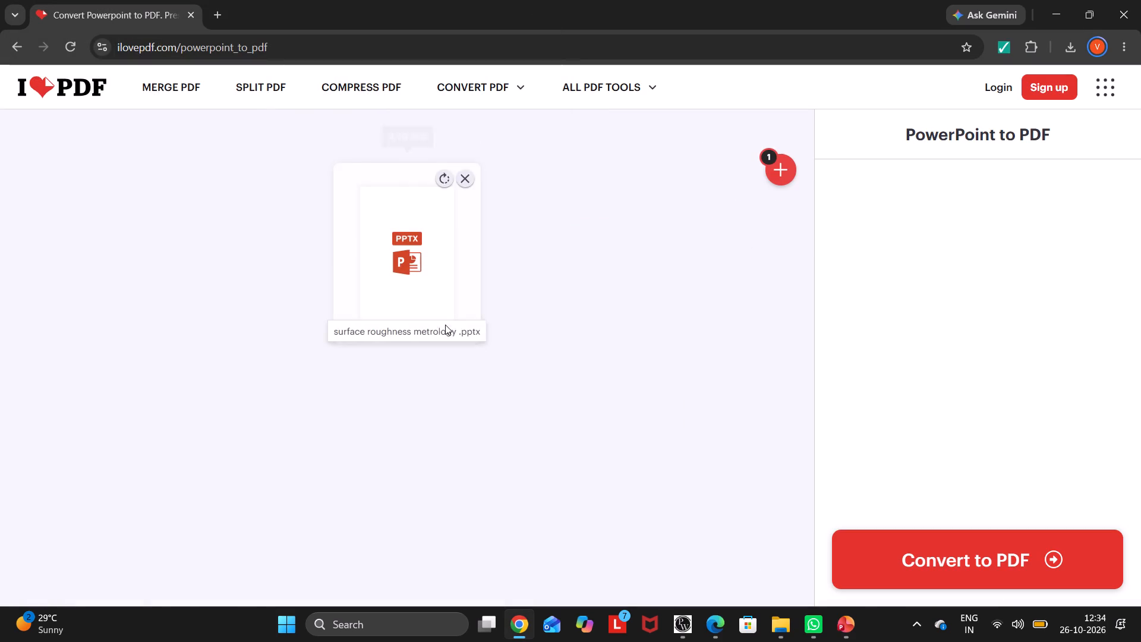
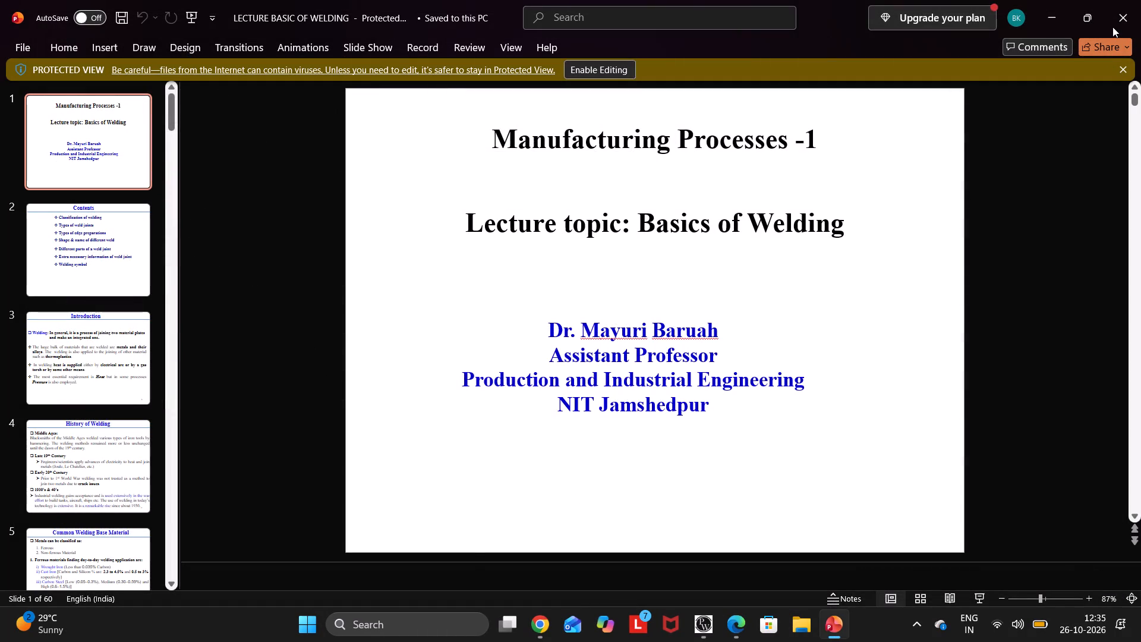
click(1112, 27)
click(1138, 0)
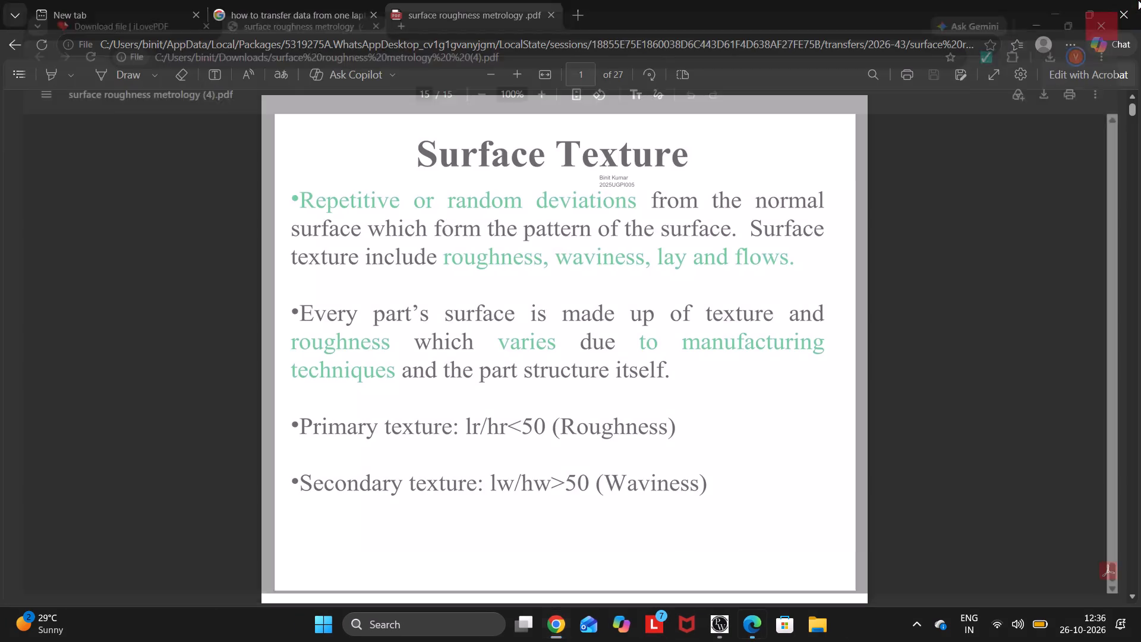
triple_click(1138, 0)
triple_click(1138, 0)
double_click(1138, 0)
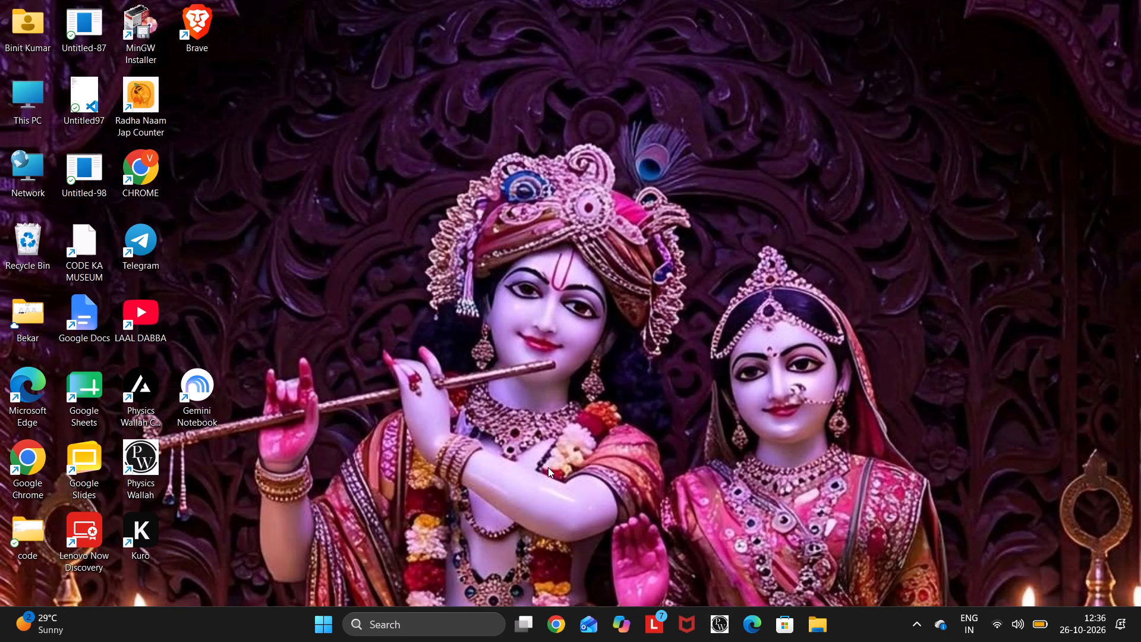